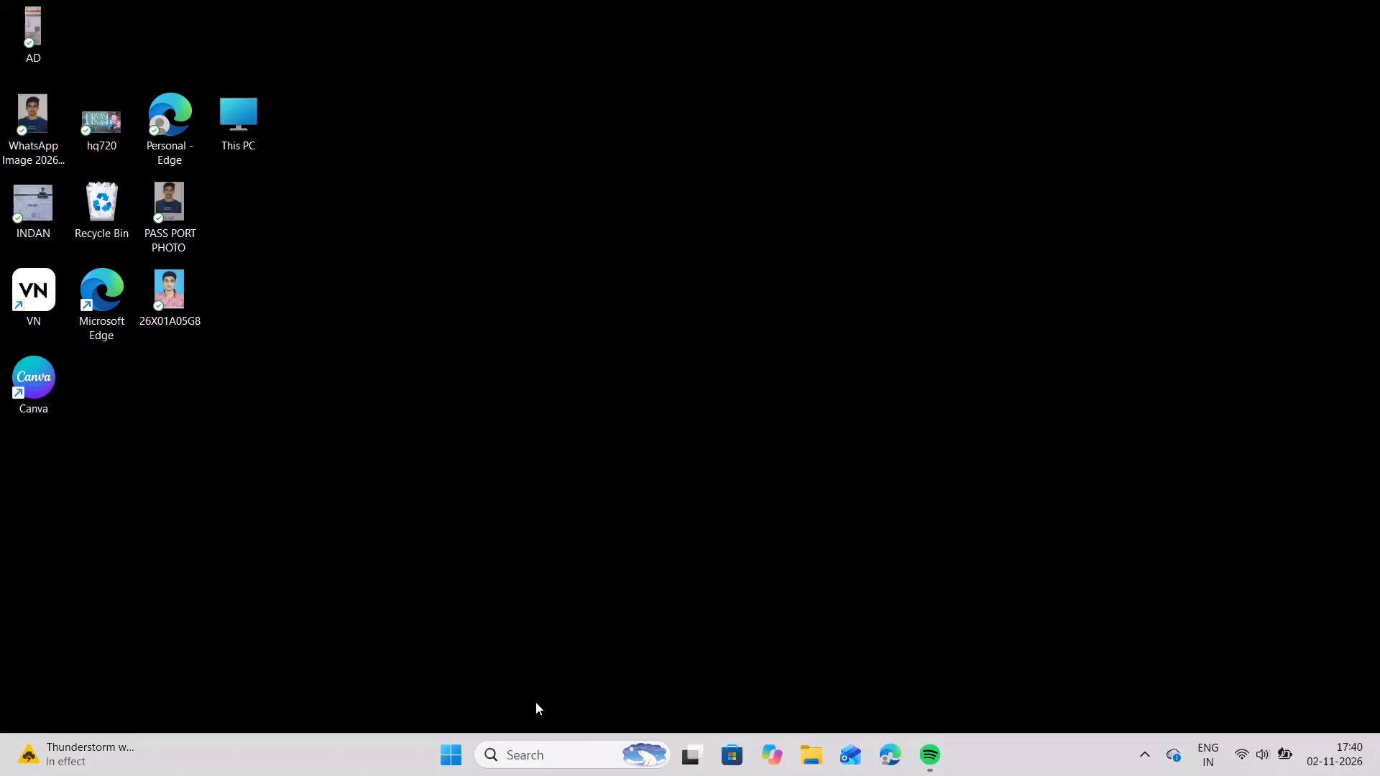
Find the Kuro app through the Windows search and launch it.
left_click(532, 739)
left_click(518, 764)
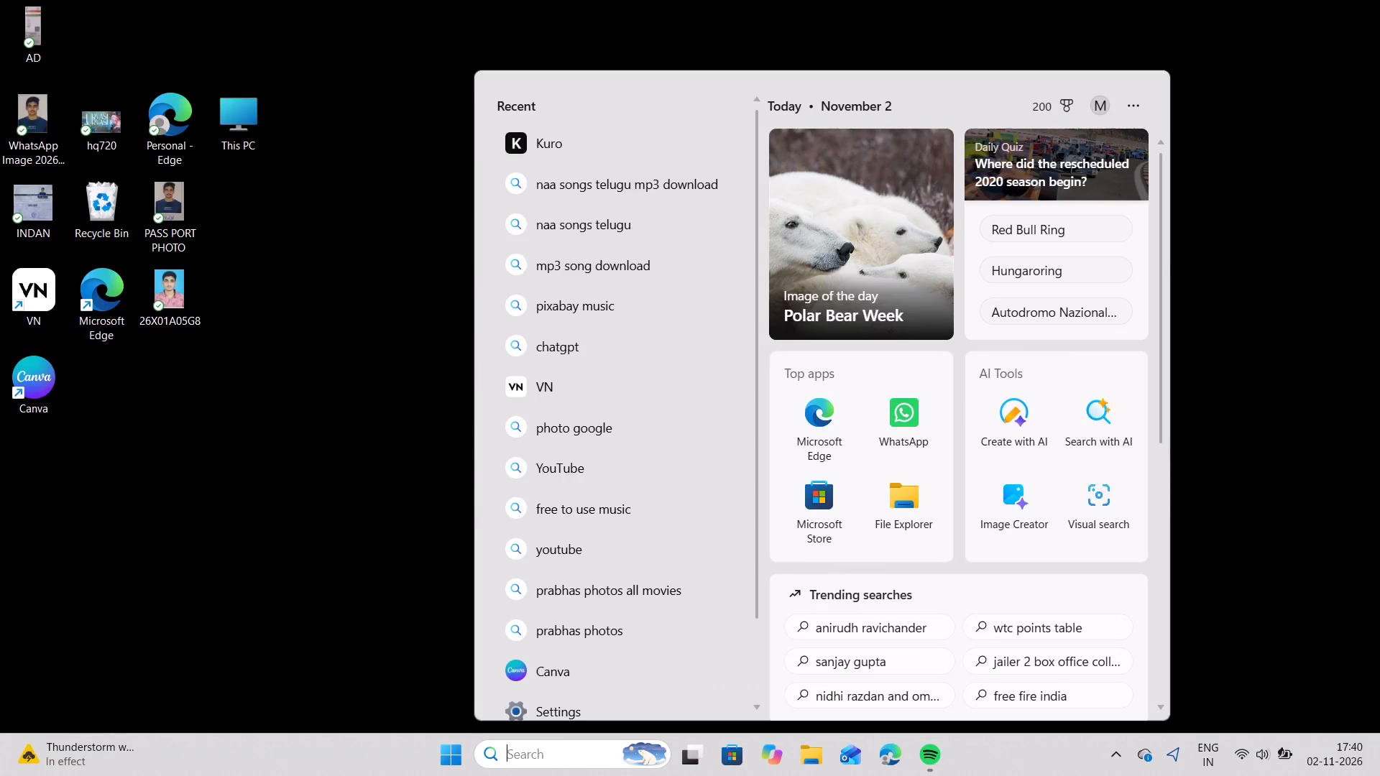
key("k")
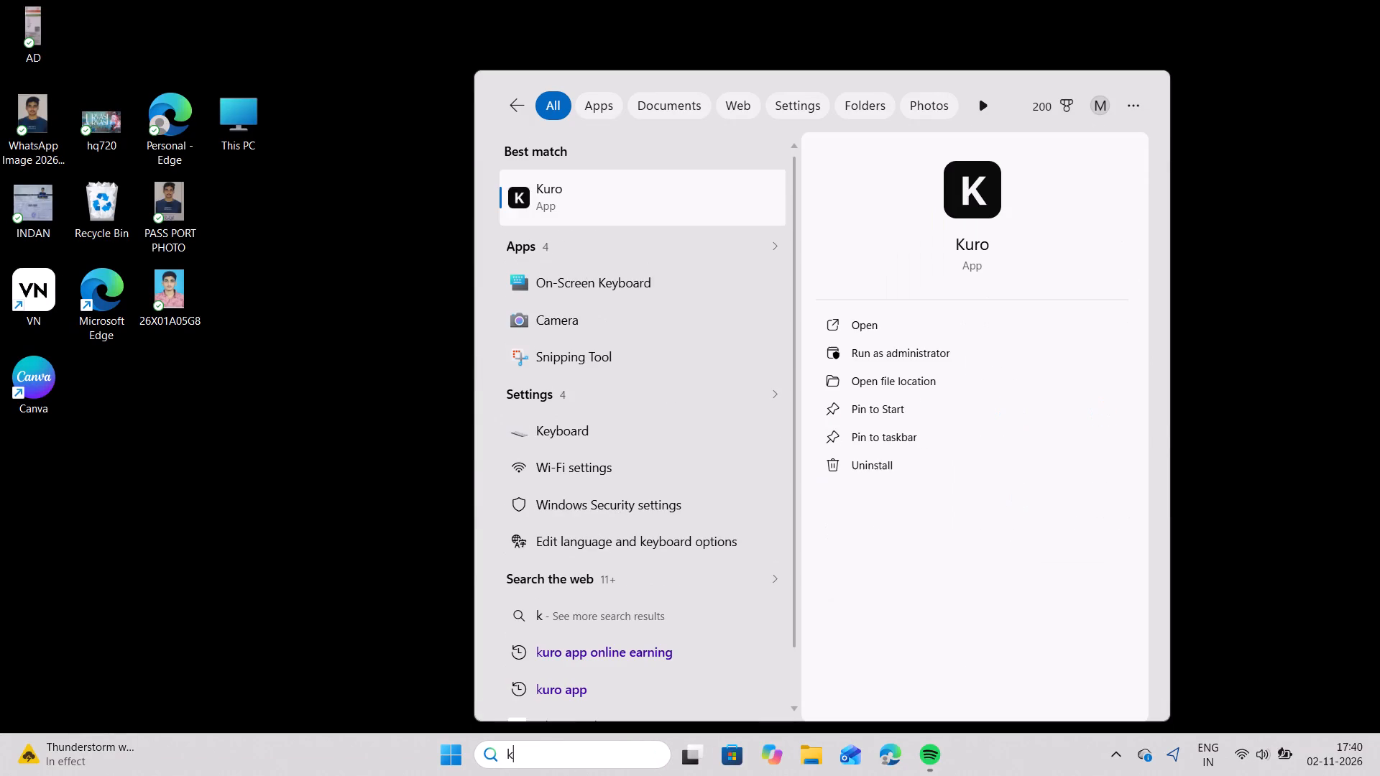
left_click(615, 175)
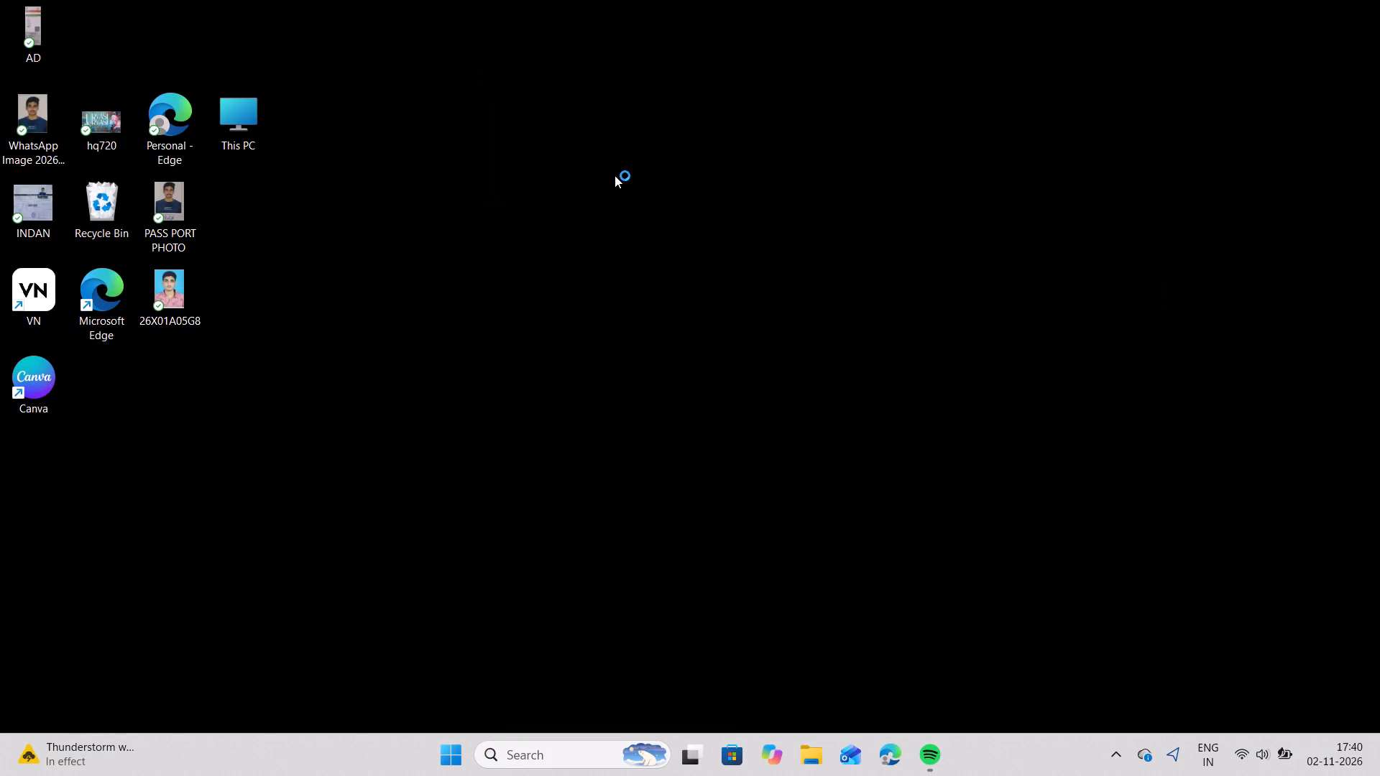
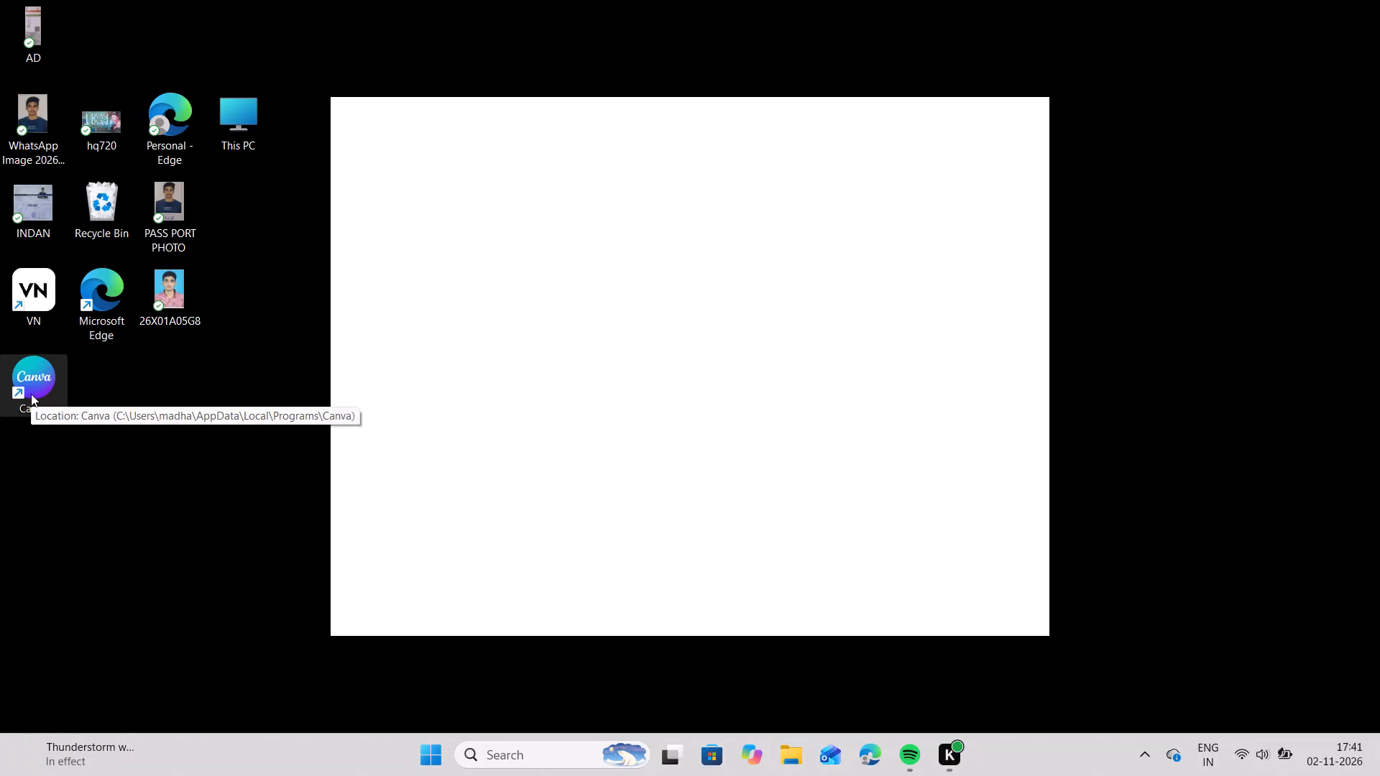
Launch Canva from the desktop and go to its home page.
double_click(40, 368)
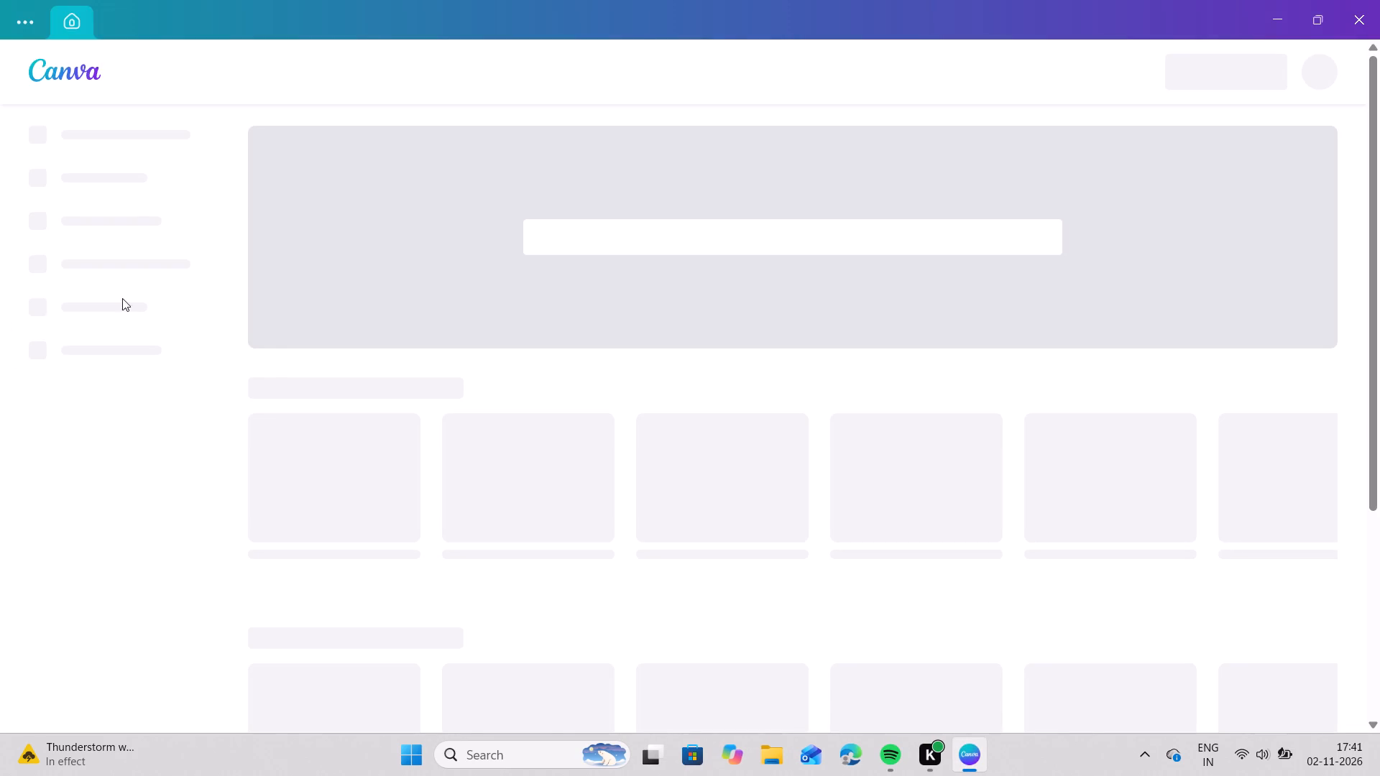
left_click(67, 13)
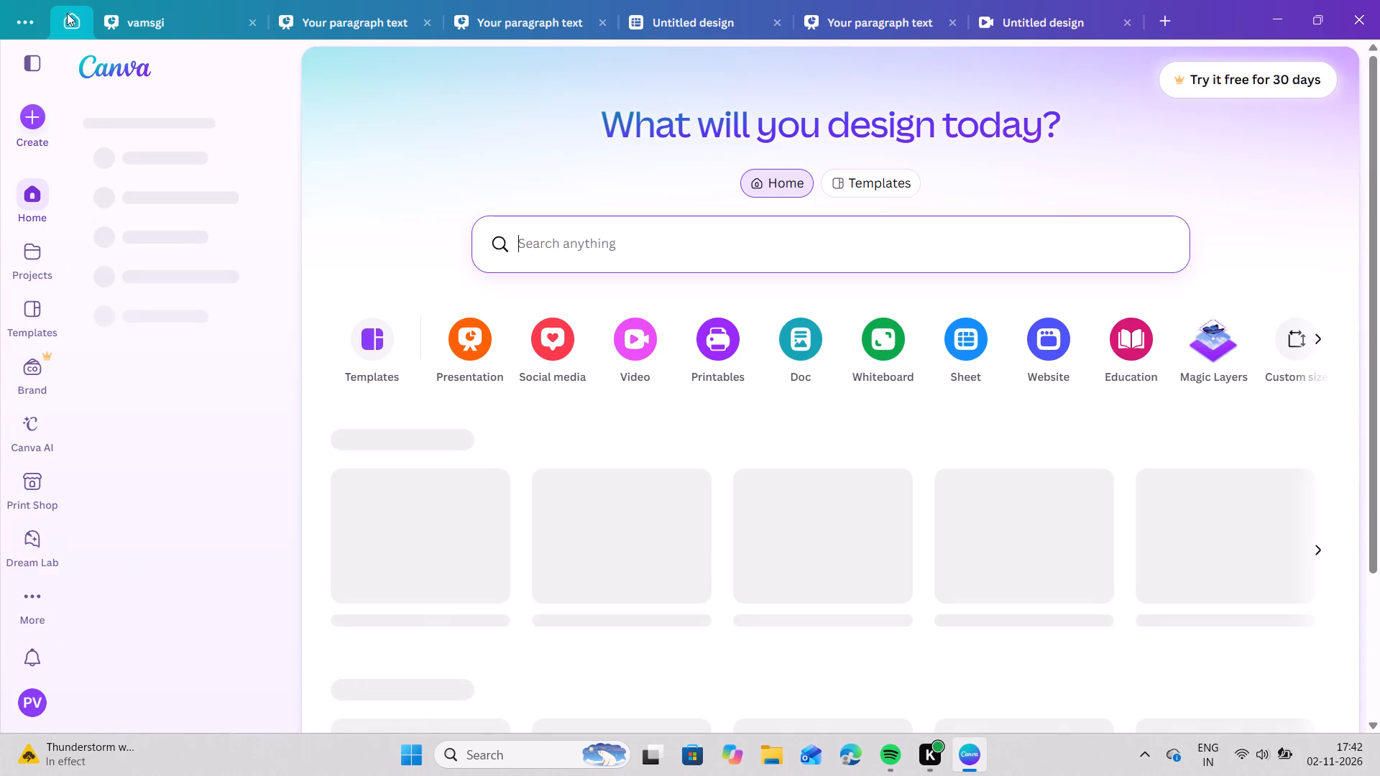
Browse Canva's Templates, Graphics and Photos collections, and return to the home view.
left_click(869, 190)
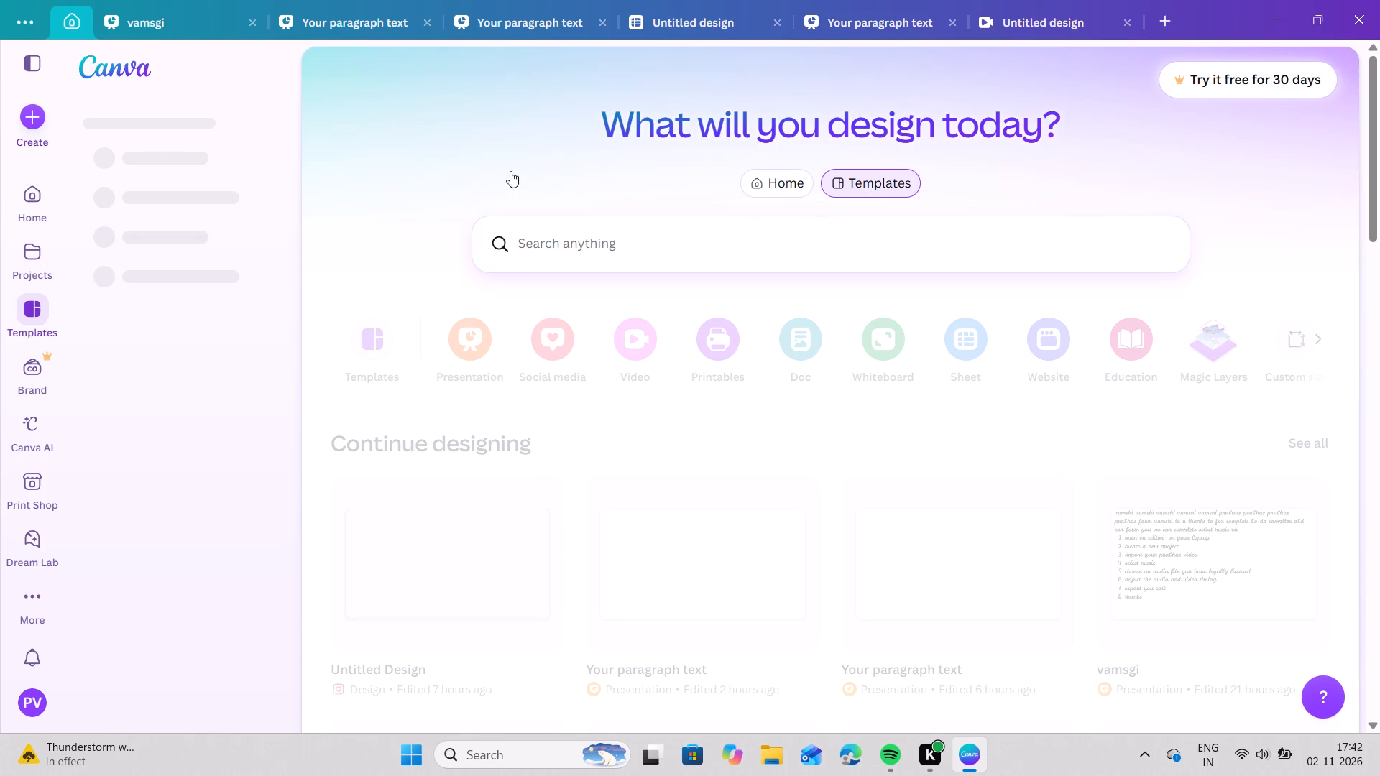
left_click(177, 154)
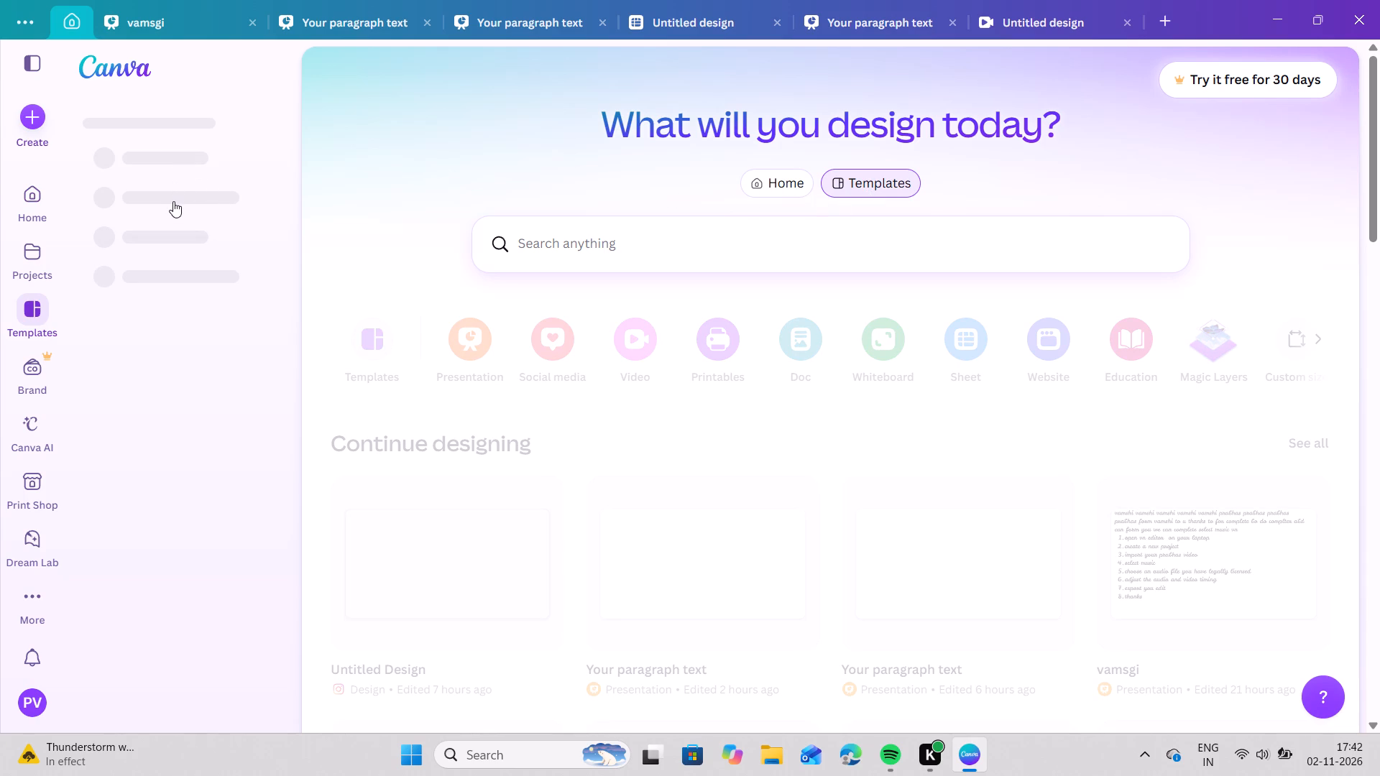
left_click(173, 201)
left_click(173, 201)
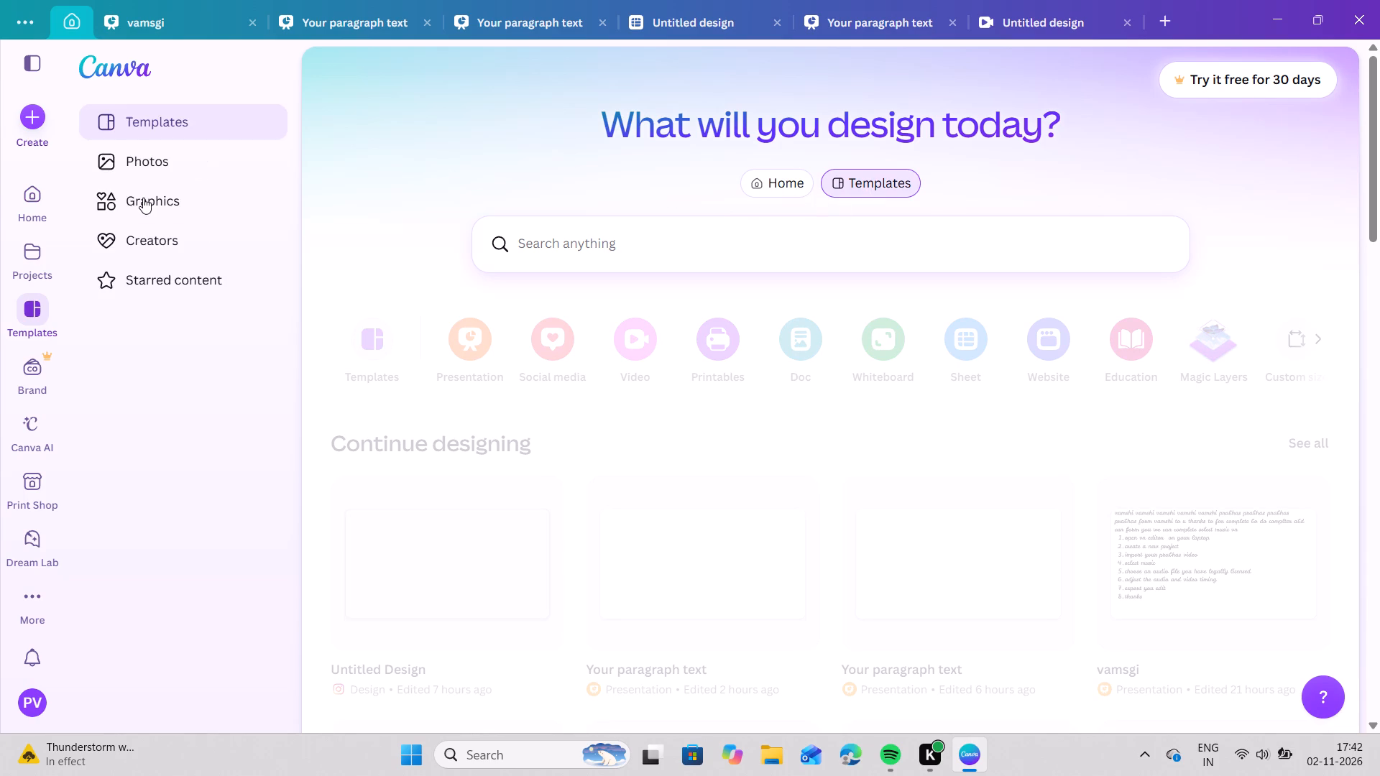
double_click(143, 198)
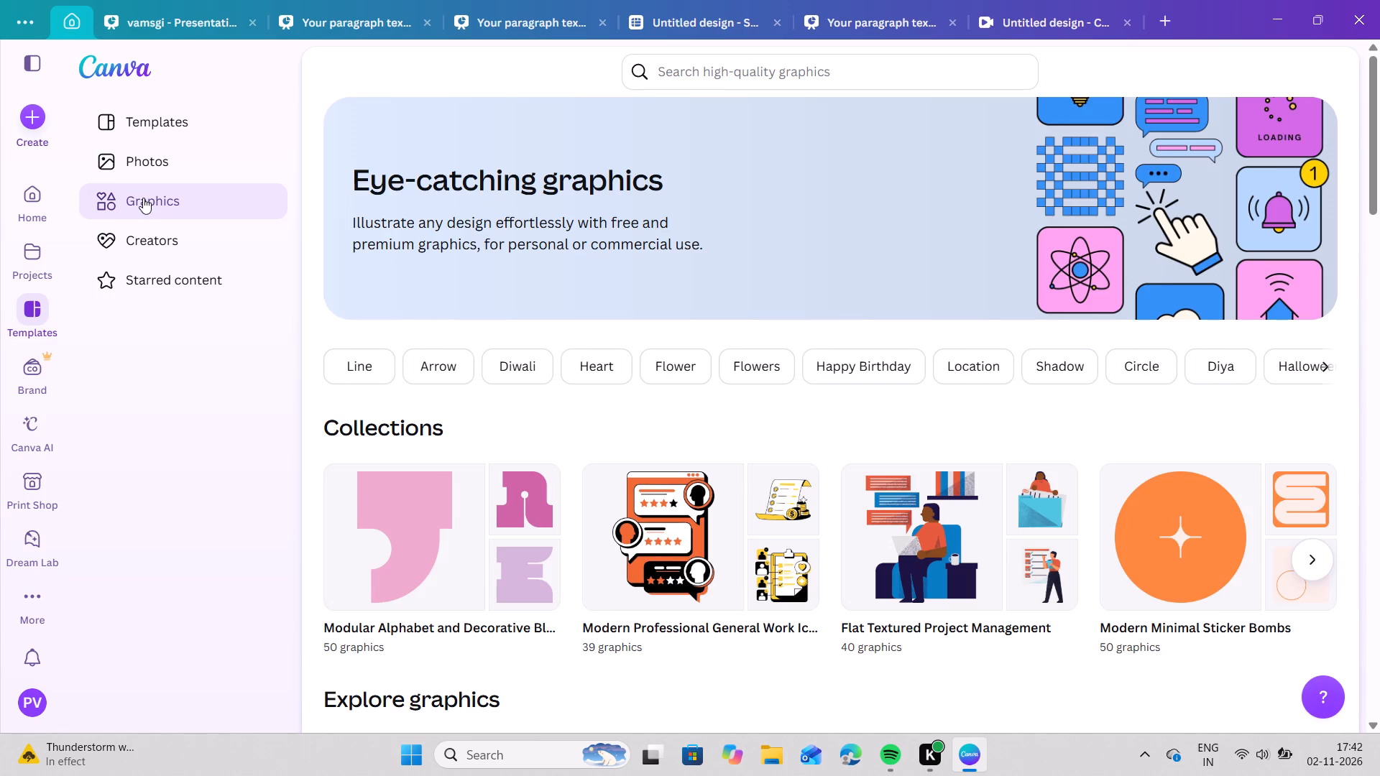
left_click(132, 151)
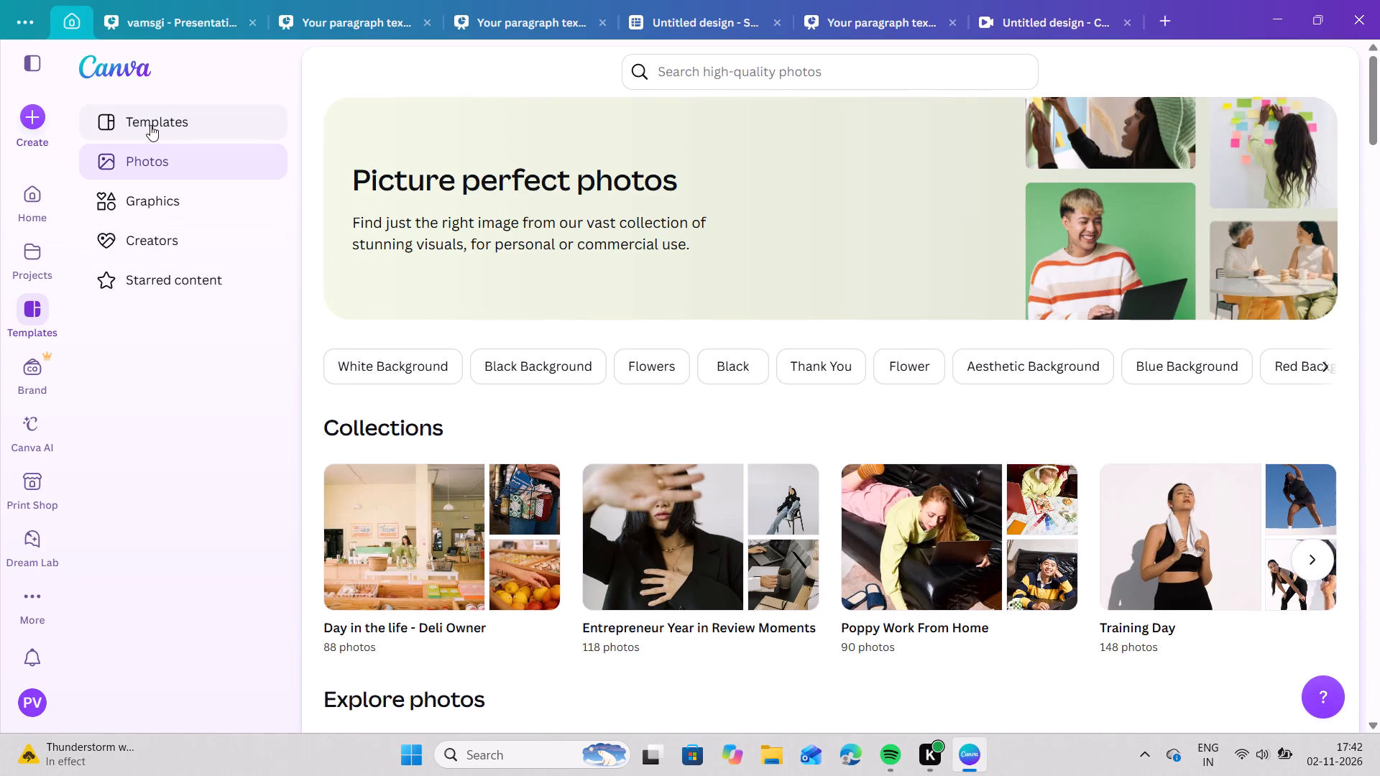
left_click(150, 125)
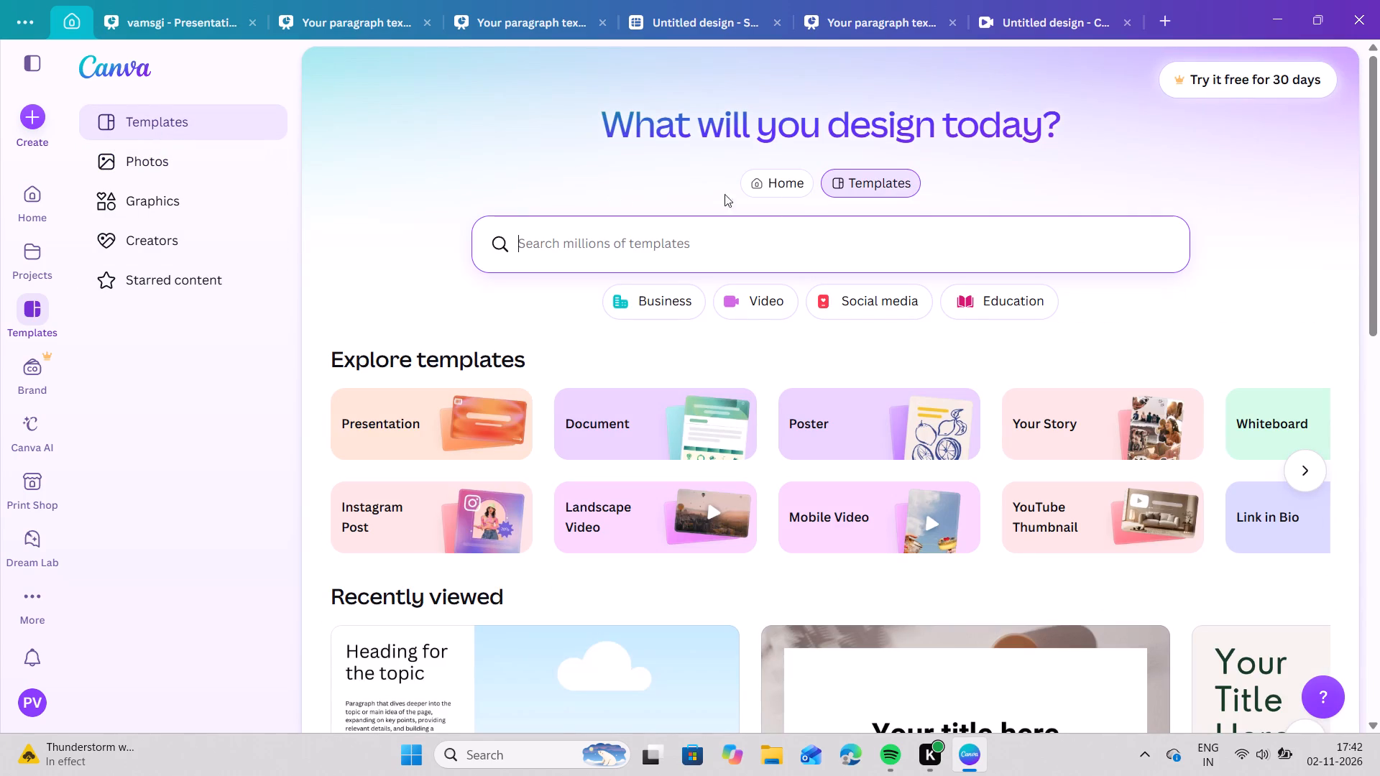
left_click(793, 190)
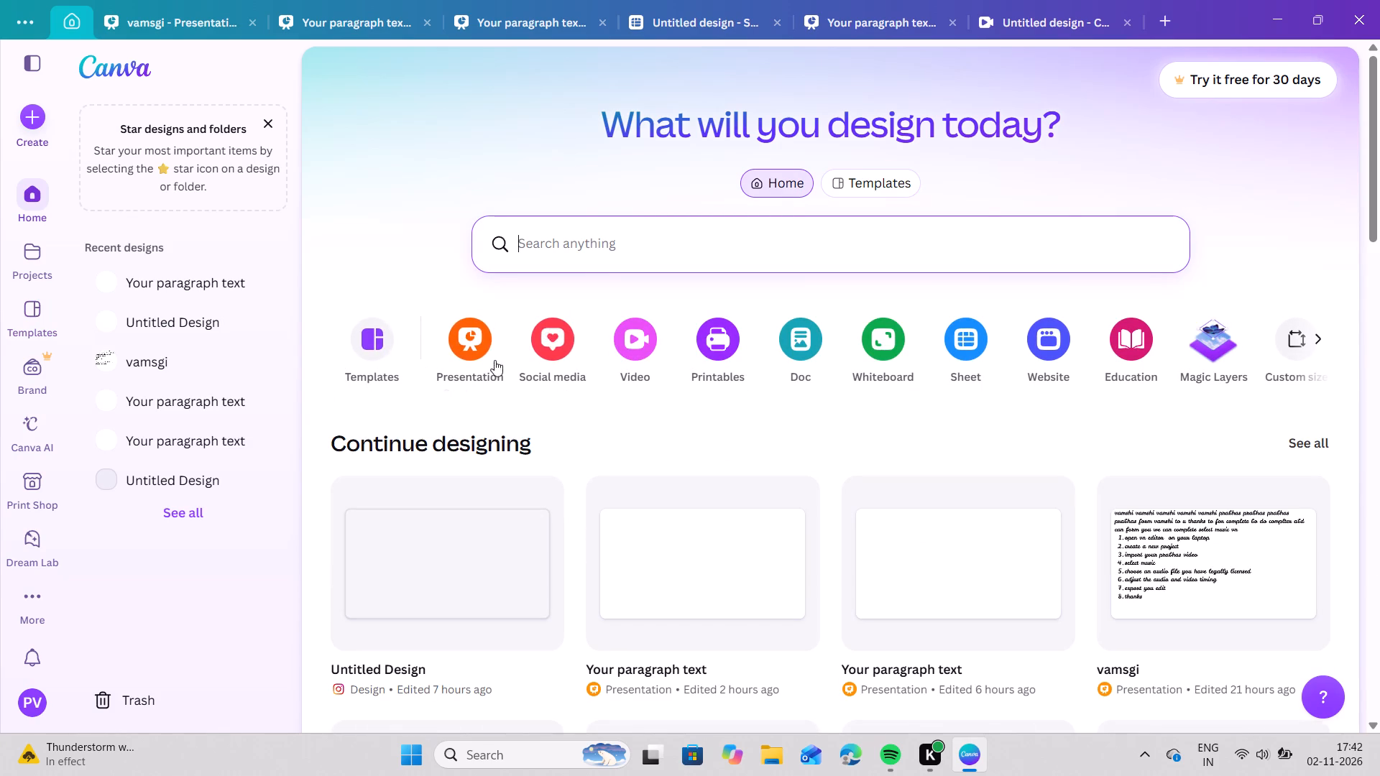
Create a new blank presentation from the home page.
left_click(462, 345)
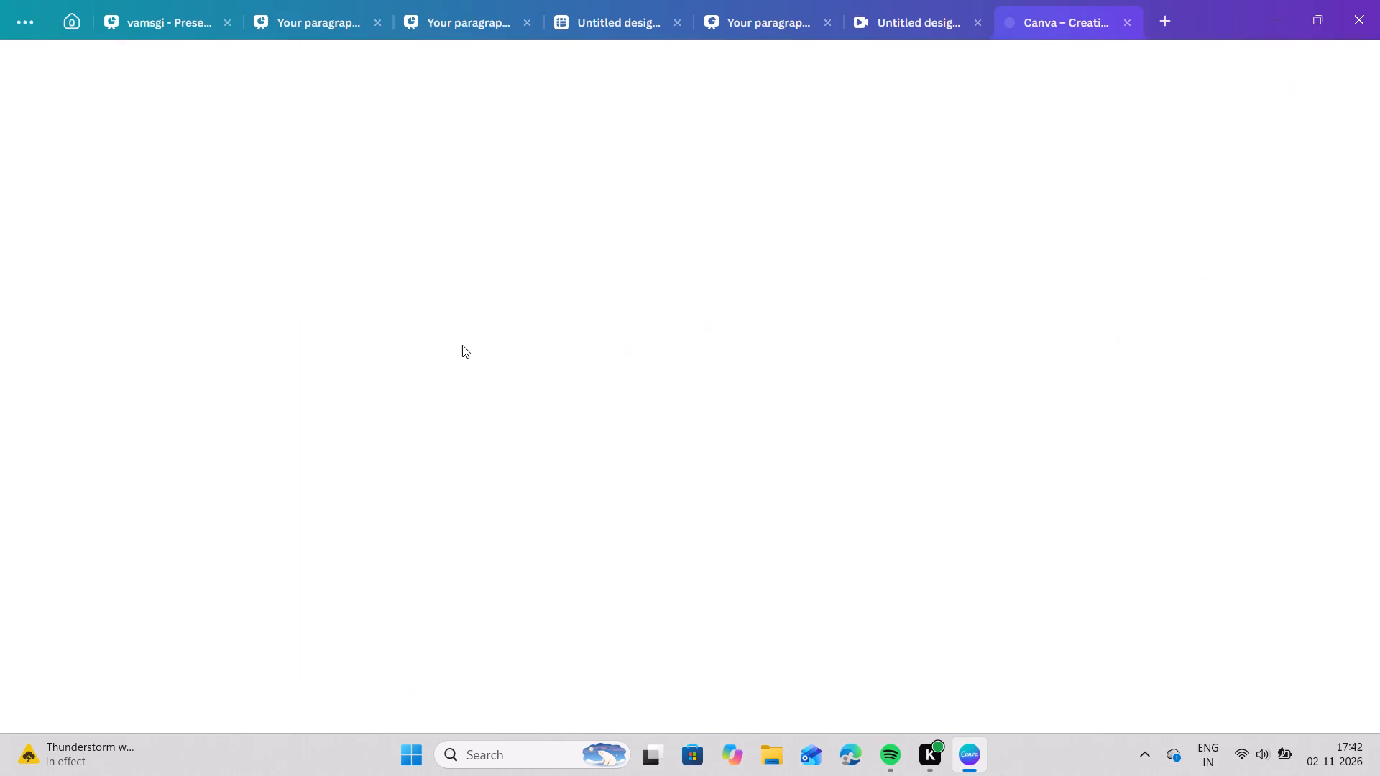
Close the open vamsgi presentation.
left_click_drag(462, 345, 229, 23)
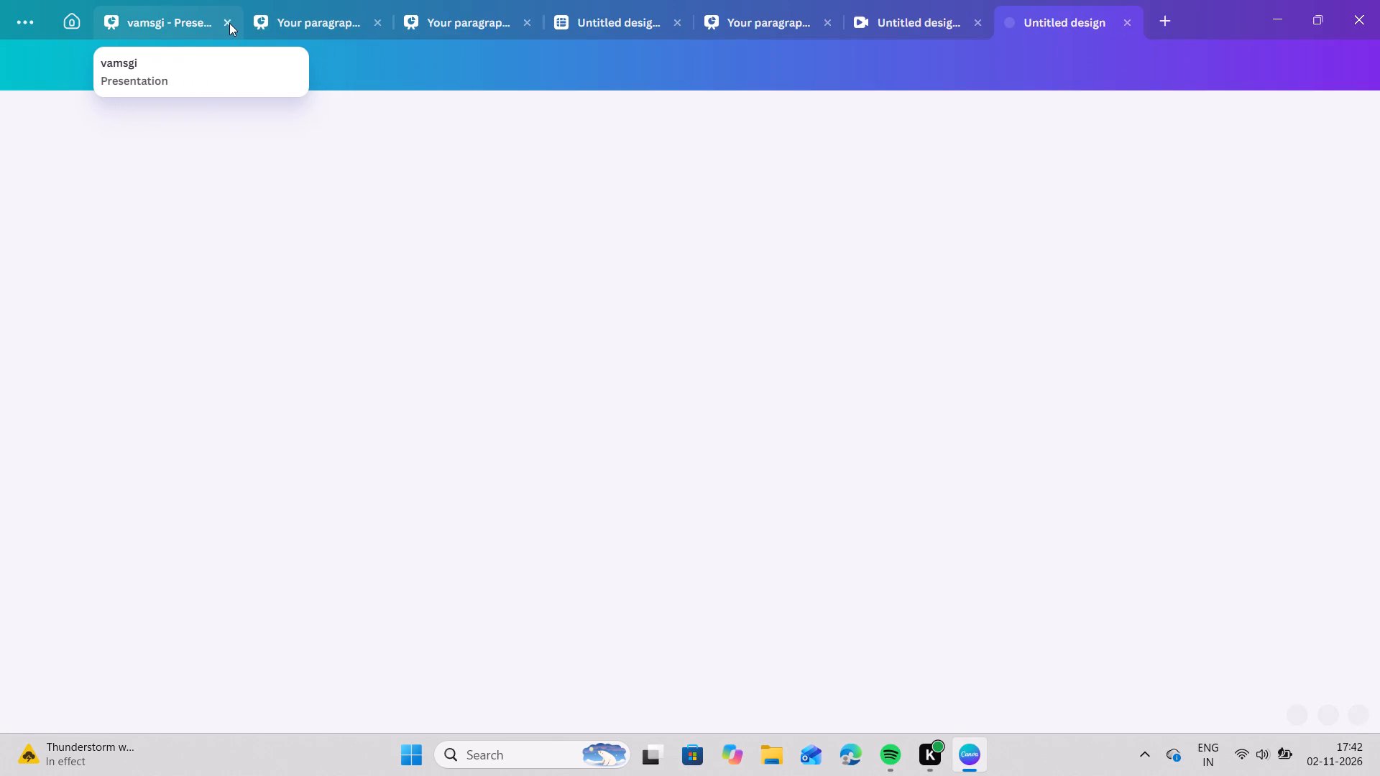
left_click(229, 23)
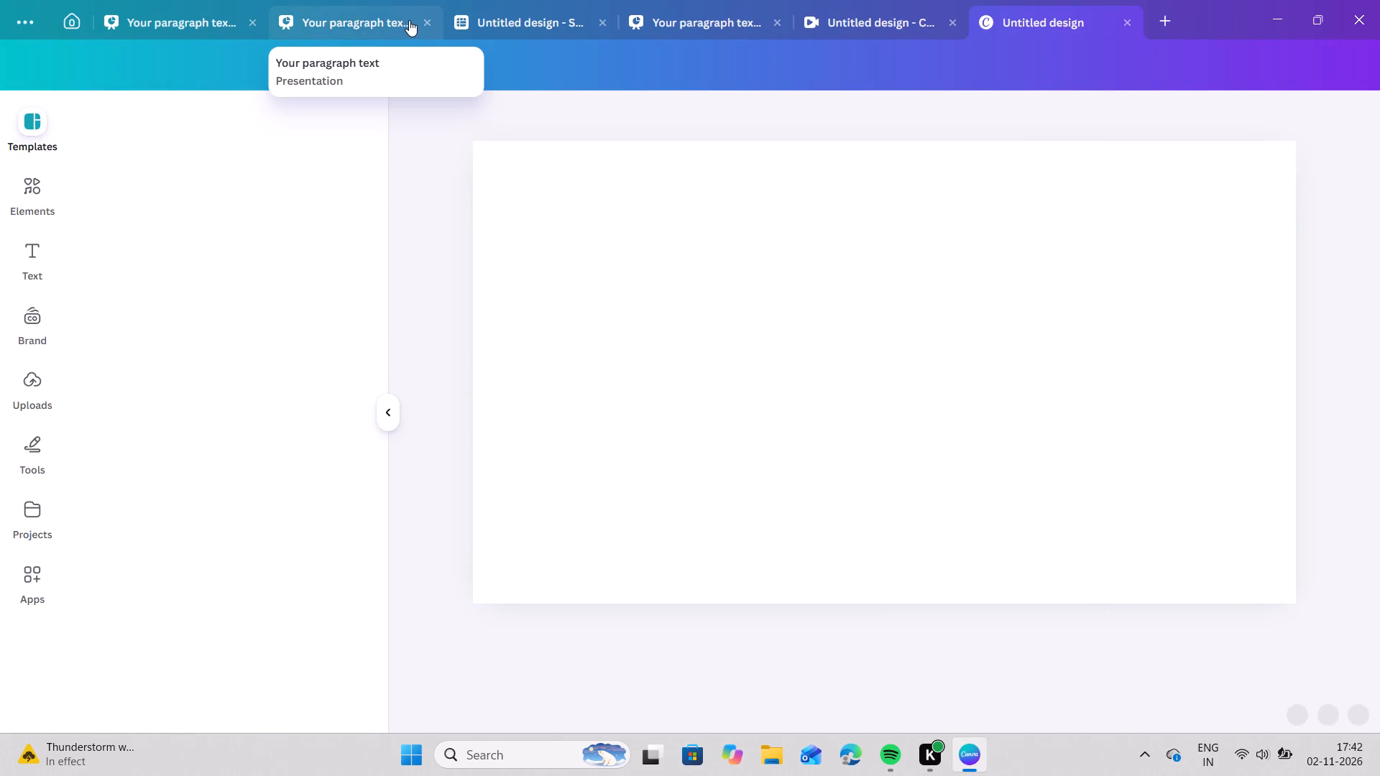
Switch to the 11-page "Your paragraph text" presentation and add a blank page after its last page.
left_click(409, 20)
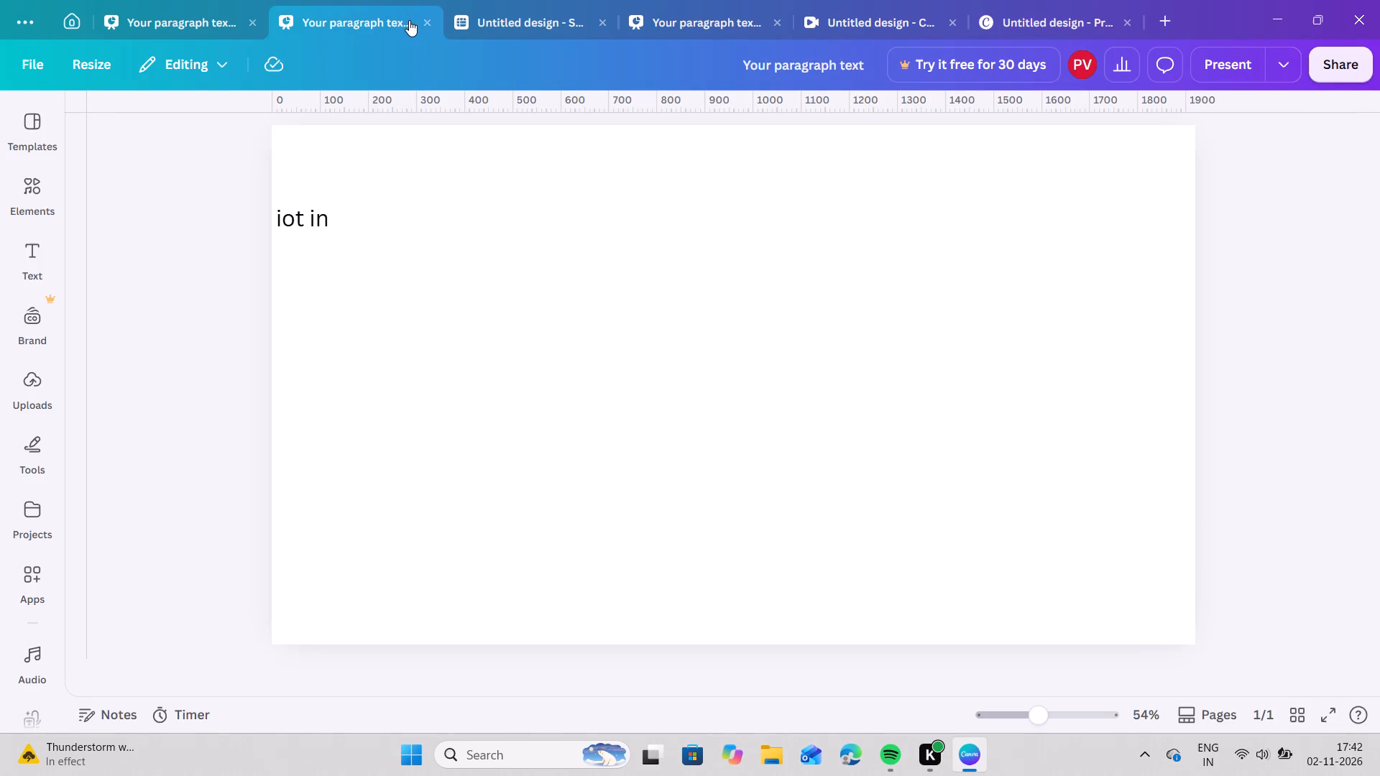
left_click(692, 14)
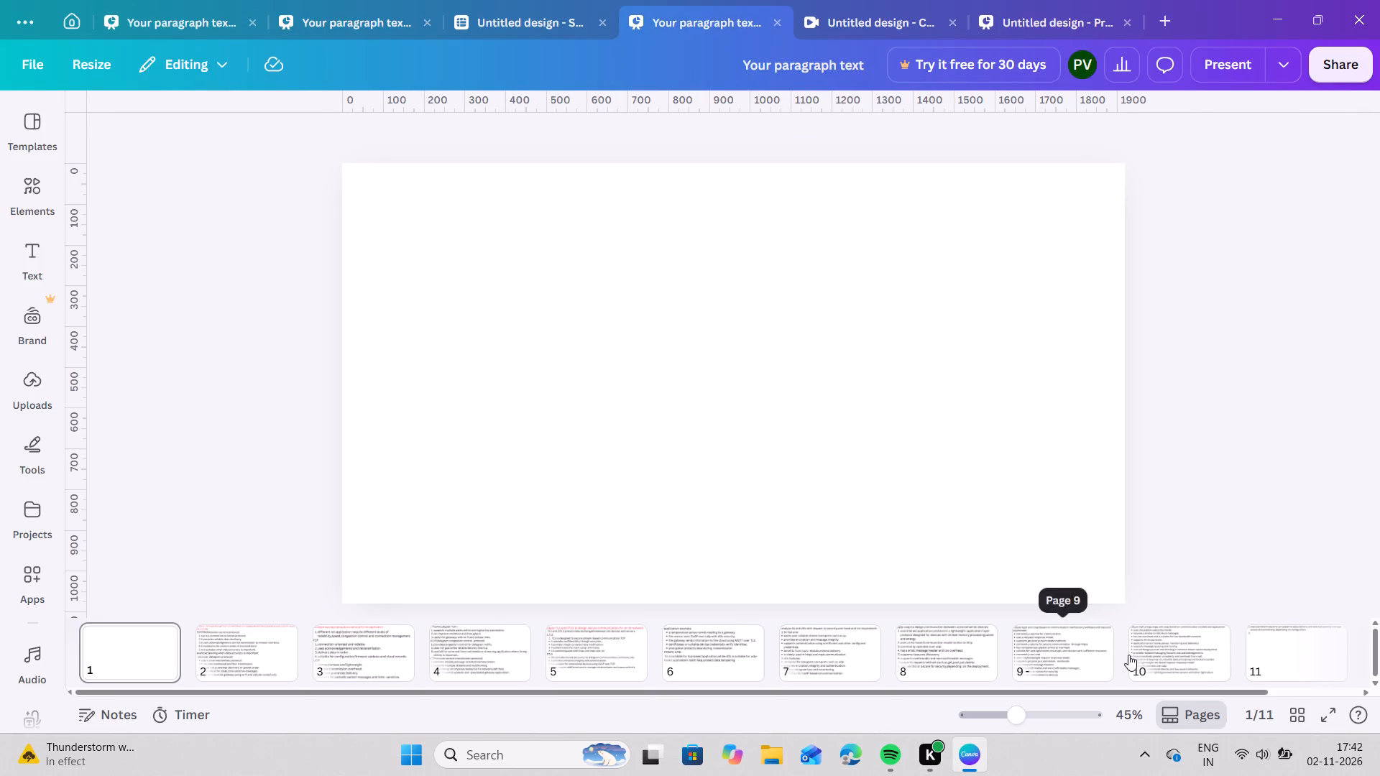
scroll(1293, 673, "left", 9)
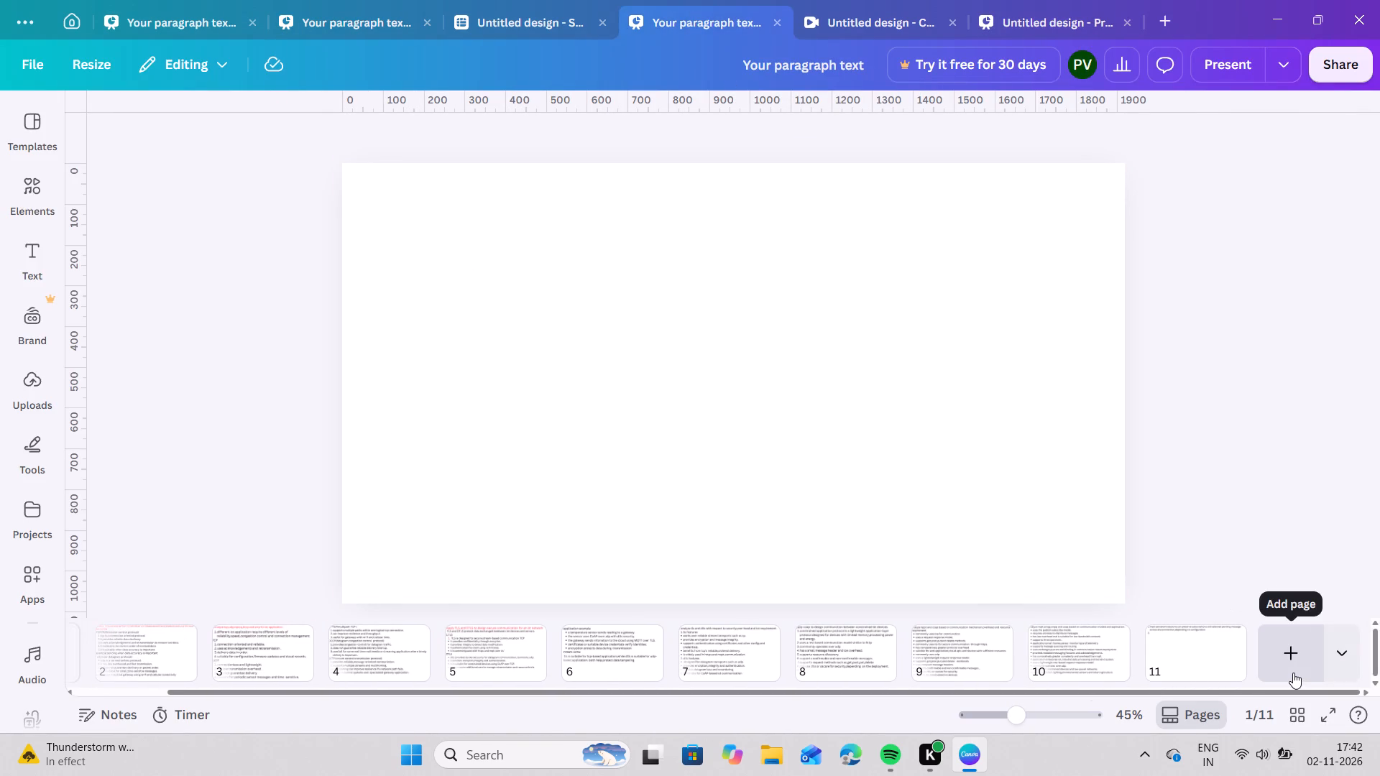
left_click(1293, 673)
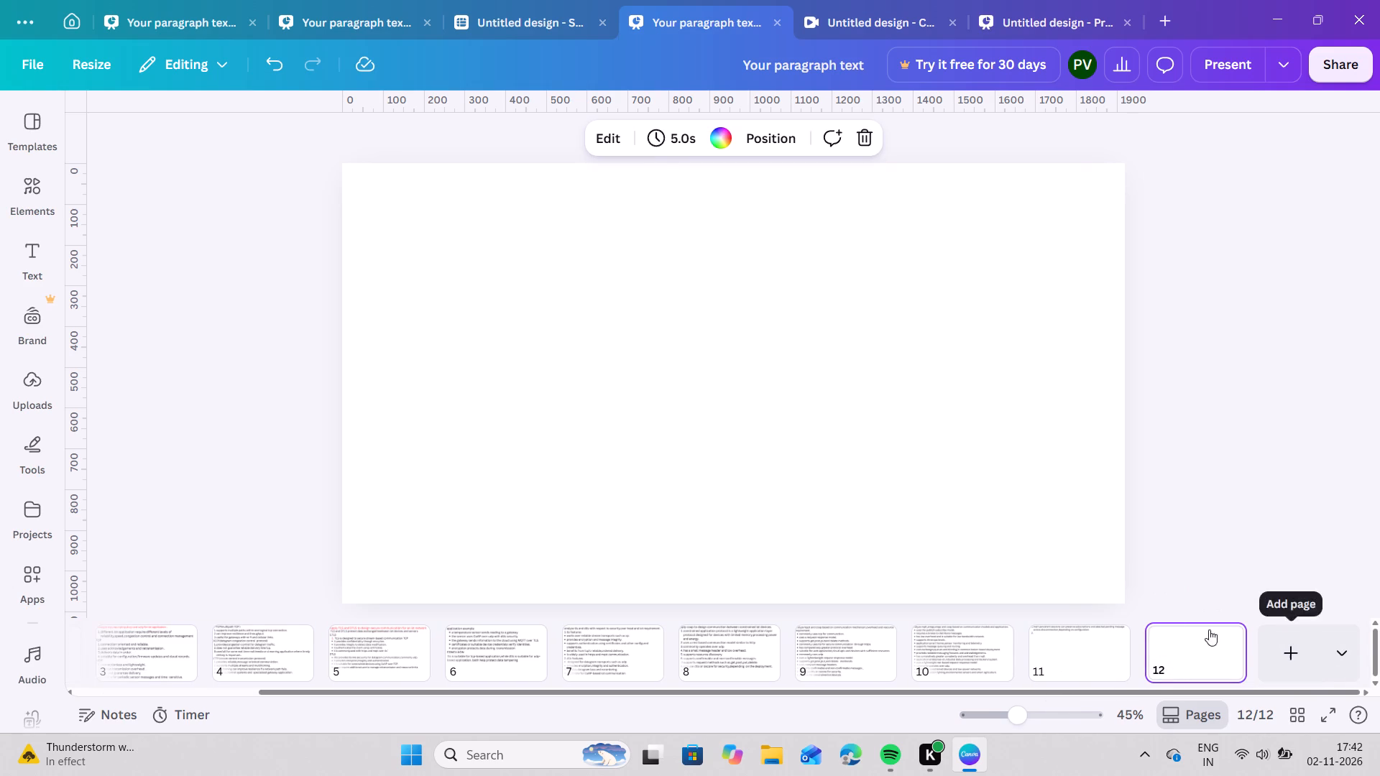
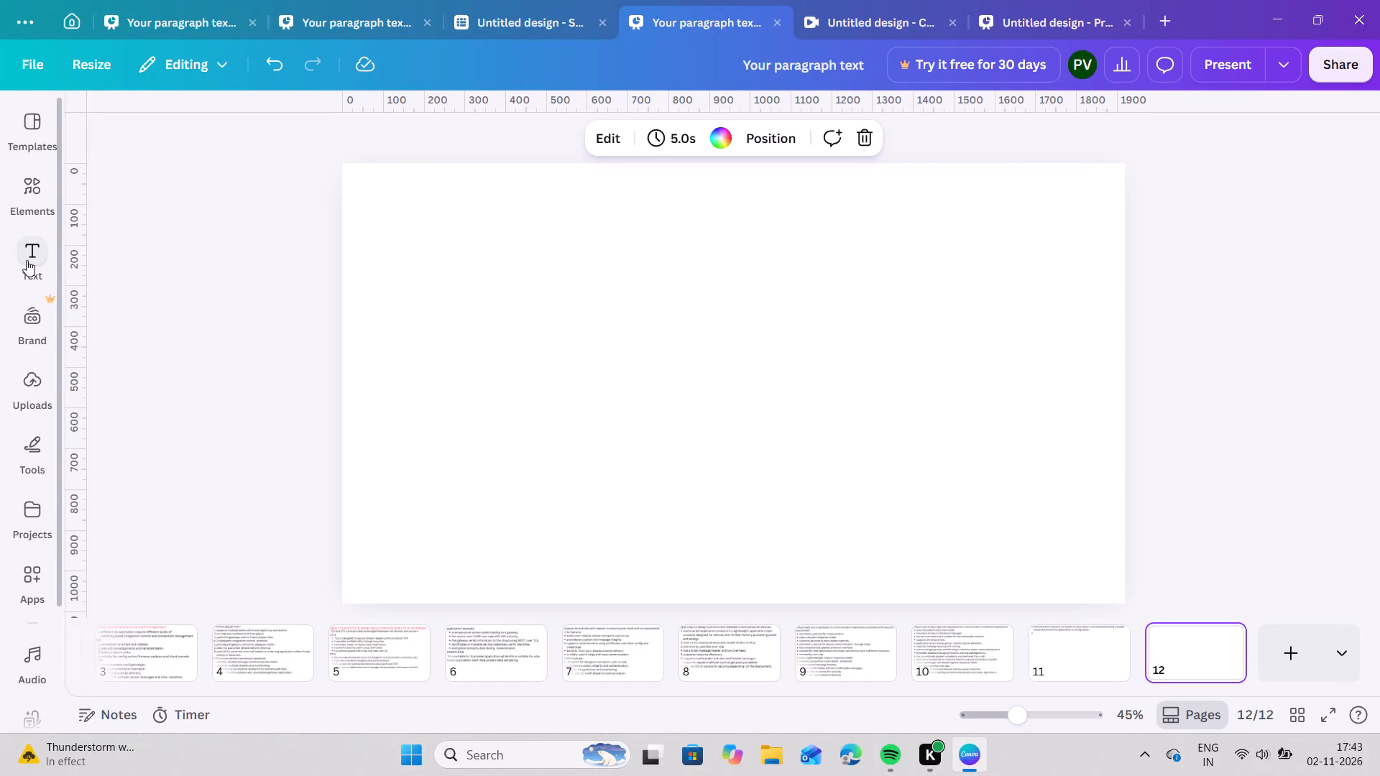
Add a default text box to blank page 12 and try to move it from the page centre.
double_click(27, 260)
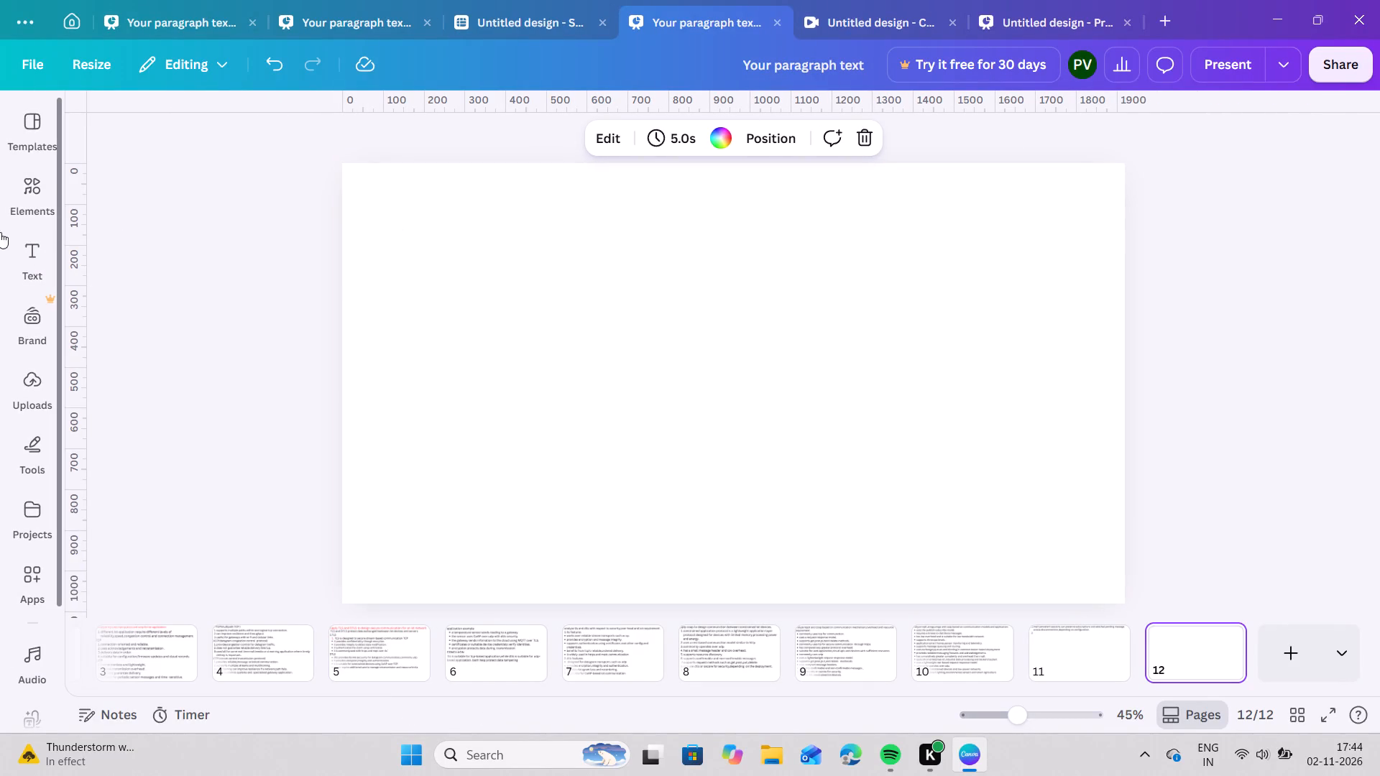
left_click(28, 268)
left_click(279, 178)
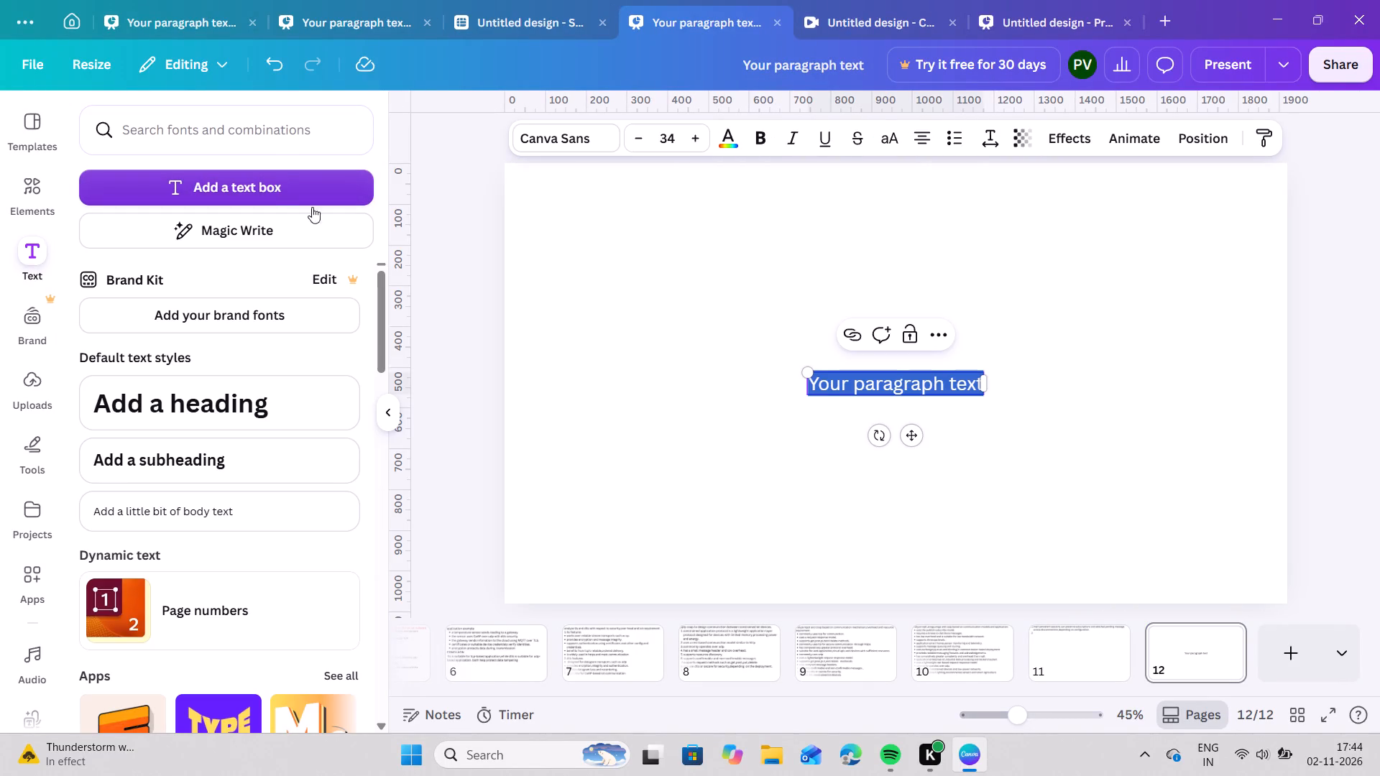
left_click_drag(894, 382, 764, 376)
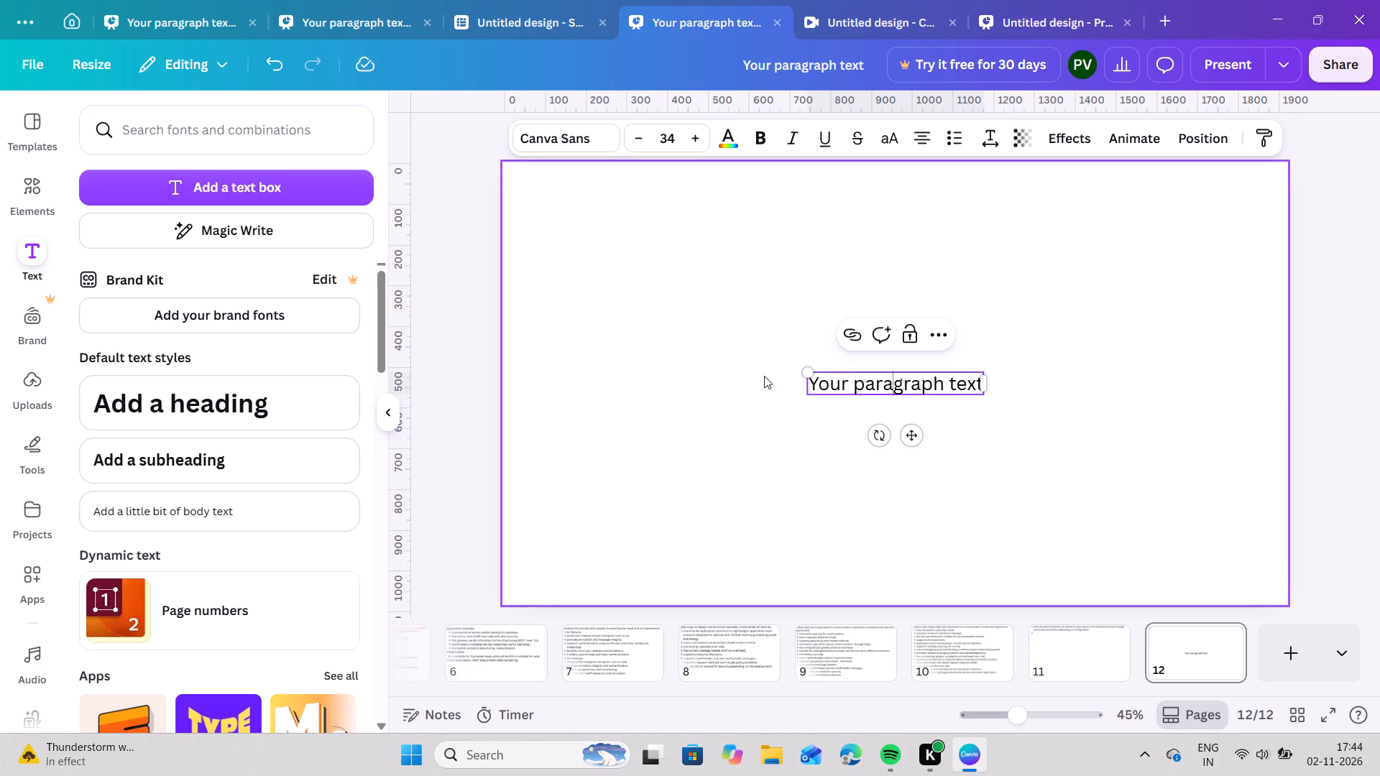
left_click_drag(764, 376, 909, 440)
left_click(909, 440)
left_click(909, 440)
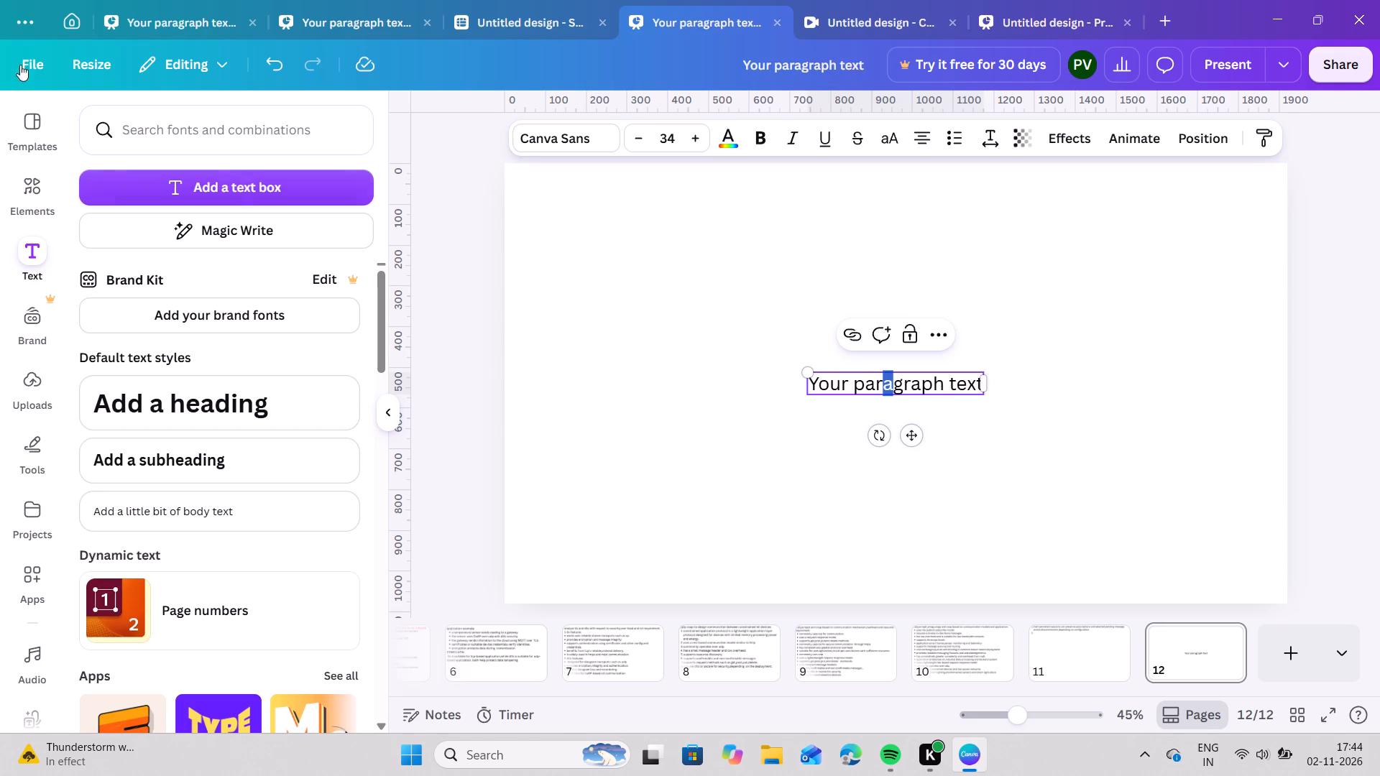
Return to the home page and create a new blank presentation from the Presentations design category.
left_click(70, 19)
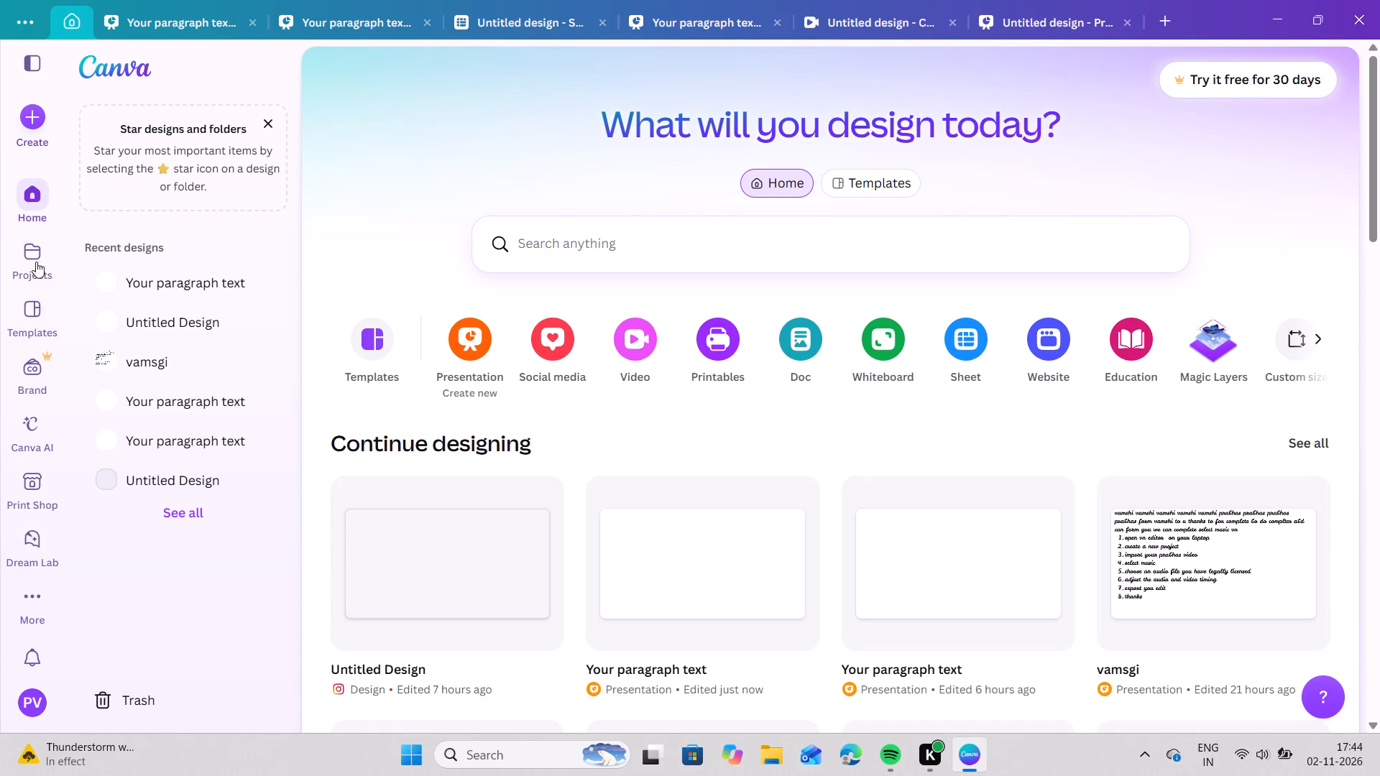
left_click(37, 112)
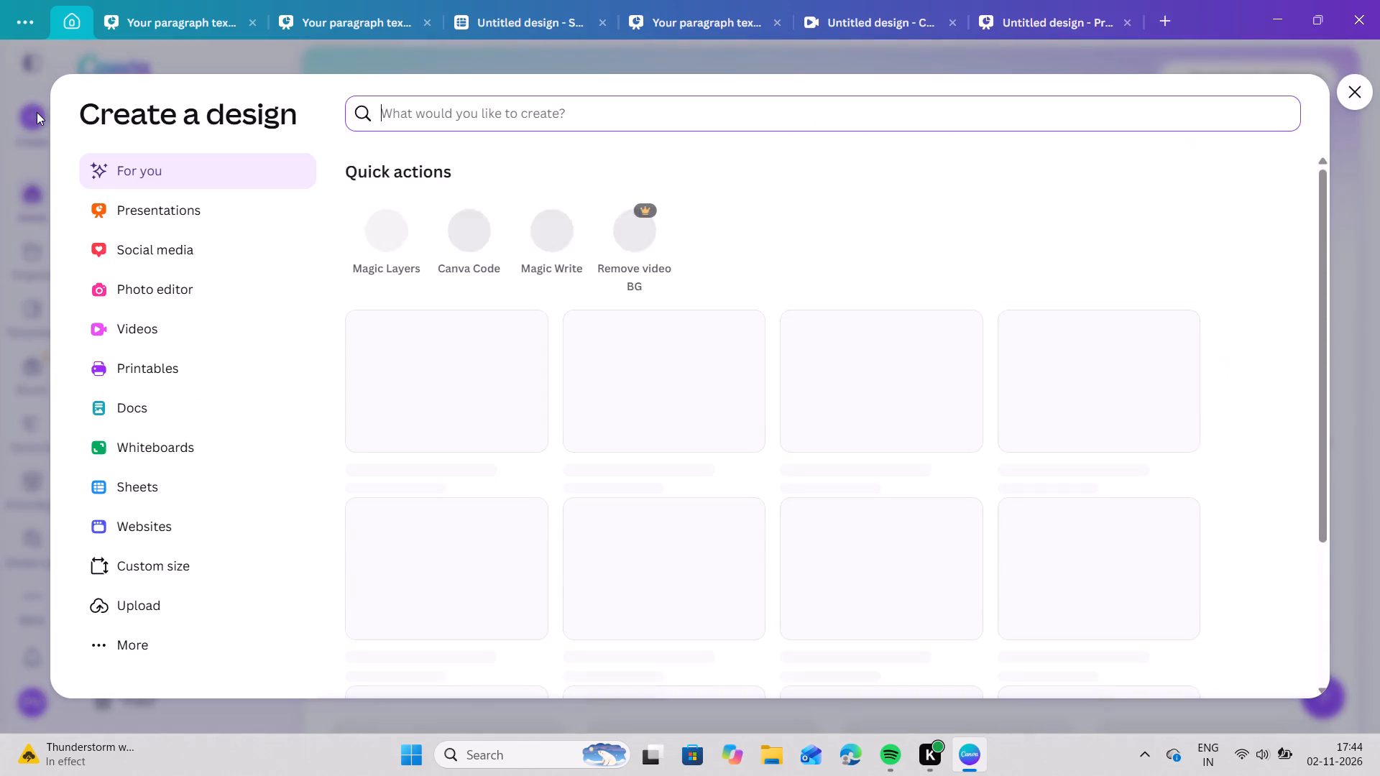
left_click(190, 216)
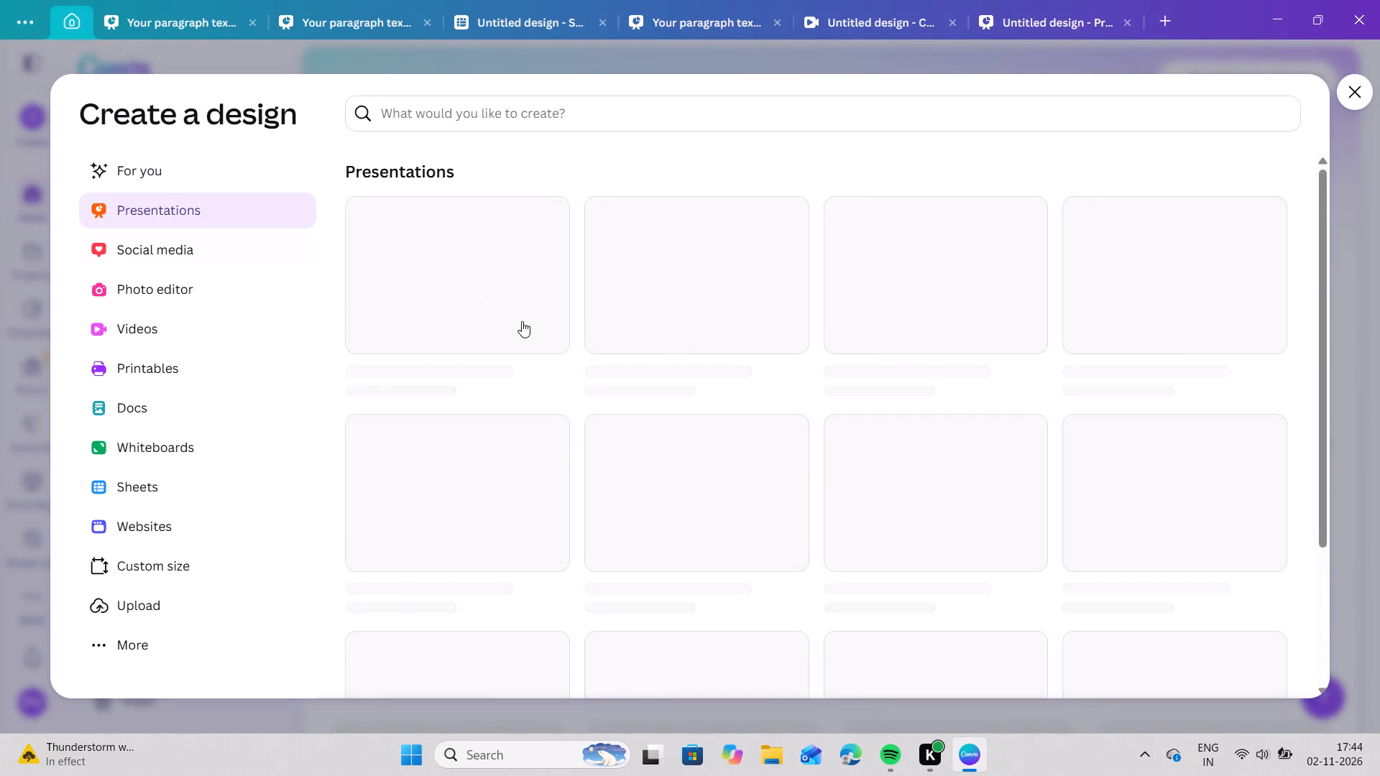
left_click(514, 301)
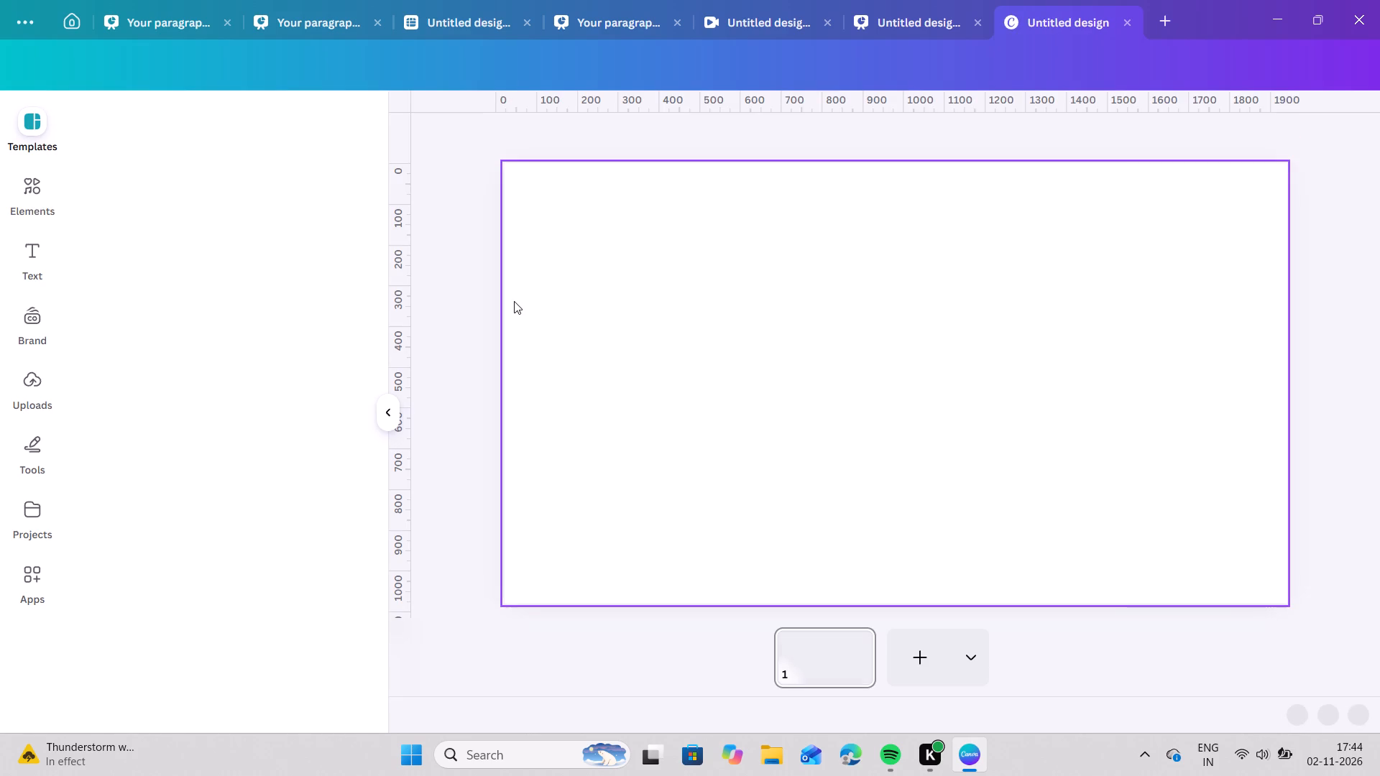
Add a second blank page to the new presentation.
left_click(32, 248)
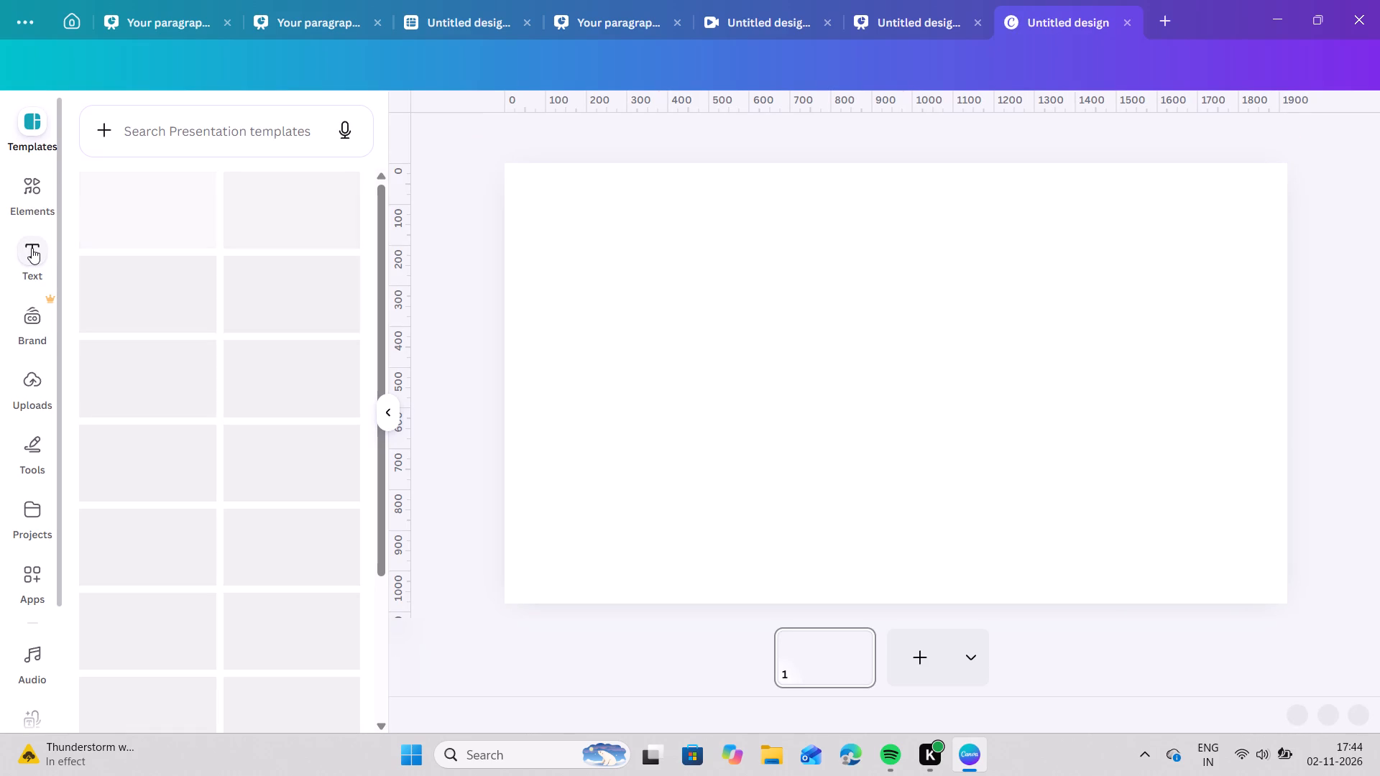
left_click(904, 656)
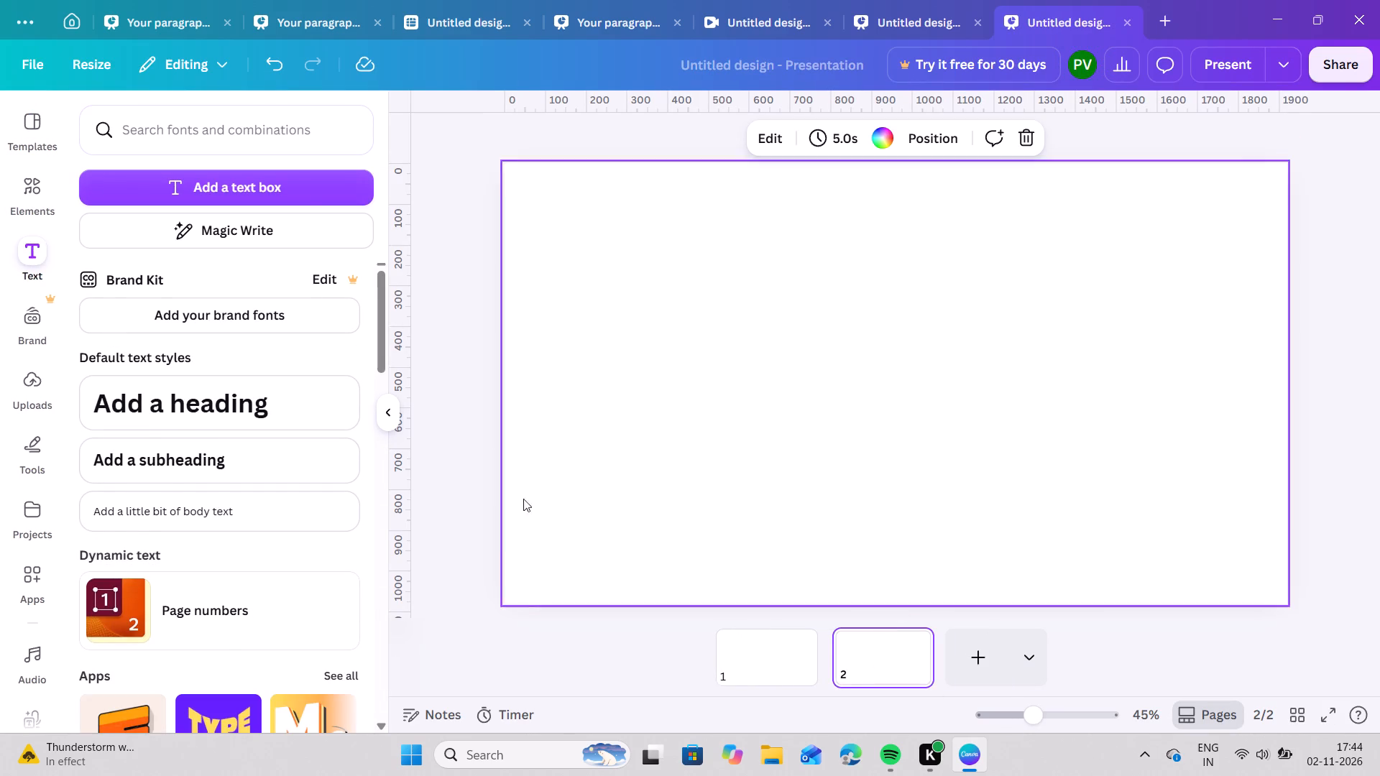
Add a text box to page 2, move it to the page's top-left corner and widen it across nearly the full page.
left_click(308, 178)
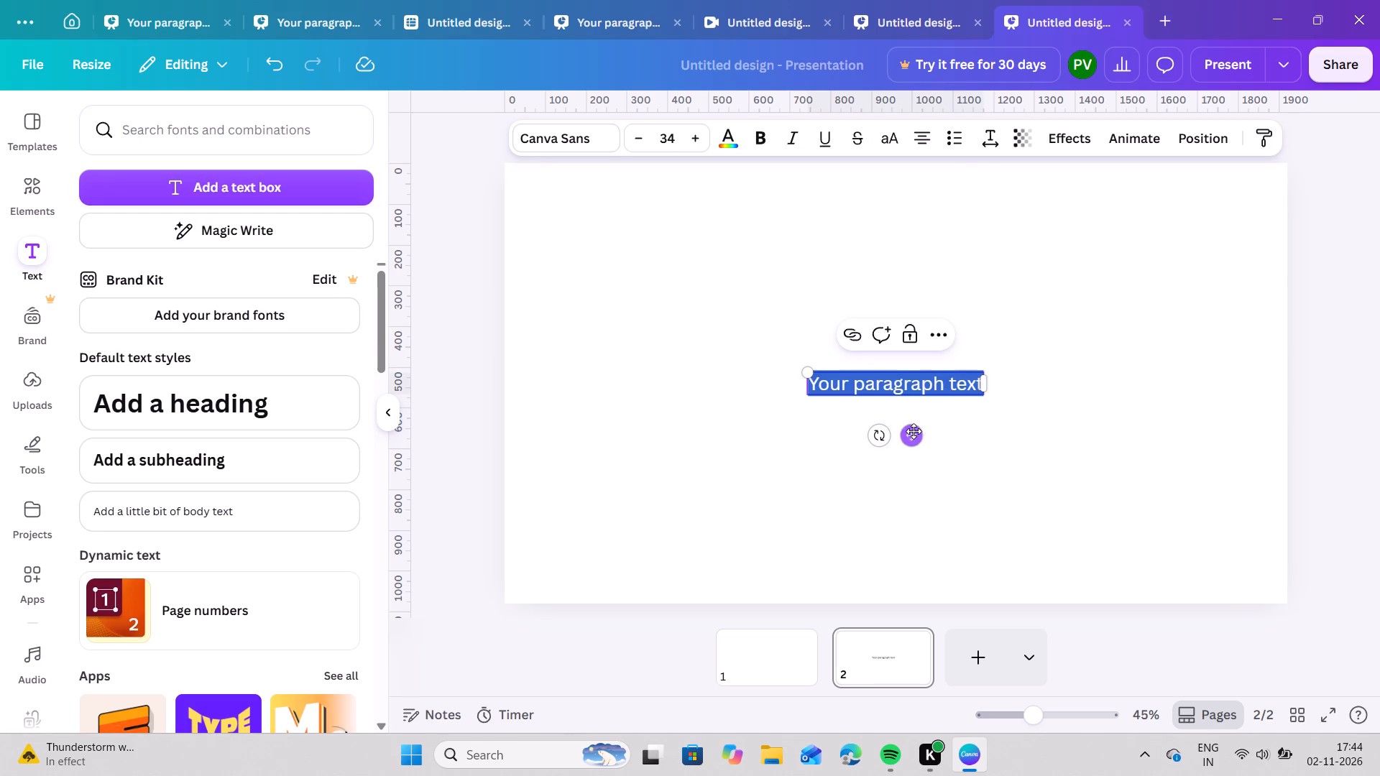
left_click_drag(914, 431, 618, 243)
left_click_drag(689, 194, 960, 228)
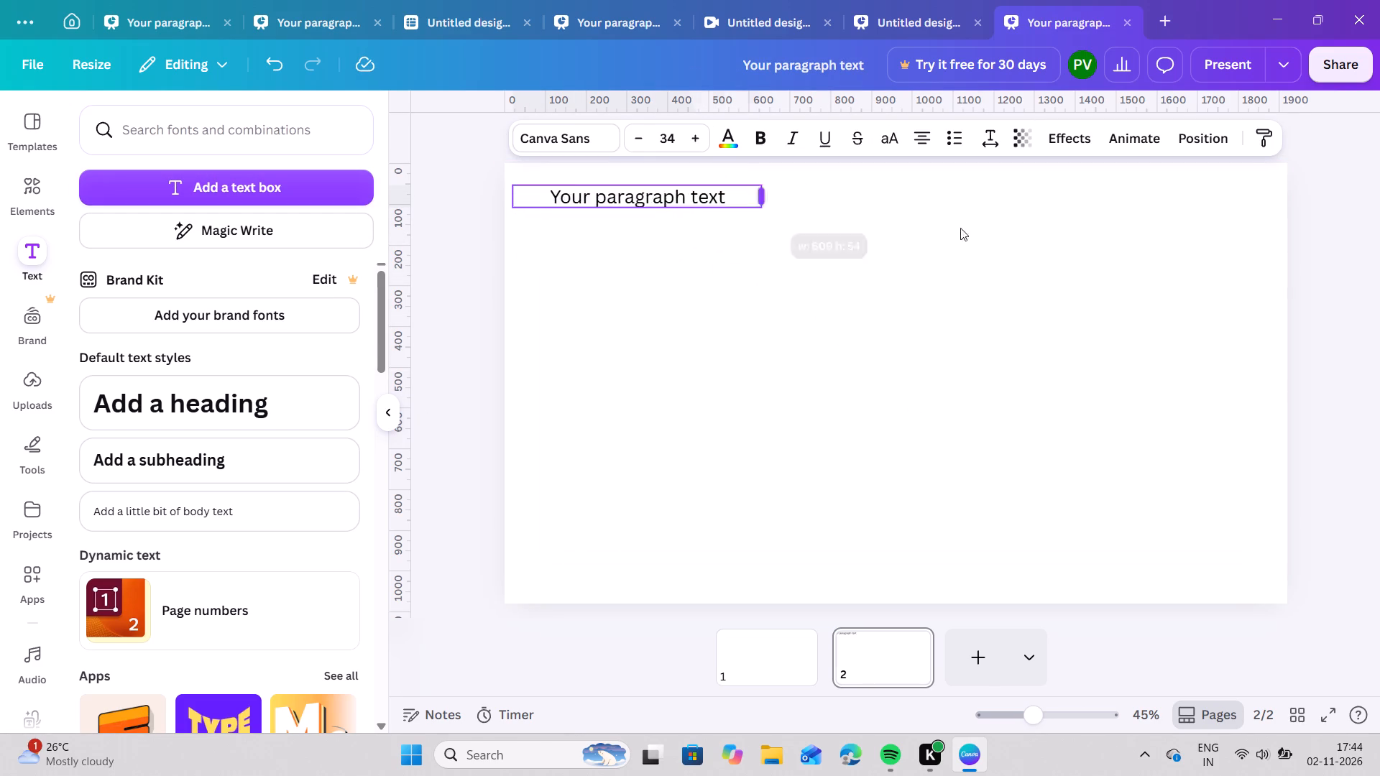
left_click_drag(960, 228, 1281, 258)
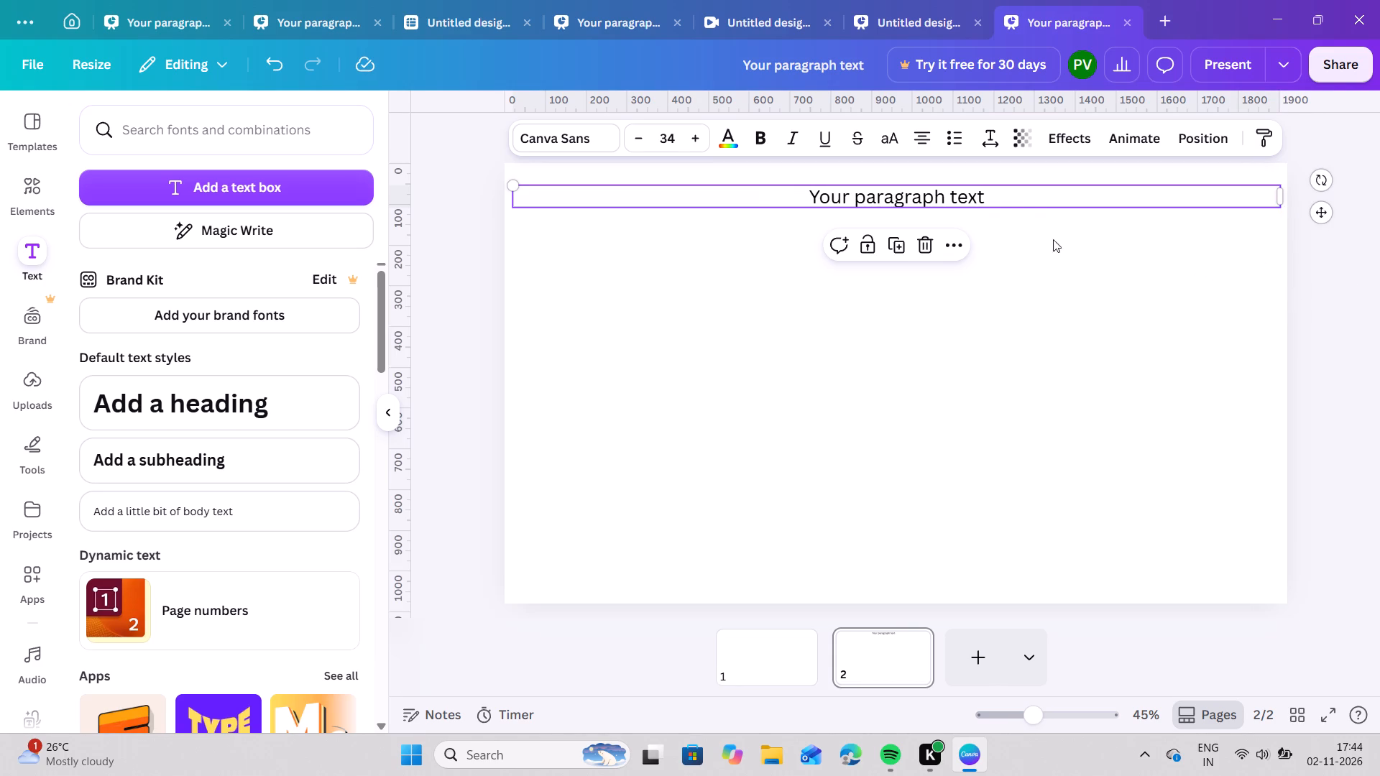
Replace the placeholder text on page 2 with the left-aligned line "ece jobs all".
left_click(993, 200)
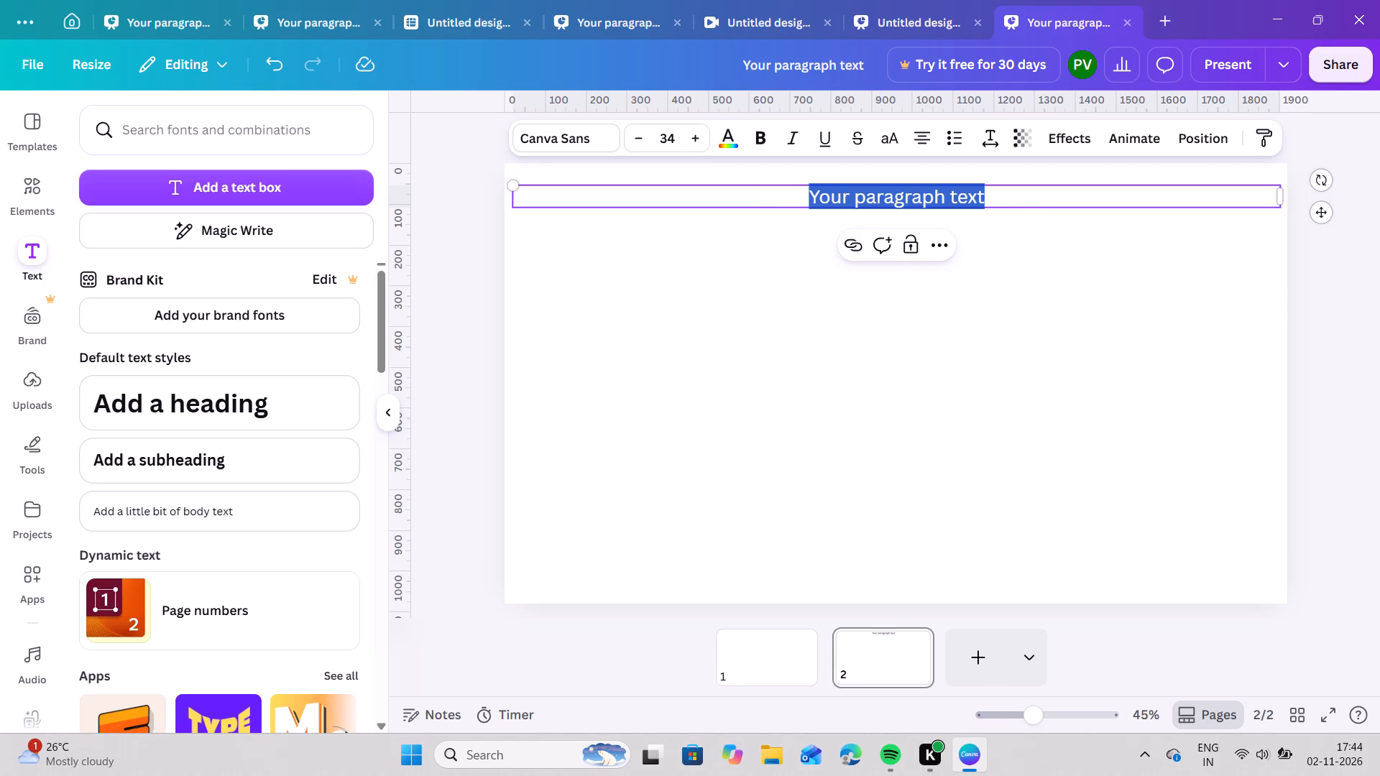
key("BackSpace")
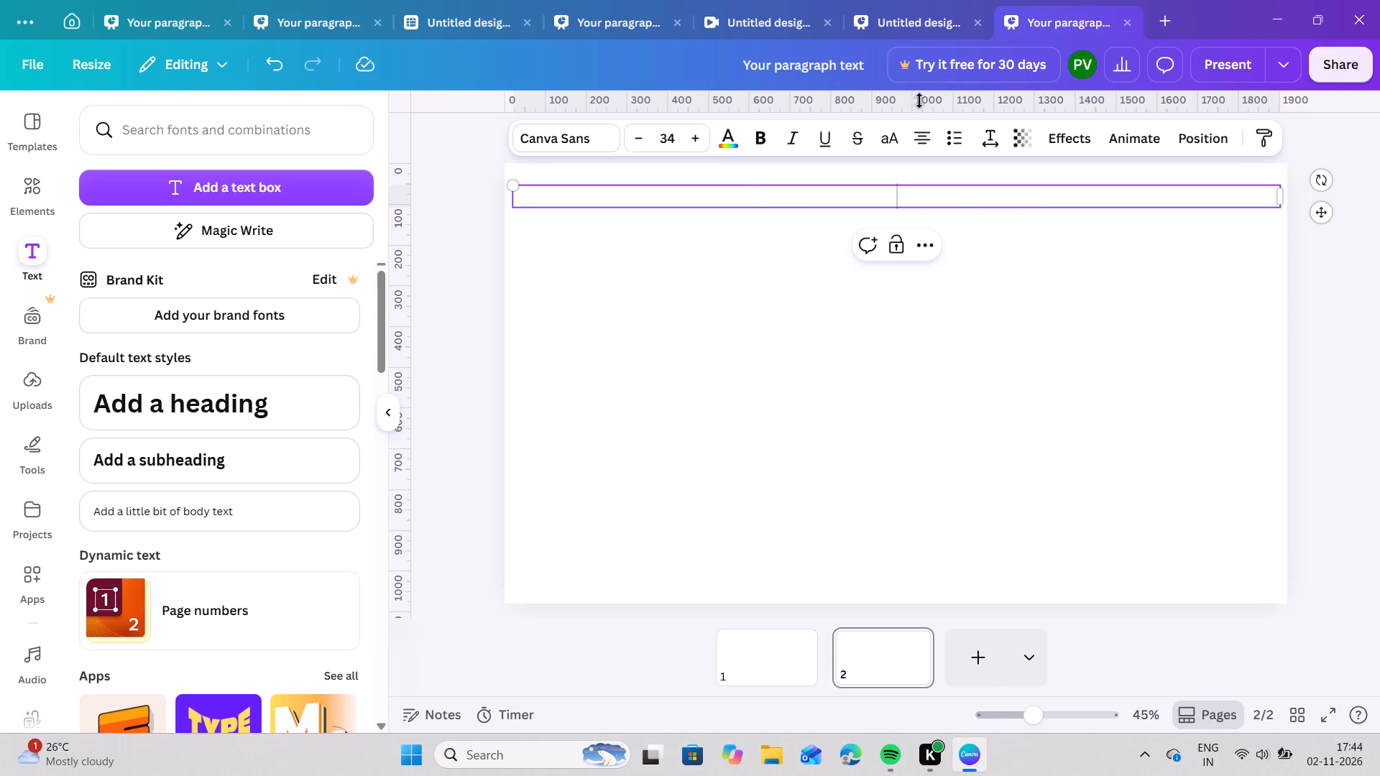
left_click(917, 142)
type("ece")
key("space")
type("jo")
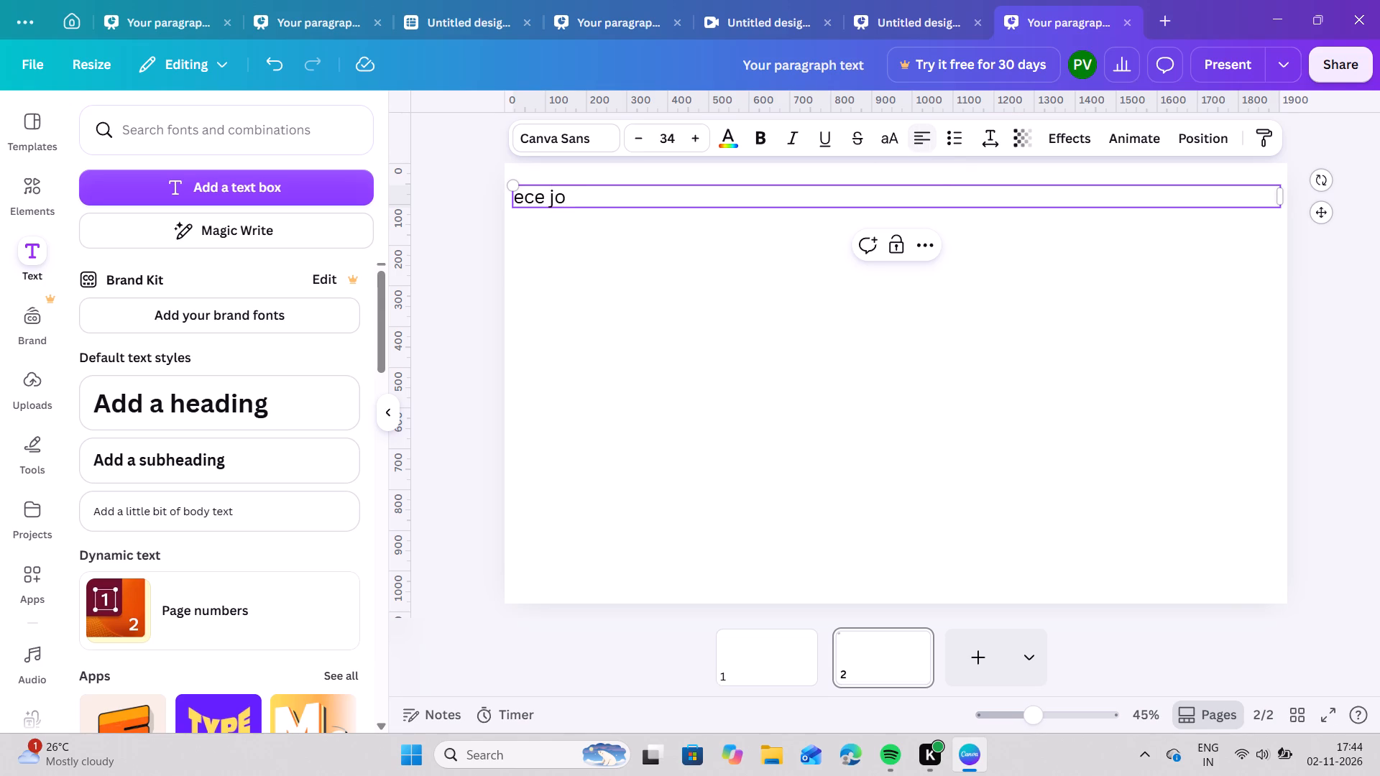
key("BackSpace")
key("BackSpace")
type("jo")
type("bs")
key("space")
type("all")
Start a second line in the text box reading "complete ece career roadmap".
key("Return")
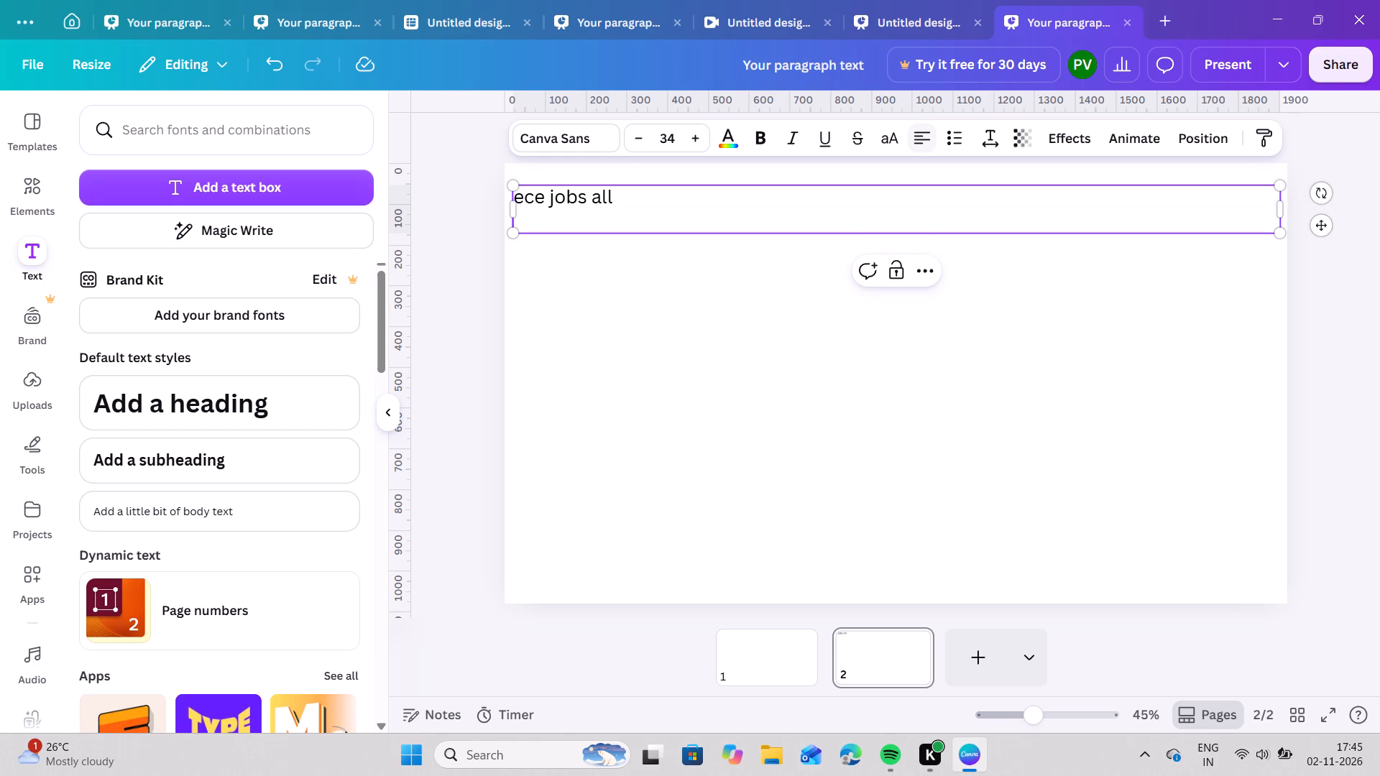
type("com")
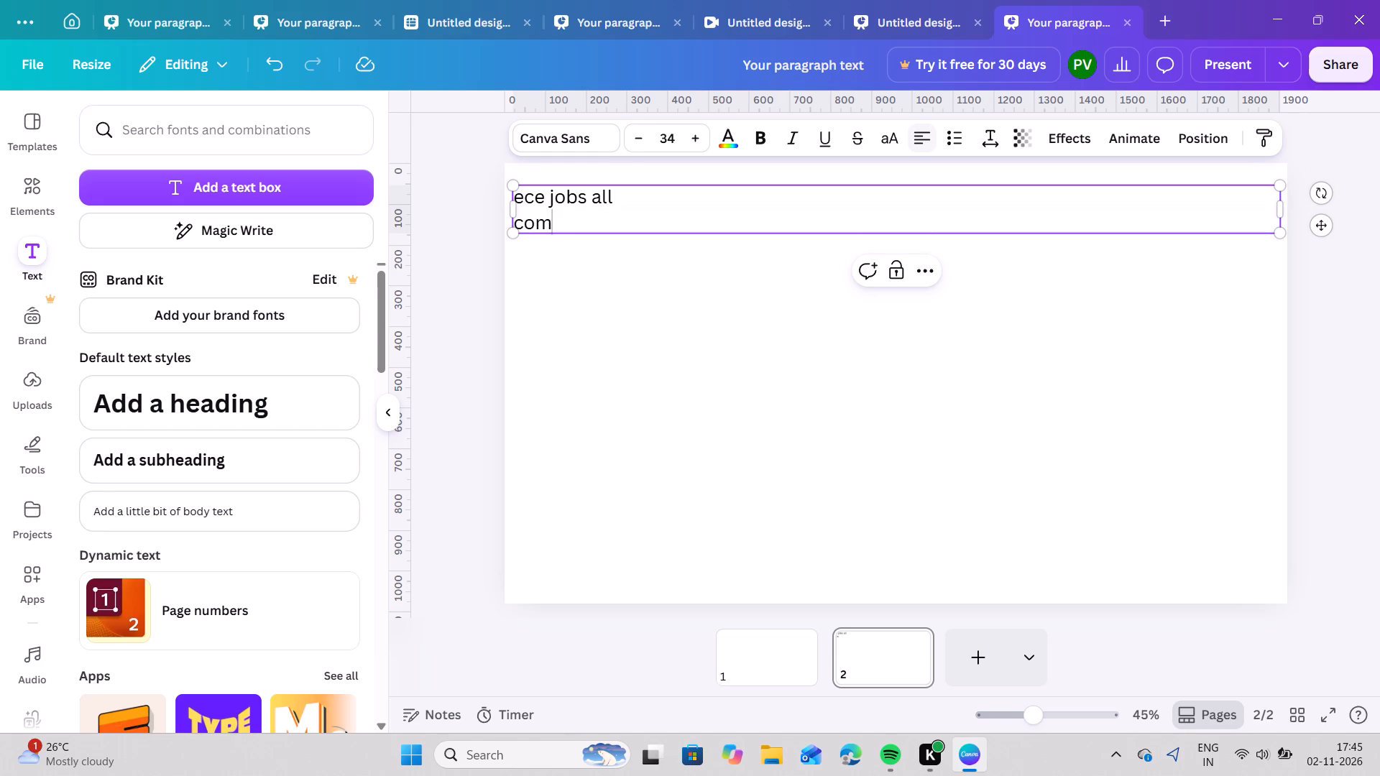
key("p")
key("l")
type("ete ece")
key("space")
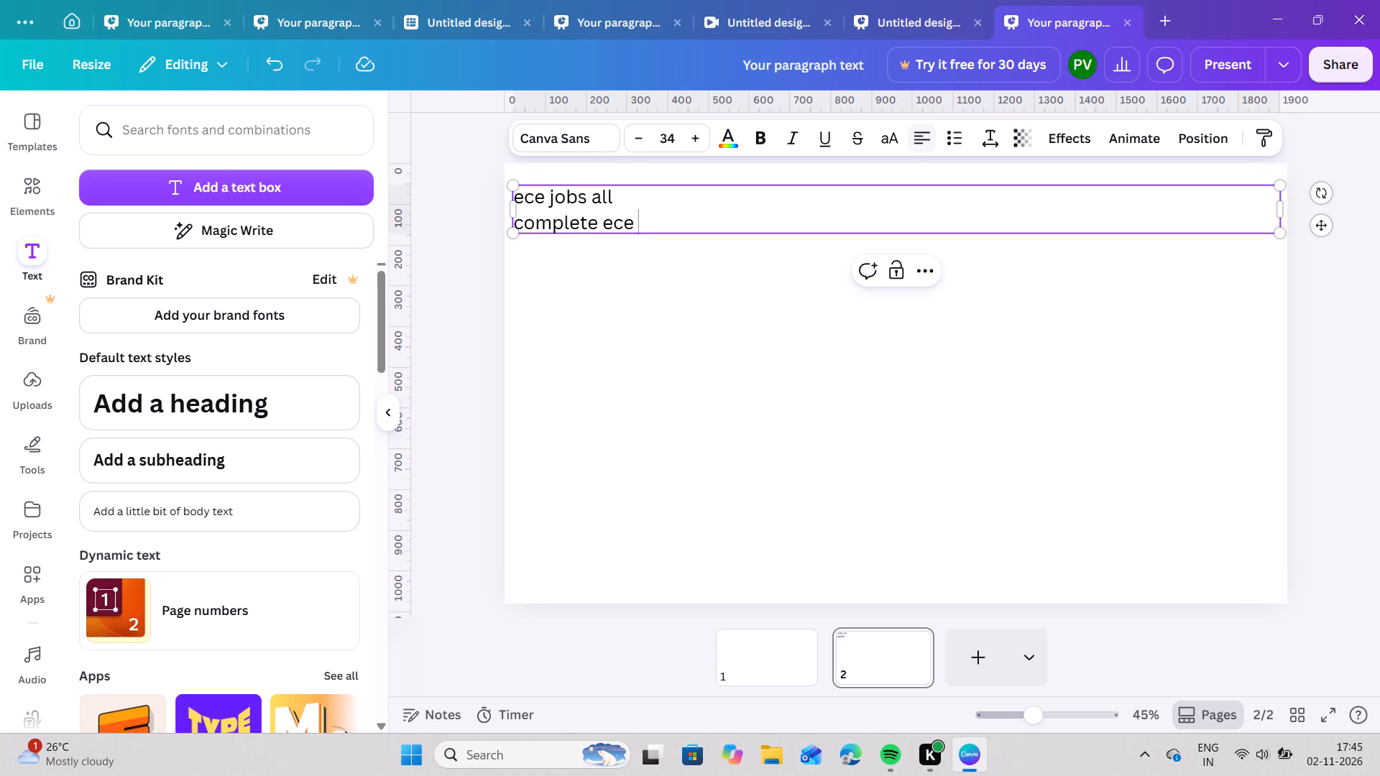
type("caree")
key("r")
key("space")
type("ra")
key("BackSpace")
type("oad")
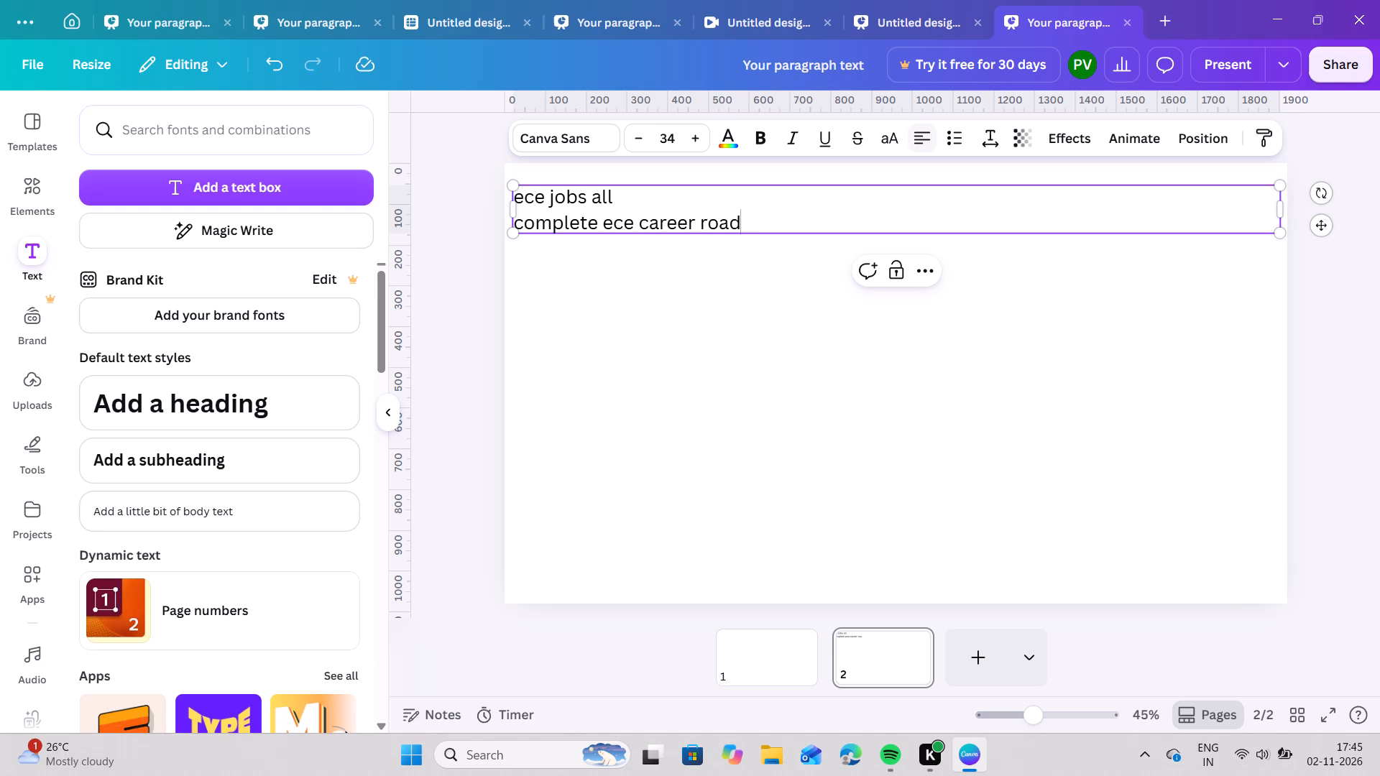
type("map")
Continue the second line with "-all jobs after b.tech".
key("minus")
type("all")
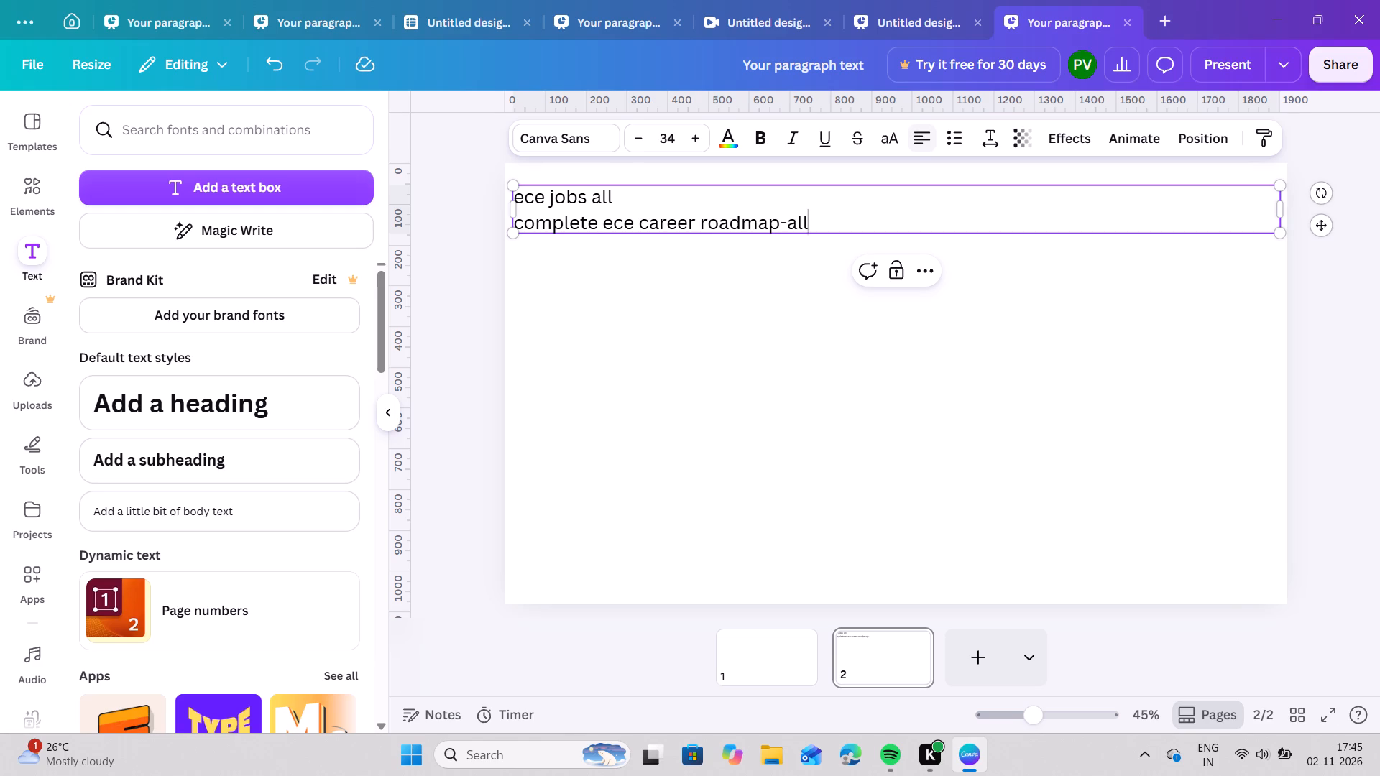
key("space")
type("jobs")
key("space")
type("after")
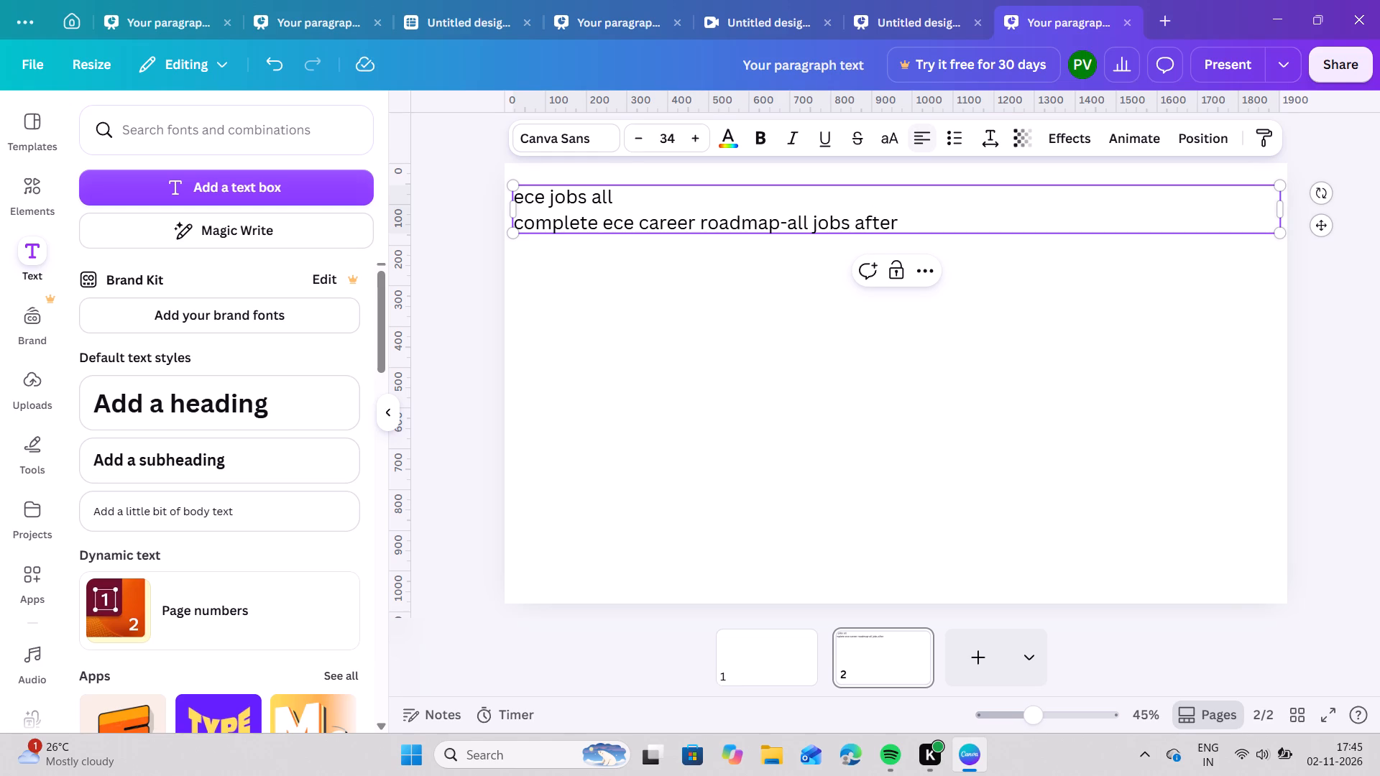
key("space")
key("b")
type(".tech")
Finish the second line of the page 2 text box with the word "ece" after "b.tech".
key("space")
type("ece")
key("space")
Start a third line in the text box reading "ece=electronics and".
key("Return")
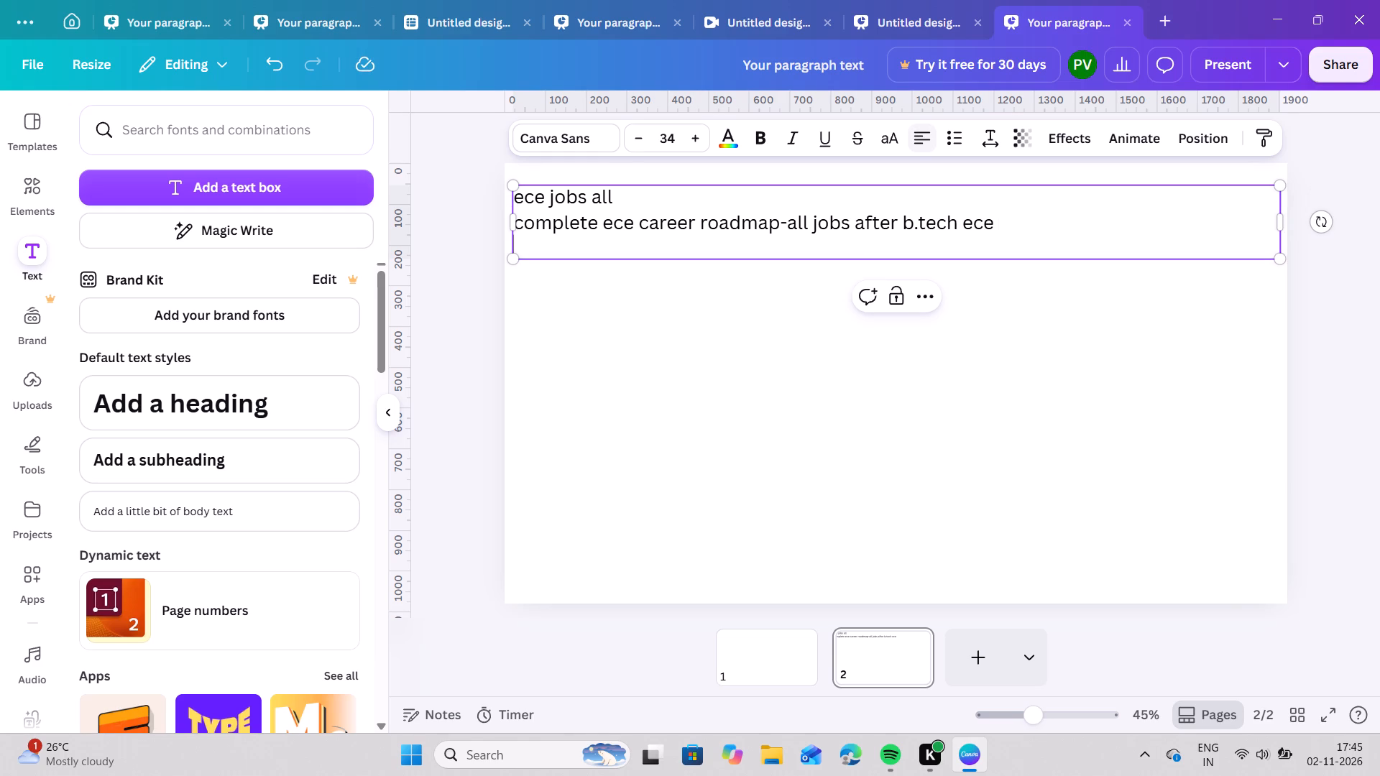
type("ece")
key("equal")
type("el")
type("ect")
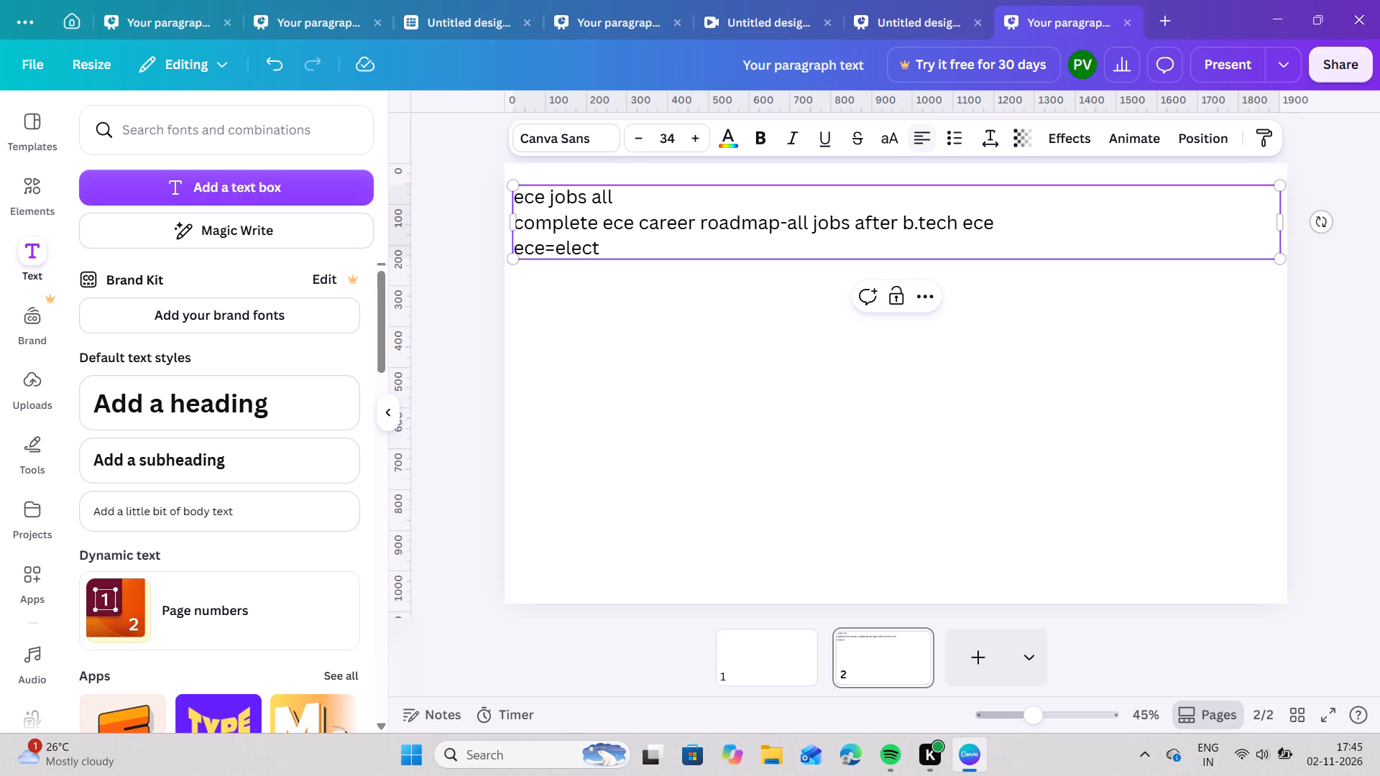
key("r")
type("onics")
key("space")
type("and")
key("space")
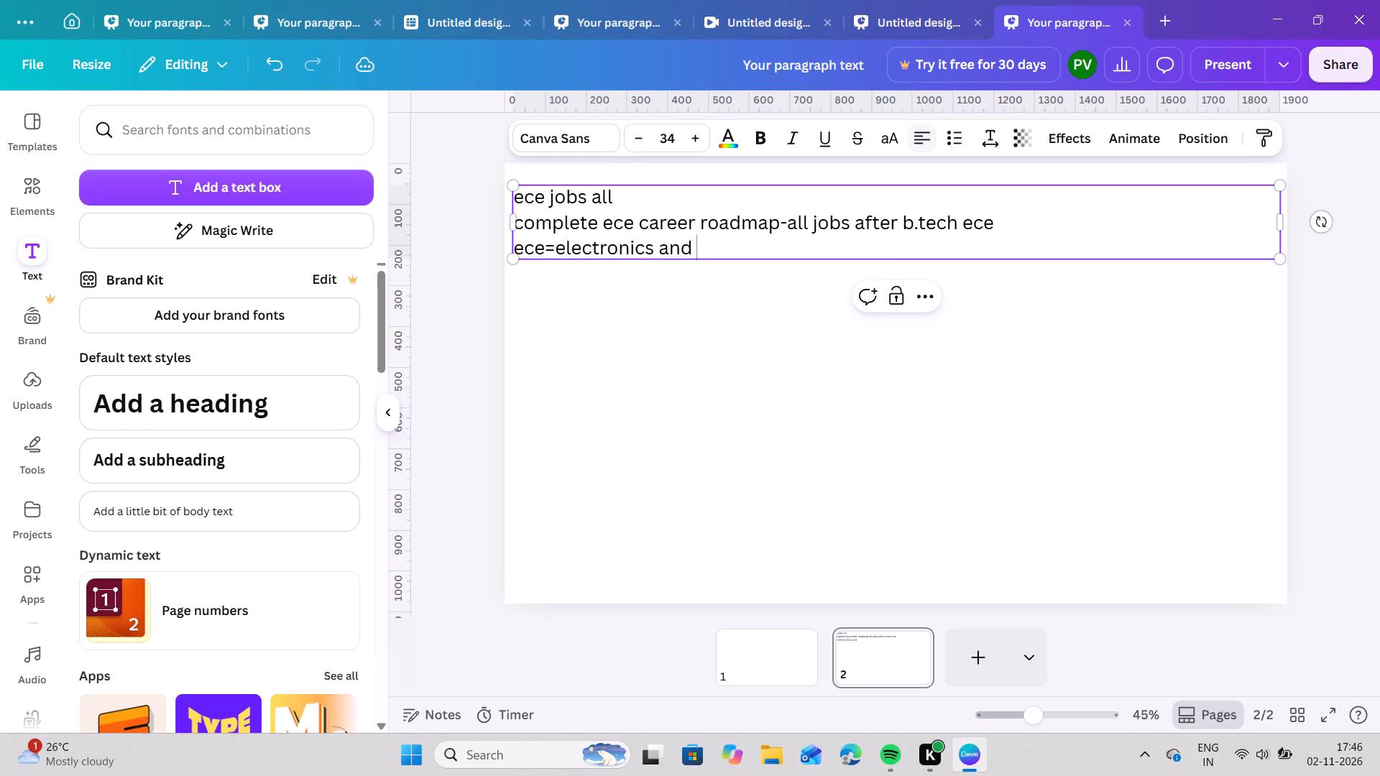
Complete the third line with "communication engineering".
type("com")
key("m")
type("unic")
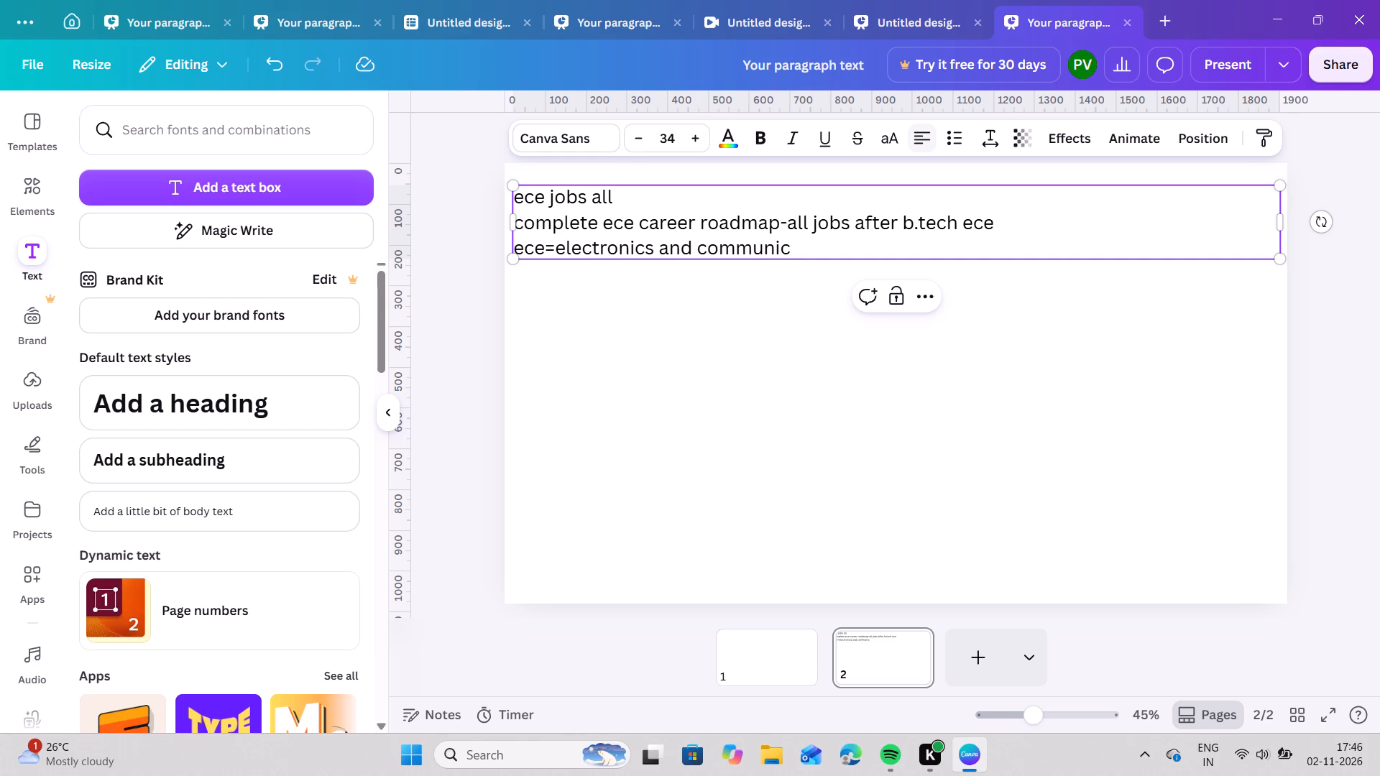
key("a")
type("tion")
key("space")
type("en")
type("gin")
type("eerin")
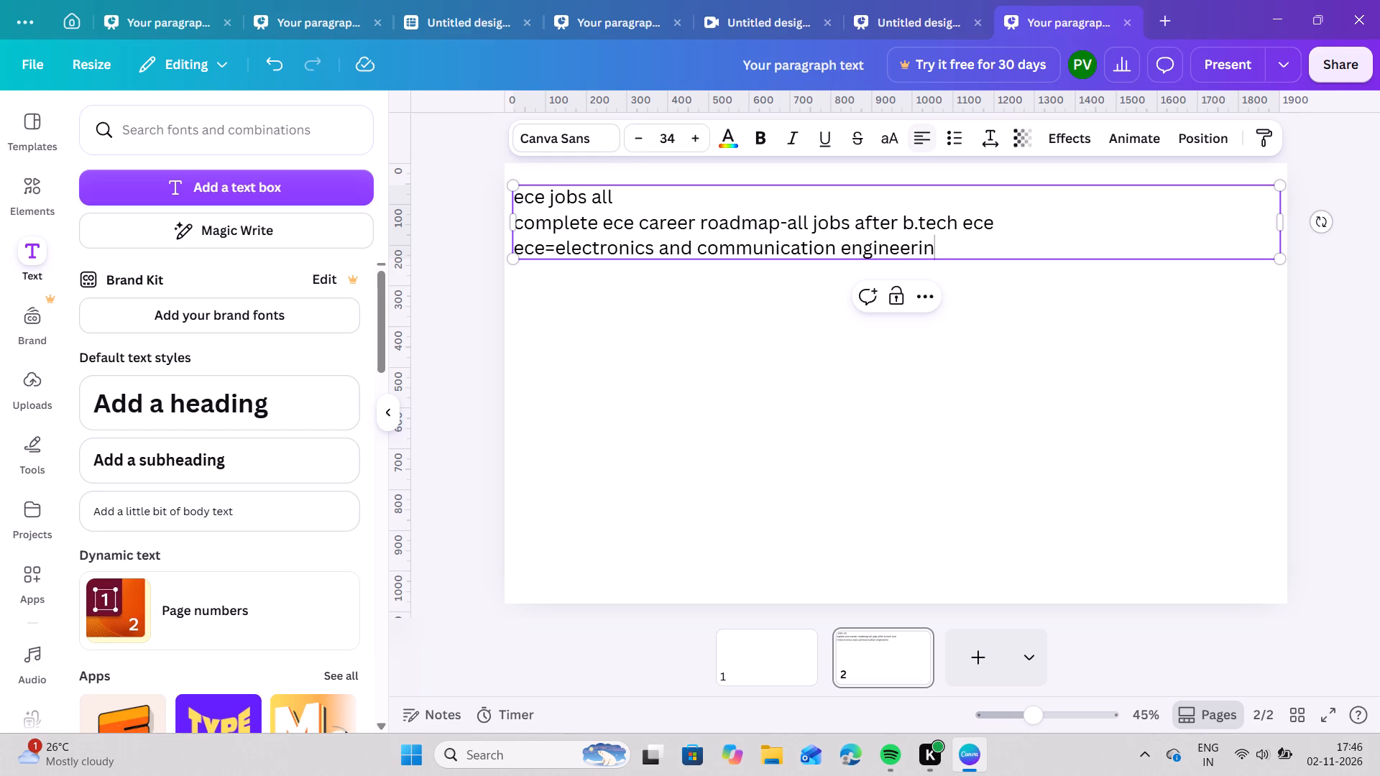
type("g")
key("space")
Start a fourth line in the text box reading "after completing".
key("Return")
key("a")
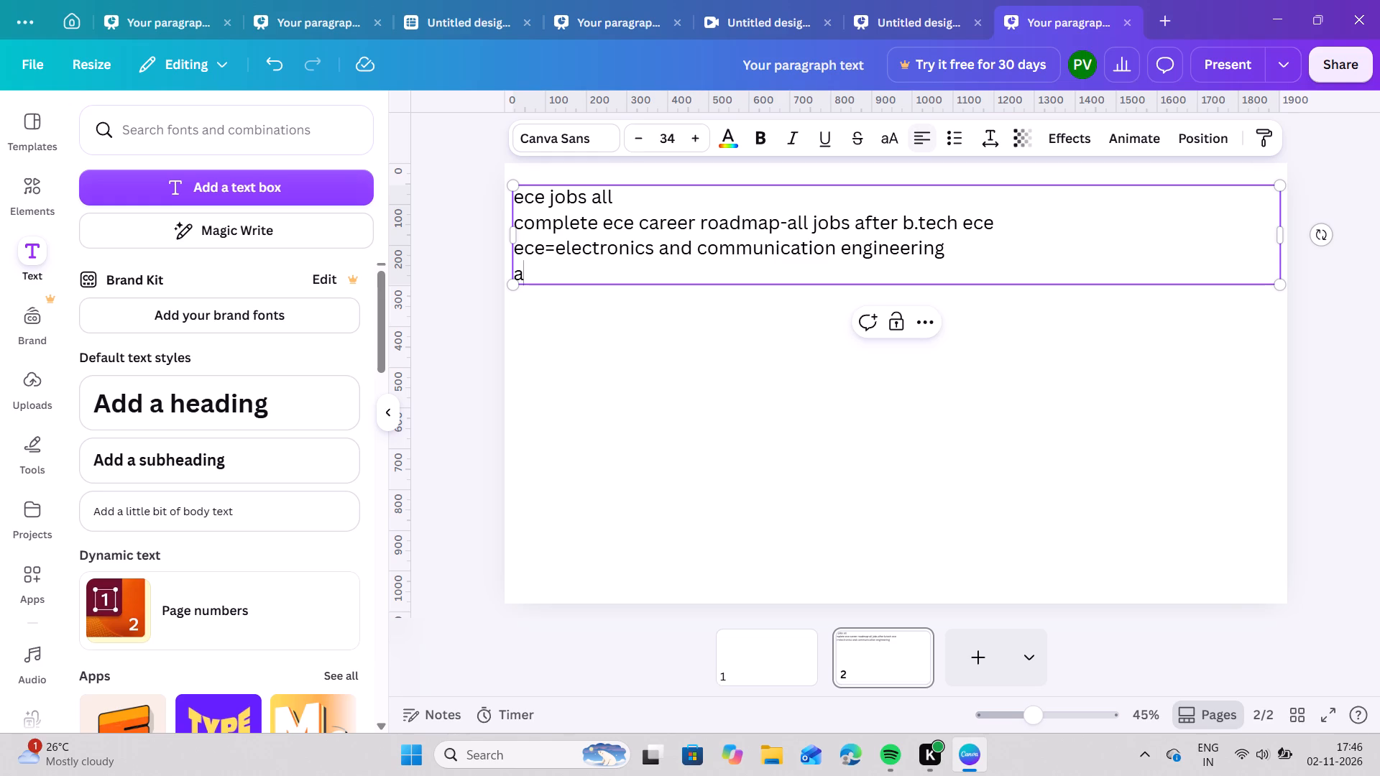
type("fter")
key("space")
type("c")
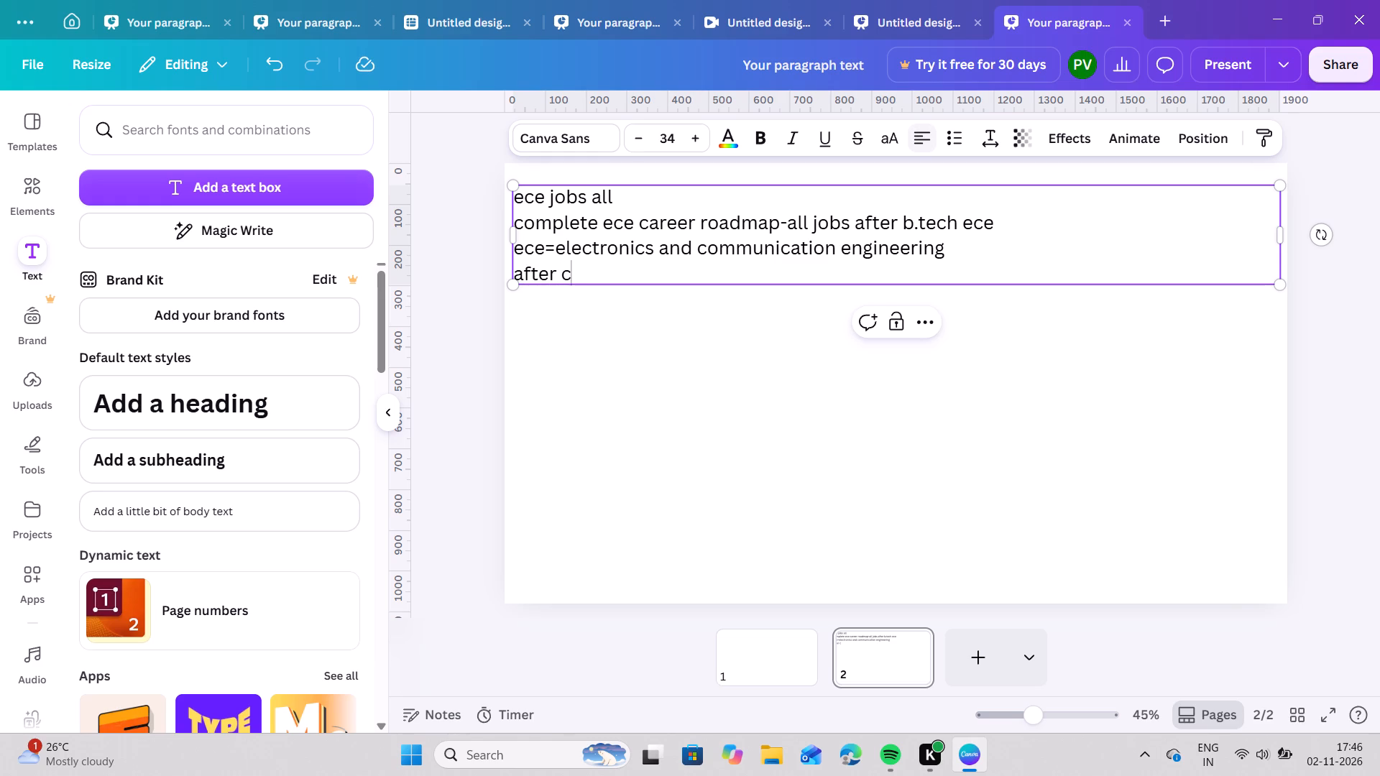
type("om")
type("pl")
key("e")
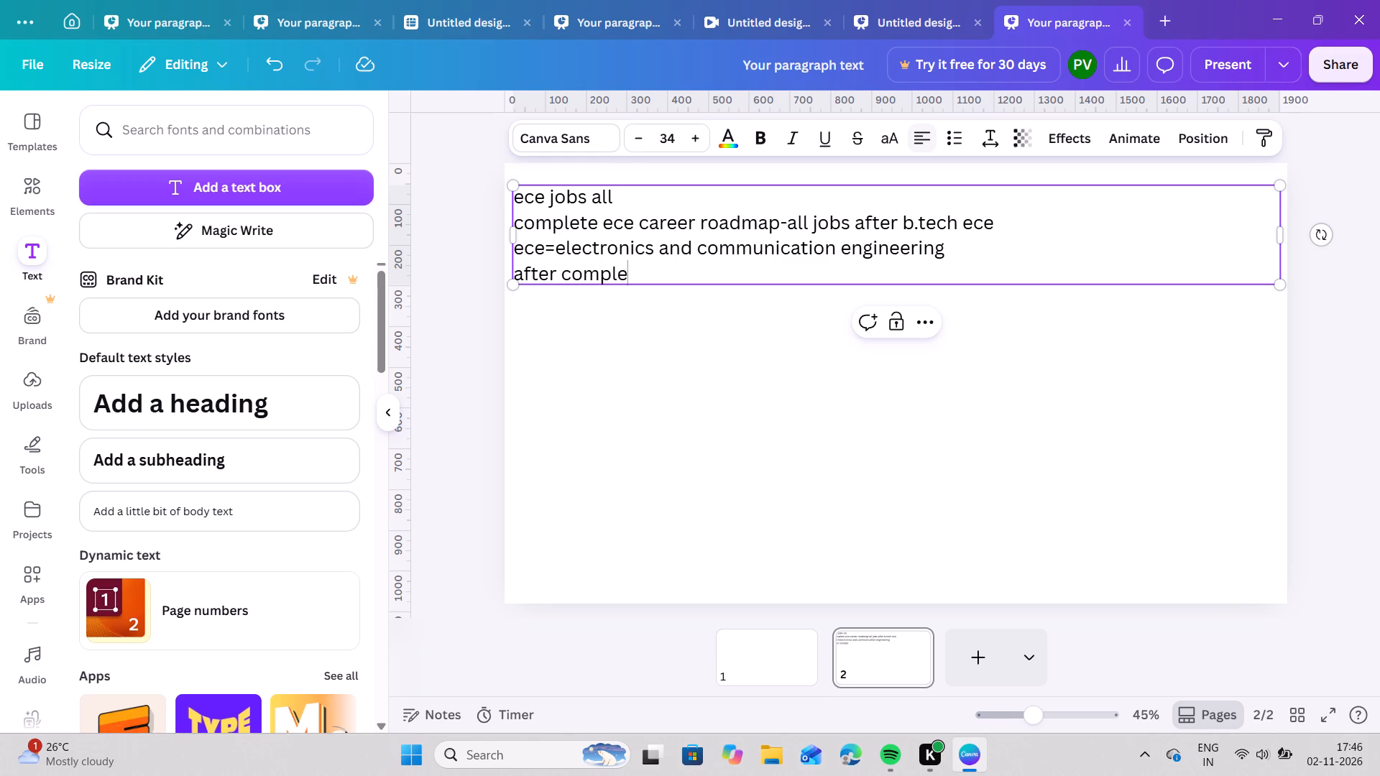
type("ting")
key("space")
Continue the fourth line with "b.tech in ece," including the comma.
type("b.t")
type("ech")
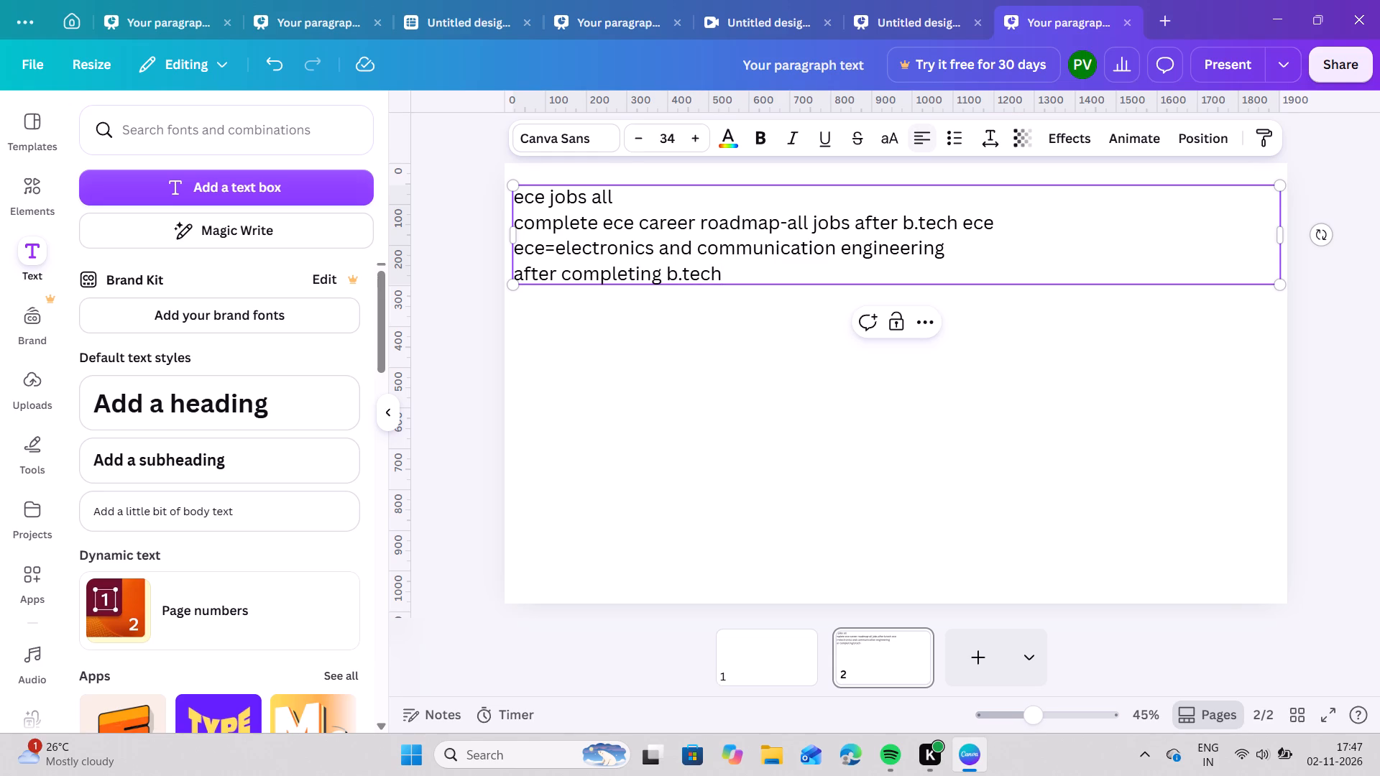
key("space")
type("in")
key("space")
type("ece")
key("space")
key("BackSpace")
key("comma")
Continue the fourth line of the text box with "you can build" directly after the comma.
type("you")
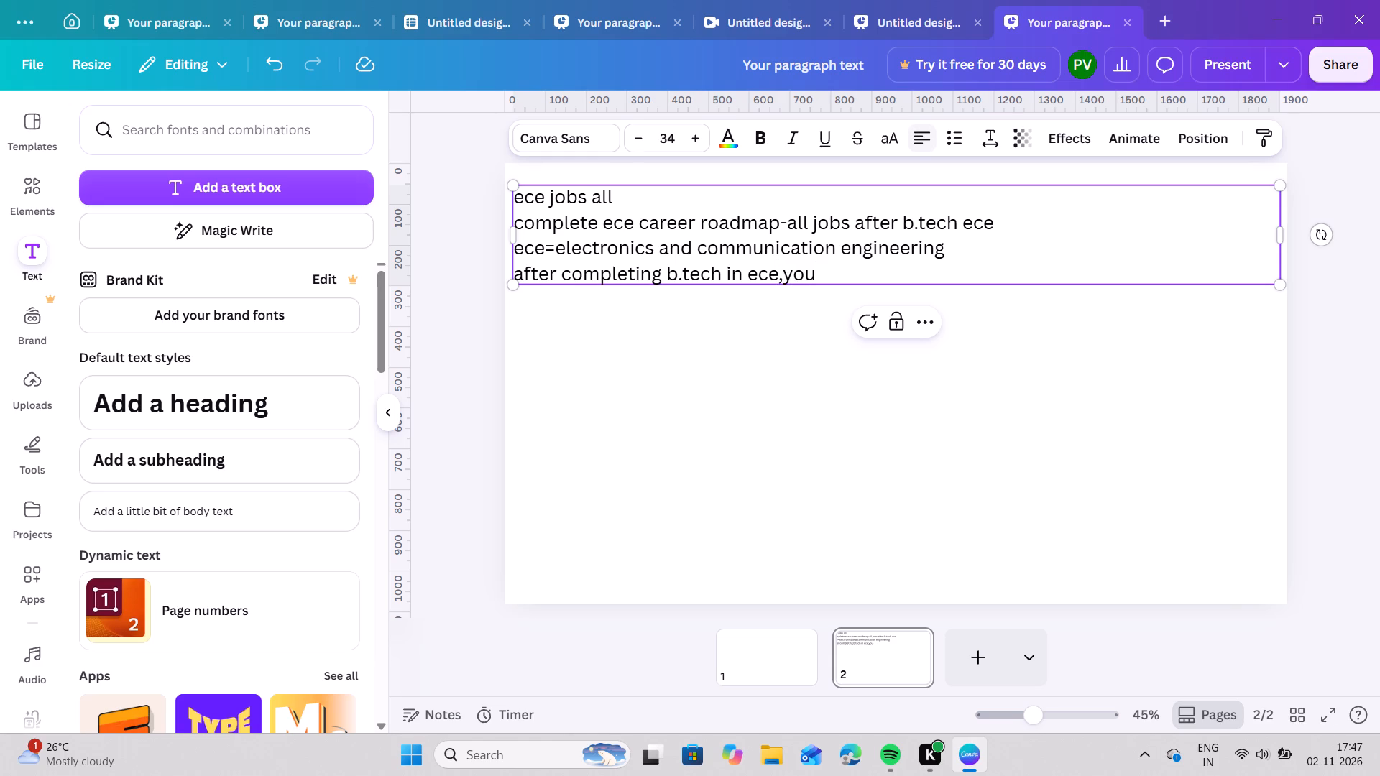
key("space")
type("c")
type("an")
key("space")
type("bulit")
key("BackSpace")
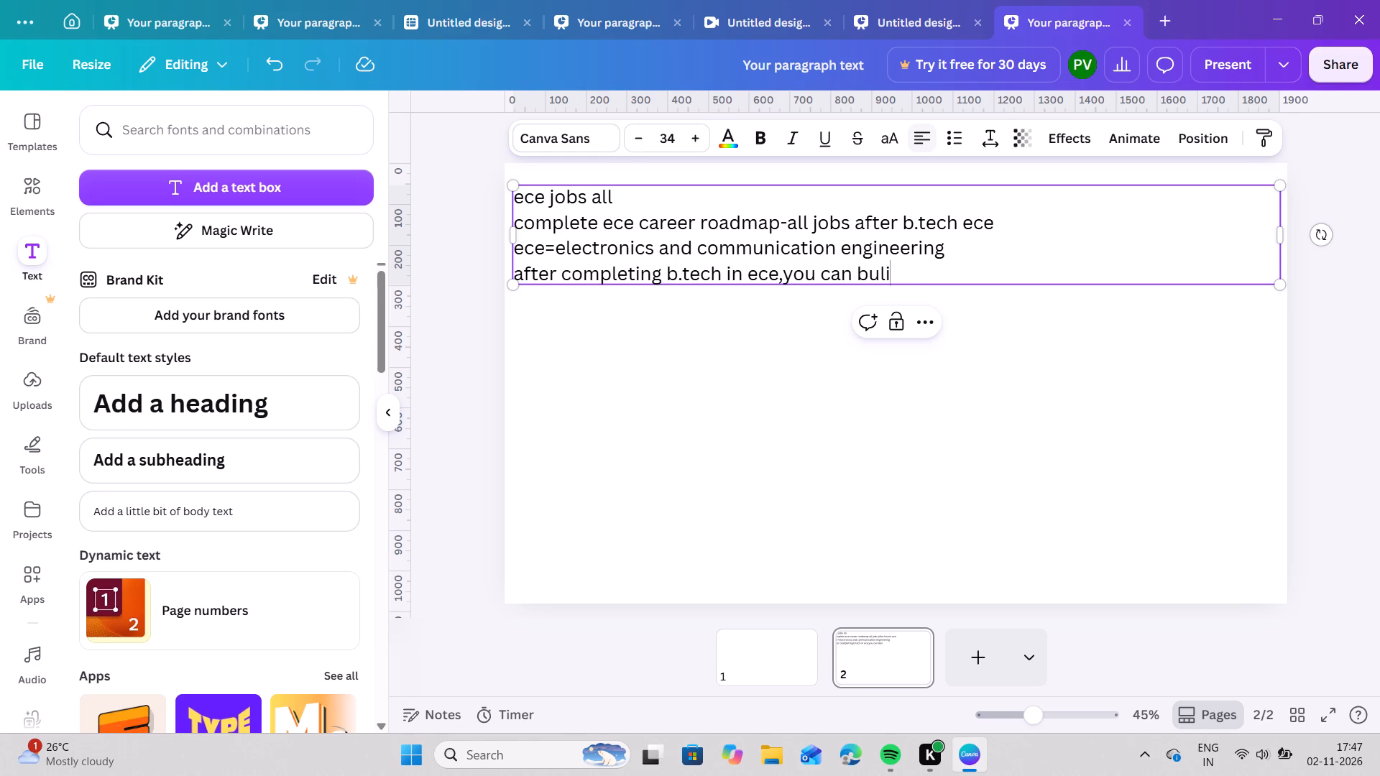
key("d")
key("BackSpace")
key("BackSpace")
key("BackSpace")
type("ild")
key("space")
Extend the sentence in the text box with "a career in government".
type("a car")
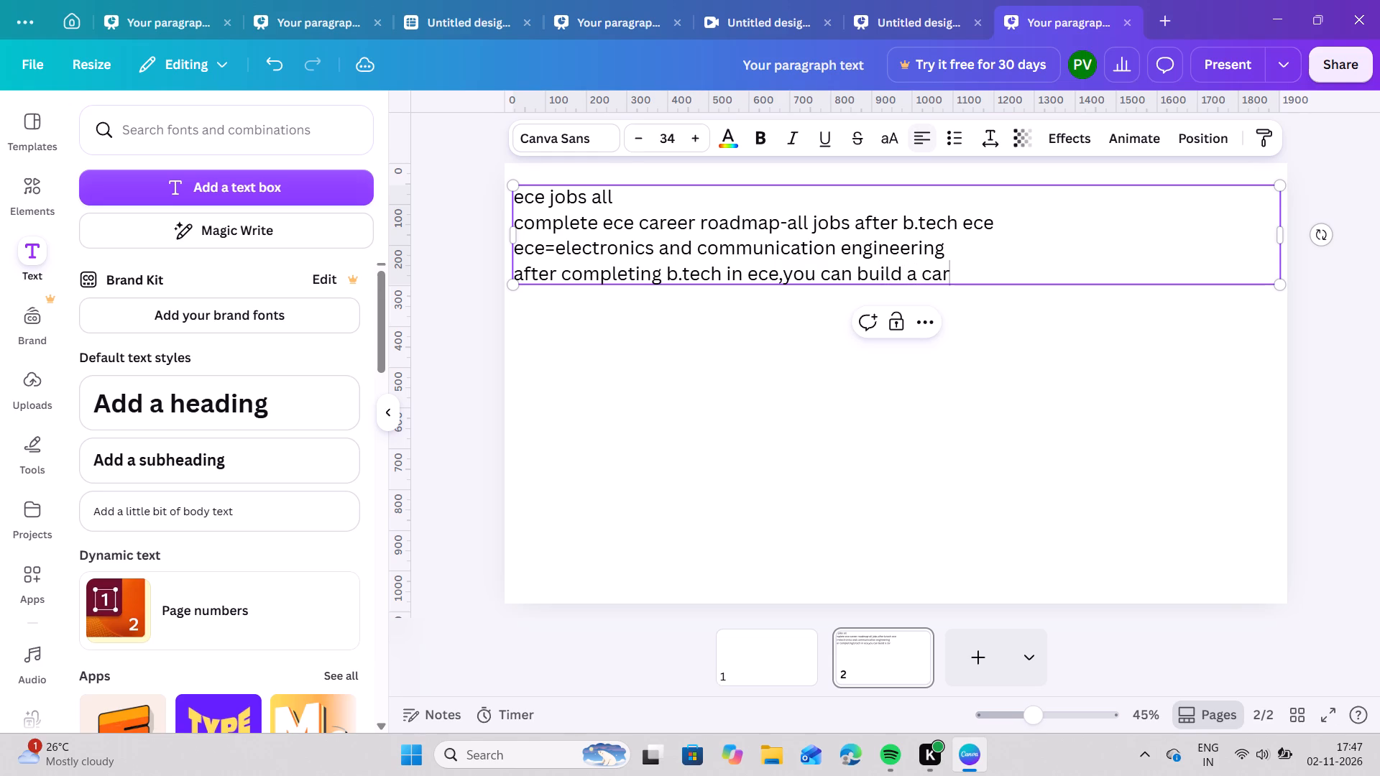
type("eer")
key("space")
type("im")
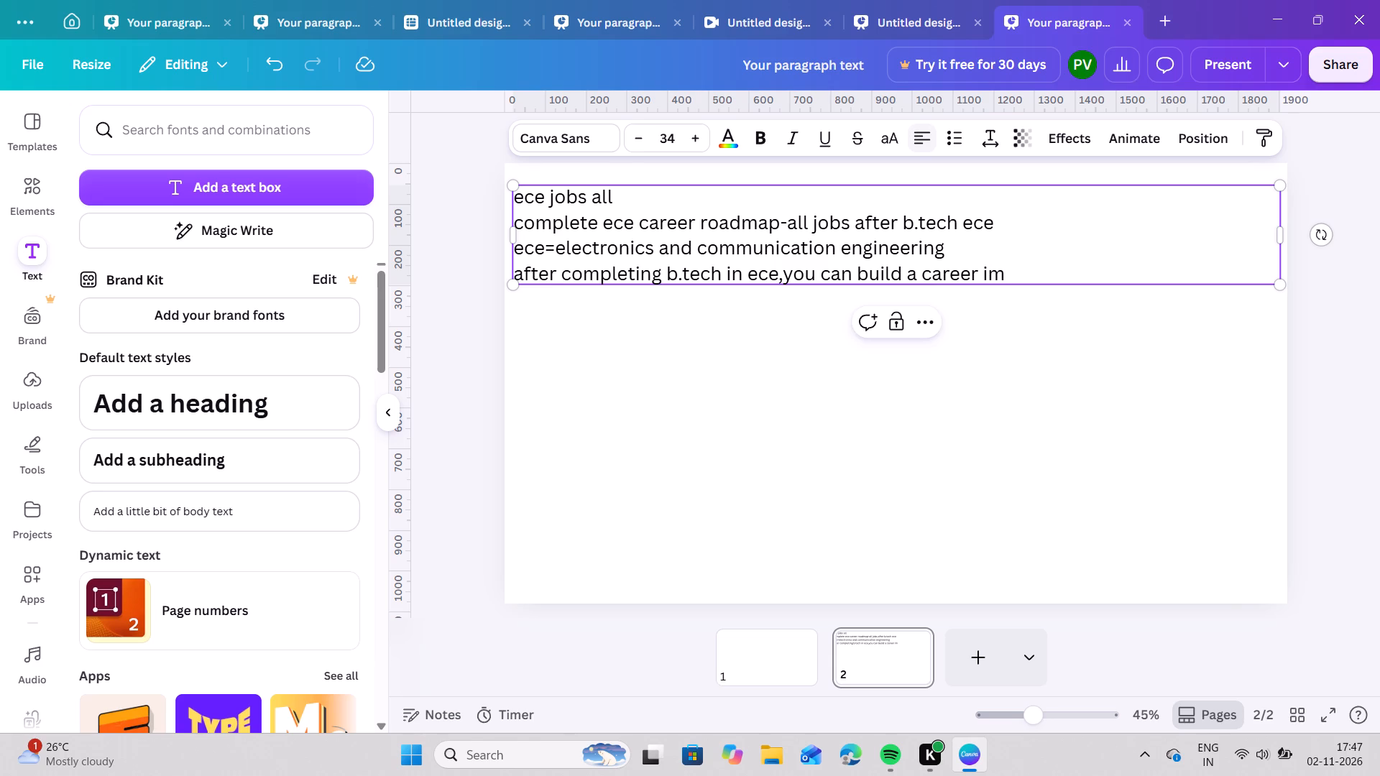
key("BackSpace")
type("n")
key("space")
type("gov")
type("er")
type("nm")
type("ent")
key("space")
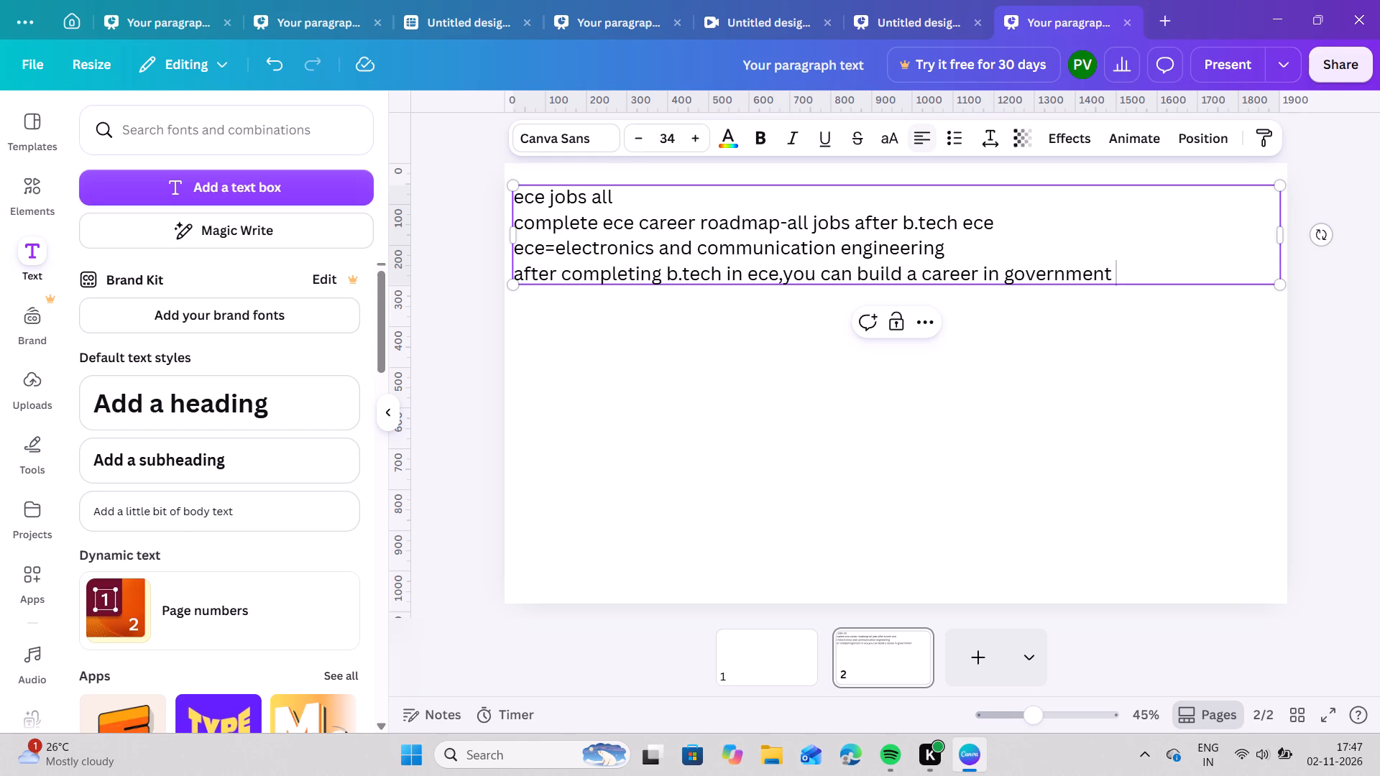
Add the word "depatments," after "government", including the comma.
type("de")
type("pa")
key("r")
key("BackSpace")
key("t")
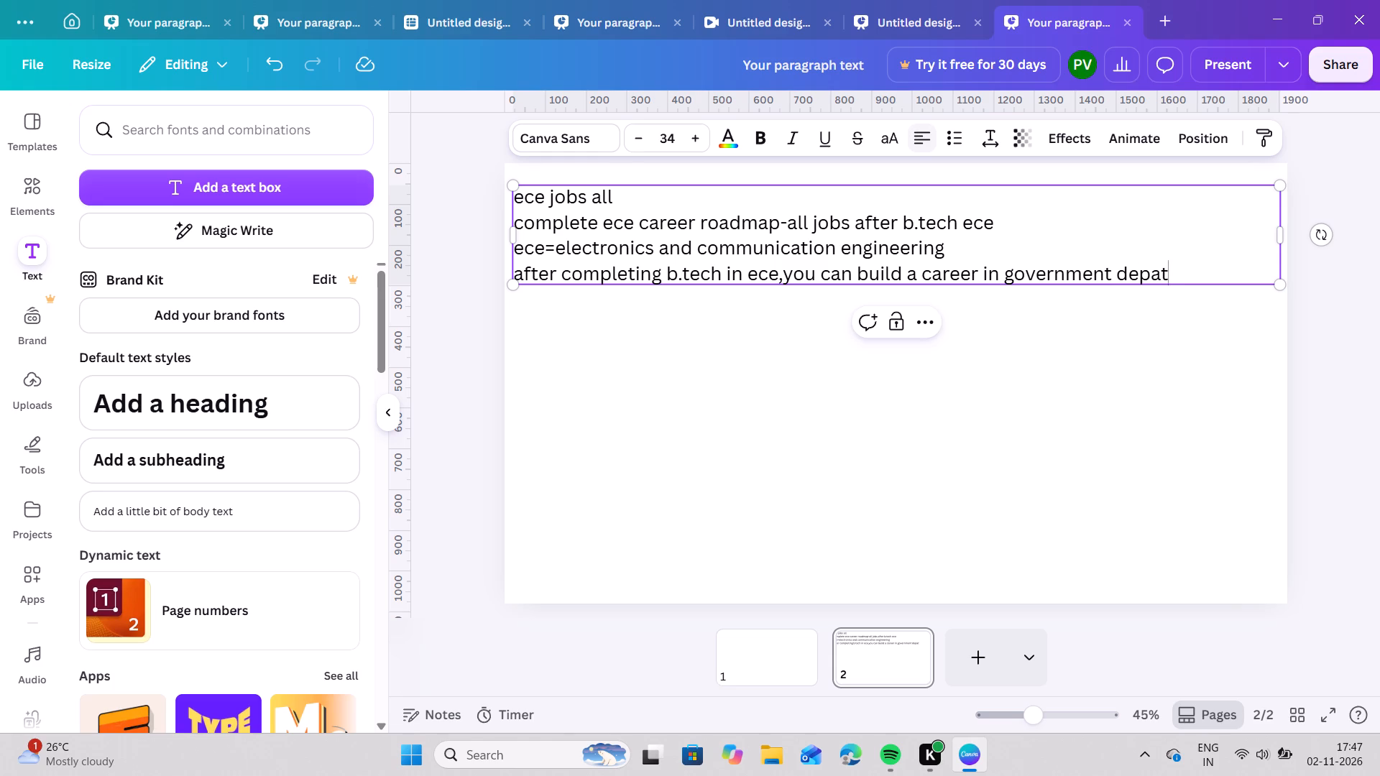
key("m")
type("ent")
key("s")
key("comma")
Add "private compainies" as the next career option directly after the comma.
type("pr")
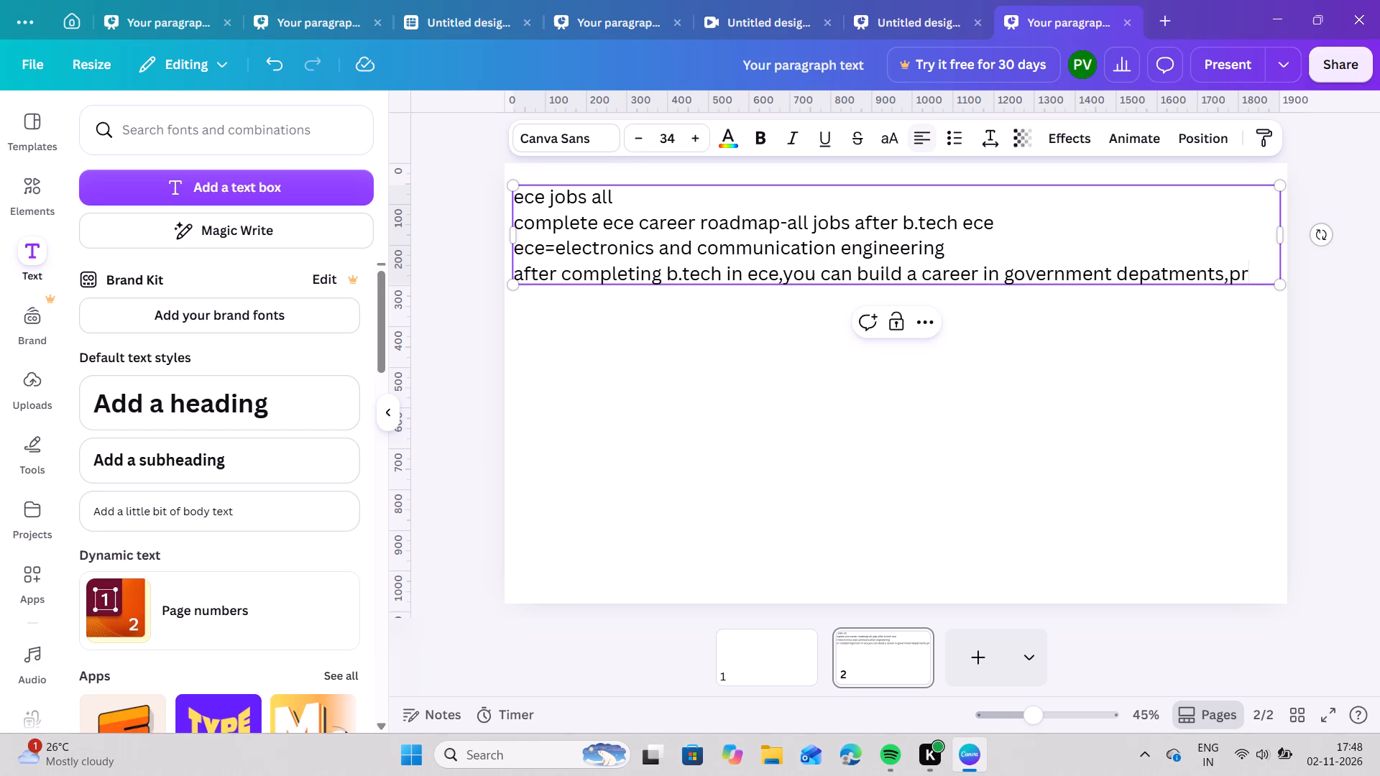
type("iv")
type("ate")
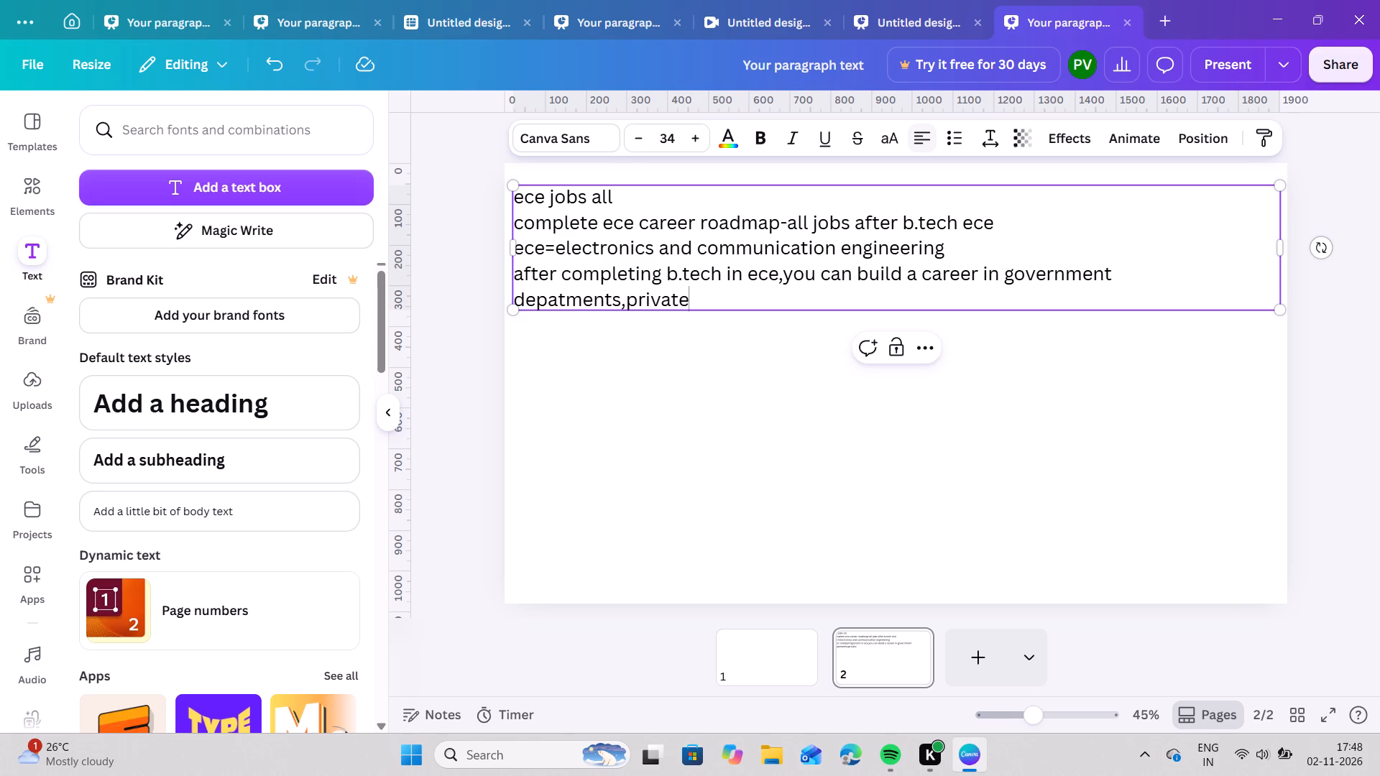
key("space")
type("comp")
type("ain")
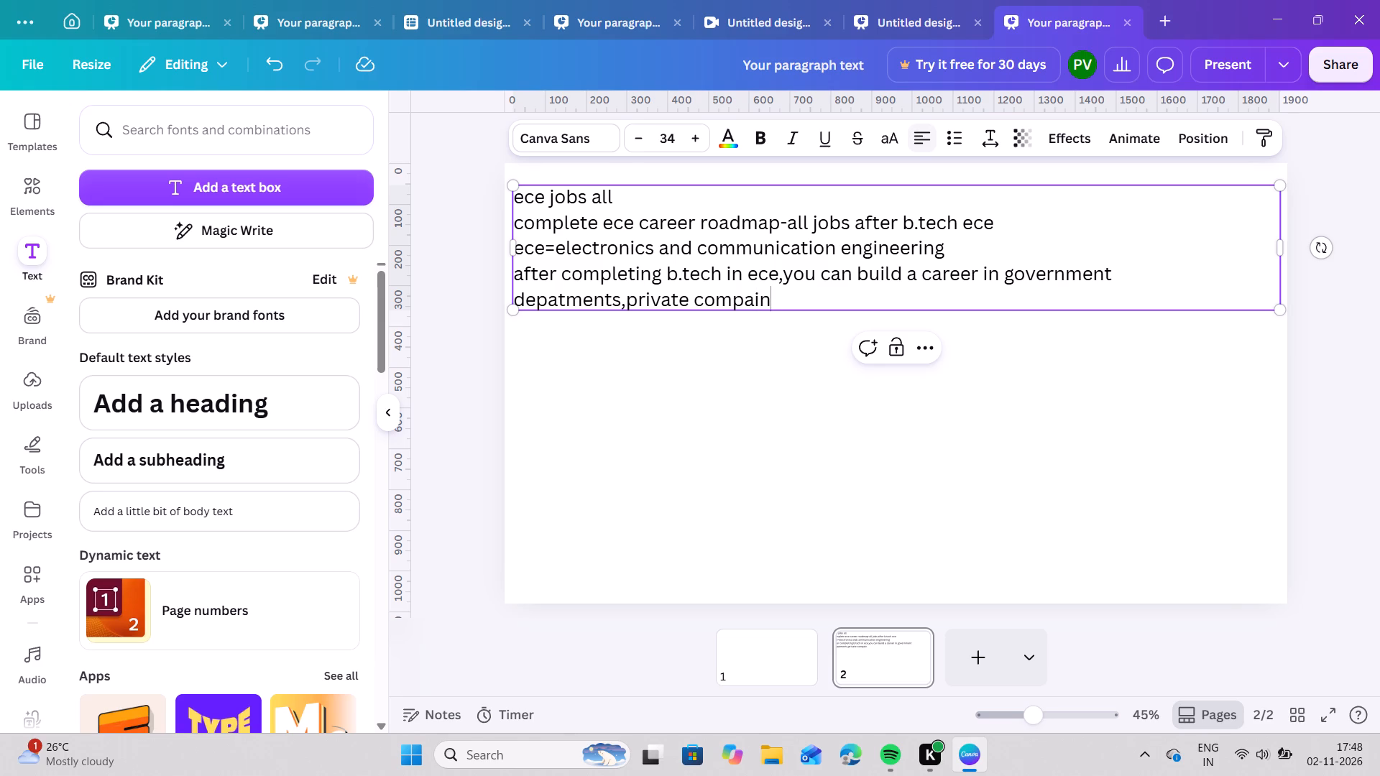
type("ies")
Continue the list of career options with ",it,software," including the commas and without spaces.
type(",it")
type(",so")
key("f")
key("t")
type("ware")
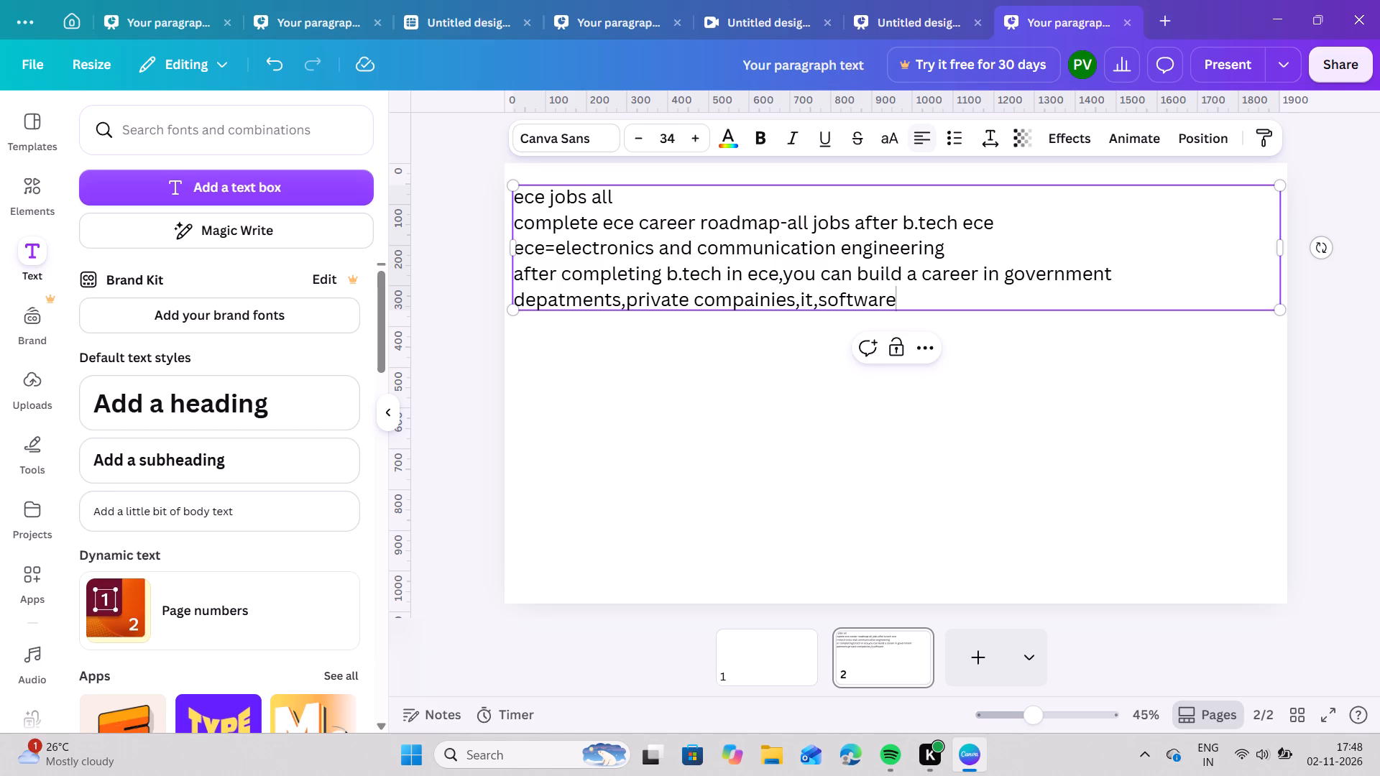
key("comma")
Add "electronics," to the list of career options directly after "software,".
type("ele")
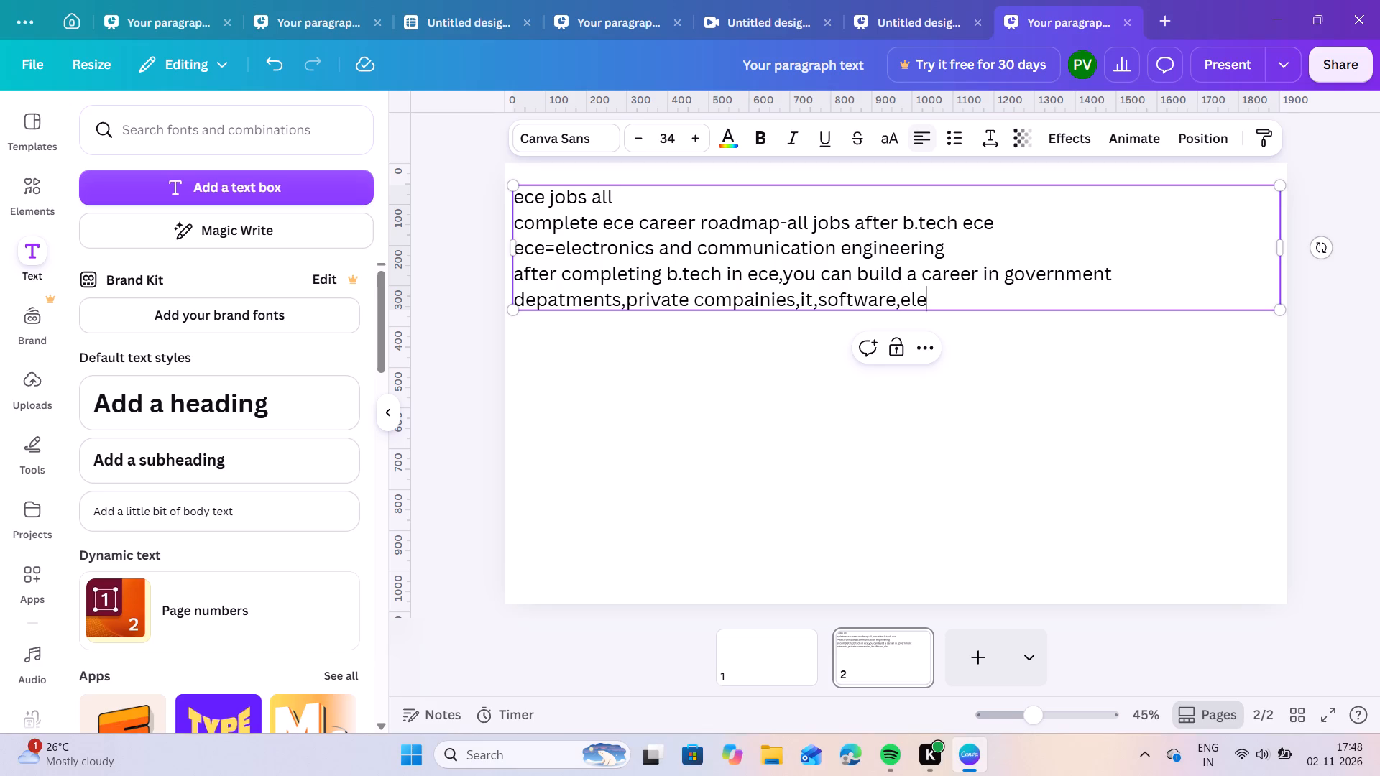
type("ct")
key("r")
type("onics")
key("comma")
Continue the career list with "telecommunications," including the comma and without a space before it.
type("te")
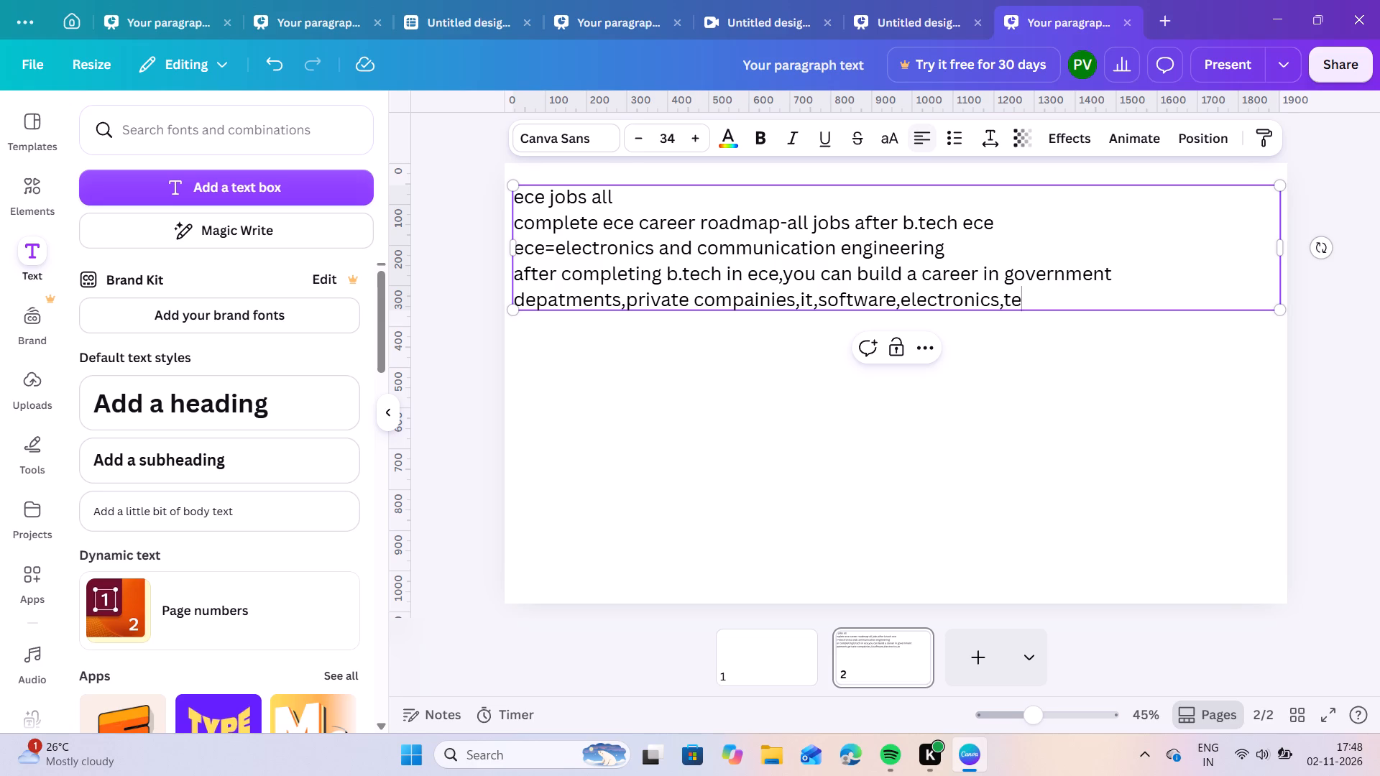
type("le")
type("co")
type("mmu")
type("ni")
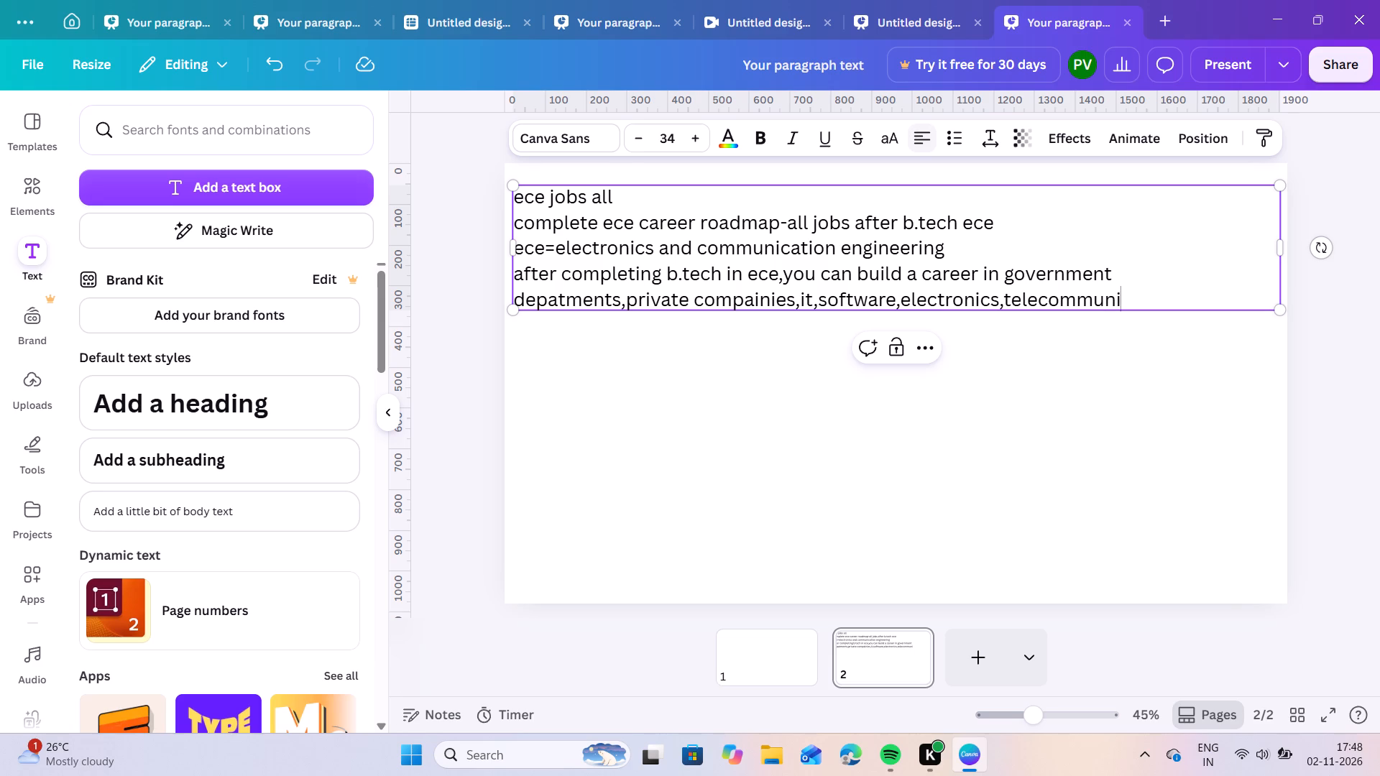
type("catio")
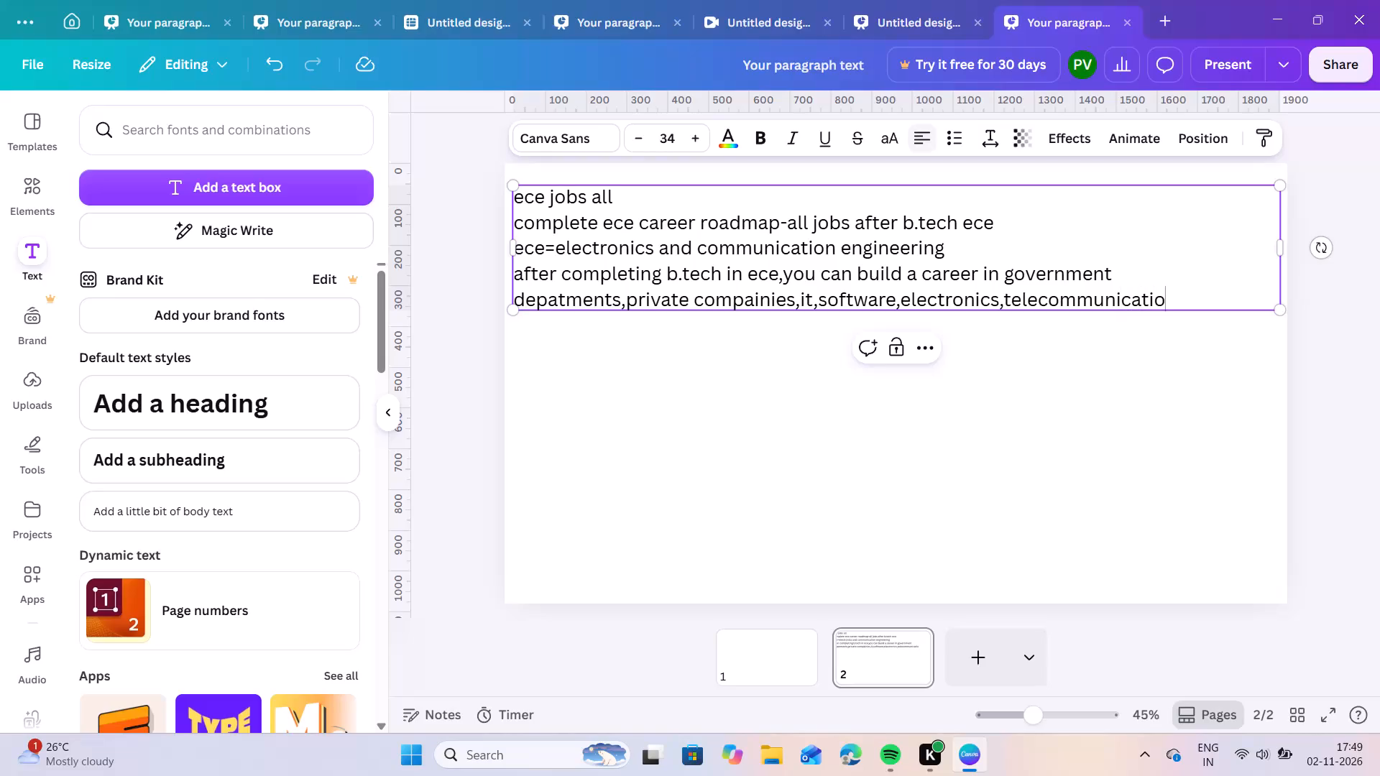
key("n")
type("s,")
Add "defence research," as the next career option, including the closing comma.
type("def")
key("e")
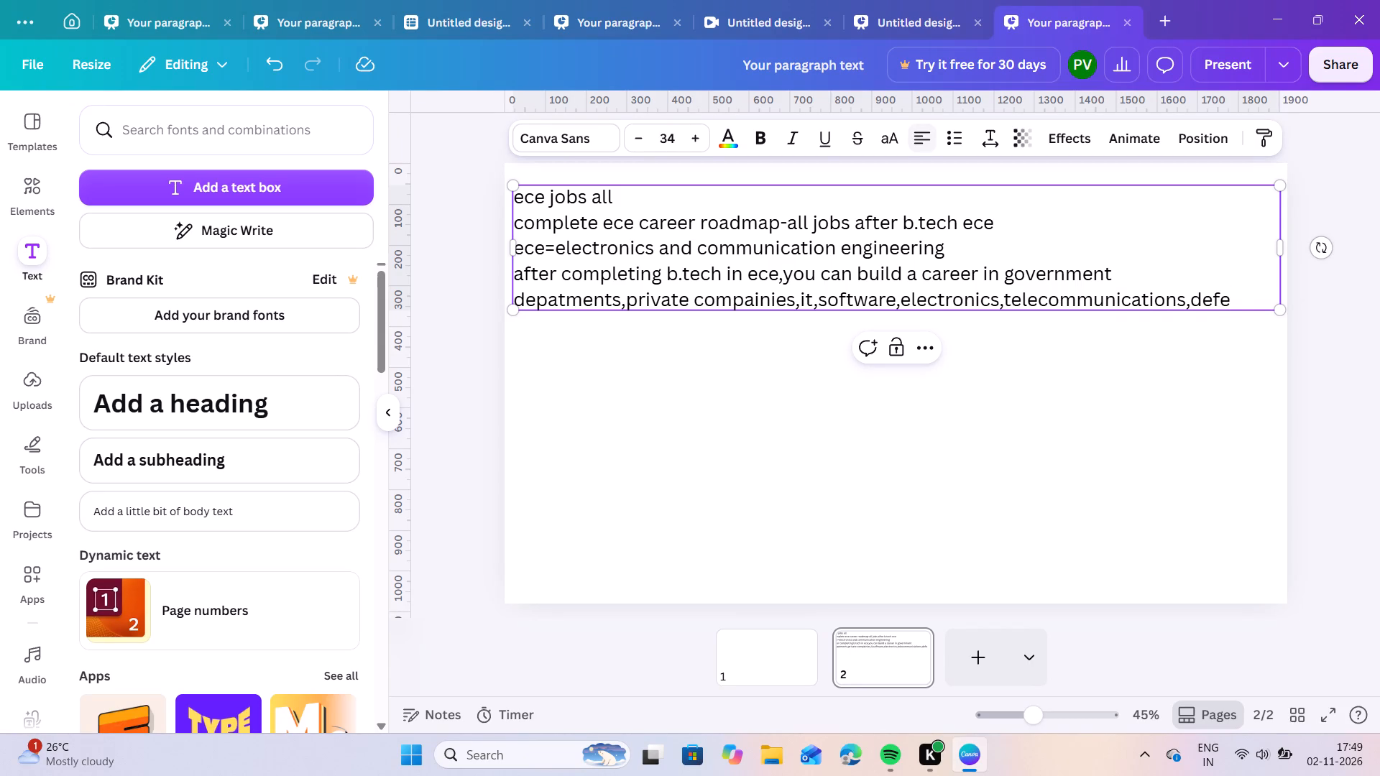
type("nce")
key("space")
type("r")
key("e")
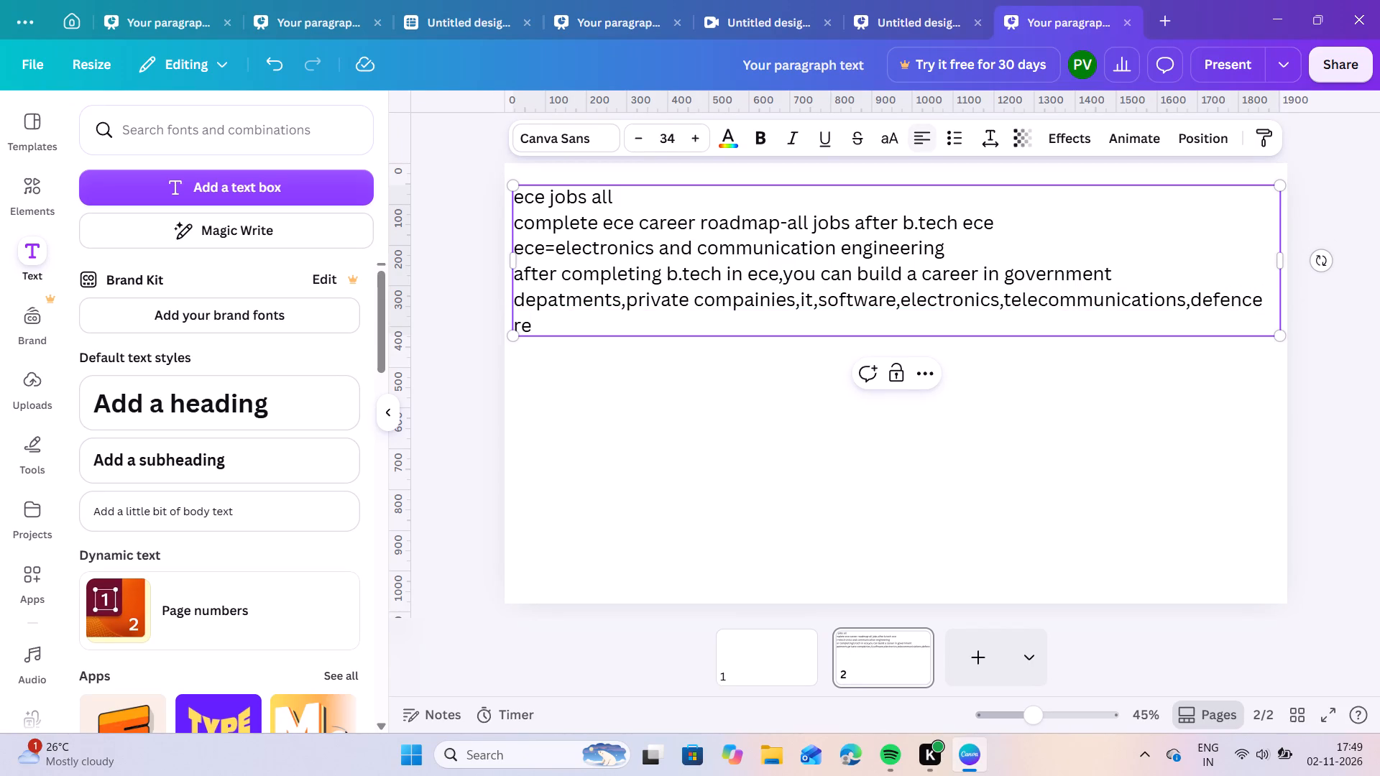
type("se")
type("arch")
key("comma")
Add "railways space resdarch" to the career list directly after the comma.
type("ra")
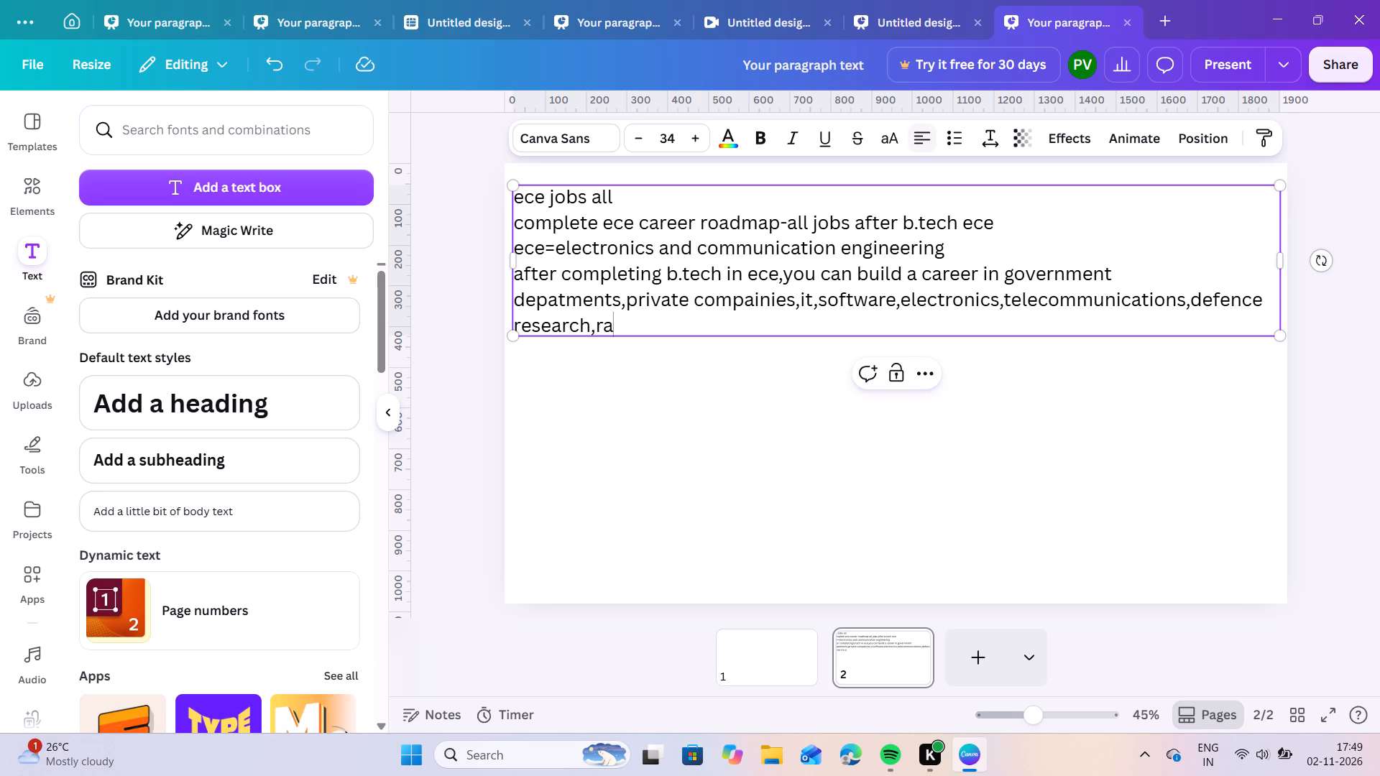
type("ilw")
key("a")
type("ys")
key("space")
type("space")
key("space")
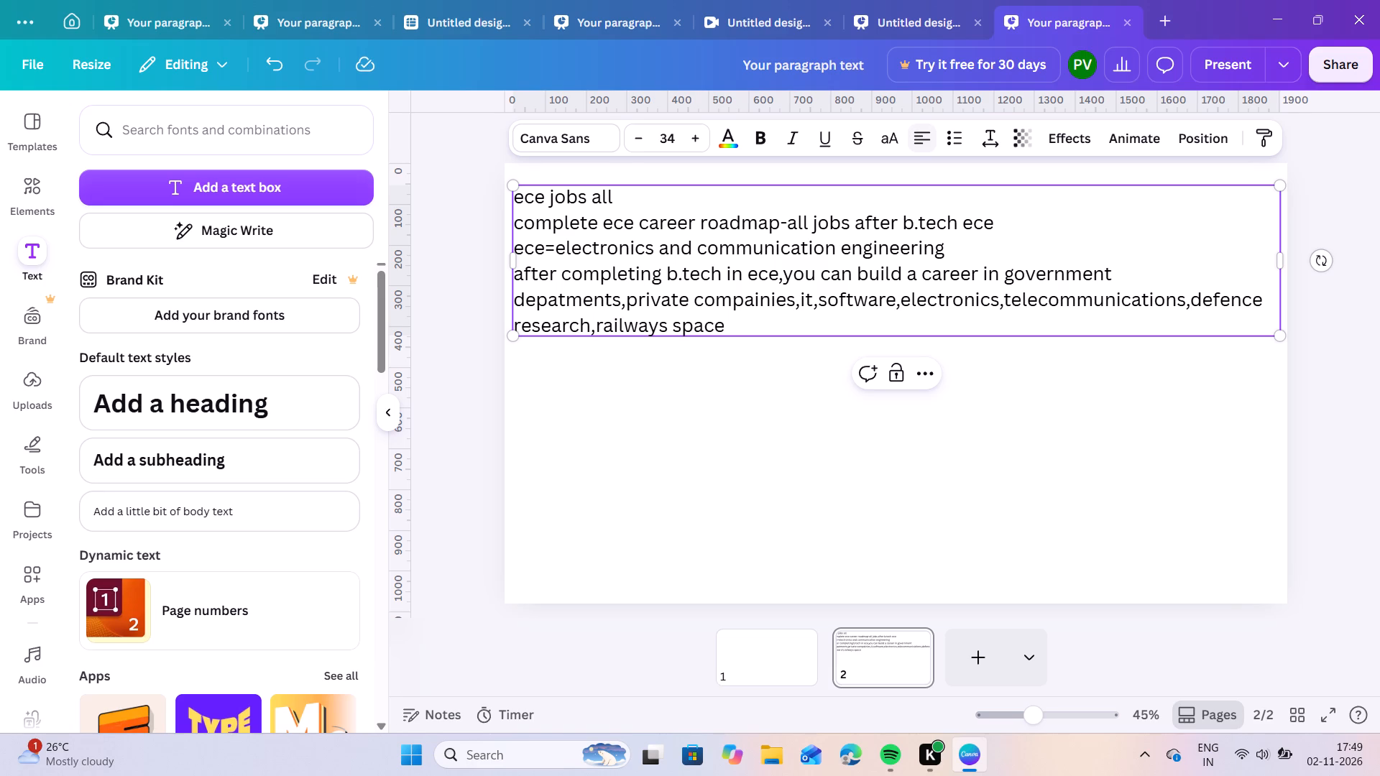
type("rec")
key("BackSpace")
key("s")
key("d")
type("arch")
key("space")
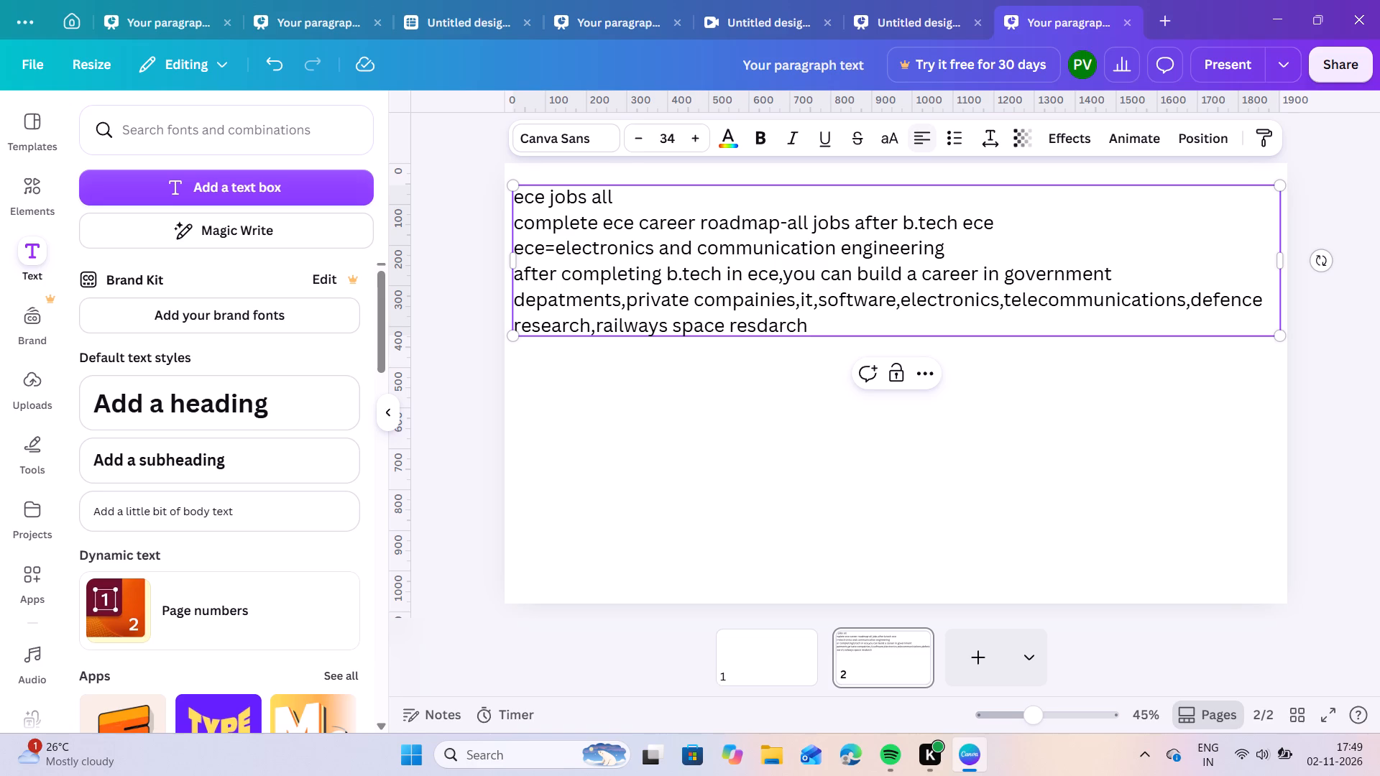
Correct the misspelled word "resdarch" to "research" and return to the end of the word.
key("Left")
key("Left")
key("Left")
key("Left")
key("BackSpace")
key("BackSpace")
type("ea")
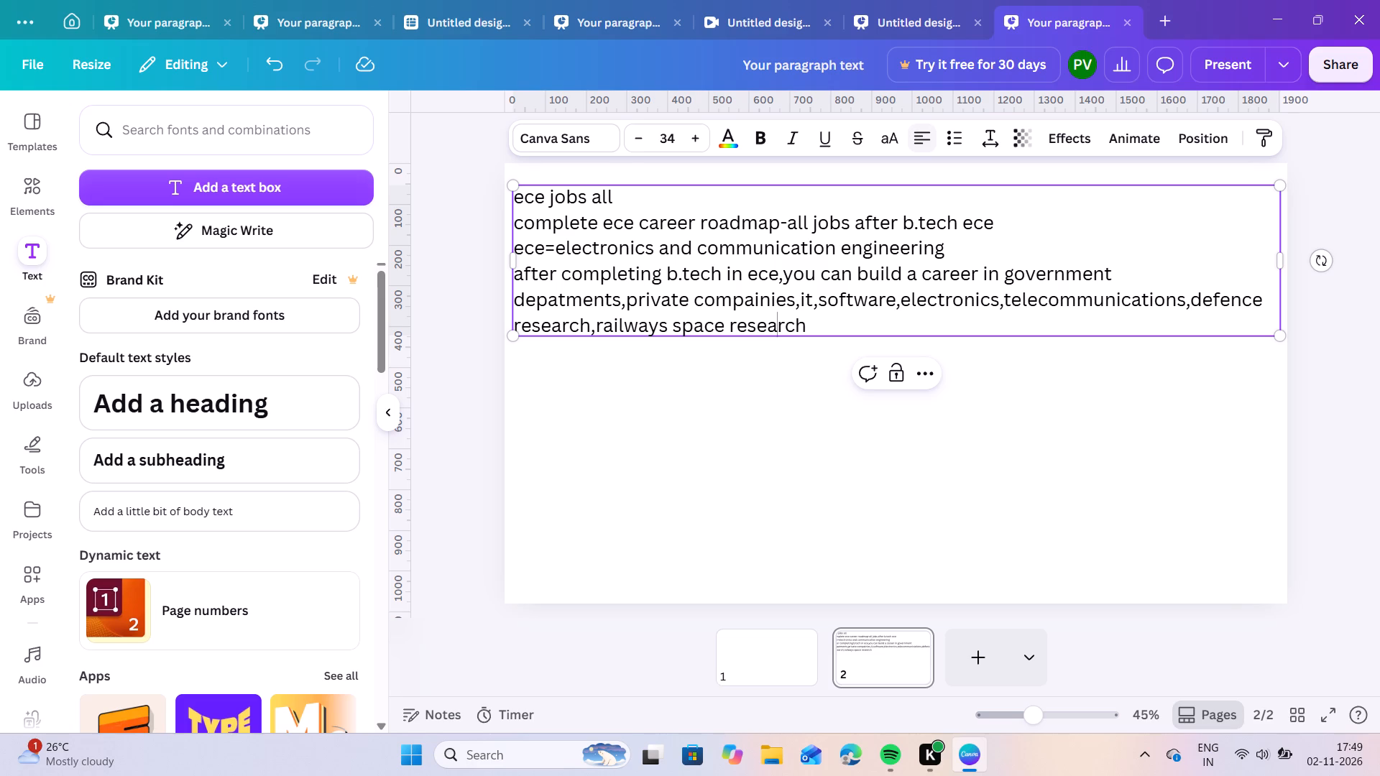
key("Right")
key("Right")
key("Right")
Finish the sentence with "and many other fields." and start a new line below it.
key("space")
key("a")
key("n")
type("d man")
key("y")
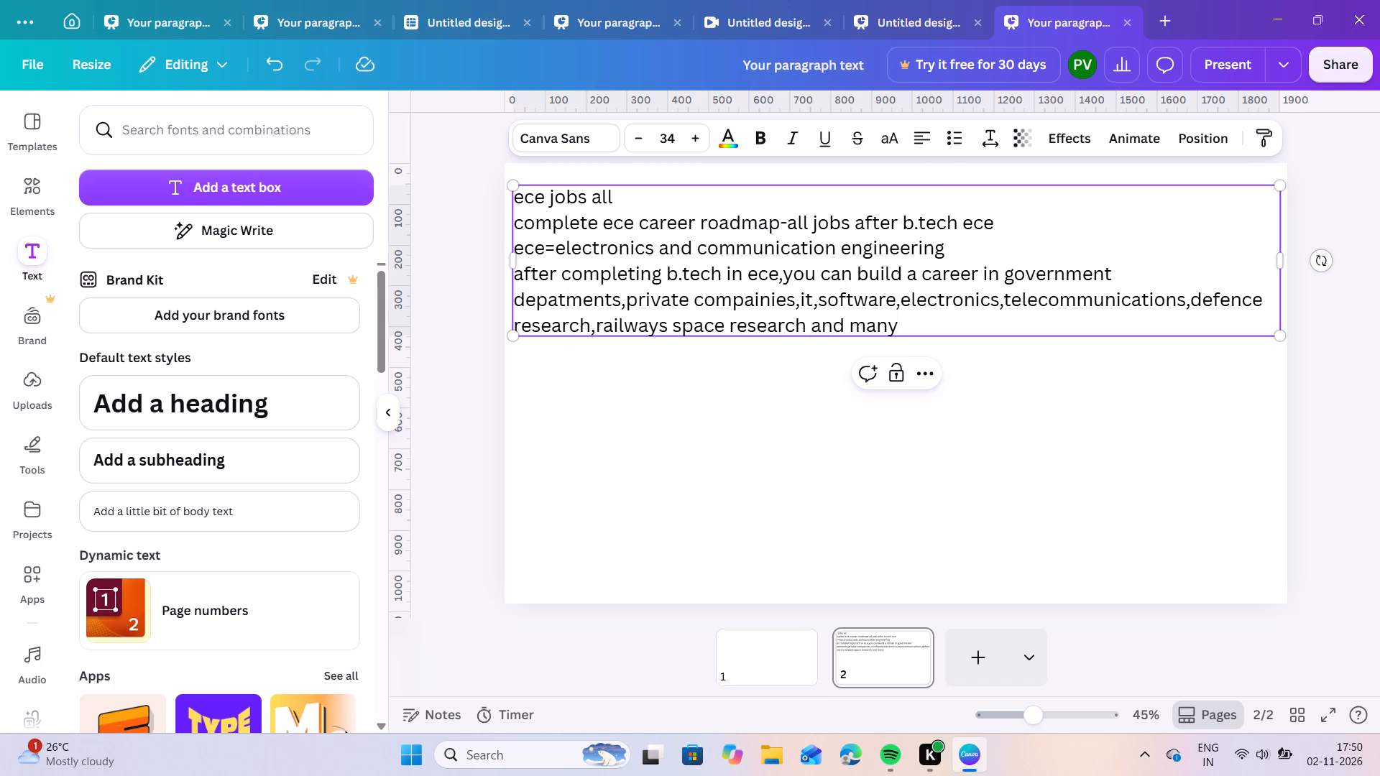
key("space")
type("oth")
type("er")
key("space")
type("f")
key("i")
key("e")
type("lds")
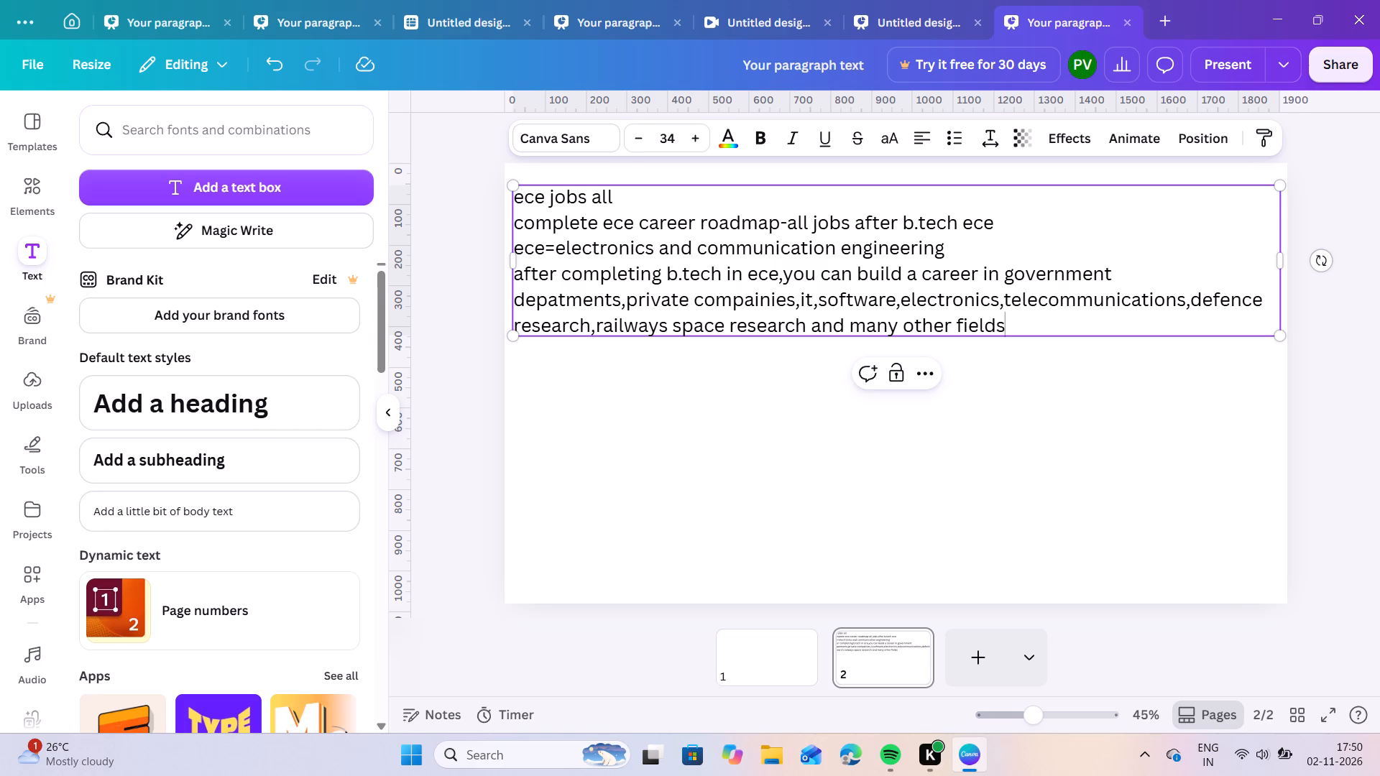
key("period")
key("Return")
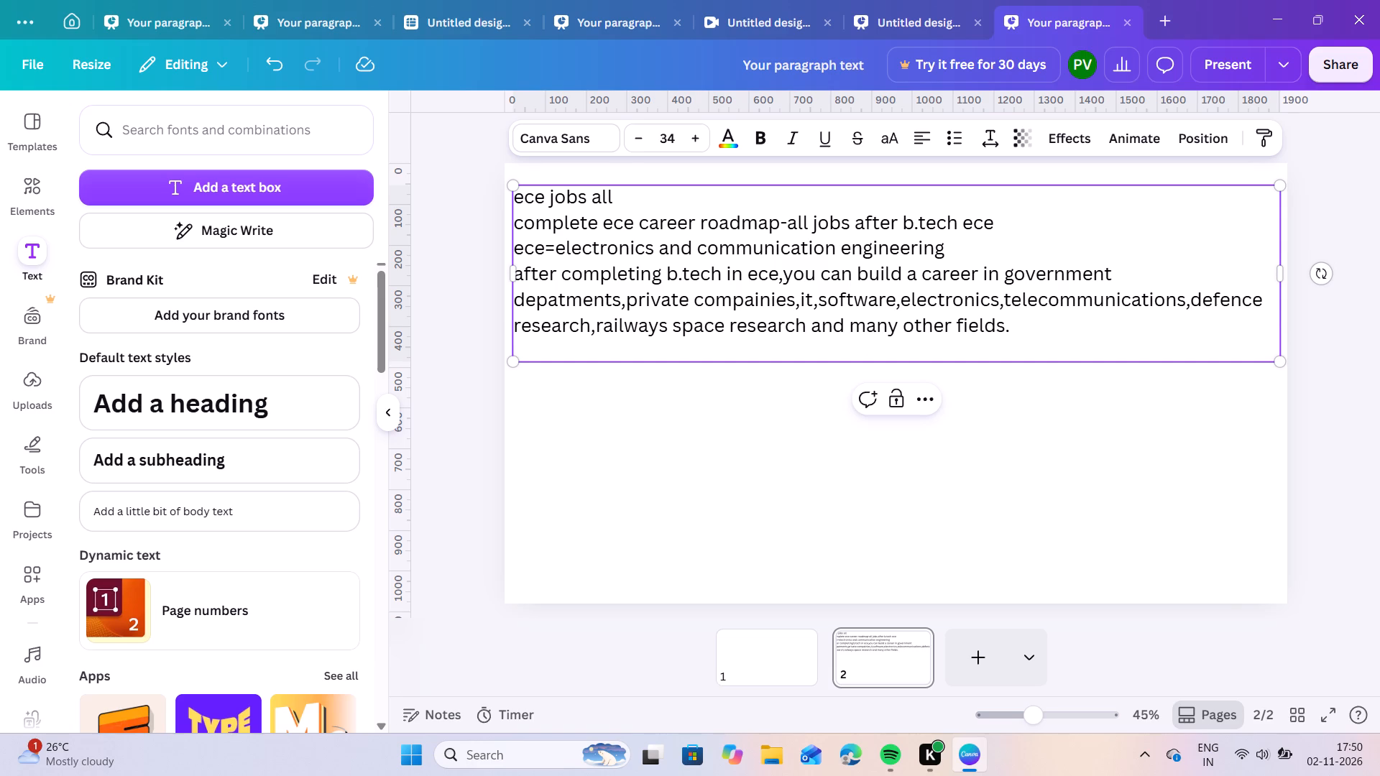
Begin the new line below the career list with "here is a complete caree map".
type("he")
type("re")
key("space")
type("is a")
key("space")
type("comp")
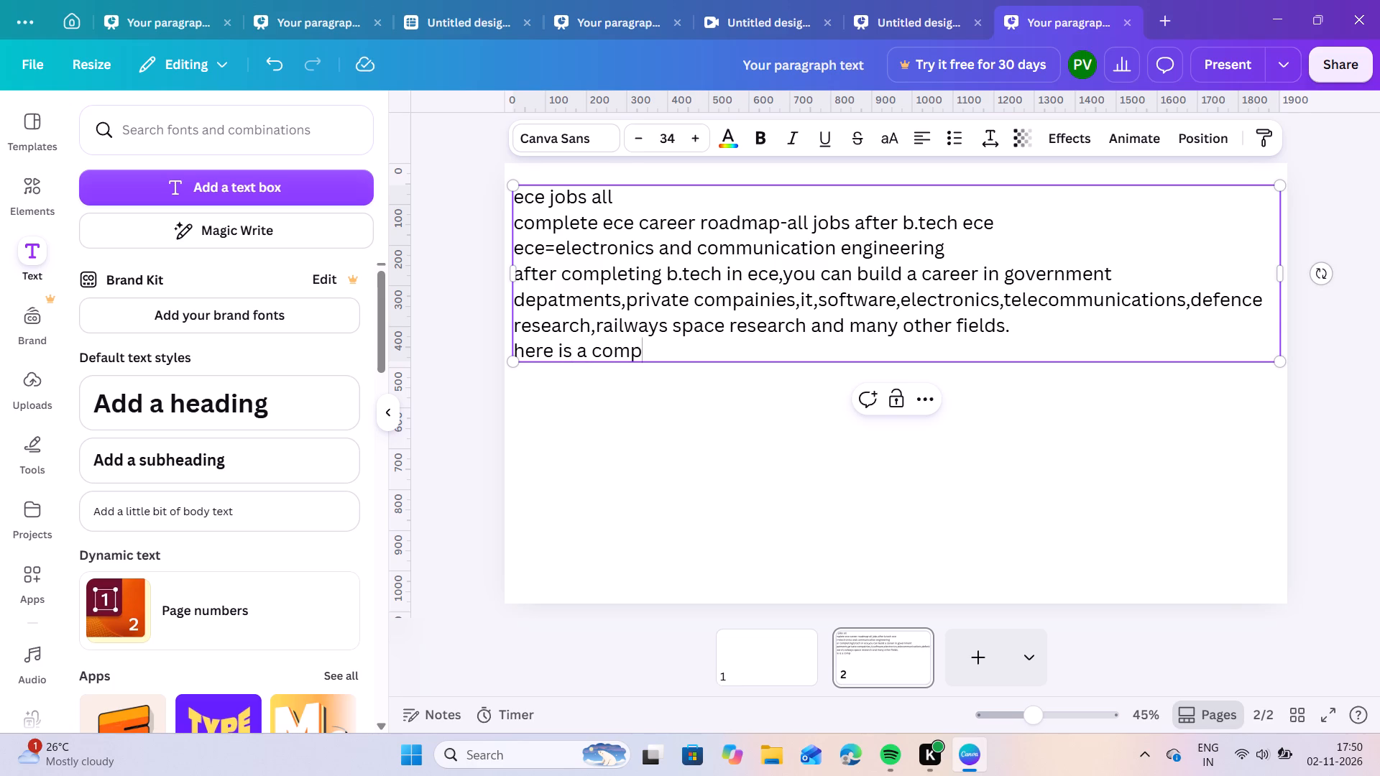
type("lete")
key("space")
type("caree")
key("space")
type("map")
key("space")
Continue the sentence with "covering major job".
type("cover")
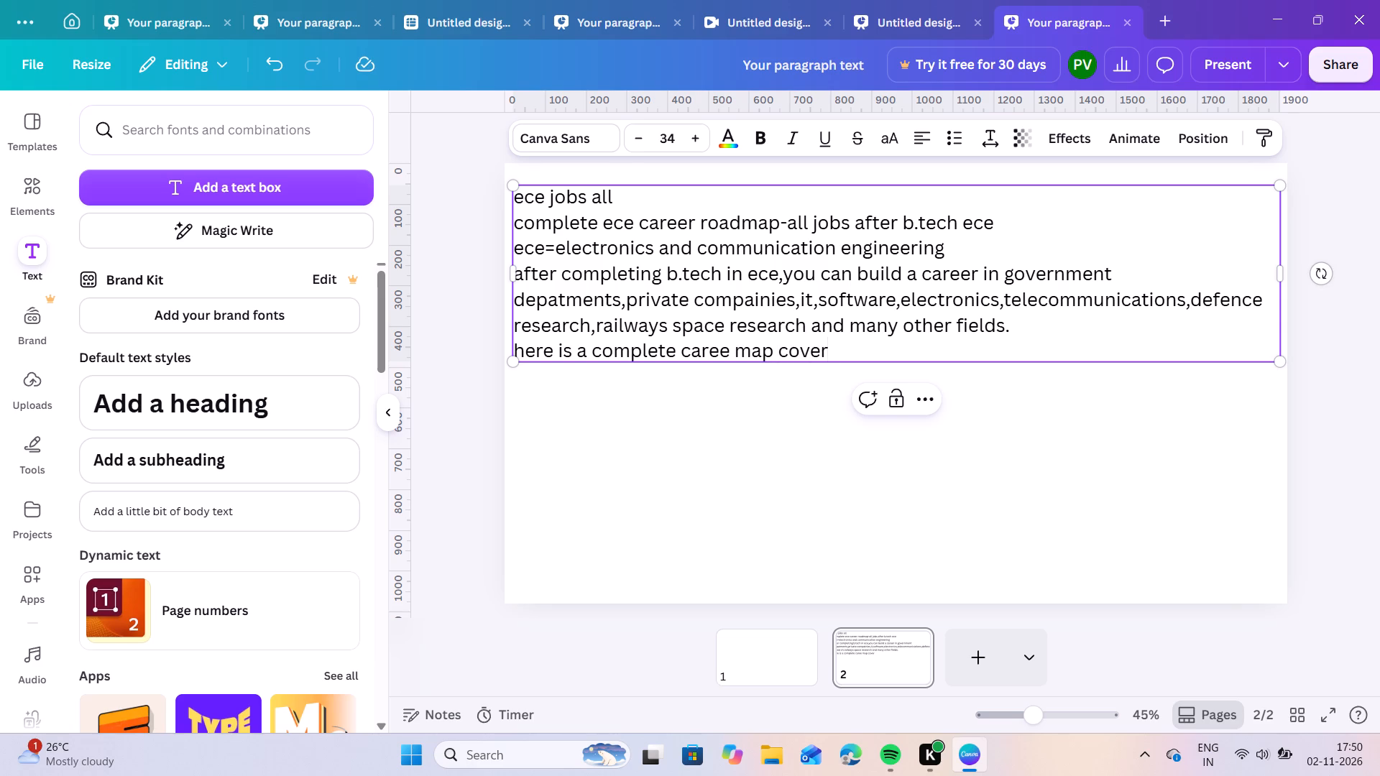
type("ing")
key("space")
type("ma")
key("j")
type("or")
key("space")
type("jod")
key("BackSpace")
type("b")
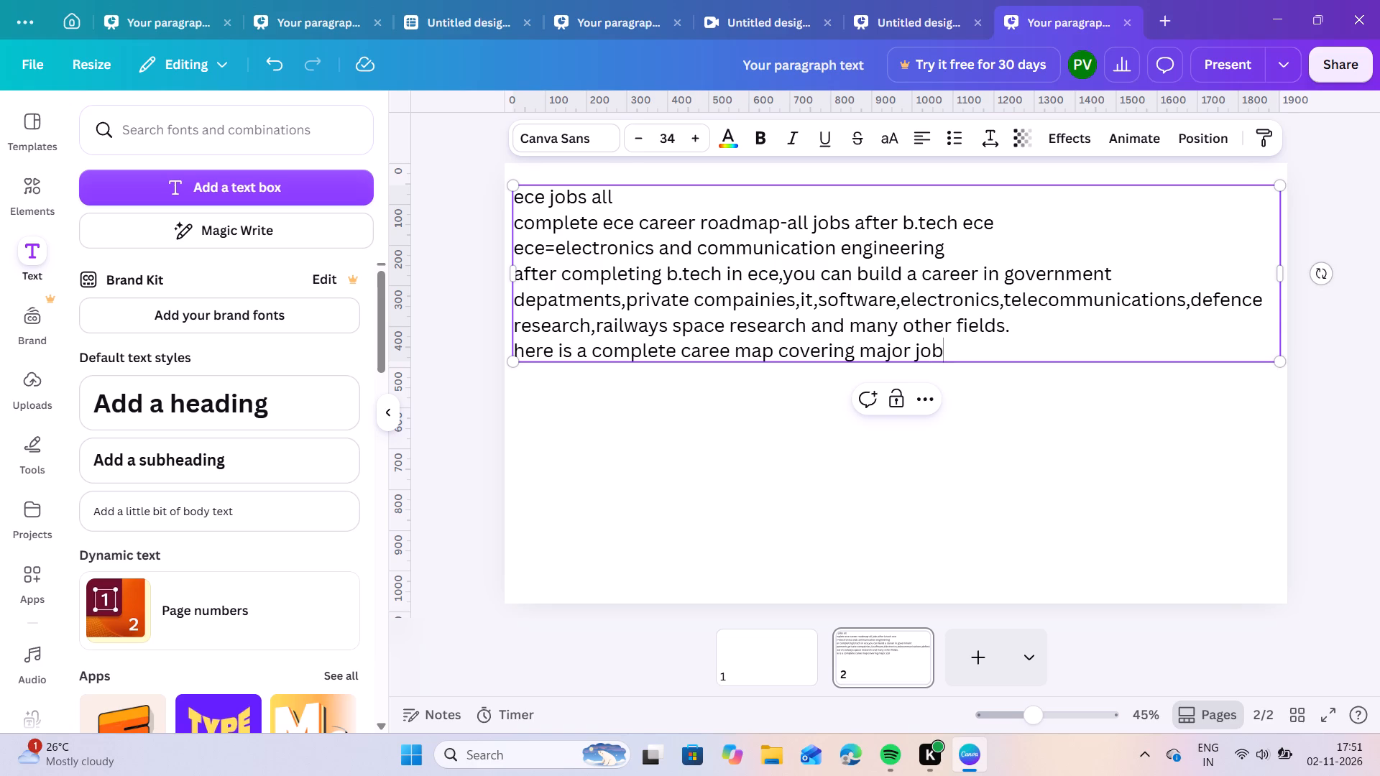
key("space")
Add the word "opportunities" after "major job".
key("o")
type("ppo")
key("u")
key("BackSpace")
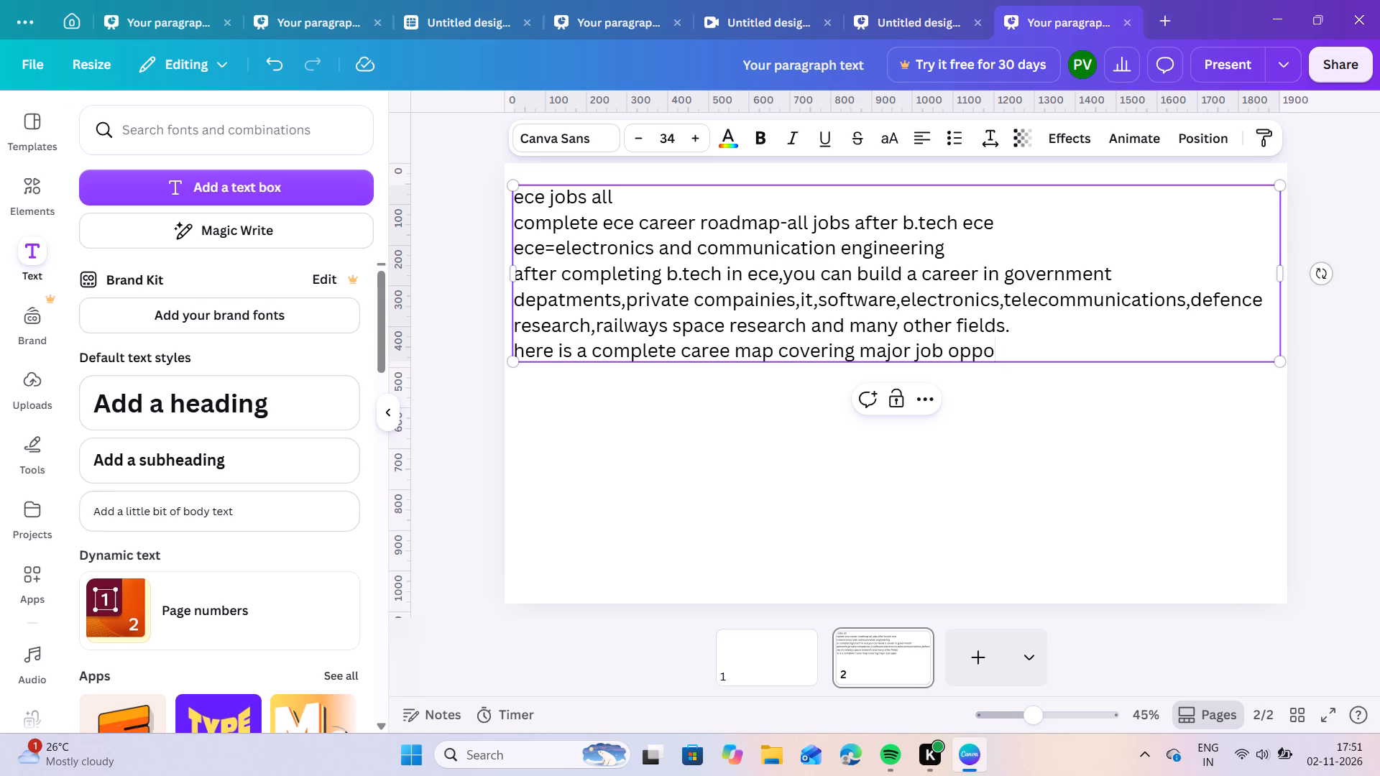
key("r")
key("t")
type("un")
type("it")
type("ies")
key("space")
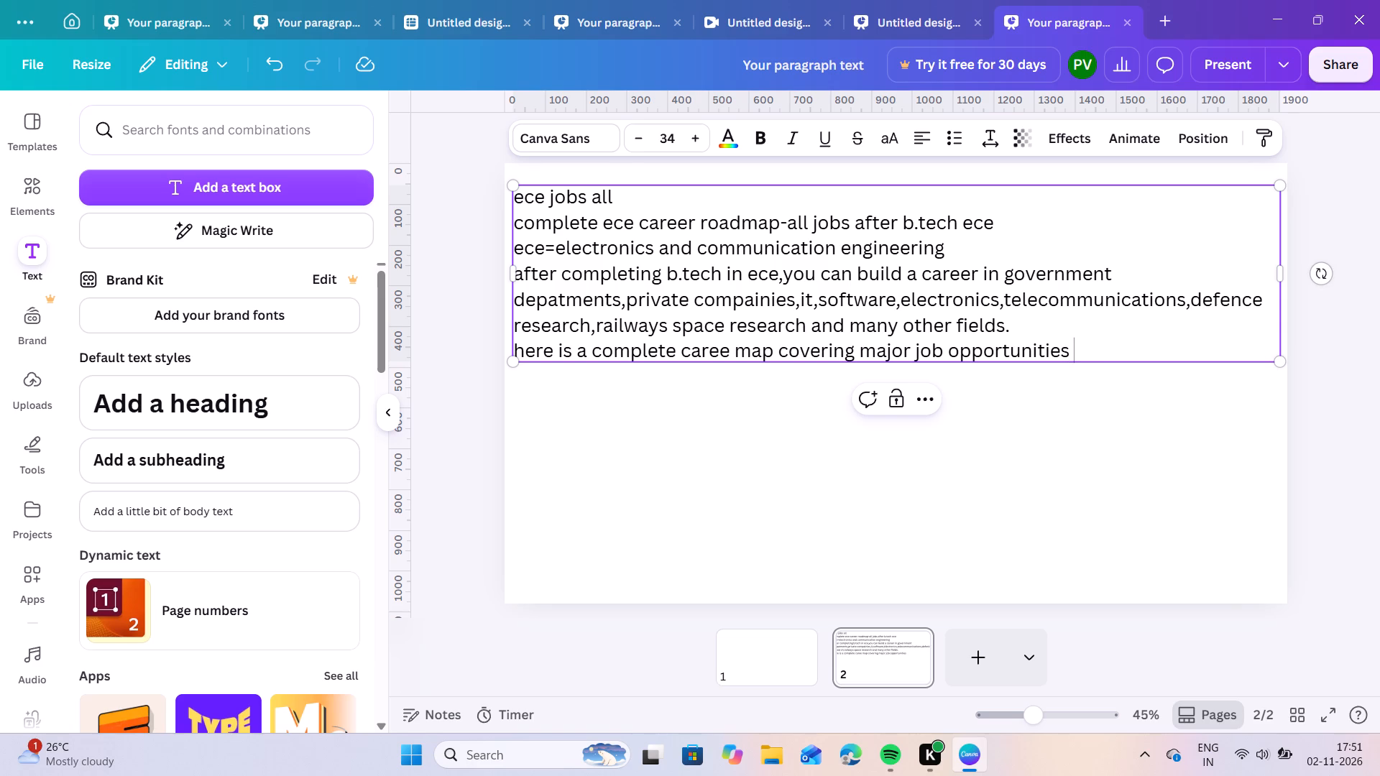
Extend the sentence with "in indan,including", leaving no space around the comma.
type("in")
key("space")
type("indan")
key("space")
key("BackSpace")
key("comma")
type("in")
key("c")
type("lu")
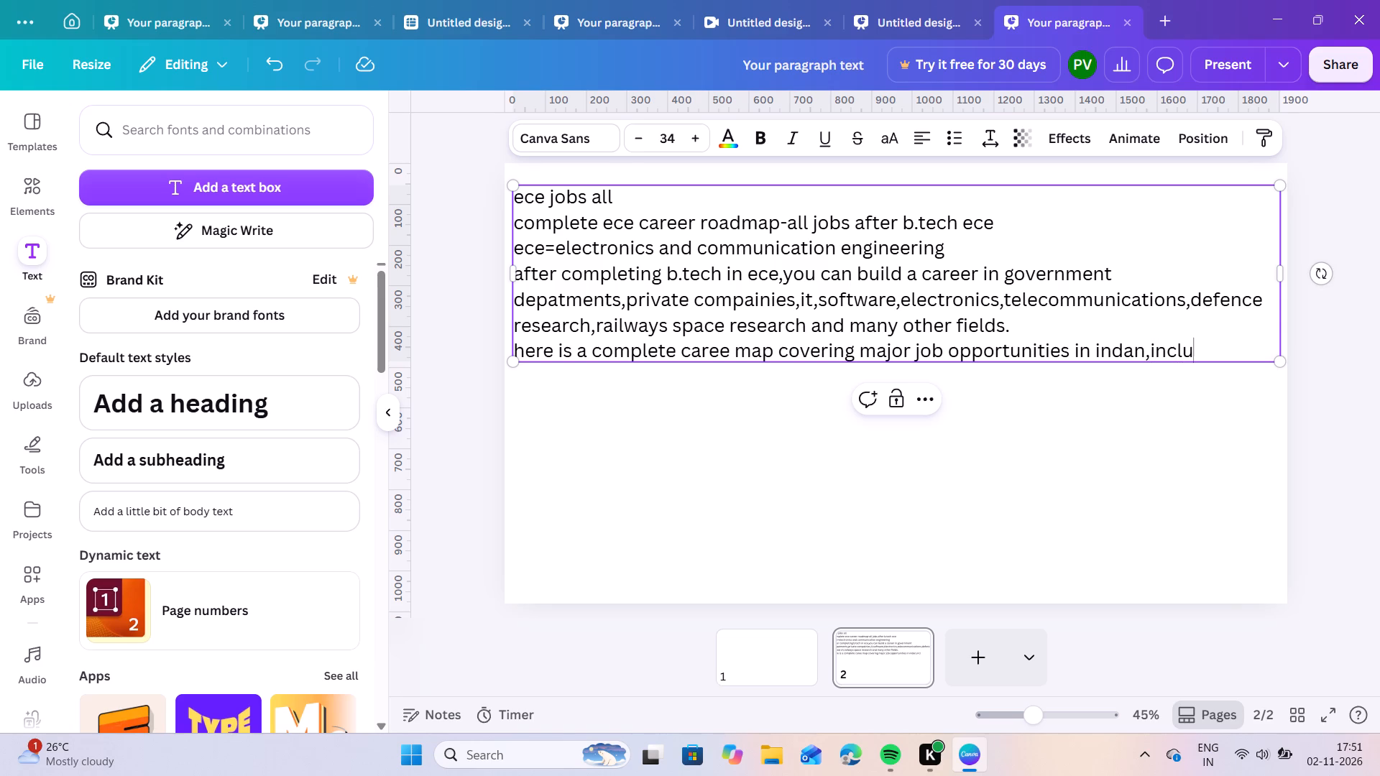
type("ding")
key("space")
End the sentence with "telangana." and start a new line below it.
type("te")
type("la")
key("n")
key("a")
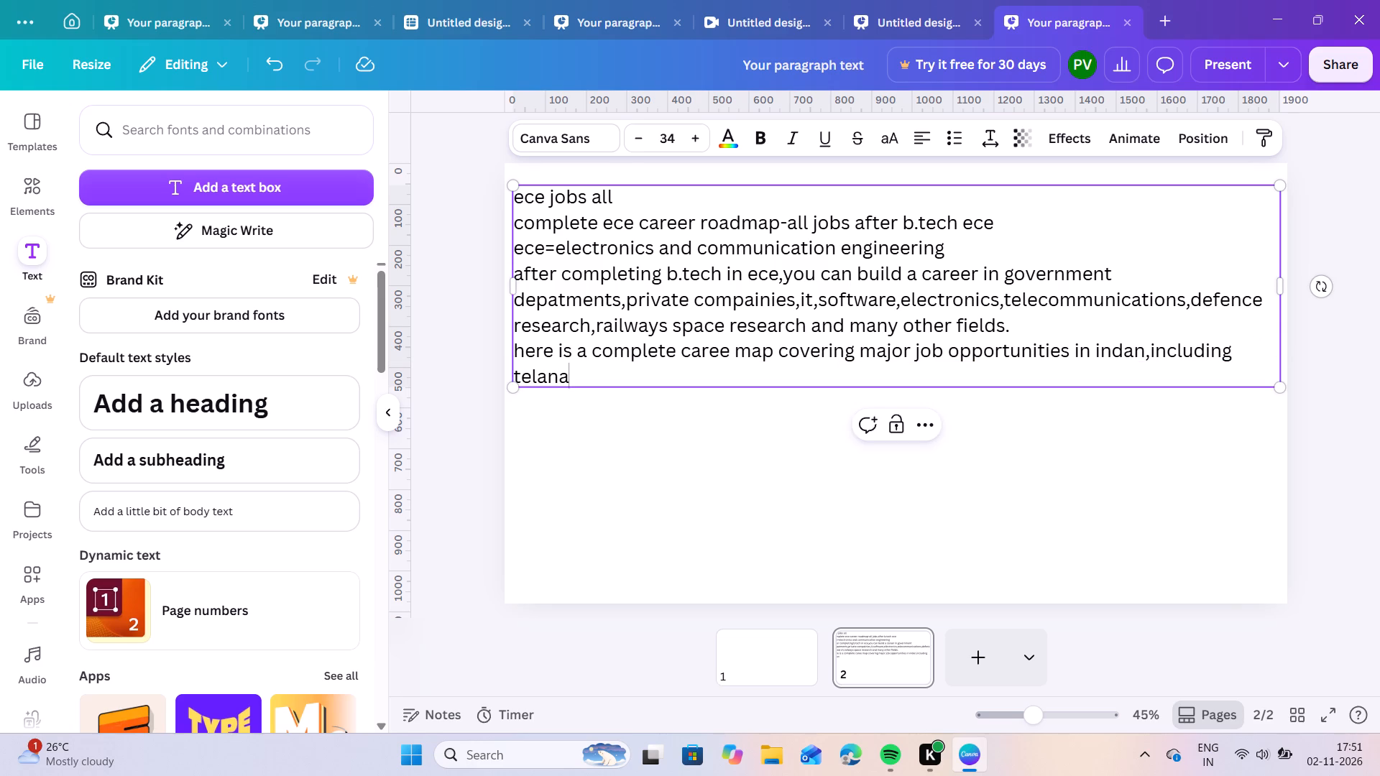
type("ga")
key("BackSpace")
key("BackSpace")
key("BackSpace")
type("ga")
key("n")
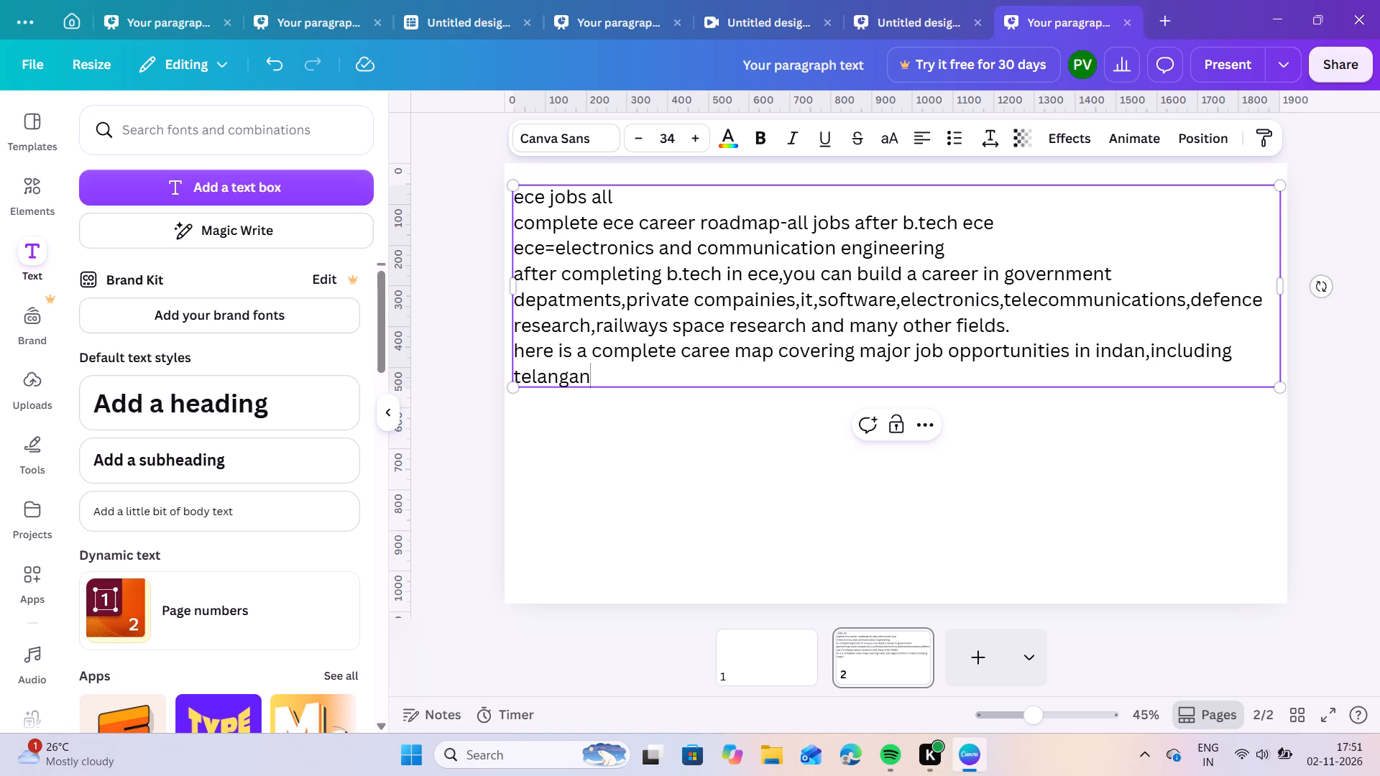
key("a")
key("period")
key("Return")
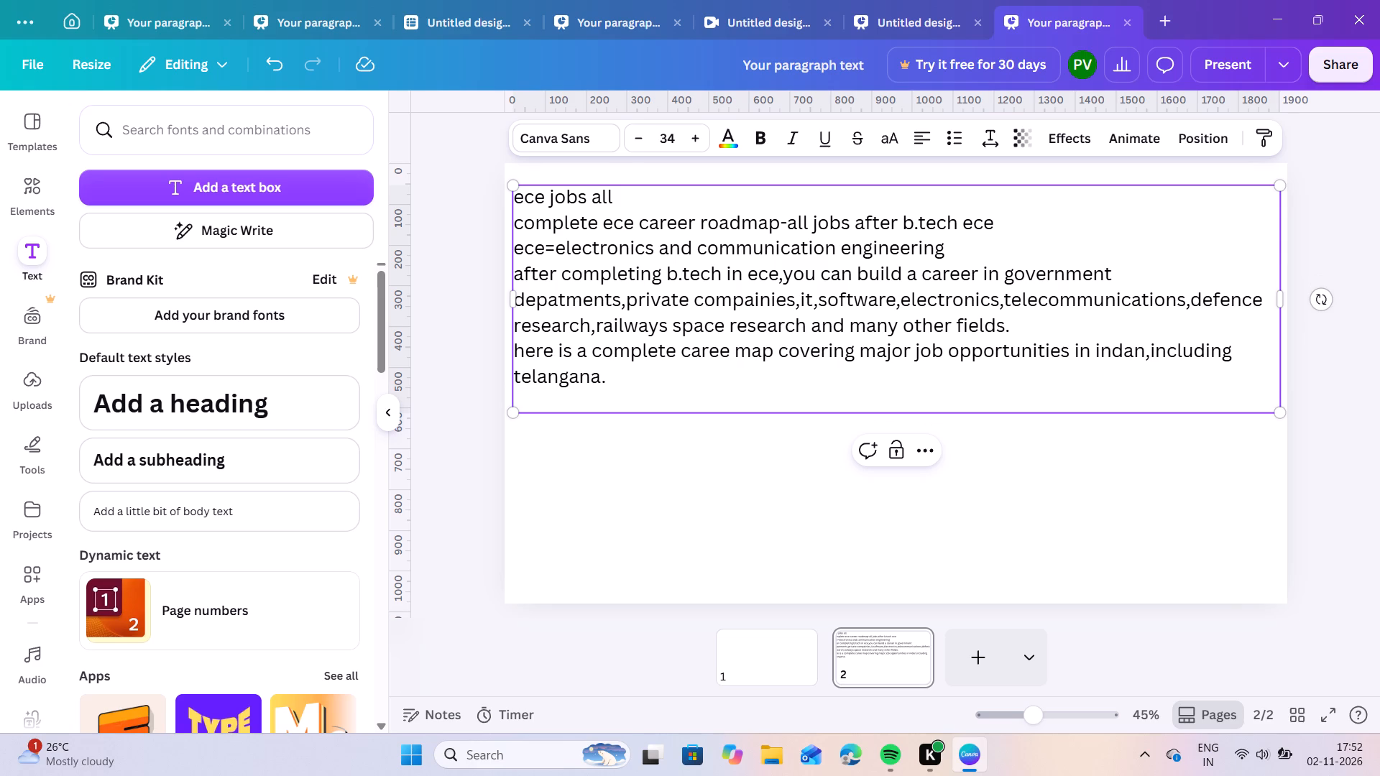
Start a numbered list below the "telangana." line, with "all major job fieds" as item 1.
type("1.")
key("space")
type("all majo")
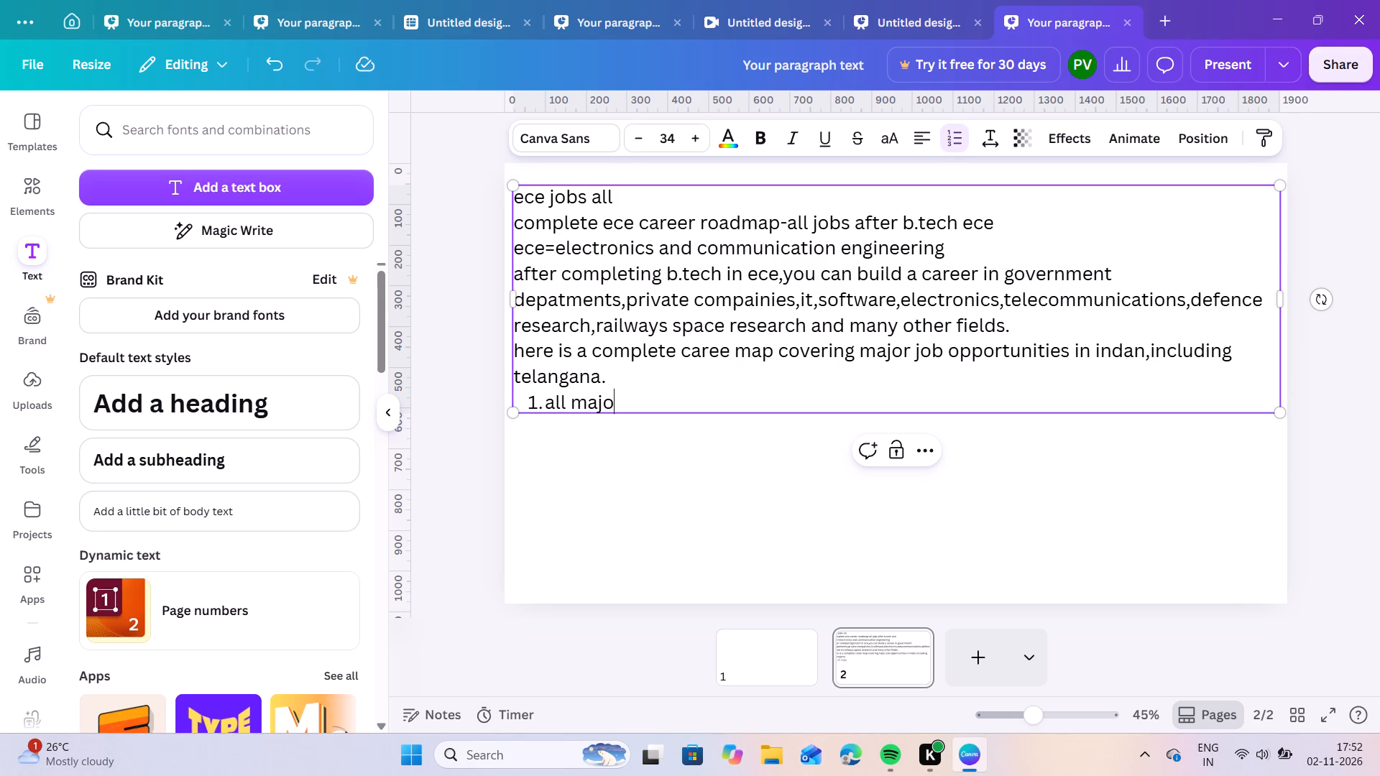
key("r")
key("space")
type("jo")
key("b")
key("space")
type("f")
key("i")
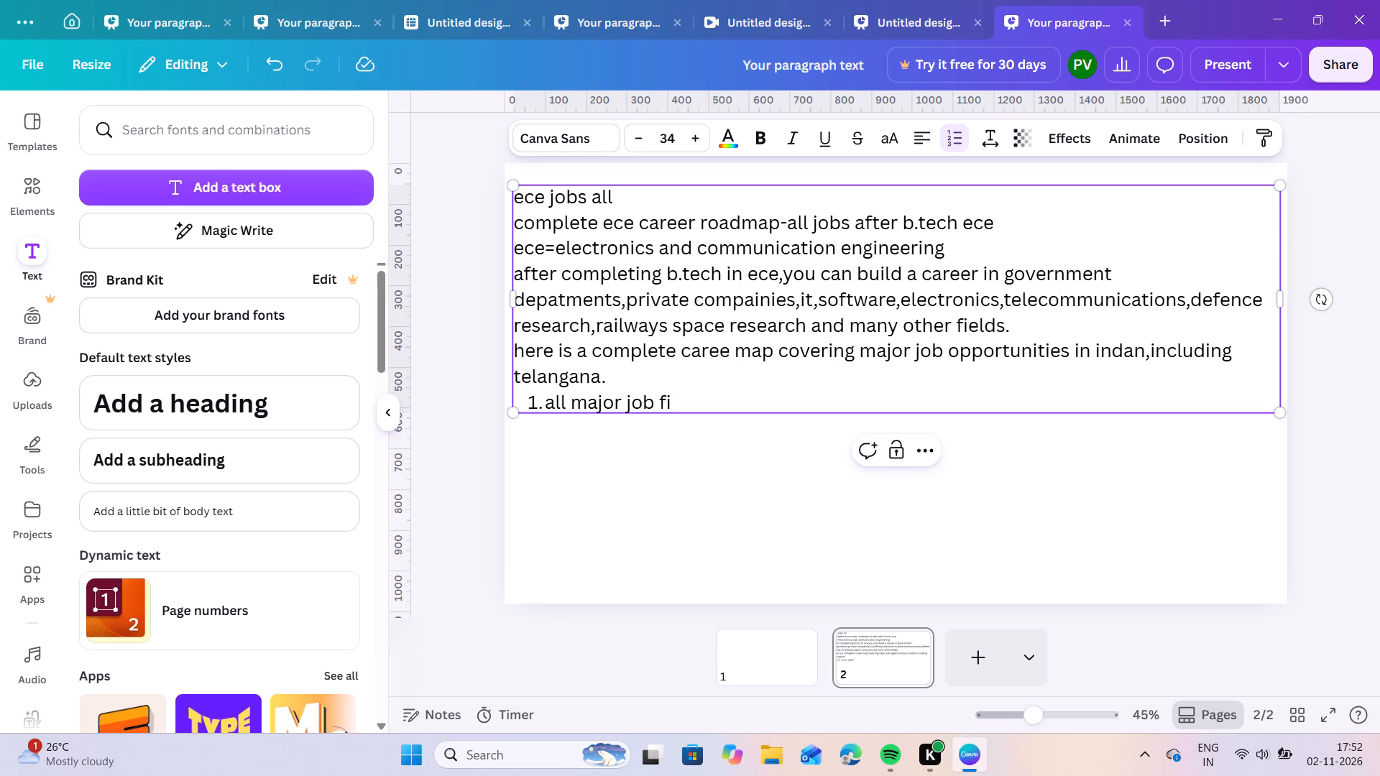
key("e")
type("dsn")
key("BackSpace")
key("space")
Complete the first numbered item with "for ece students".
type("for")
key("space")
type("eece")
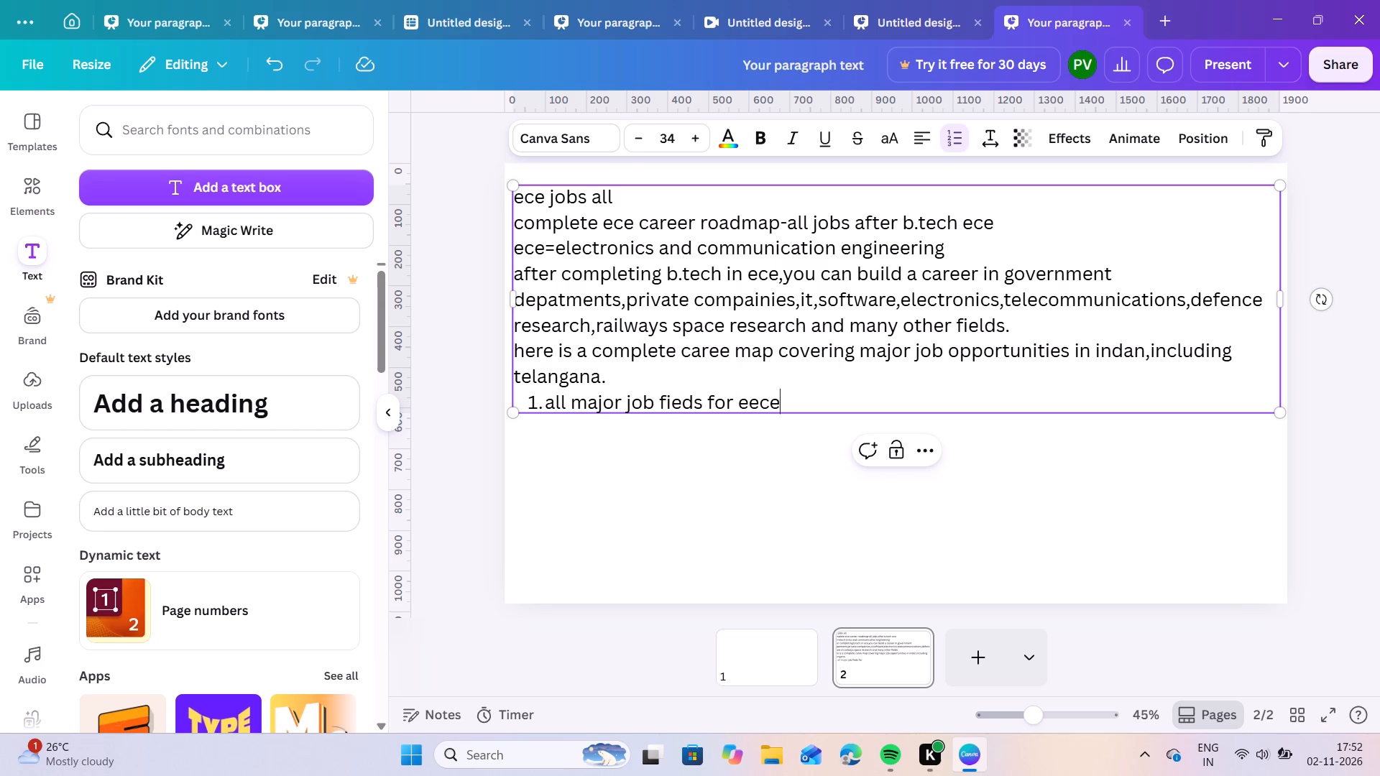
key("BackSpace")
key("BackSpace")
key("BackSpace")
type("ce")
key("space")
type("student")
key("s")
Add a bulleted line reading "core electronics" below the numbered item, in place of a second number.
key("Return")
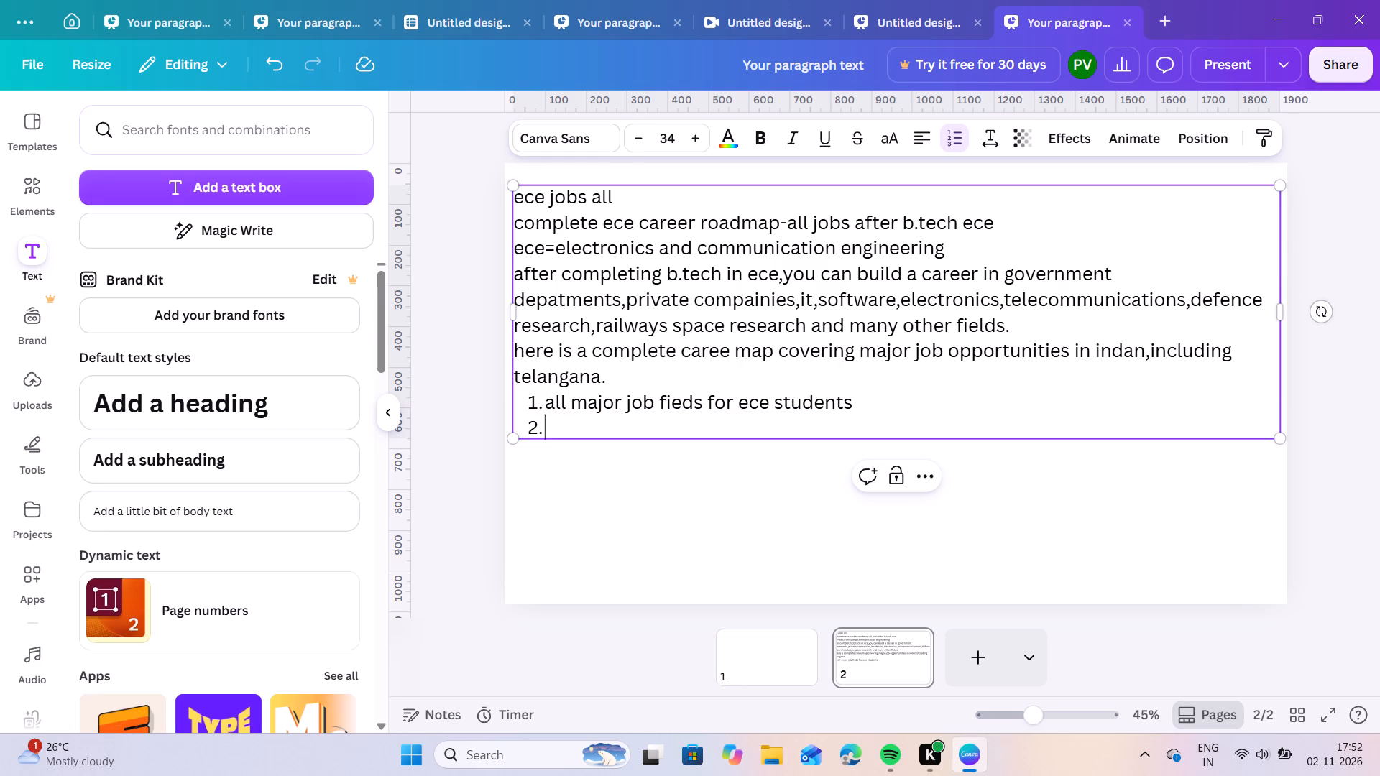
key("BackSpace")
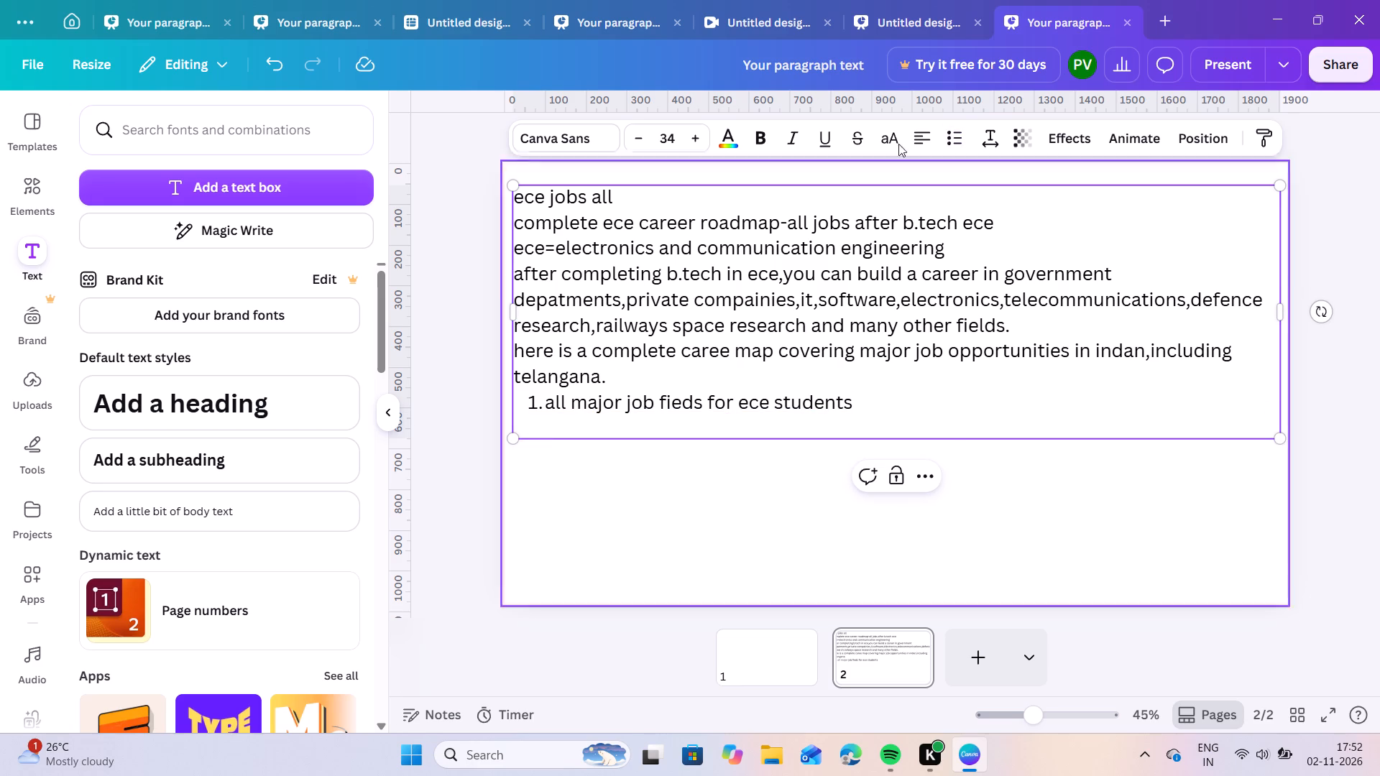
left_click(961, 134)
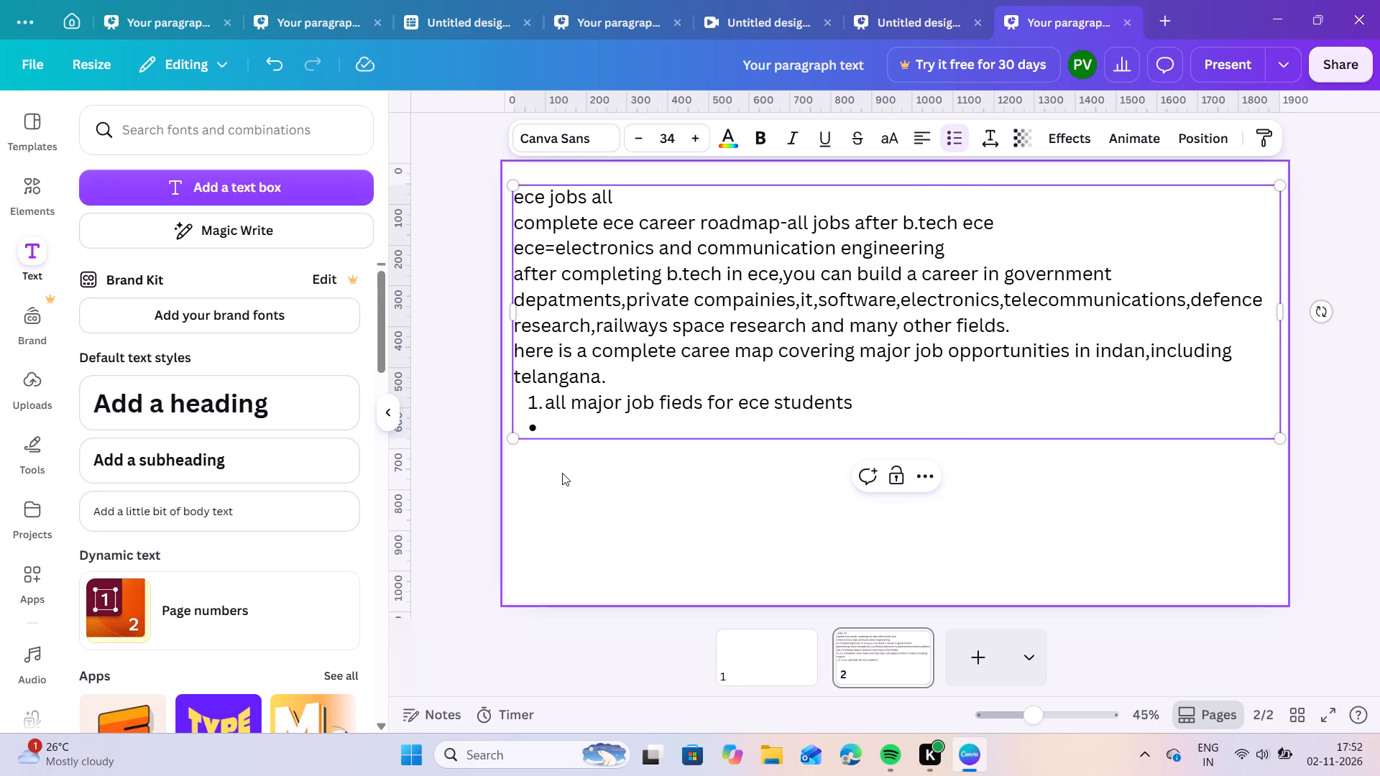
left_click(561, 435)
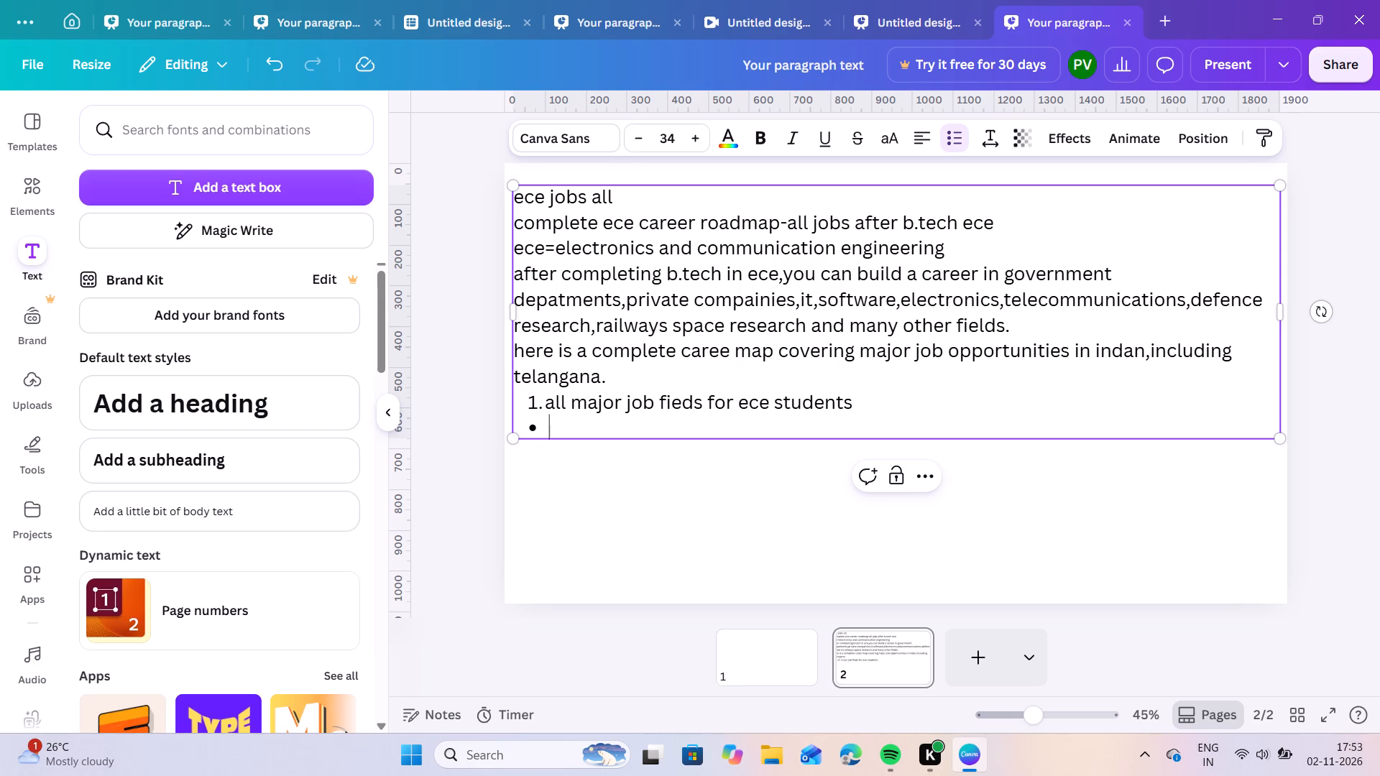
type("core")
key("space")
type("ele")
type("ct")
type("ronics")
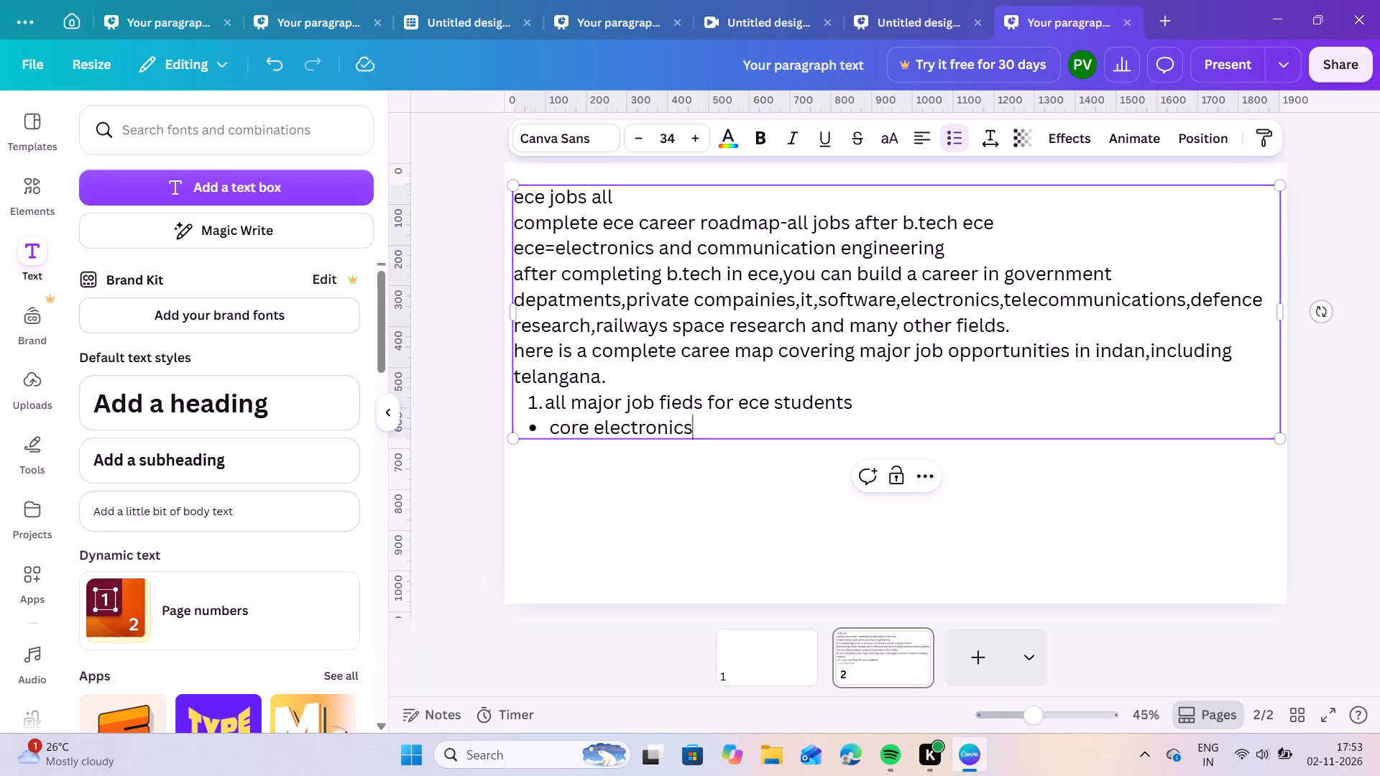
Start a new line without a bullet below "core electronics".
key("Return")
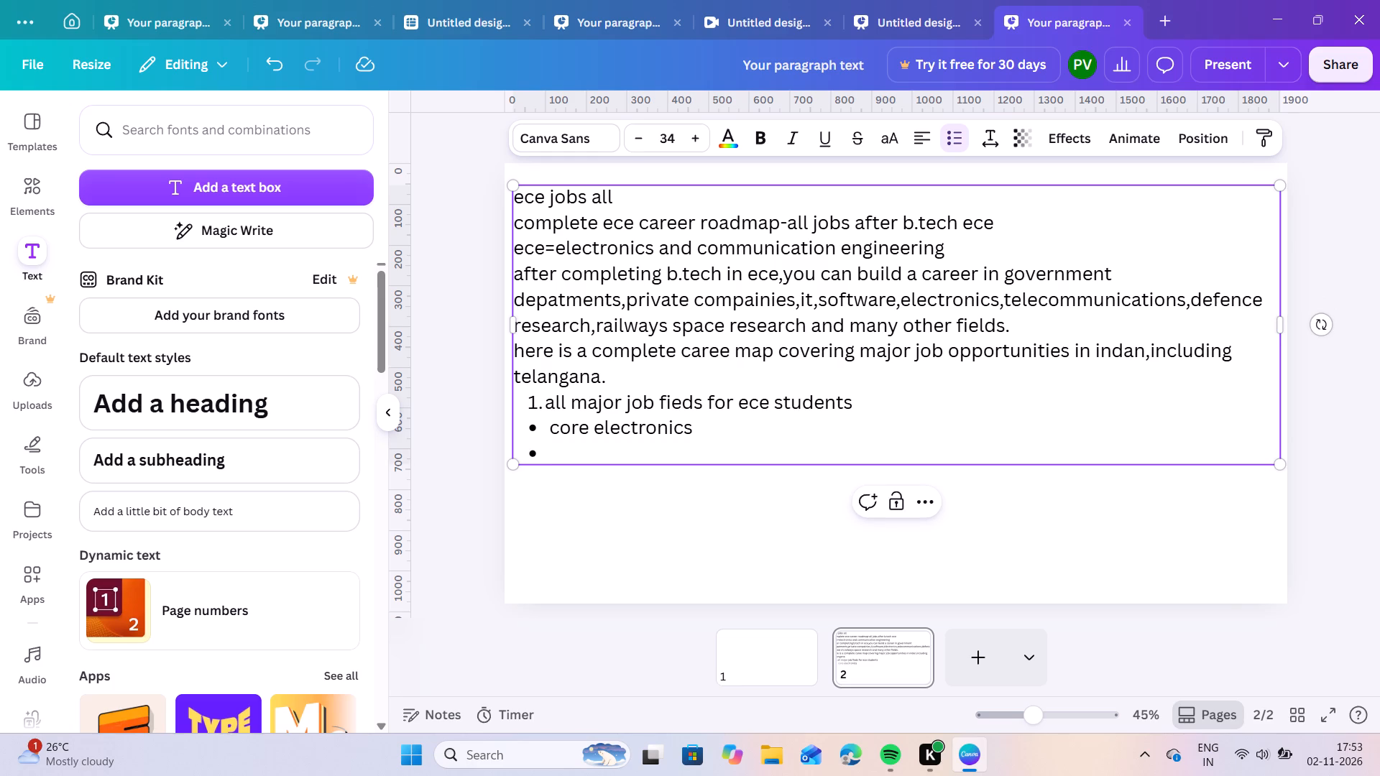
key("BackSpace")
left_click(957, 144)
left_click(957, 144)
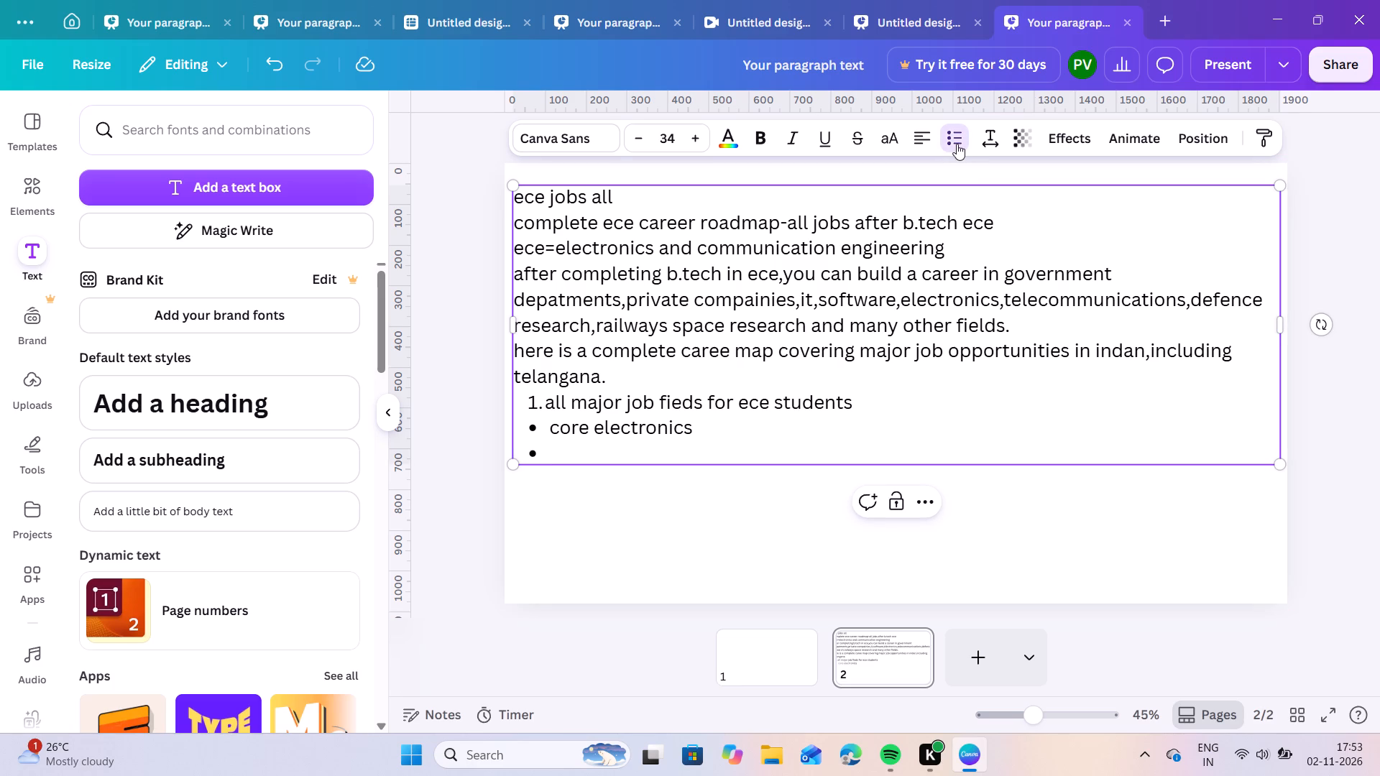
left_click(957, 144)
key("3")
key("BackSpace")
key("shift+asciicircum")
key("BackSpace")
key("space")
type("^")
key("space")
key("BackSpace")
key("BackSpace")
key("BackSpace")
Begin the line below "core electronics" with a three-space indent, a "^" marker and the word "vlsi".
key("space")
key("space")
key("space")
type("^")
key("space")
key("v")
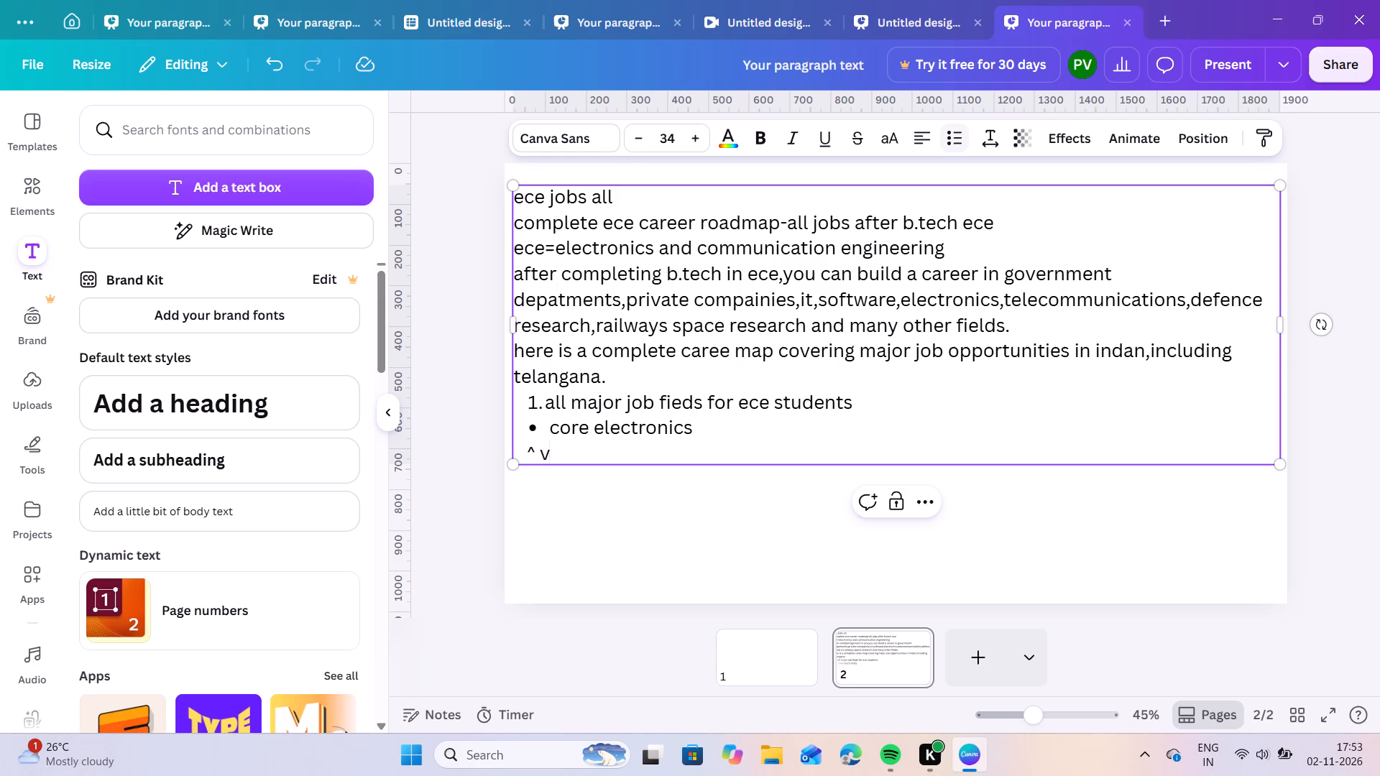
type("ls")
key("i")
Extend the "^ vlsi" line with ",chip desing" and a trailing space.
type(",cho")
key("BackSpace")
type("ip")
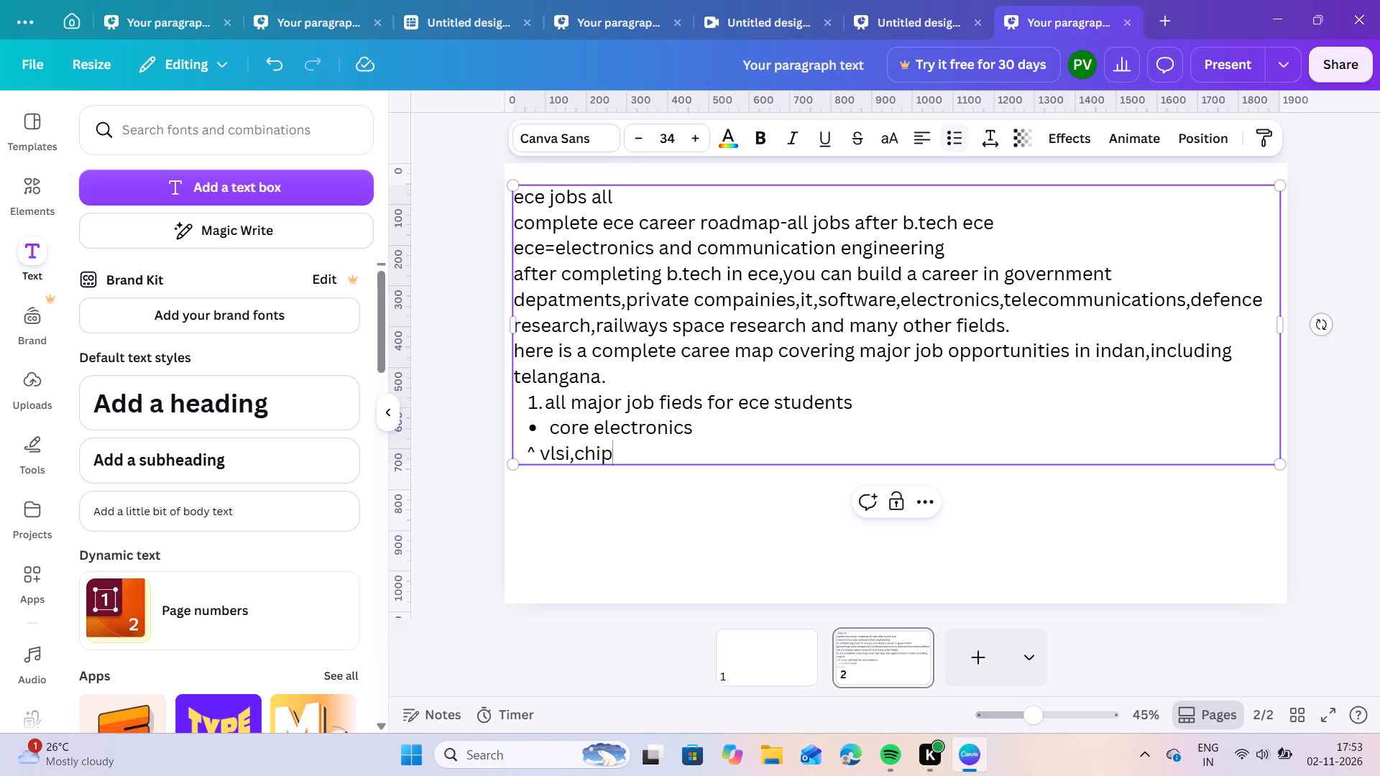
key("space")
type("de")
type("sinf")
key("BackSpace")
type("g")
key("space")
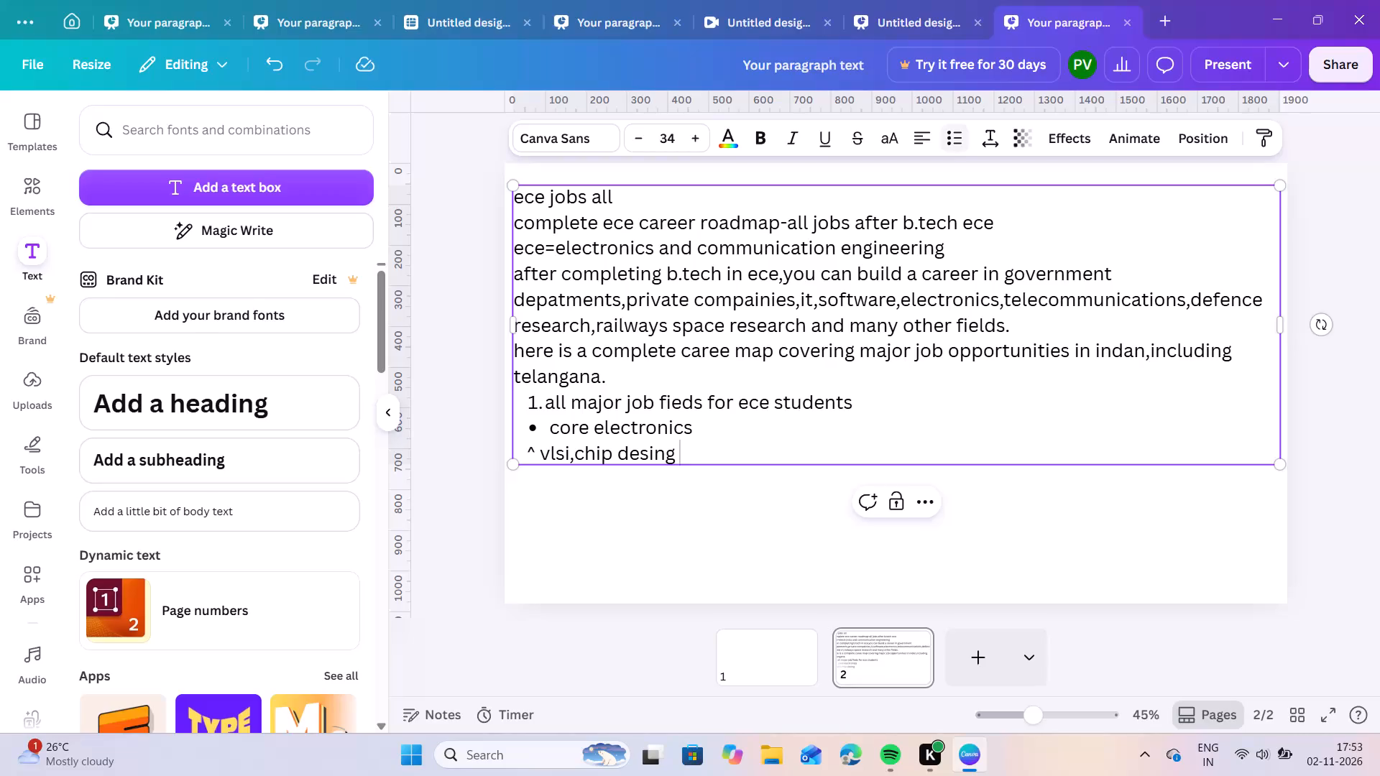
Replace the trailing space on the "^ vlsi,chip desing" line with a comma and add "embedded systems,".
key("BackSpace")
key("comma")
type("em")
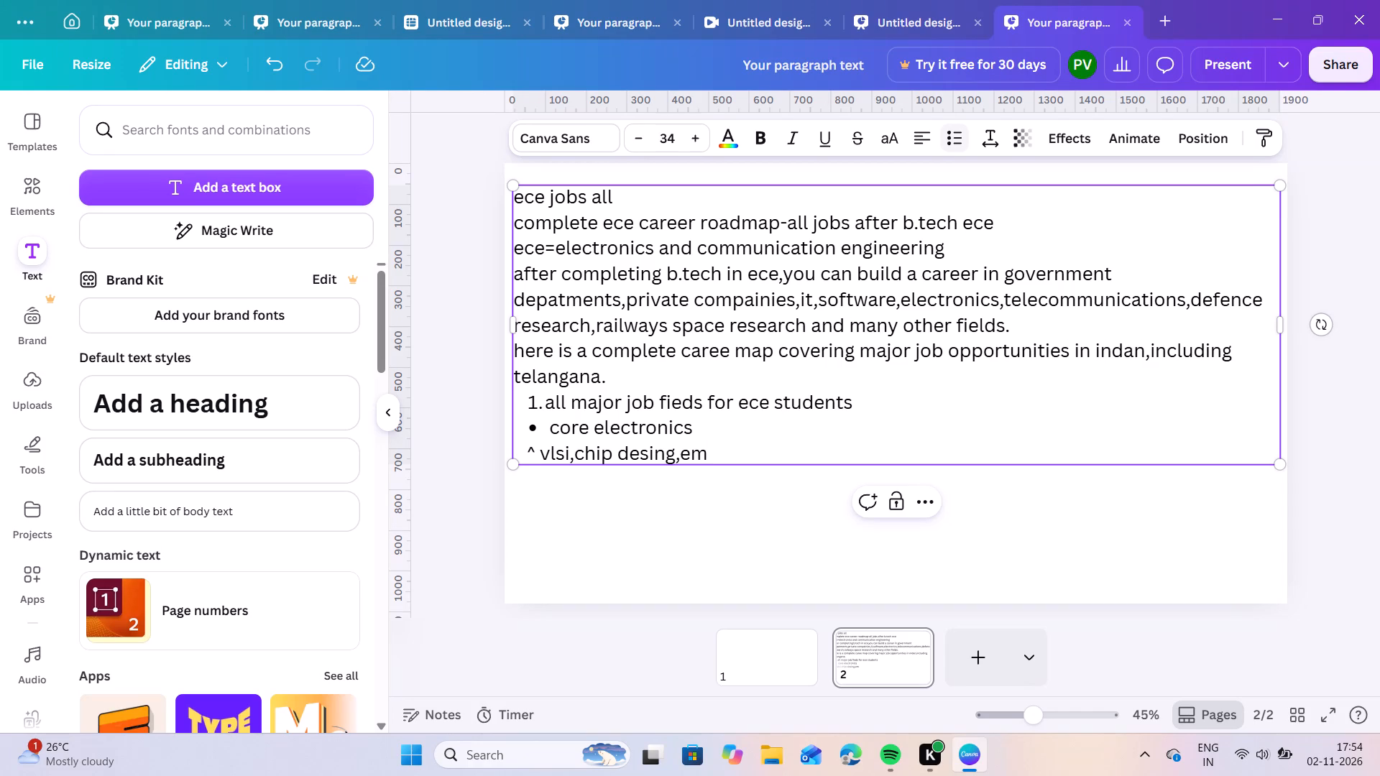
key("b")
type("ed")
type("ded")
key("space")
type("sy")
type("ste")
type("ms")
key("comma")
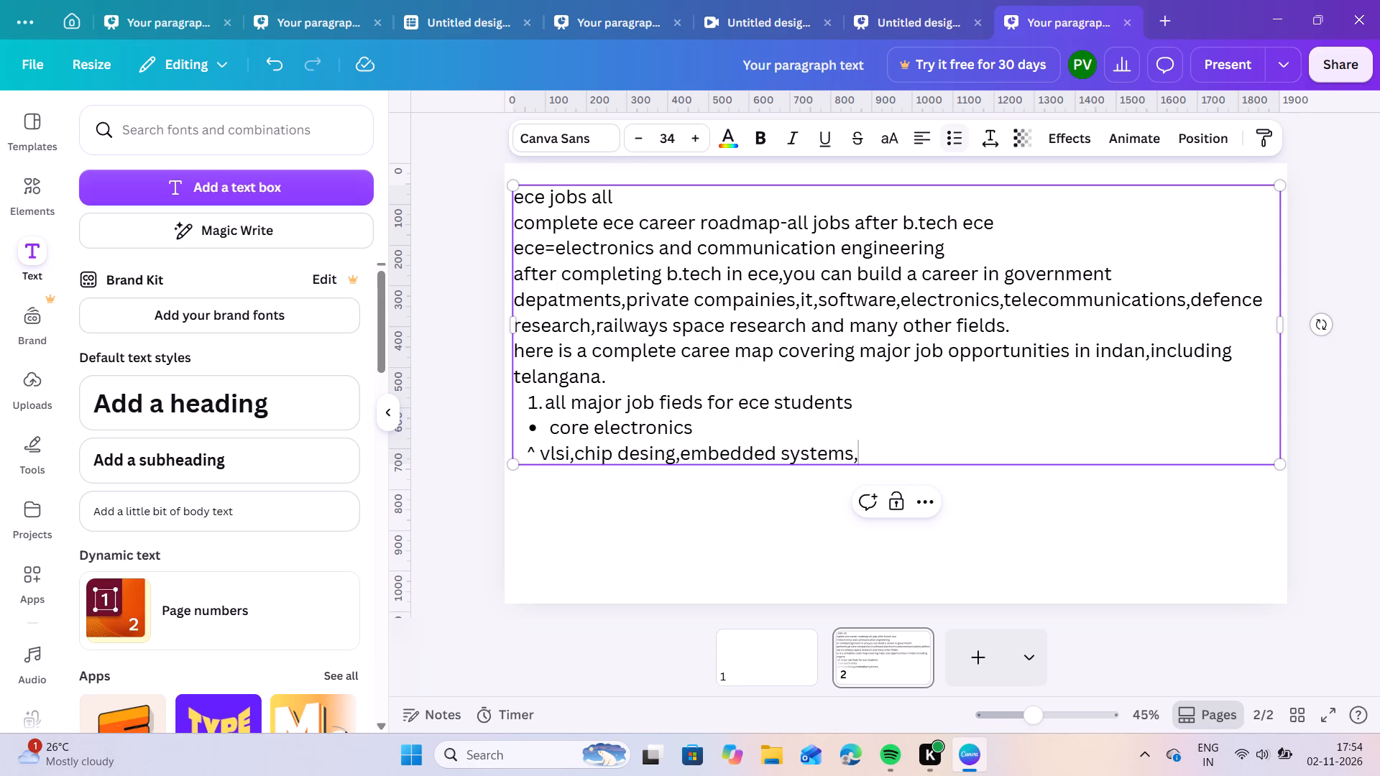
Extend the "^ vlsi" line with "pcb desing," following "embedded systems,".
key("p")
type("cb")
key("space")
type("des")
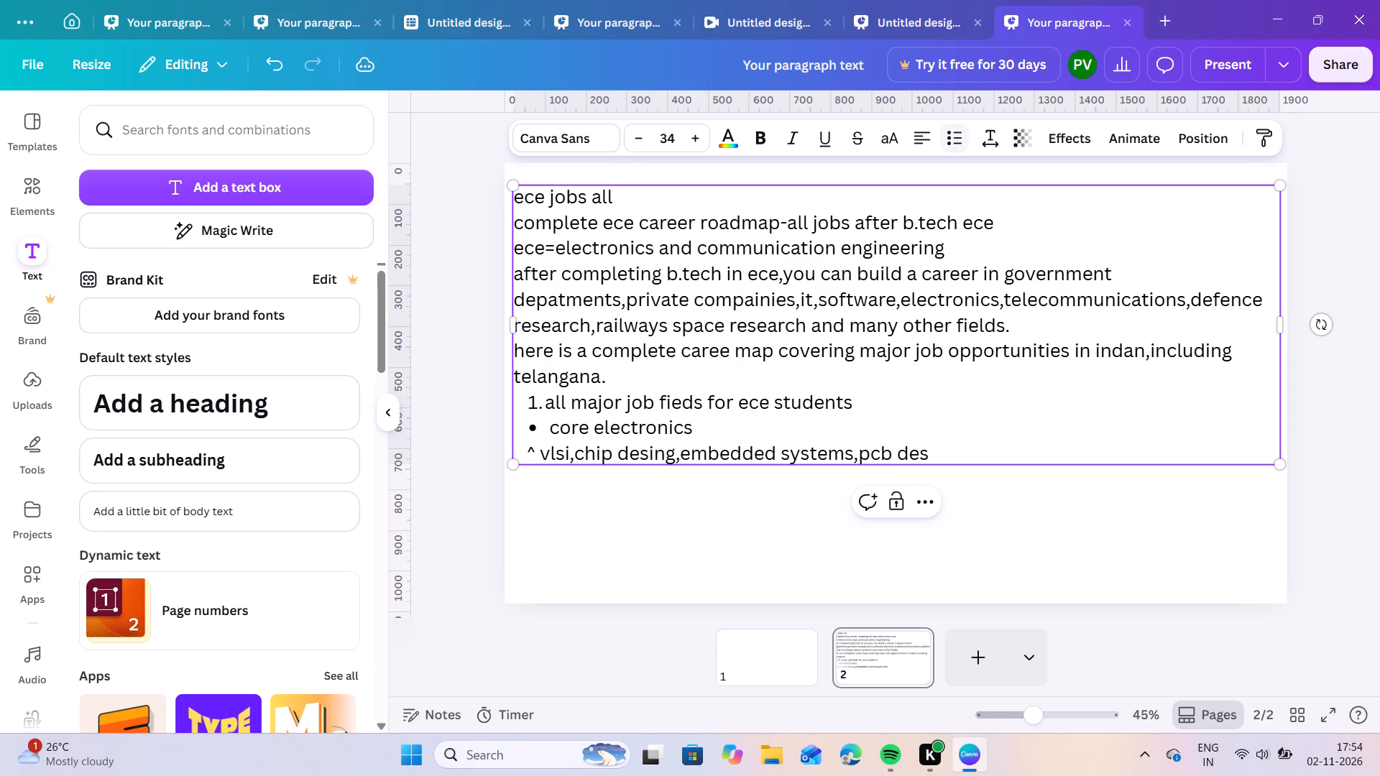
type("ing")
key("comma")
Finish the "^ vlsi" line with "semiconductor engineeering" and a trailing space.
type("se")
type("mi")
type("con")
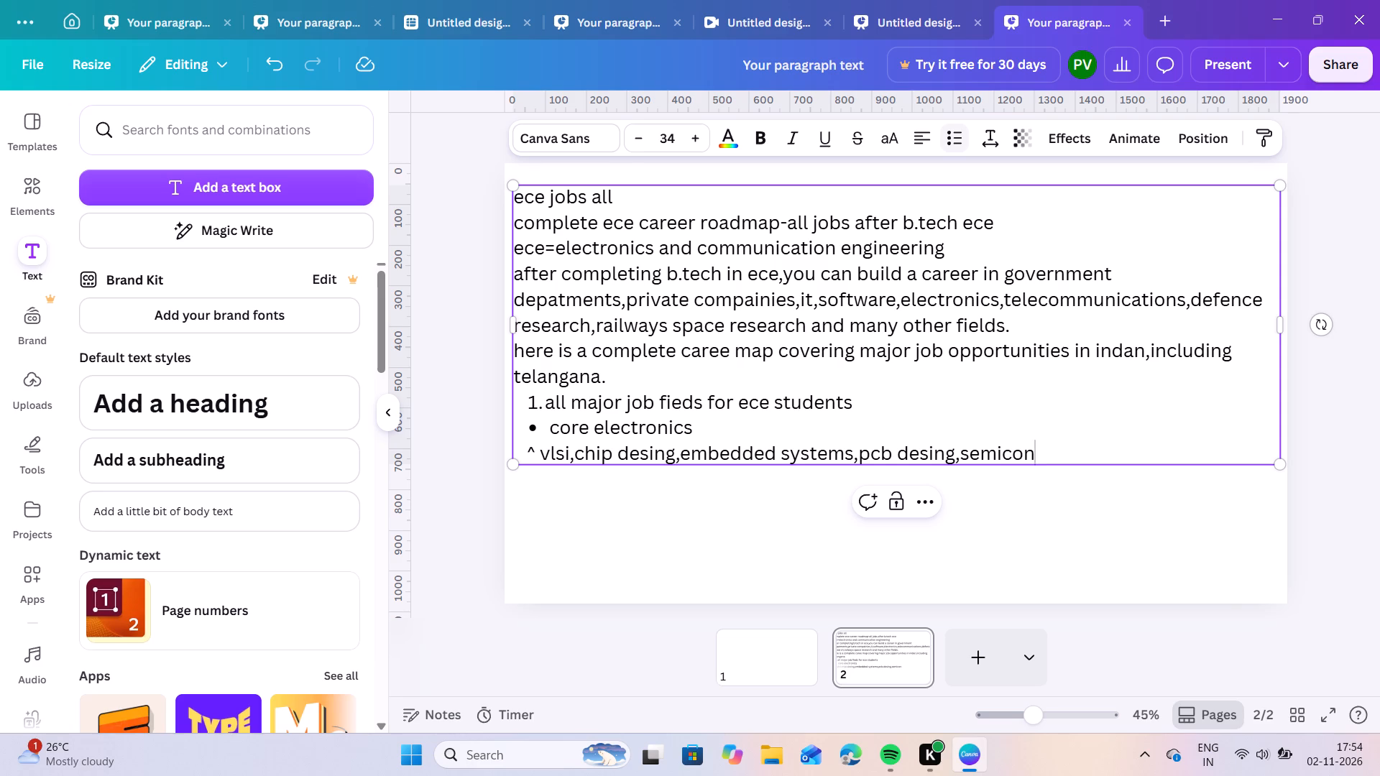
key("d")
key("u")
key("c")
type("tor")
key("space")
type("eng")
type("in")
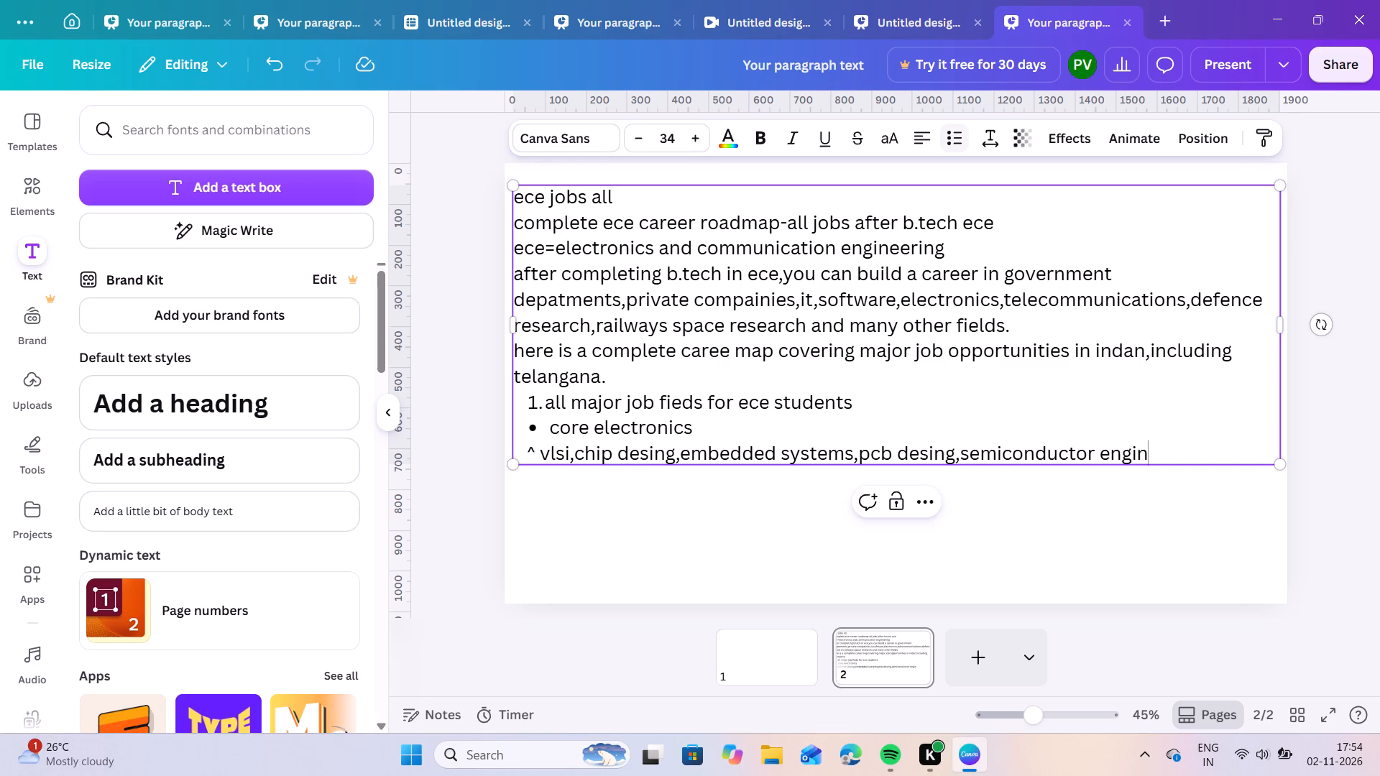
type("eeerinf")
key("BackSpace")
type("g")
key("space")
Add a numbered item 2 reading "communiction" below the "^ vlsi" line.
key("Return")
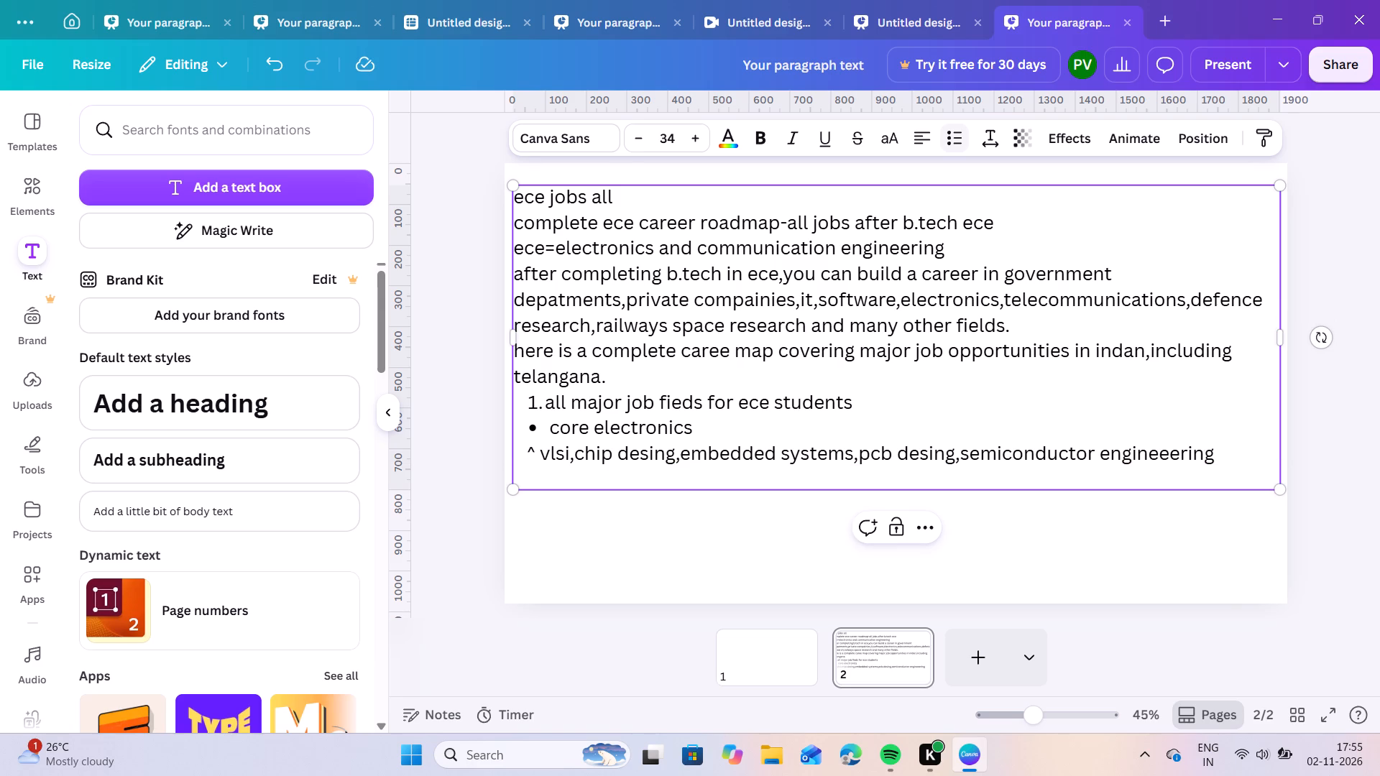
key("2")
key("BackSpace")
type("2.")
key("space")
type("comm")
type("uniction")
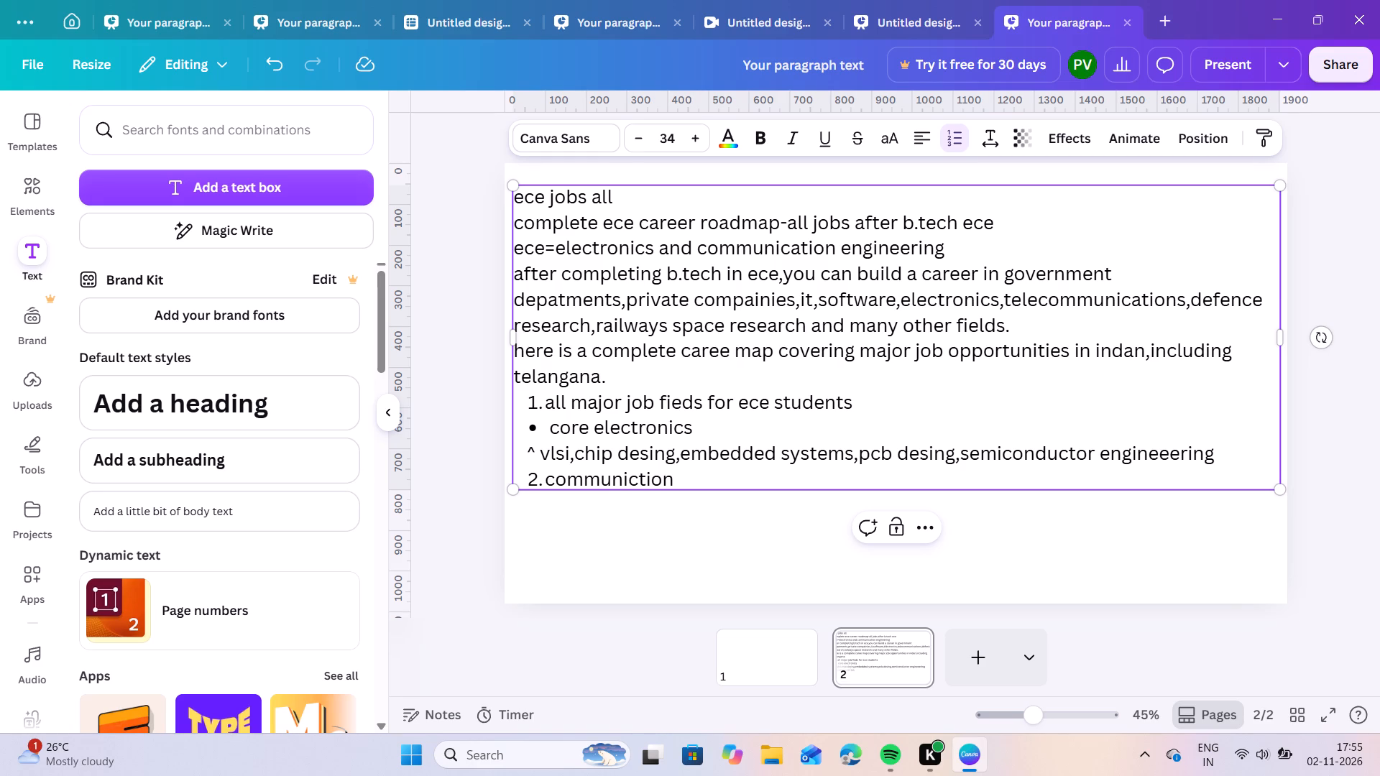
Begin an unnumbered line below "communiction" with a three-space indent, a "*" marker and "telecomrf".
key("Return")
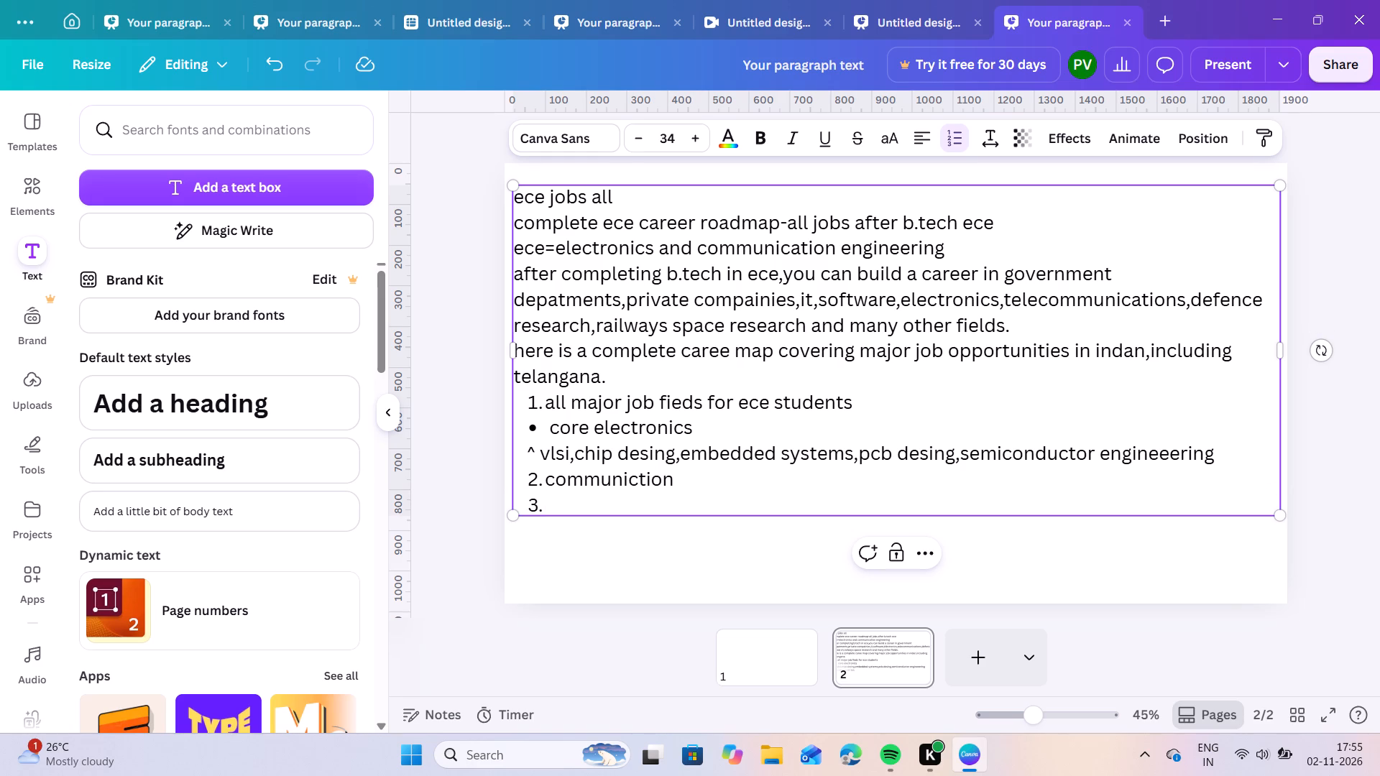
key("BackSpace")
key("space")
key("space")
key("space")
key("shift+asciicircum")
key("BackSpace")
type("*&")
key("BackSpace")
type("tel")
type("ec")
type("om")
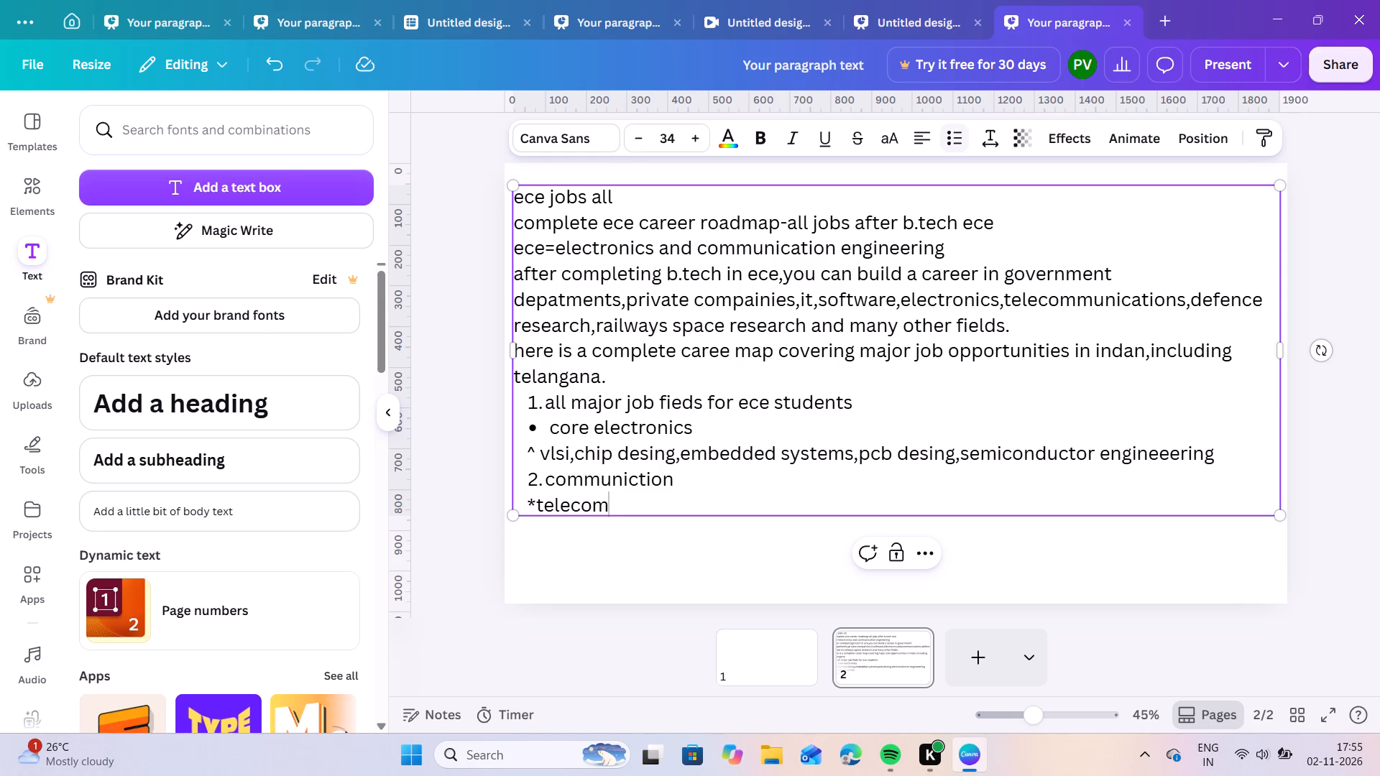
type("rf")
Extend the "*telecomrf" line with ",5g/6g,optical fiber".
key("comma")
type("5g")
key("slash")
key("6")
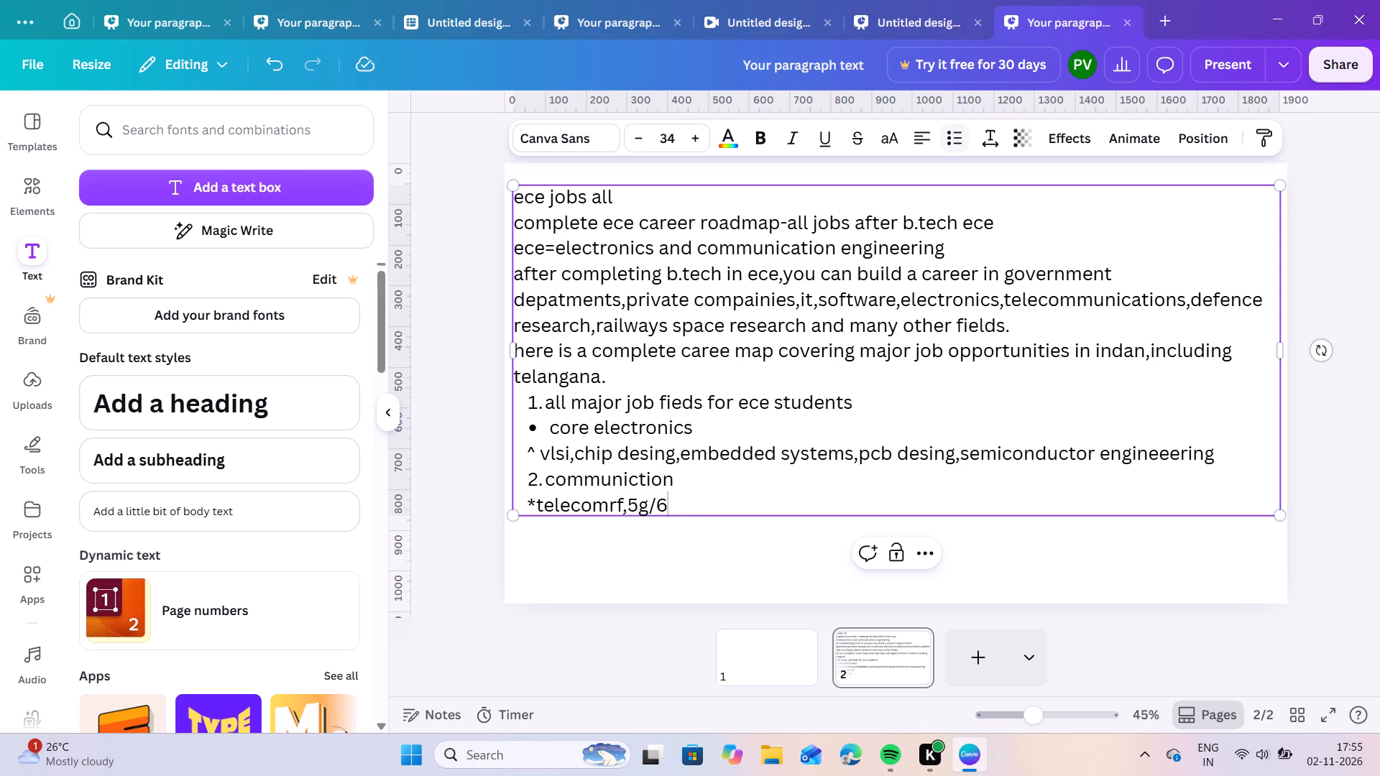
key("g")
key("comma")
type("op")
key("t")
type("ical")
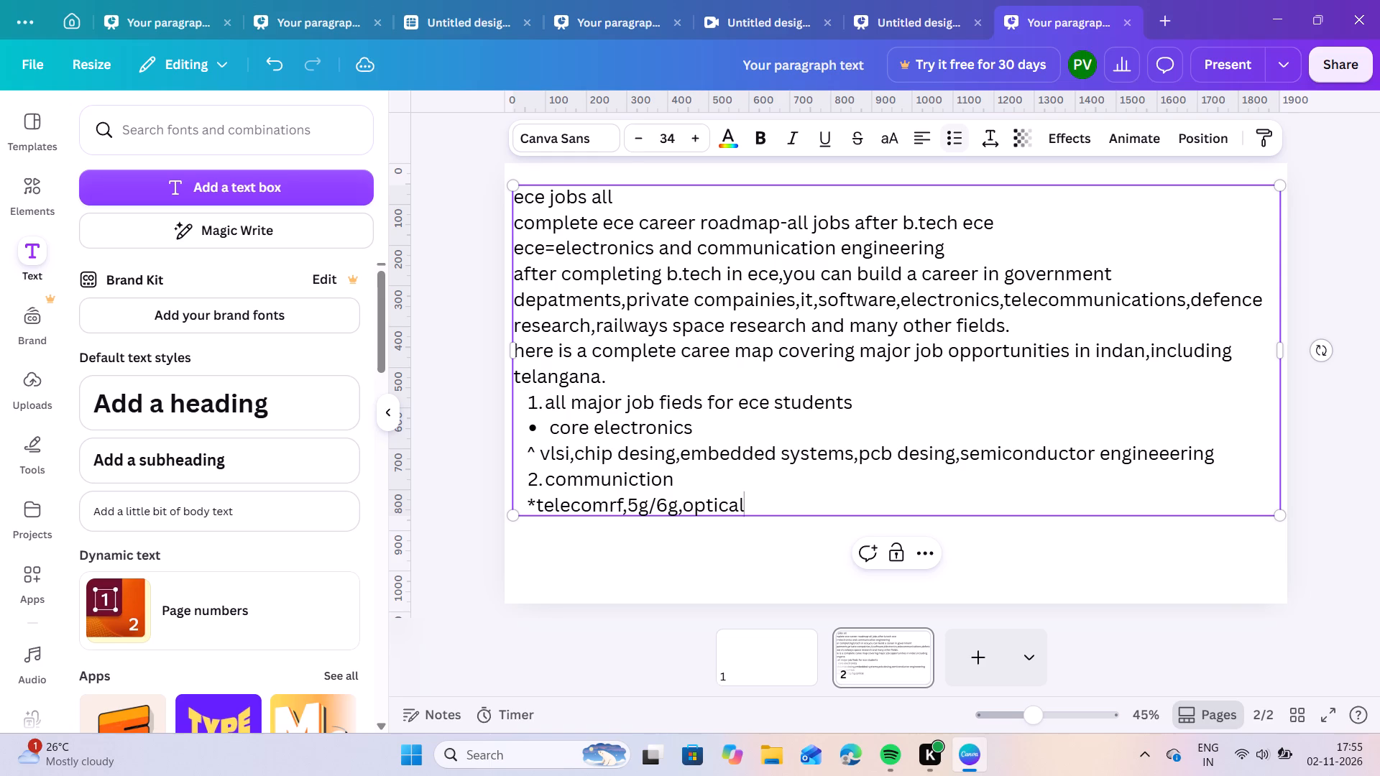
key("space")
type("f")
type("iber")
Finish the "*telecomrf" line with ",network engineering ." after "optical fiber".
key("comma")
type("ne")
type("twor")
key("j")
key("BackSpace")
key("k")
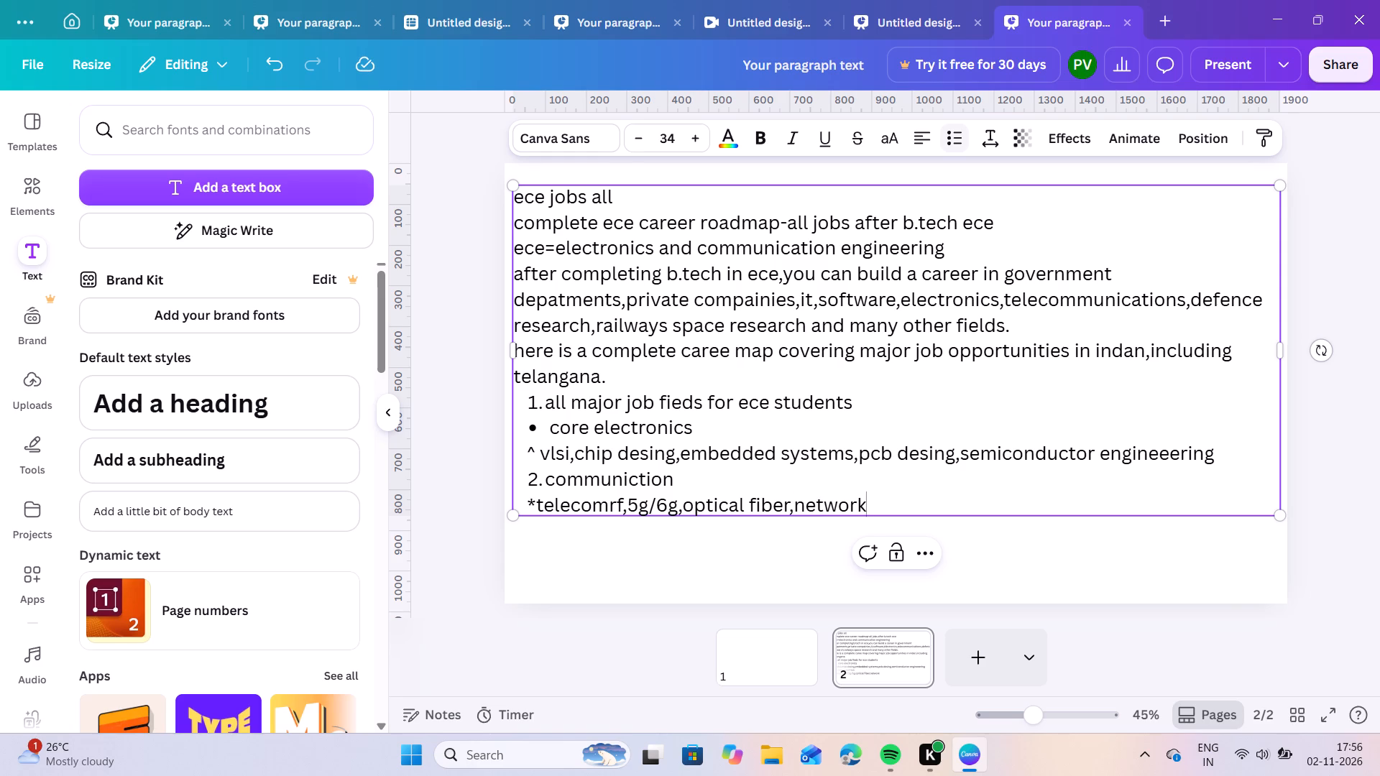
key("space")
type("eng")
type("in")
type("eering")
key("space")
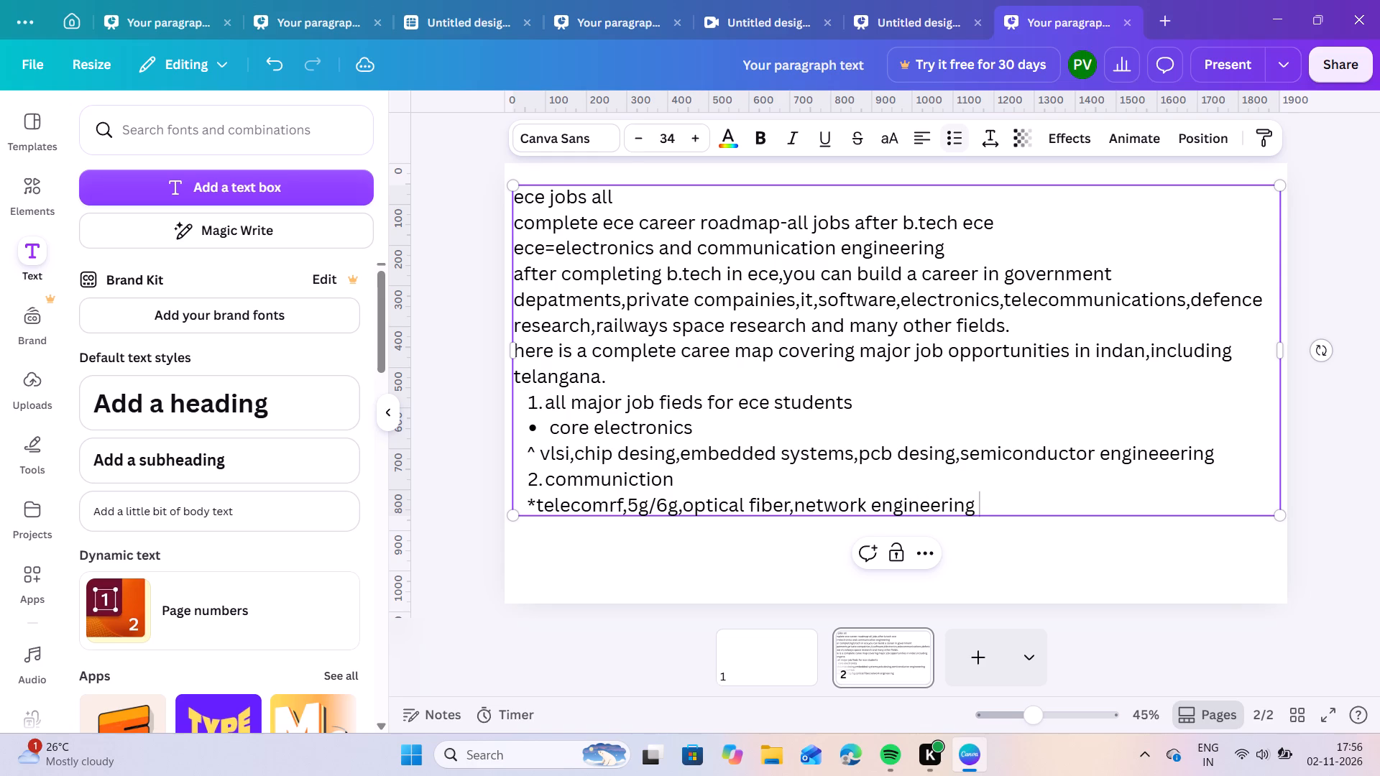
key("period")
Add a numbered item 3 reading "software&it" below the "*telecomrf" line.
key("Return")
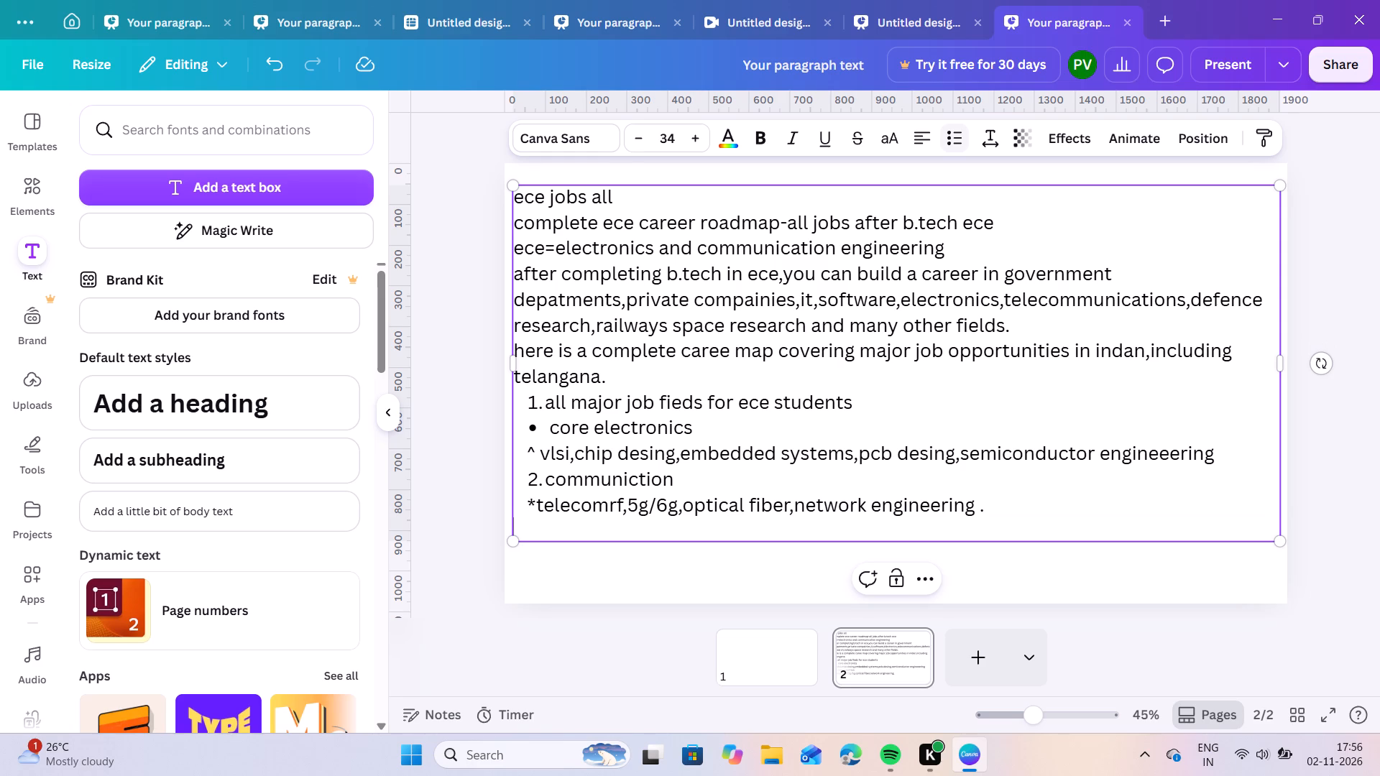
type("3.")
key("space")
type("so")
type("ft")
type("ware")
key("space")
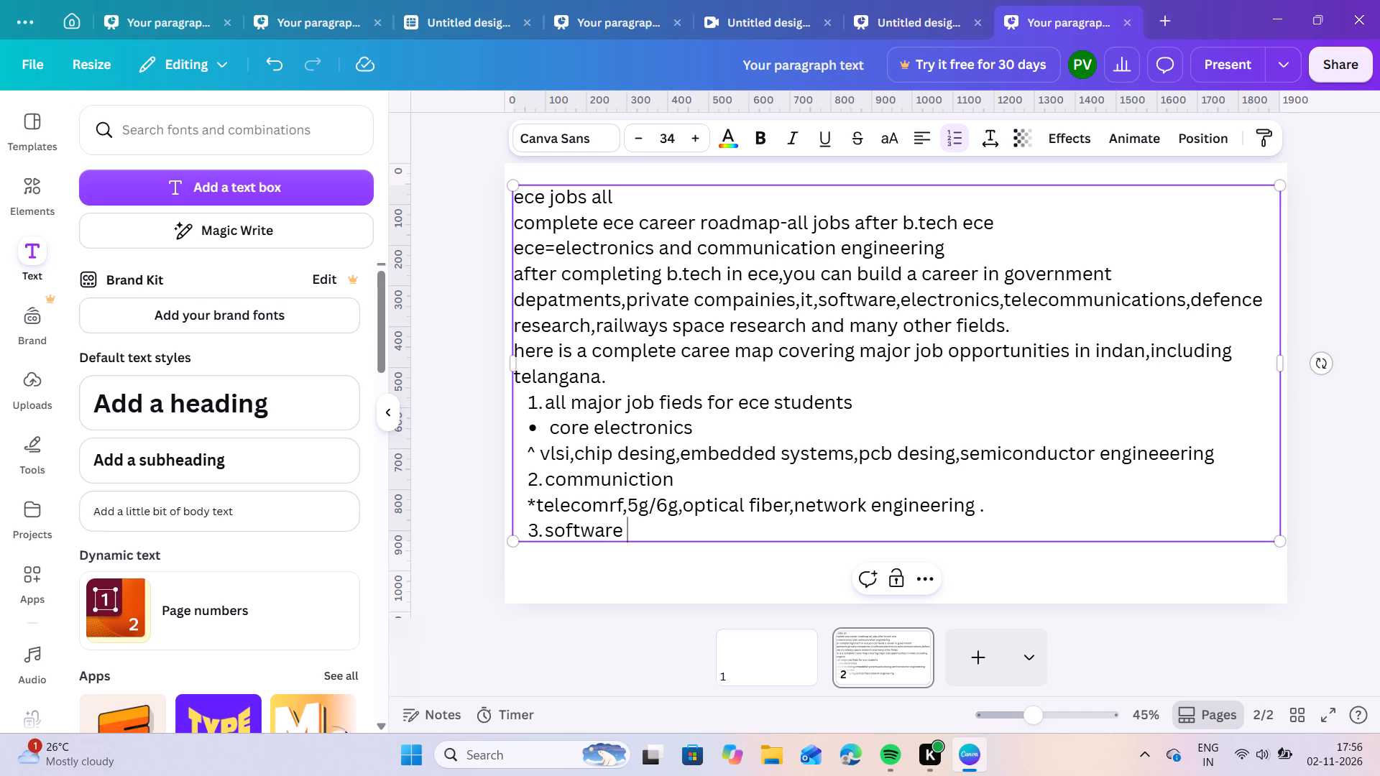
key("BackSpace")
key("shift+ampersand")
type("it")
Begin an unnumbered line below "software&it" with a three-space indent, a "$" marker, a space and "software developer".
key("Return")
key("BackSpace")
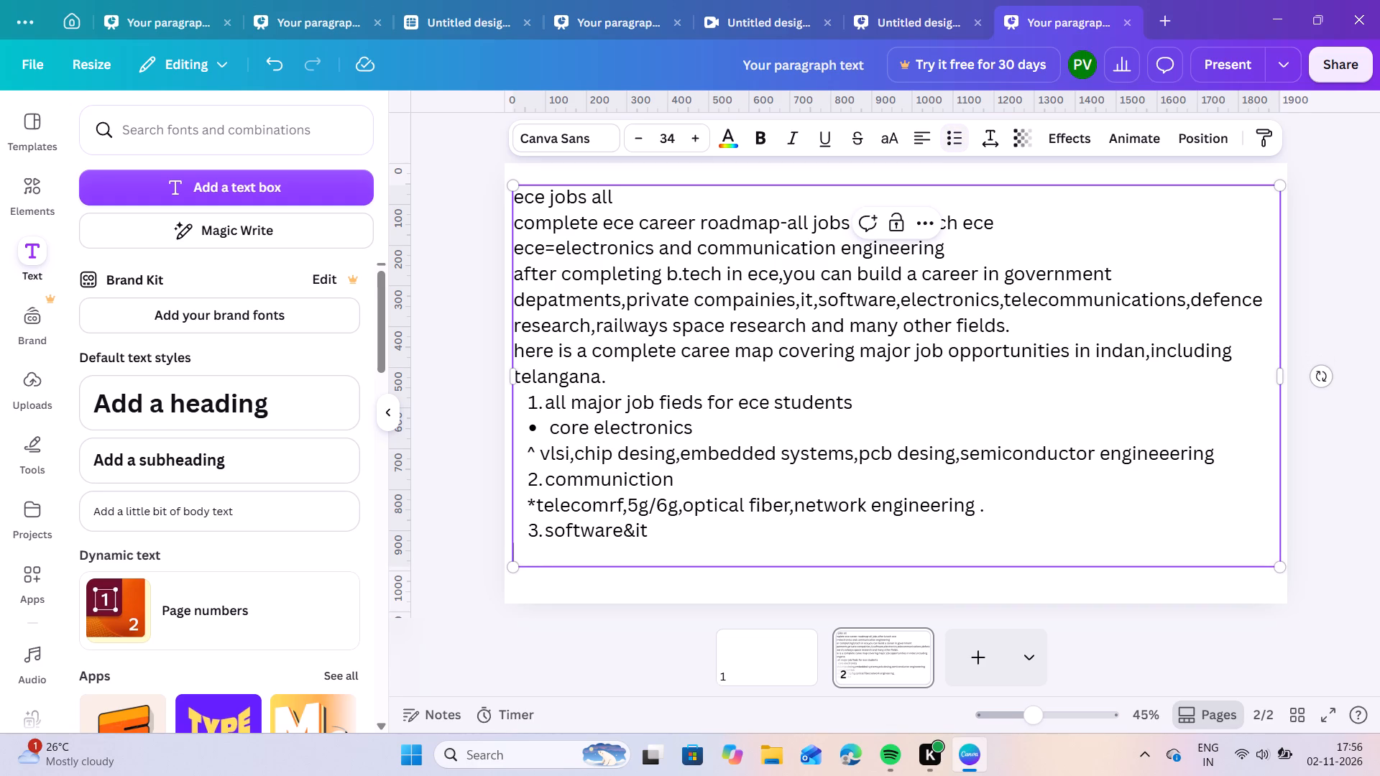
key("space")
key("space")
key("space")
key("shift+dollar")
key("space")
type("so")
type("ftware")
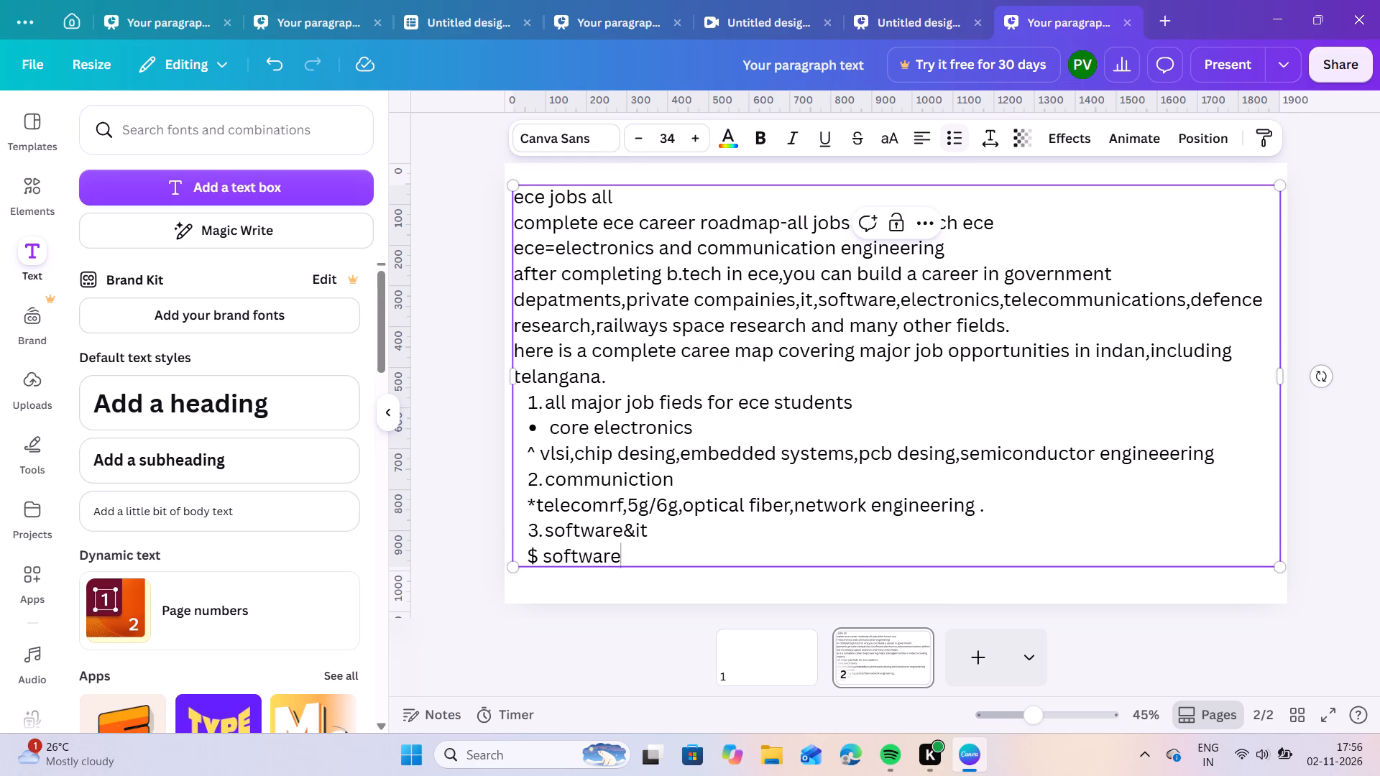
key("space")
type("de")
type("ve")
type("lop")
type("er")
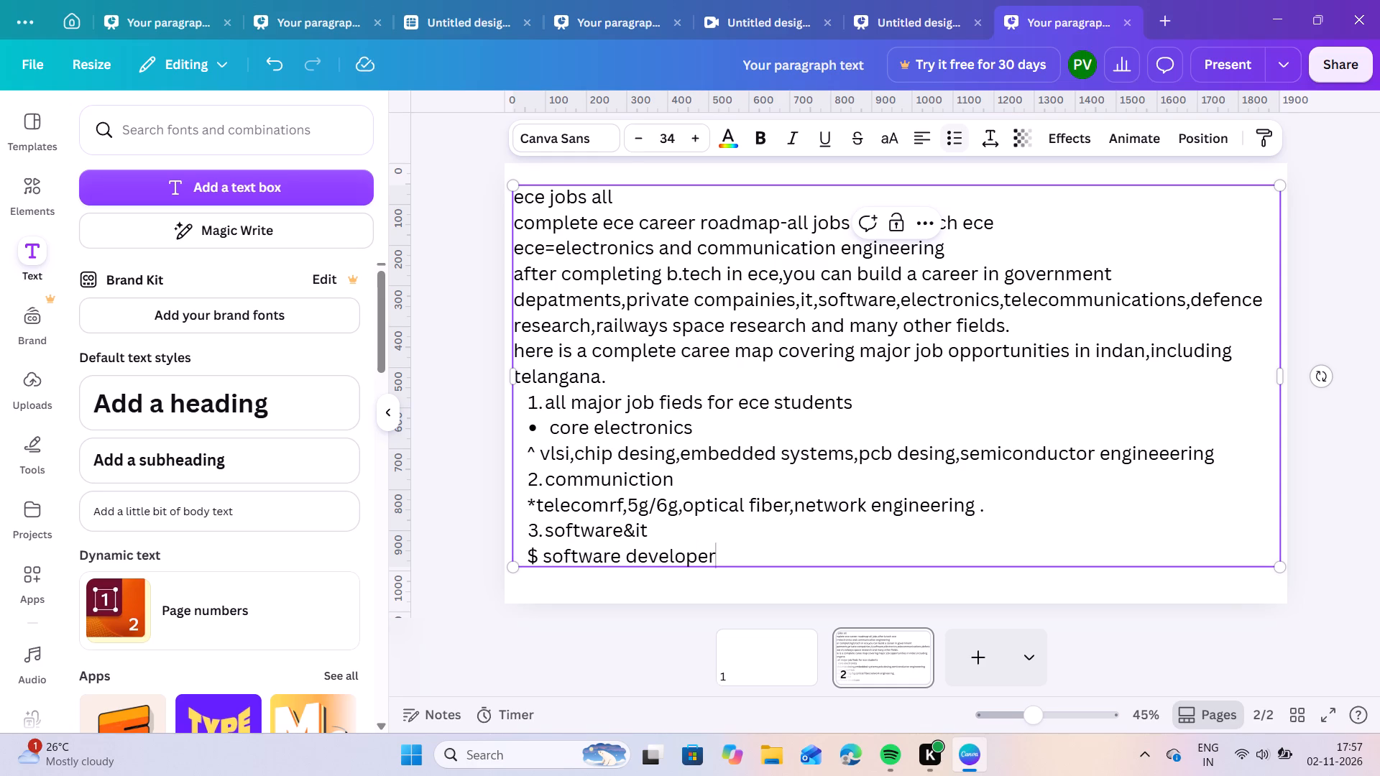
Extend the "$ software developer" line with ",testing,cloud".
key("comma")
key("t")
type("es")
key("t")
type("in")
key("g")
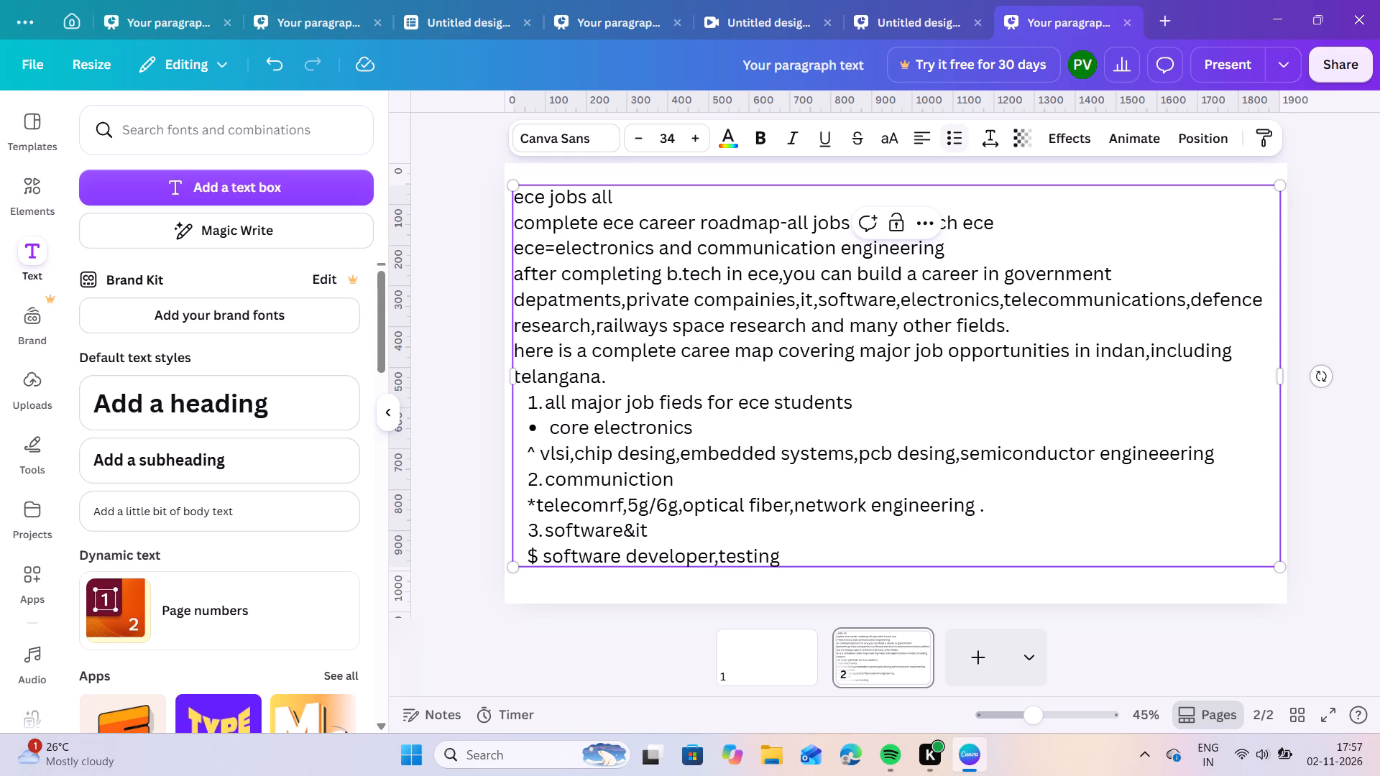
type(",c")
type("lo")
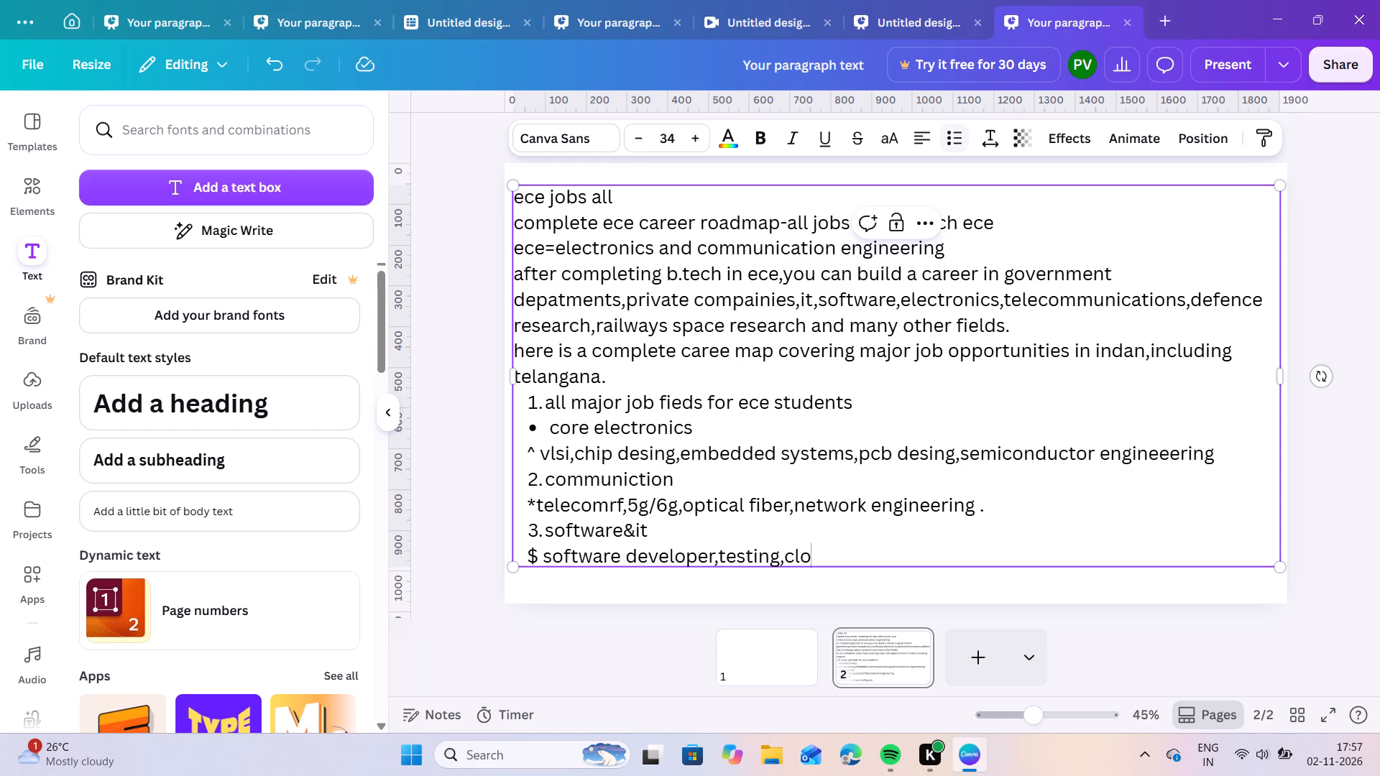
type("ud")
Continue the "$ software developer" line with ",data engineering" after "cloud".
key("comma")
type("data")
key("space")
type("en")
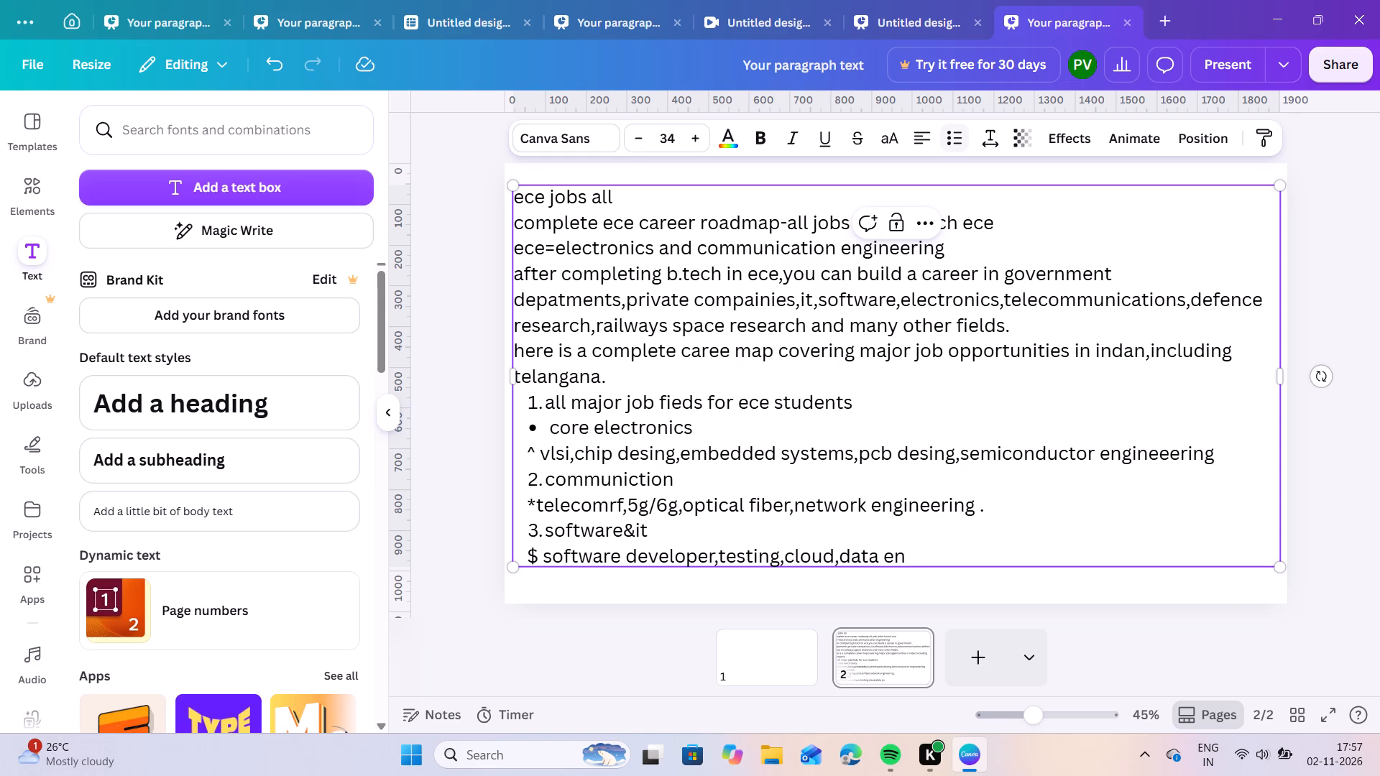
key("g")
type("in")
type("eering")
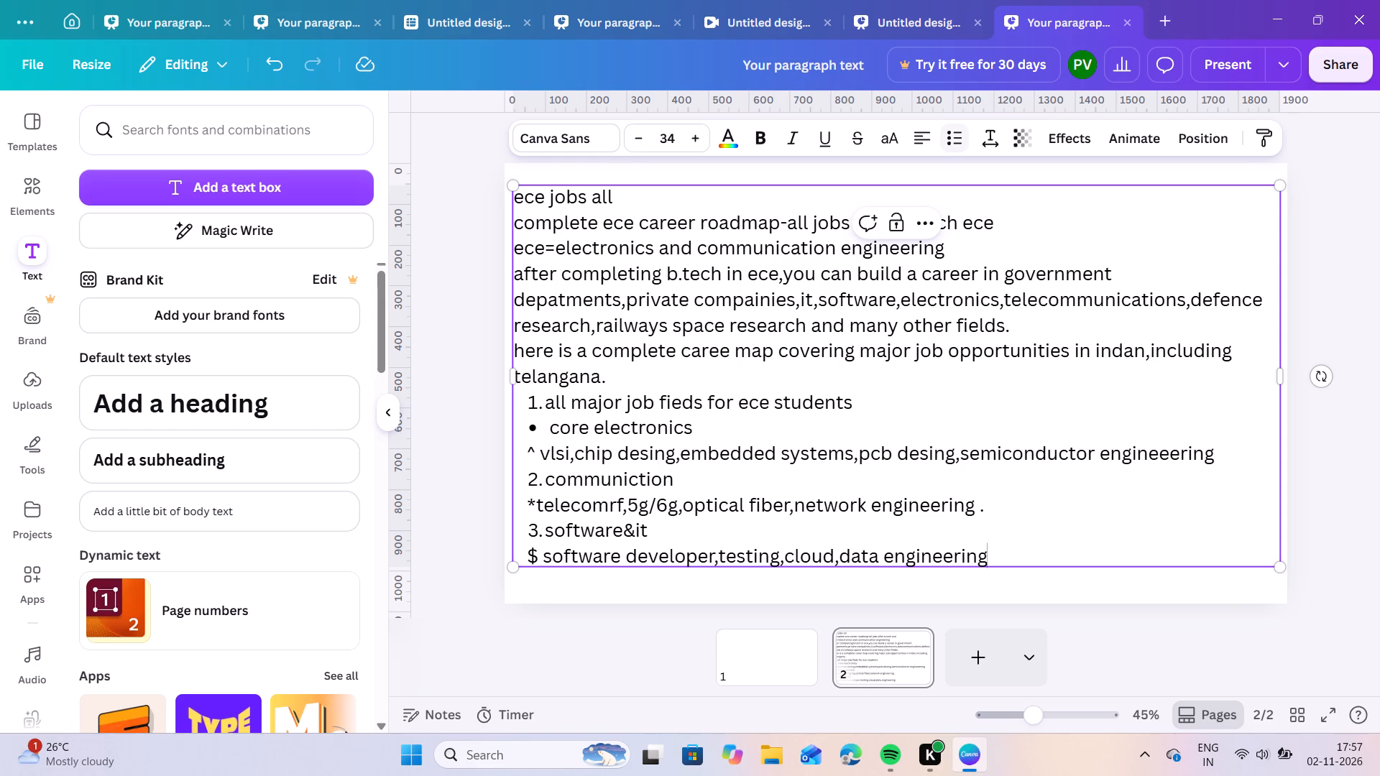
Finish the "$ software developer" line with ",cyber security" after "data engineering".
key("comma")
key("c")
key("b")
key("BackSpace")
type("yb")
type("er")
key("space")
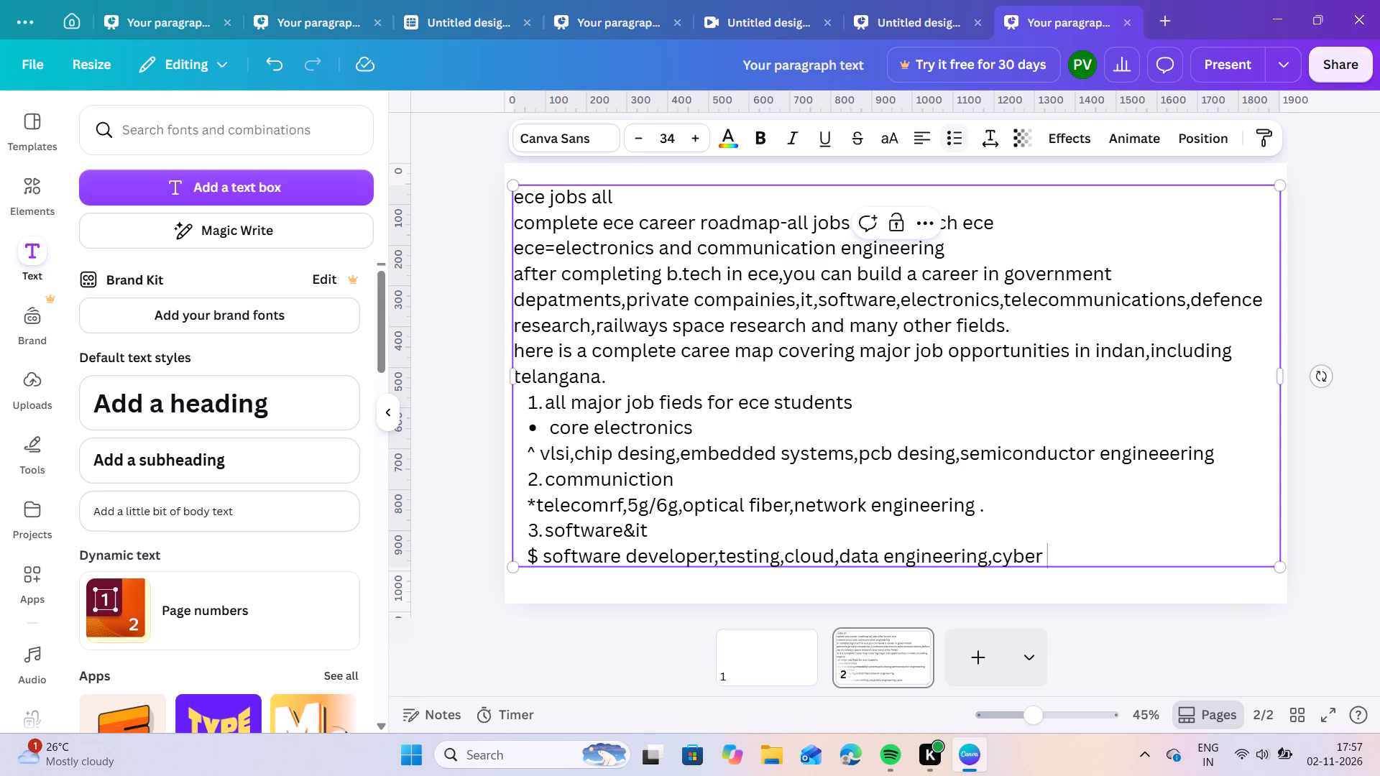
type("sec")
key("u")
type("rity")
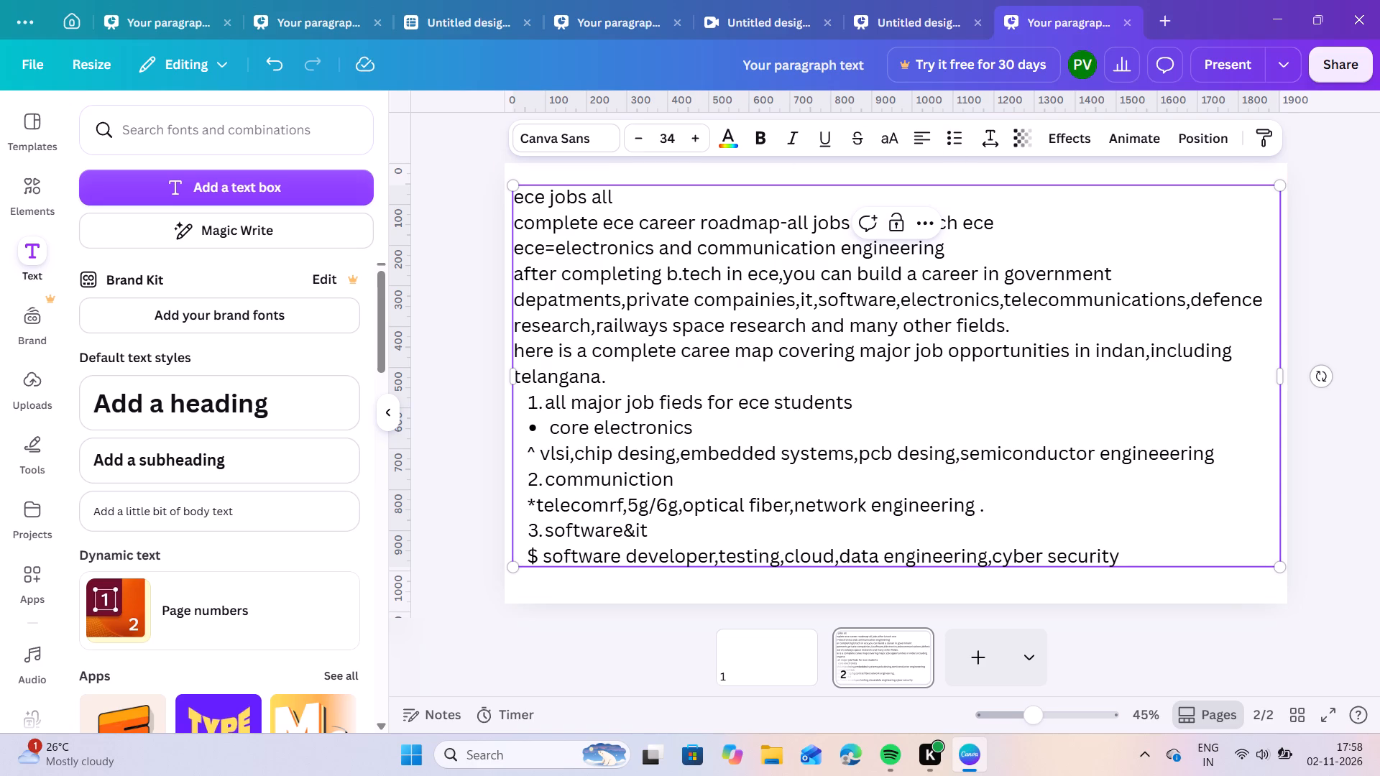
Add a third page and fill it with the CoAP Message Format image from the BEFF project folder.
left_click(969, 660)
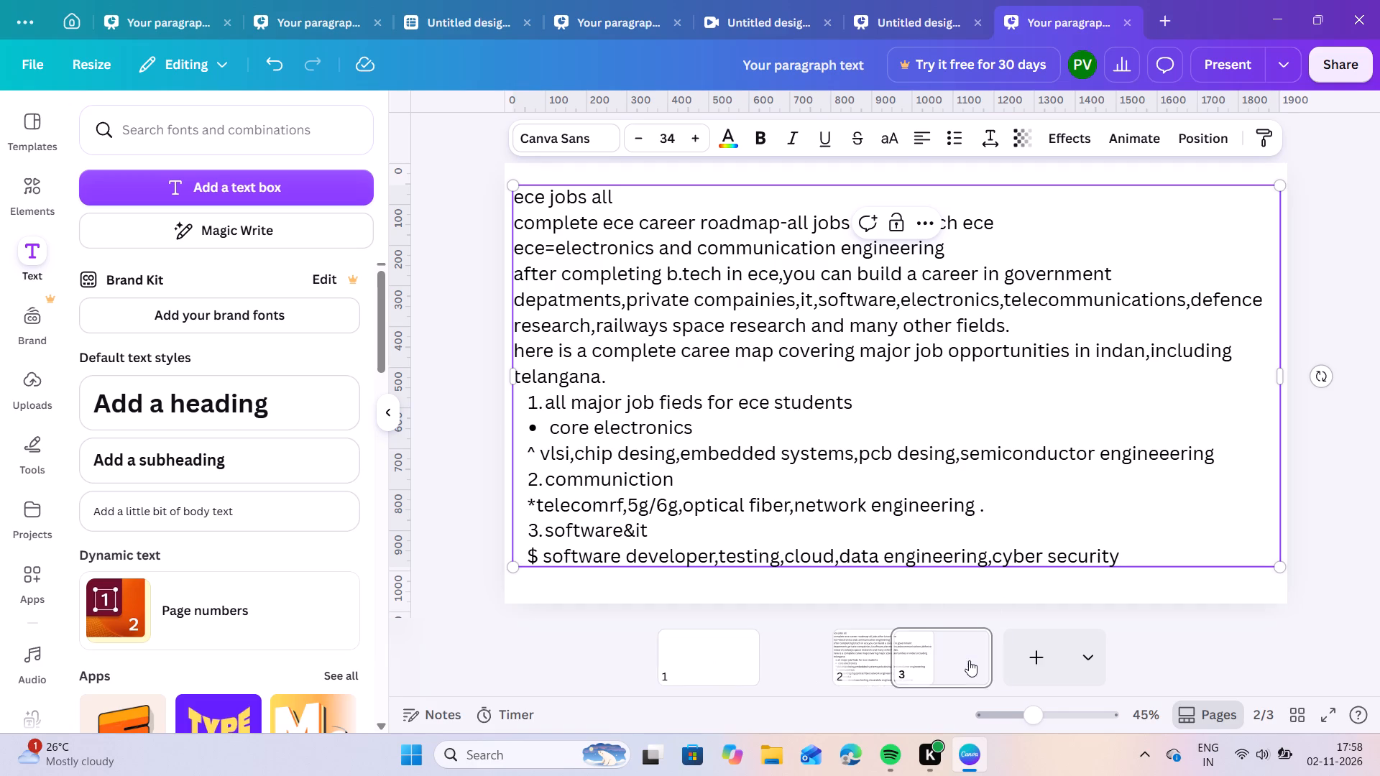
left_click(40, 514)
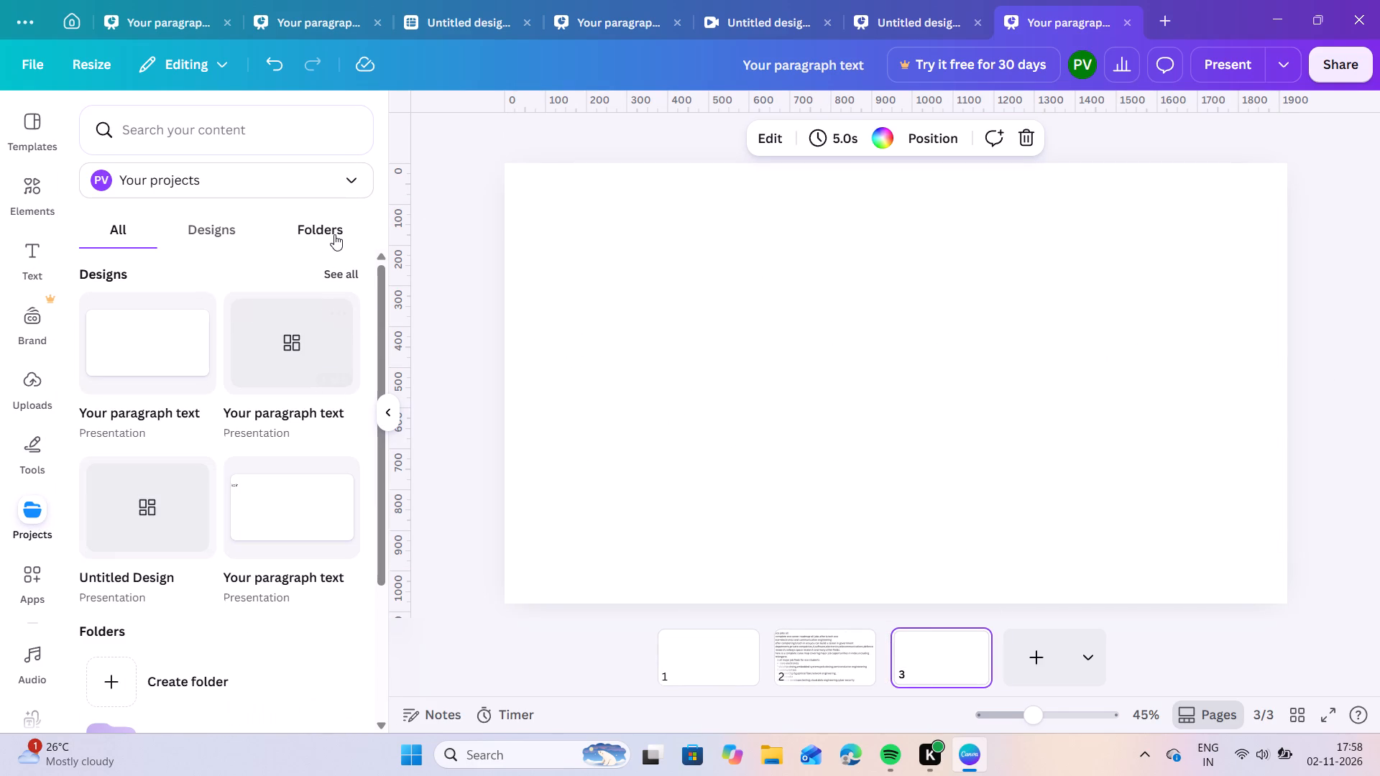
scroll(187, 568, "down", 4)
left_click(186, 636)
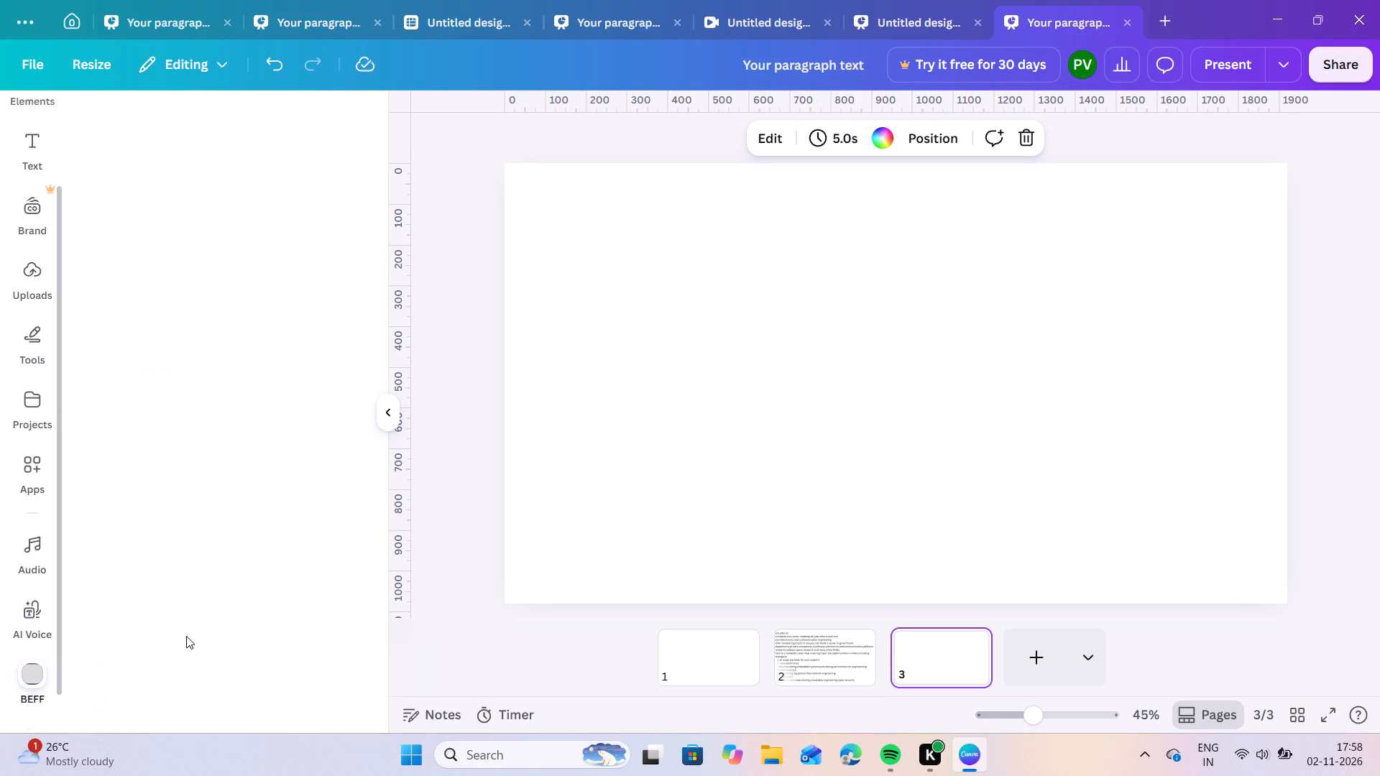
left_click_drag(172, 487, 596, 337)
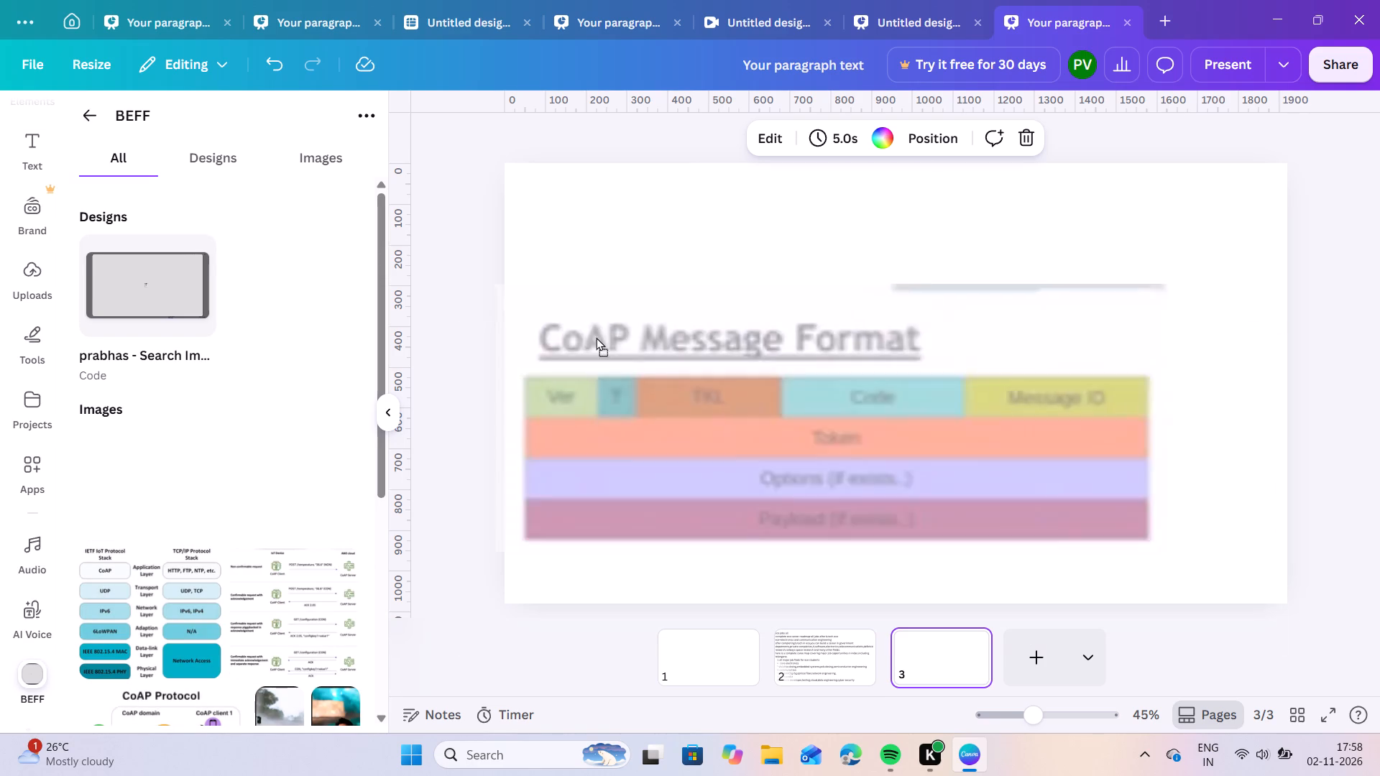
left_click_drag(596, 337, 622, 181)
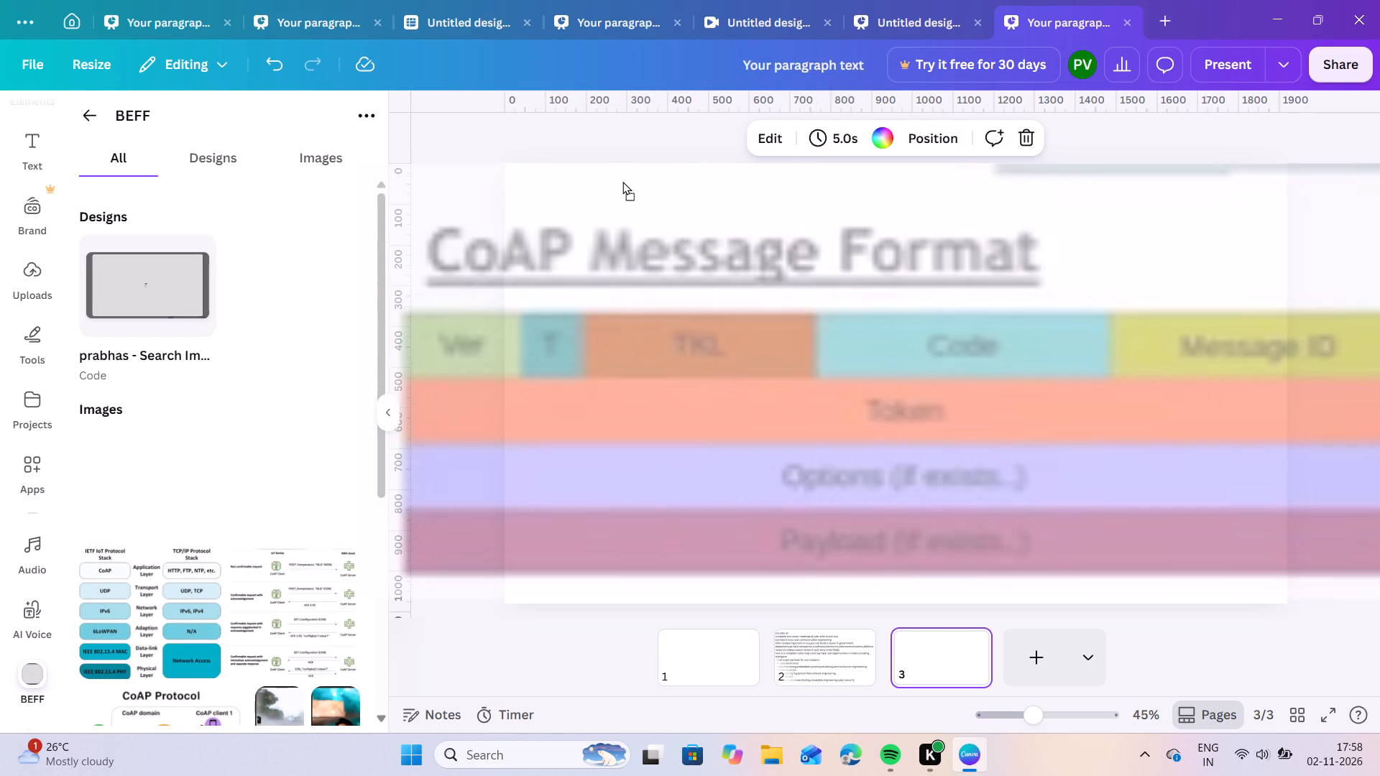
left_click_drag(622, 181, 639, 191)
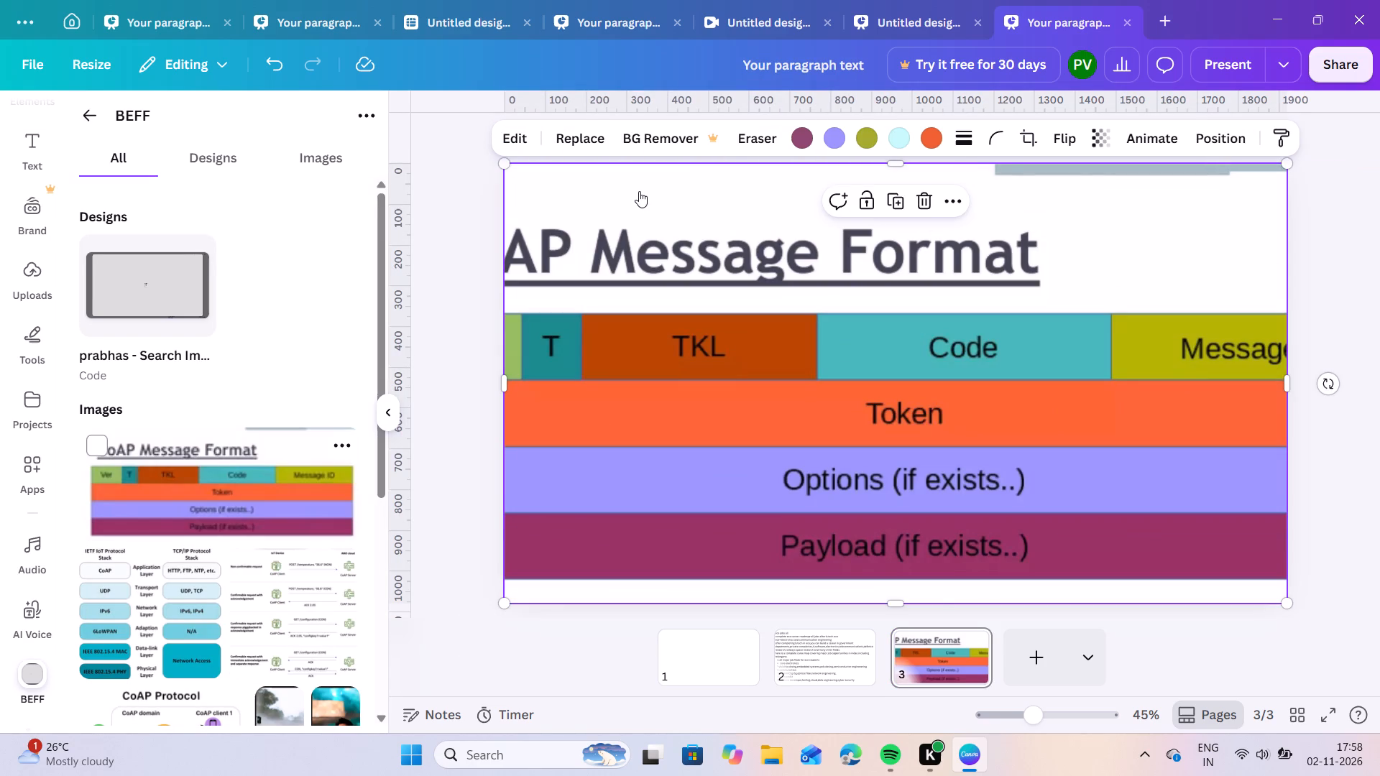
Set the crop of page 3's CoAP Message Format image to the Original aspect ratio and apply it.
double_click(773, 455)
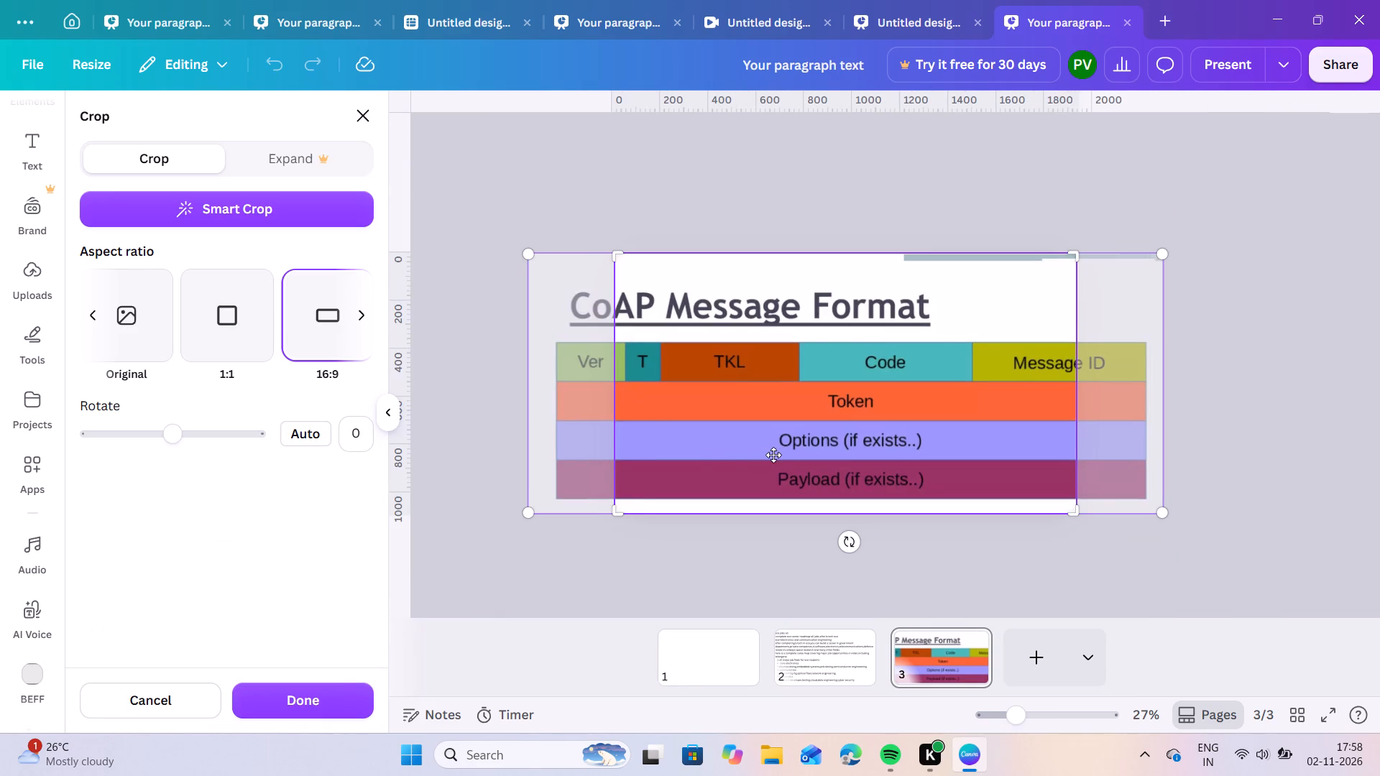
left_click_drag(623, 509, 533, 504)
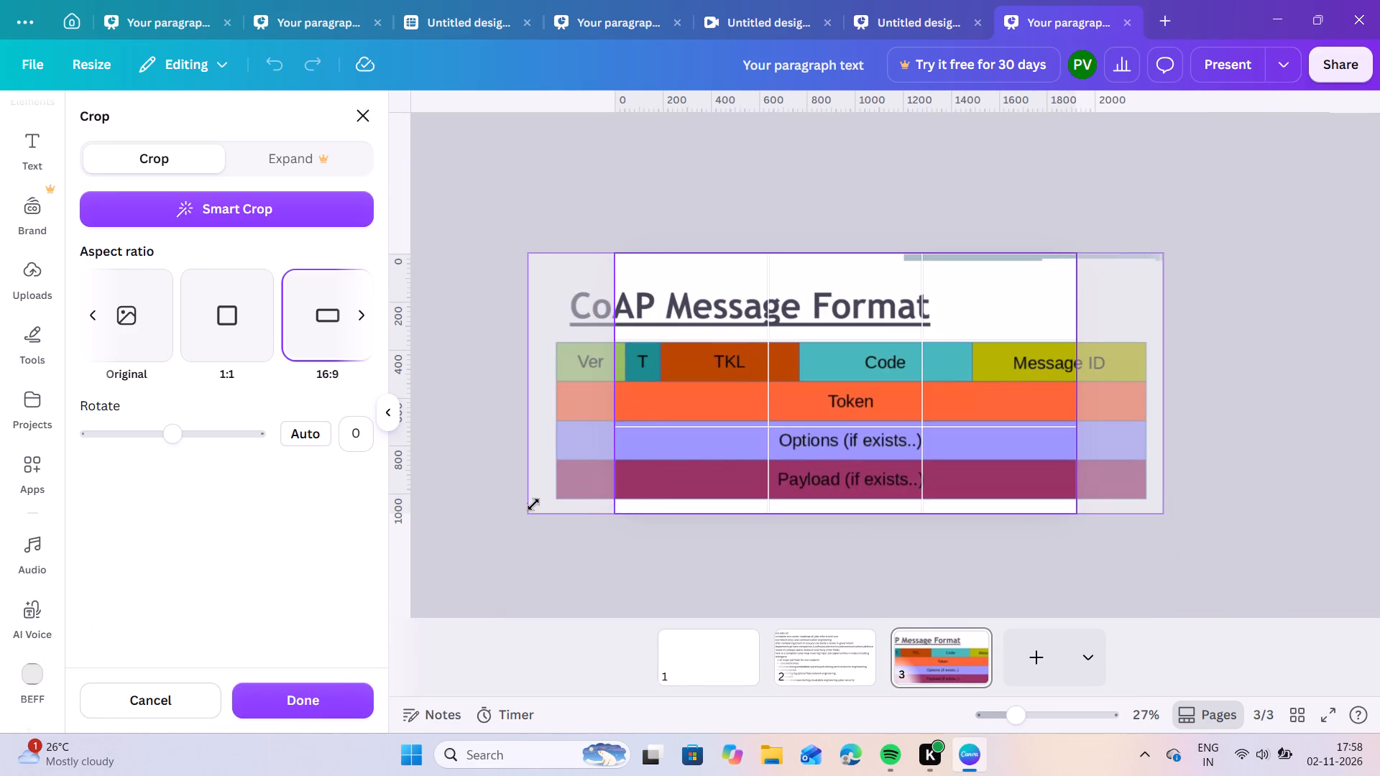
left_click_drag(533, 504, 536, 504)
left_click(664, 479)
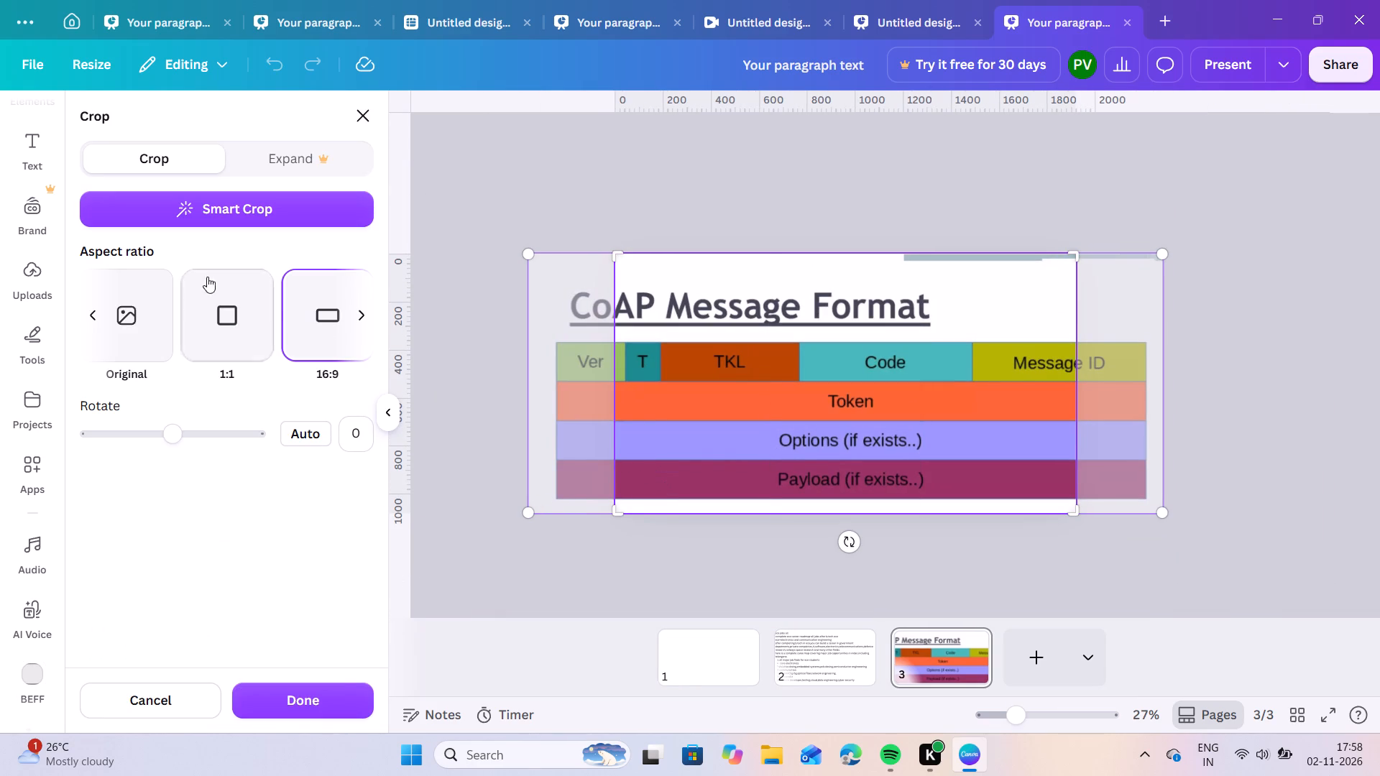
left_click(132, 319)
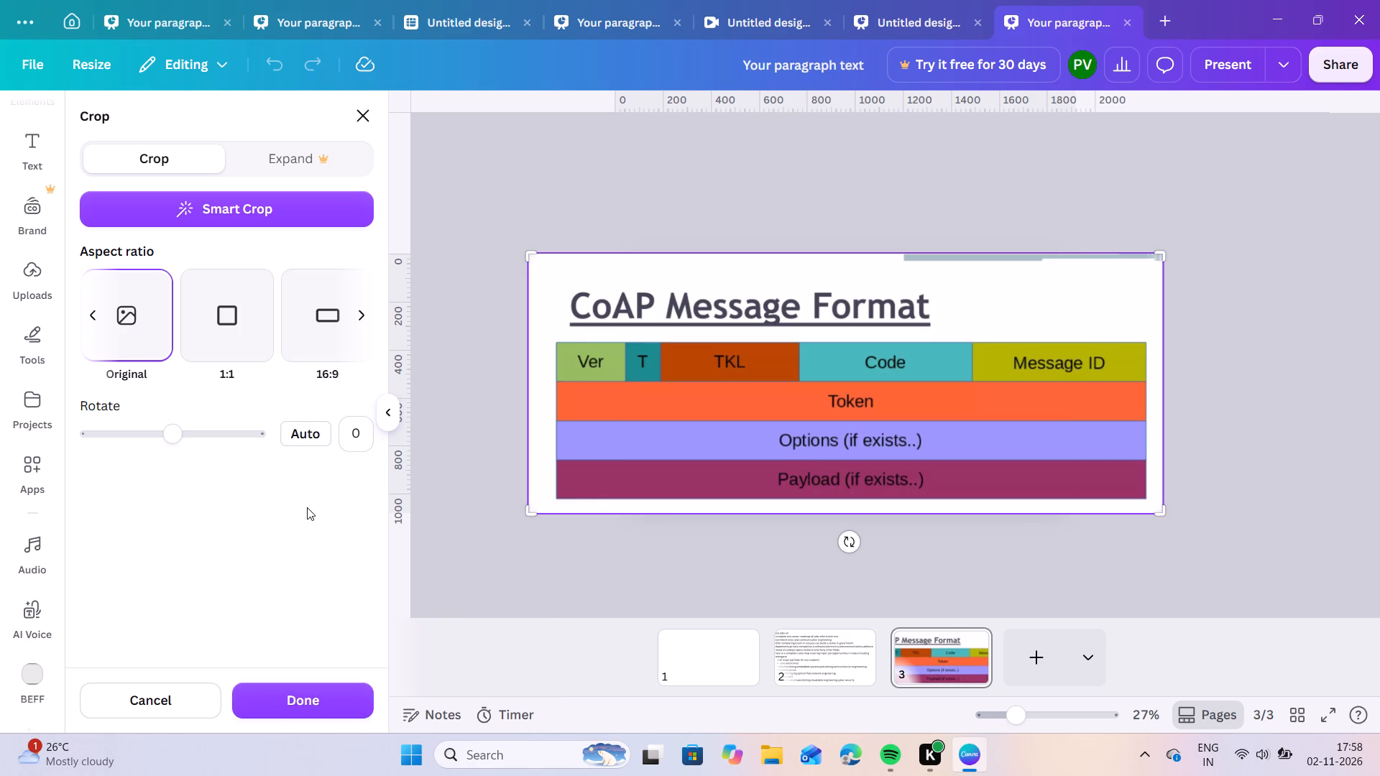
left_click(316, 694)
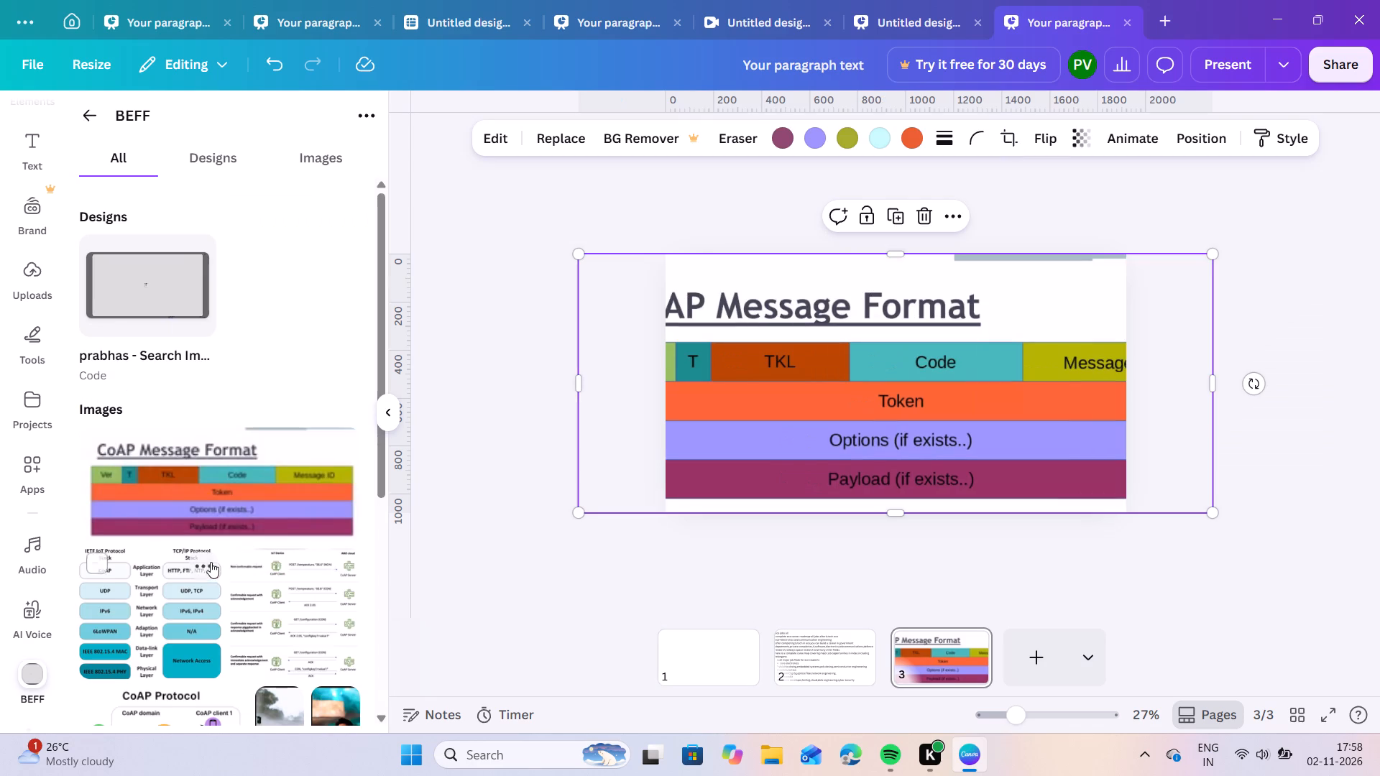
Add a fourth page and place the CoAP client/server request diagram from the BEFF folder on it.
scroll(211, 562, "down", 1)
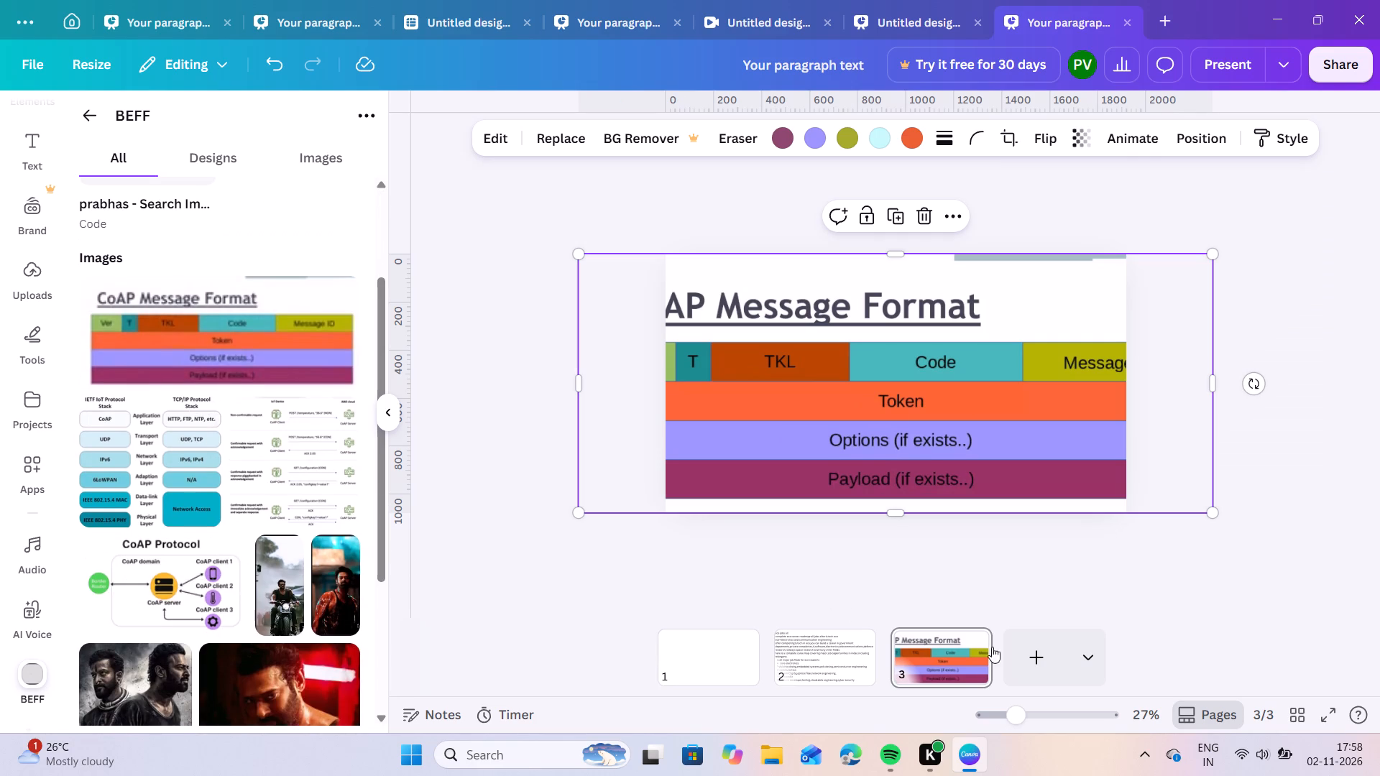
left_click(1028, 662)
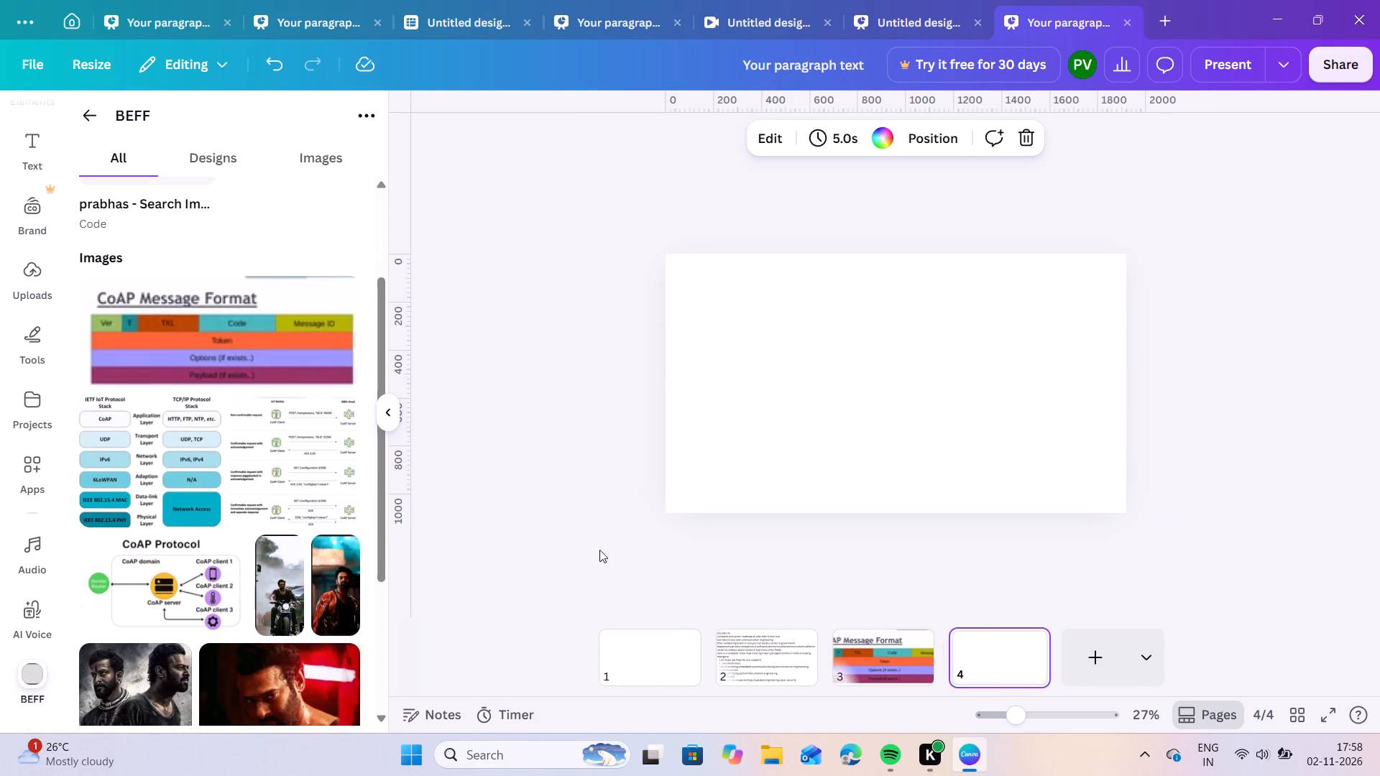
left_click(320, 462)
left_click_drag(320, 462, 645, 453)
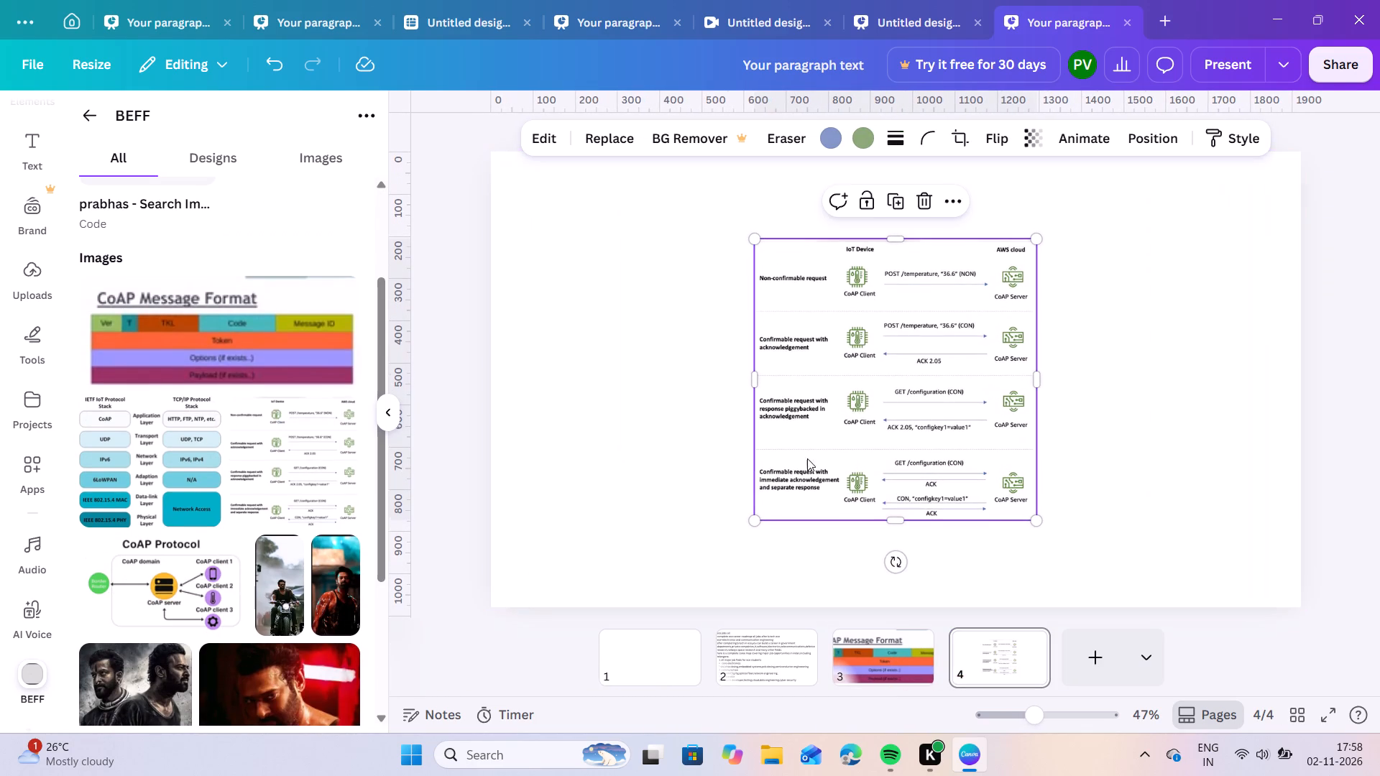
Move page 4's client/server request diagram to the page's left half and place the IETF IoT and TCP/IP protocol stack image beside it.
left_click_drag(862, 333, 623, 293)
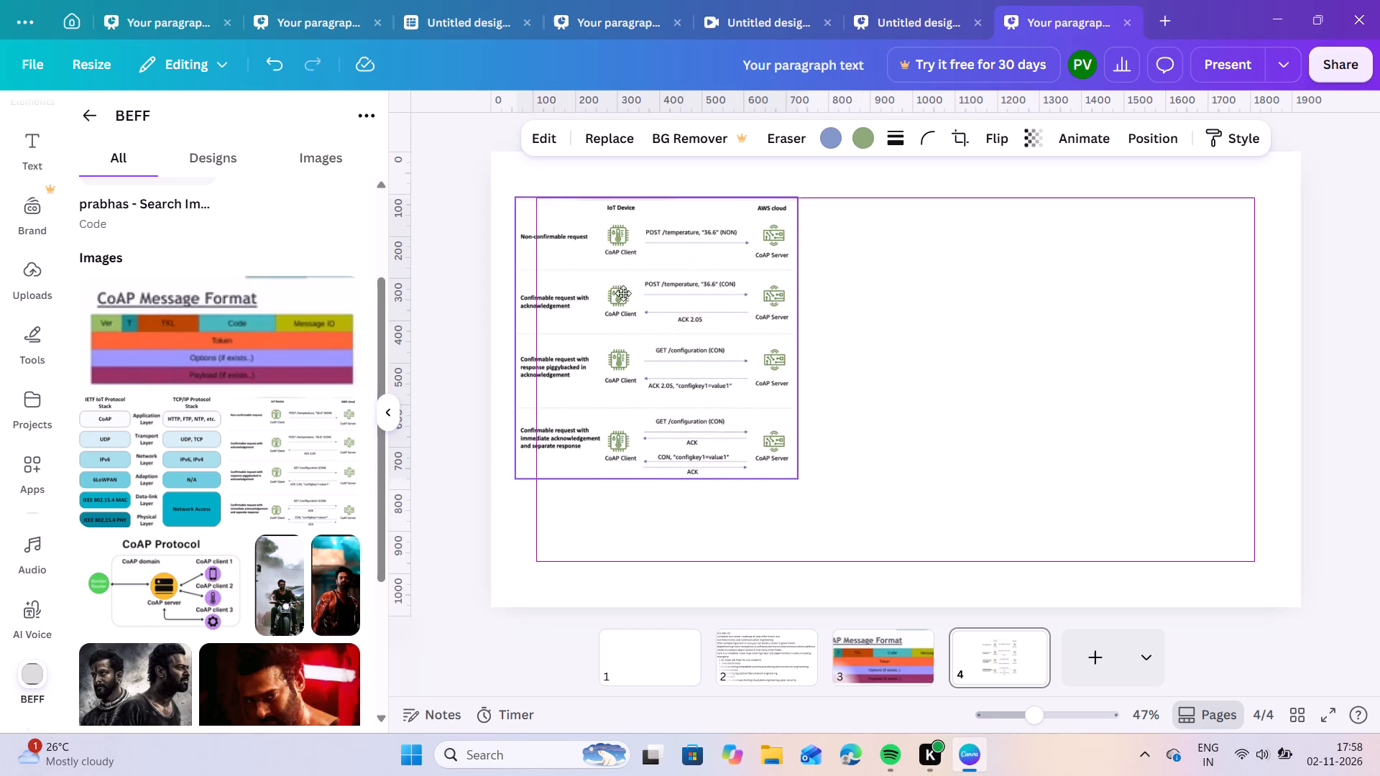
left_click_drag(623, 293, 626, 299)
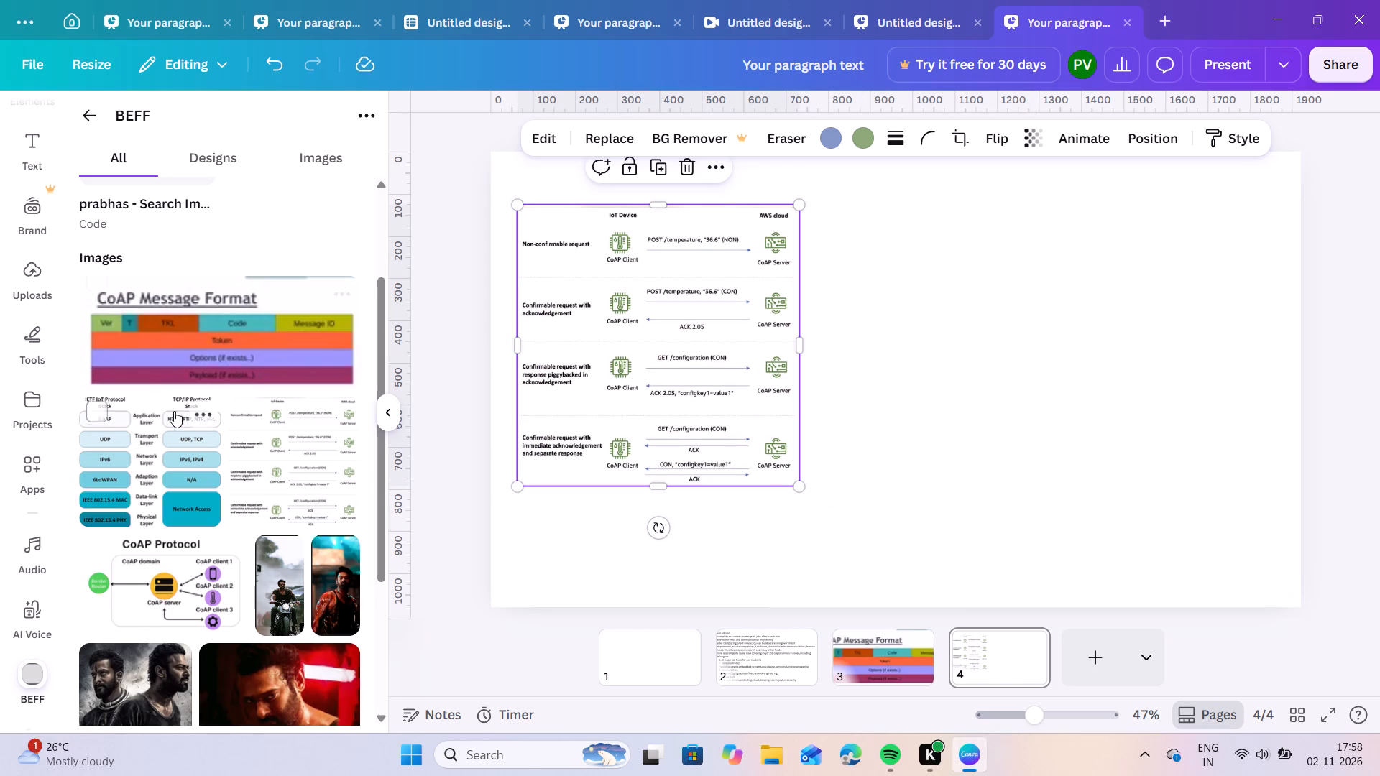
left_click_drag(170, 460, 949, 269)
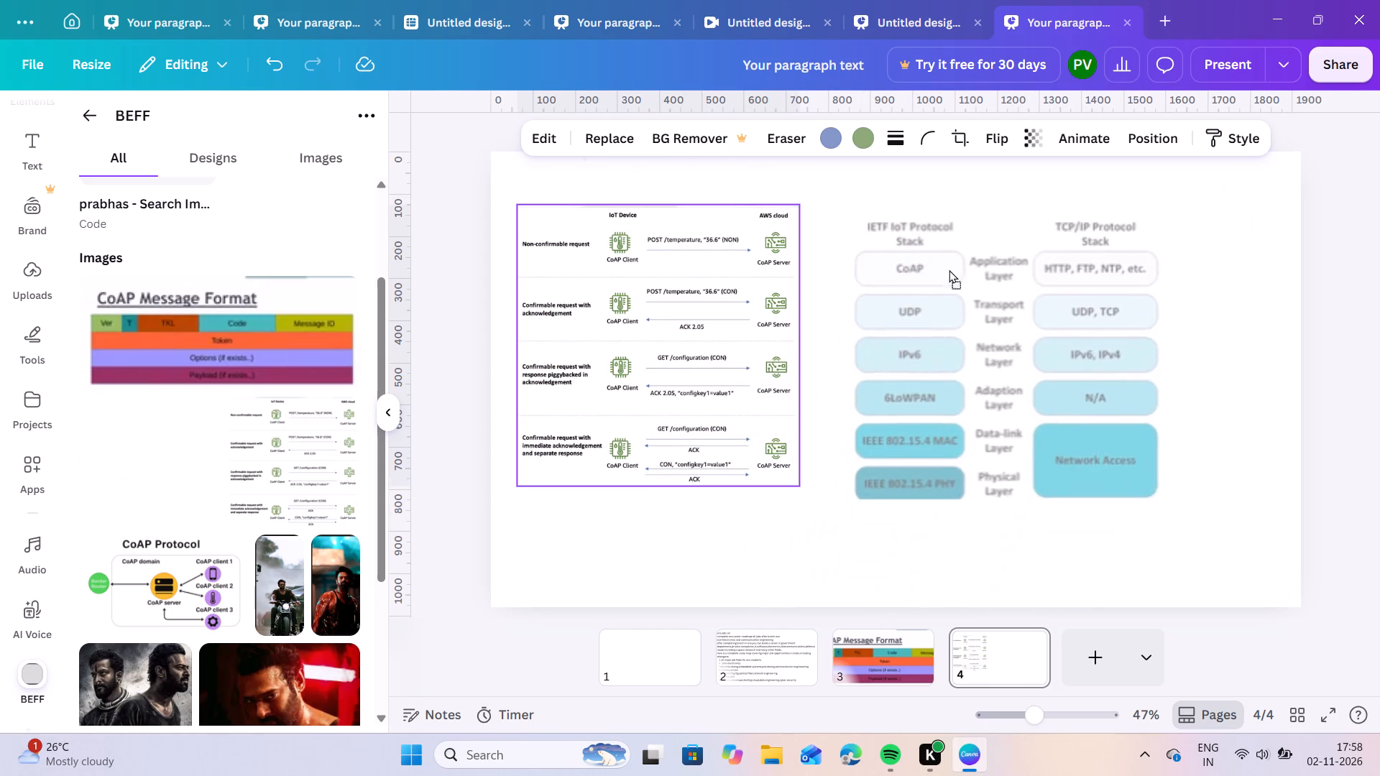
left_click_drag(949, 269, 967, 280)
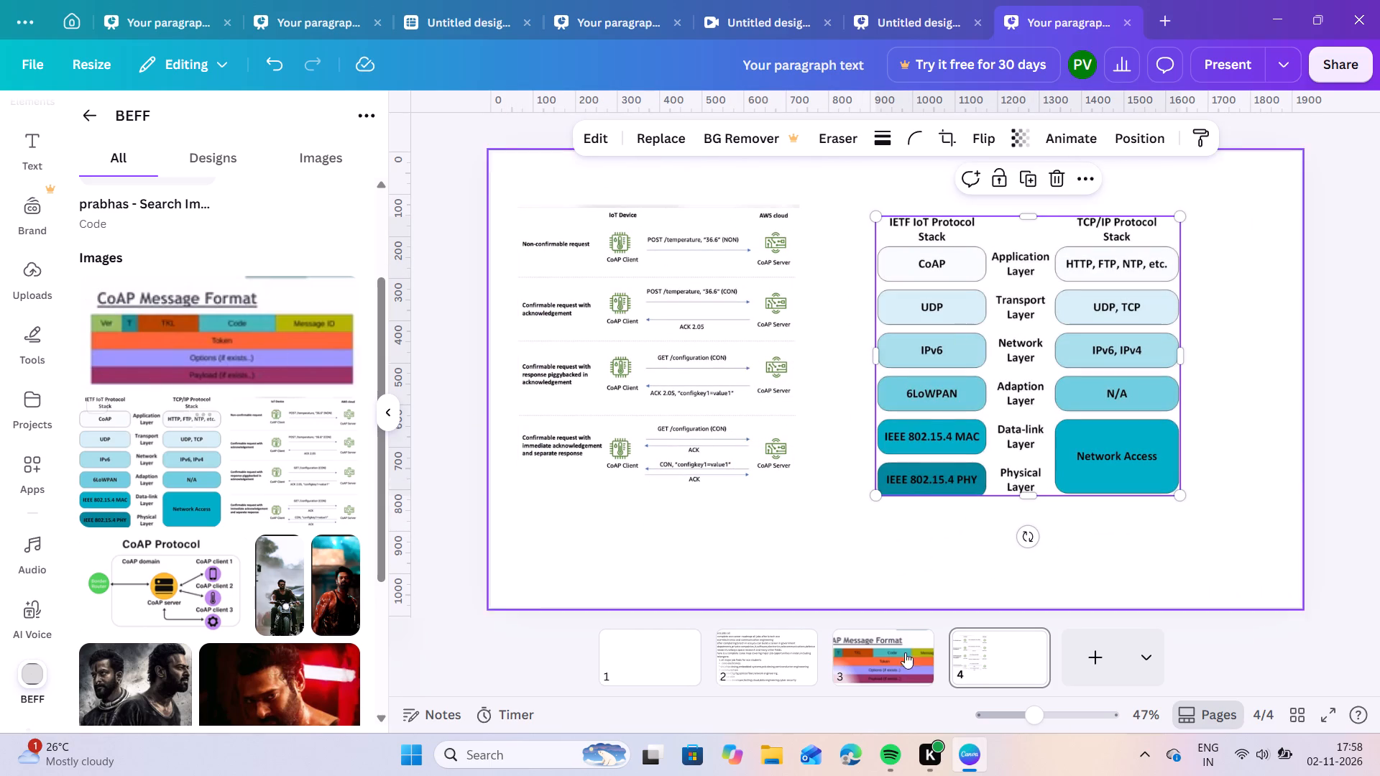
Add a fifth page with a text box along its top edge, widened to span nearly the whole page.
left_click(1110, 654)
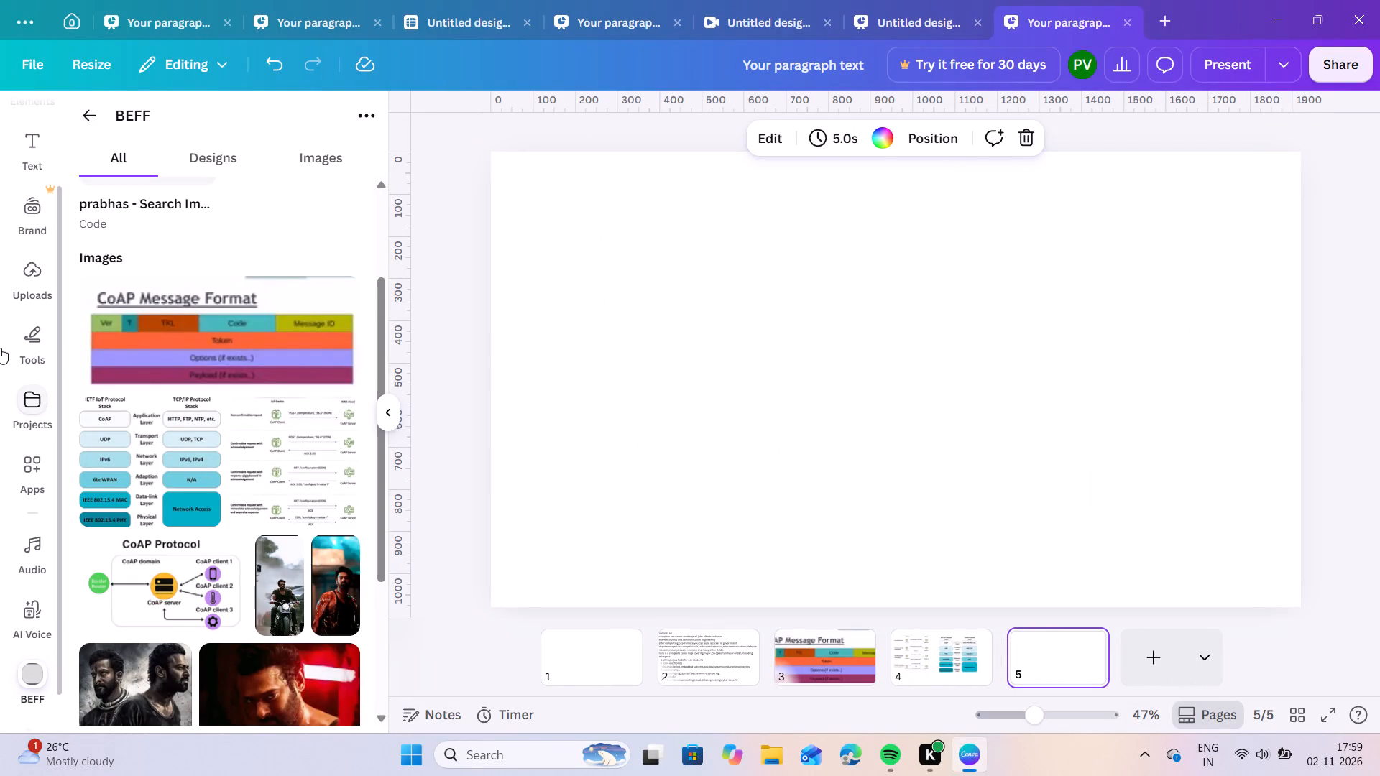
left_click(31, 140)
left_click(212, 197)
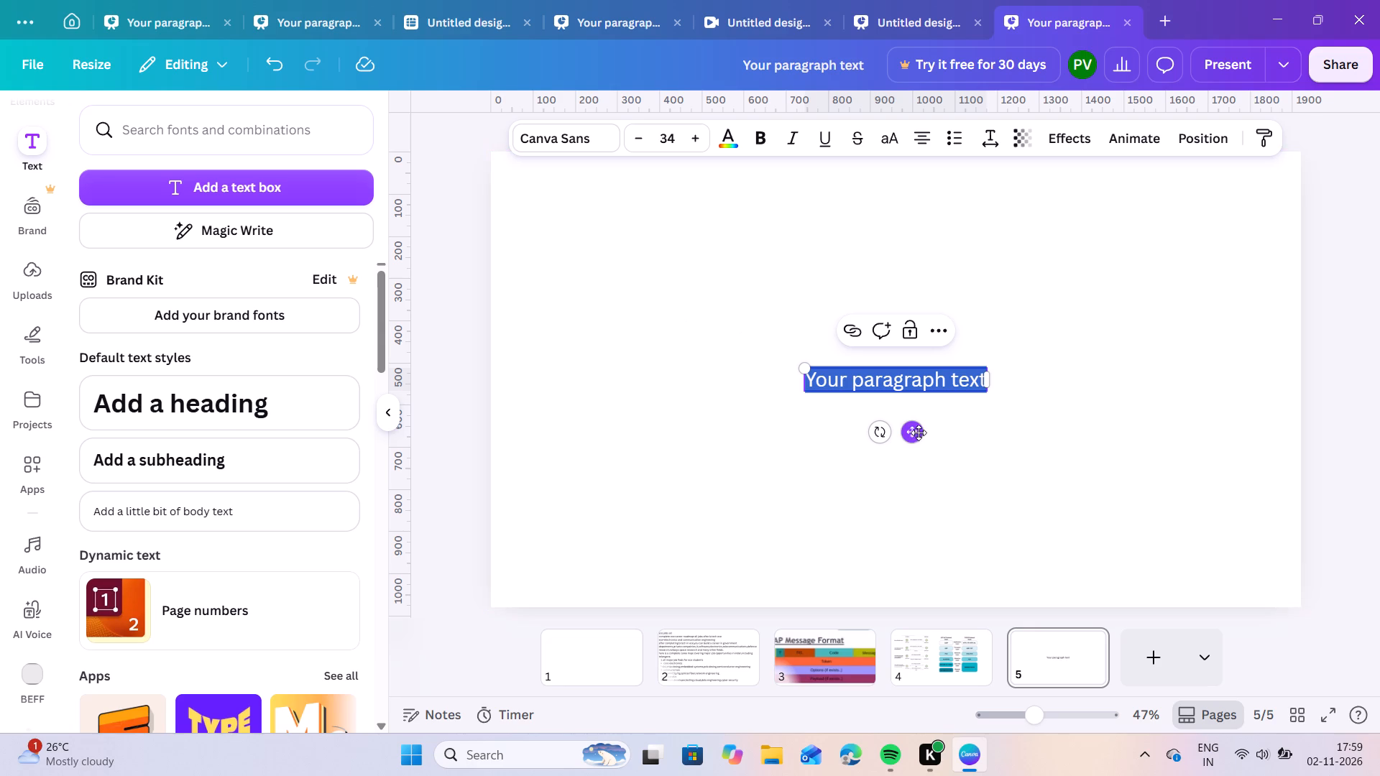
left_click(918, 433)
left_click_drag(918, 433, 615, 241)
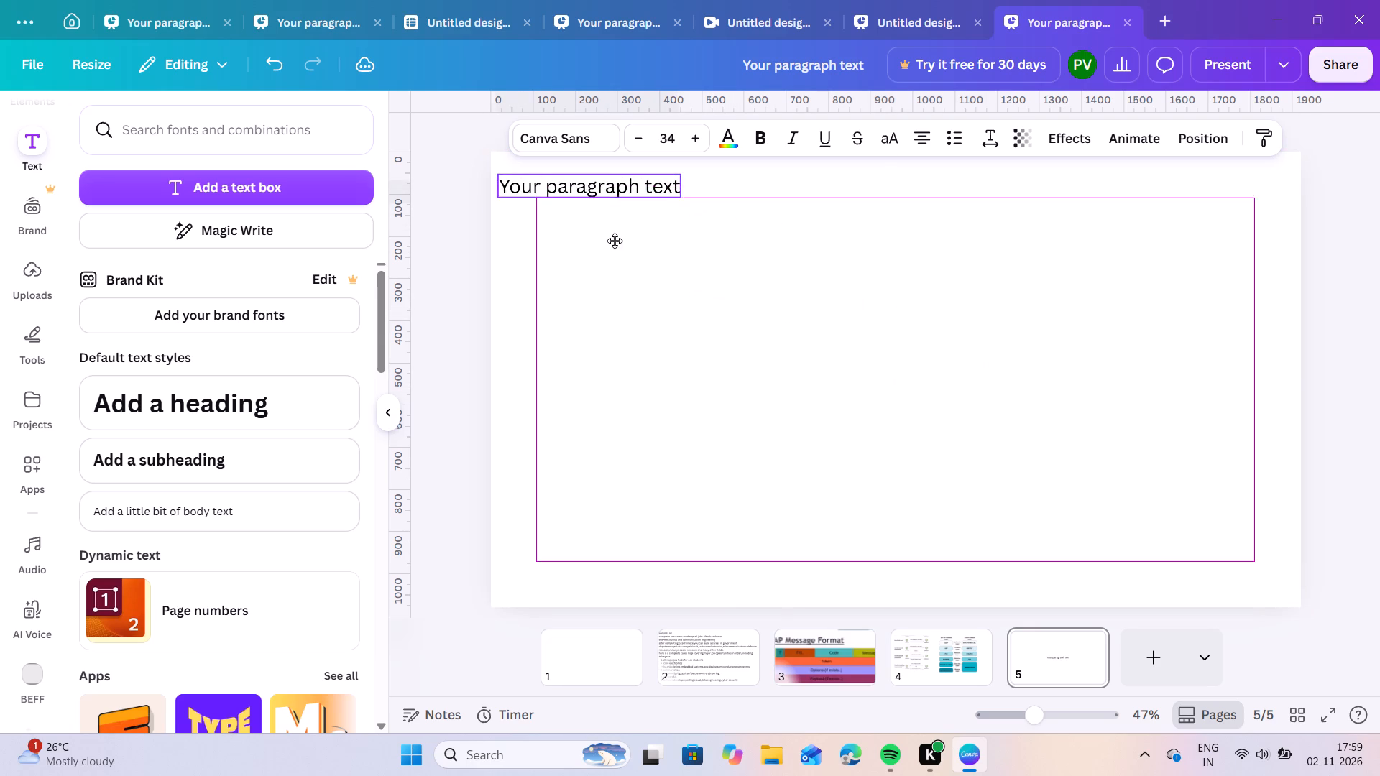
left_click_drag(615, 241, 620, 238)
left_click_drag(694, 189, 850, 183)
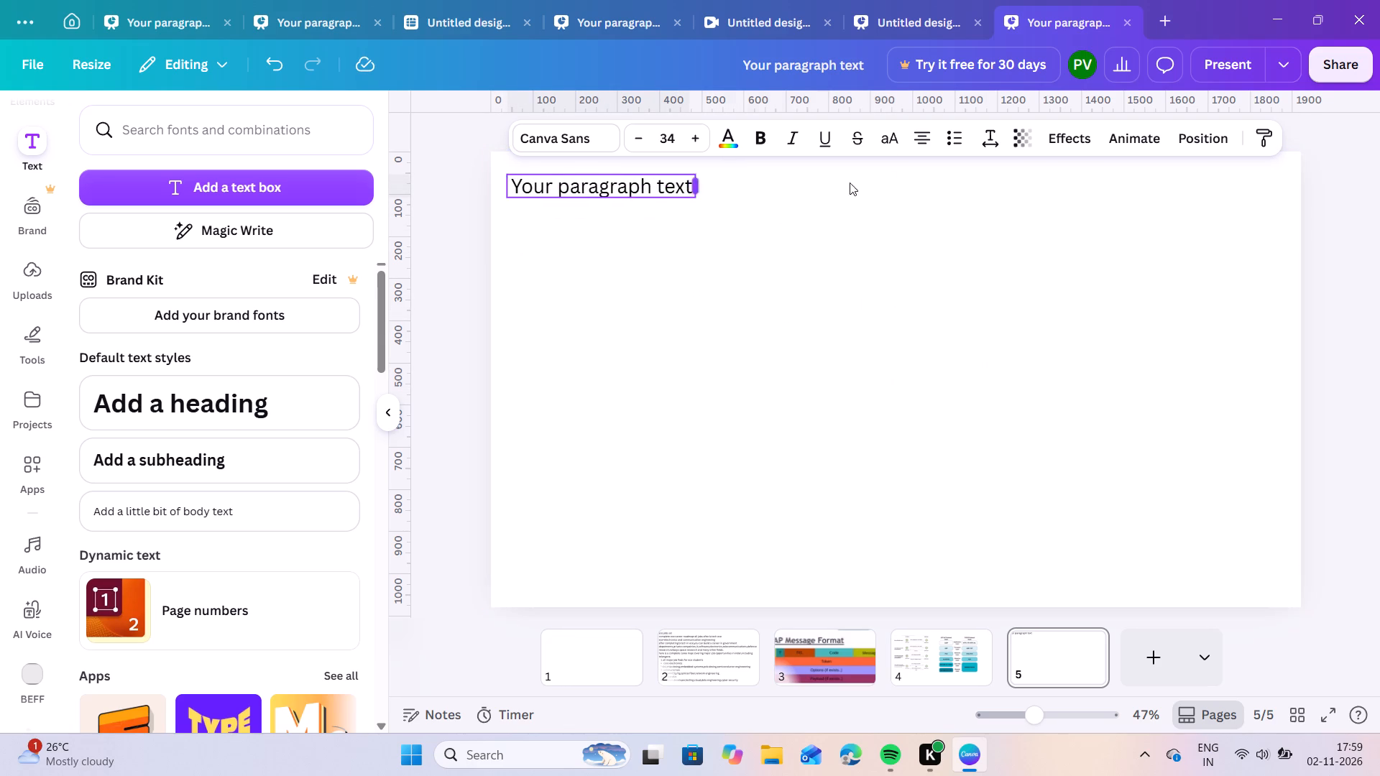
left_click_drag(850, 183, 1248, 239)
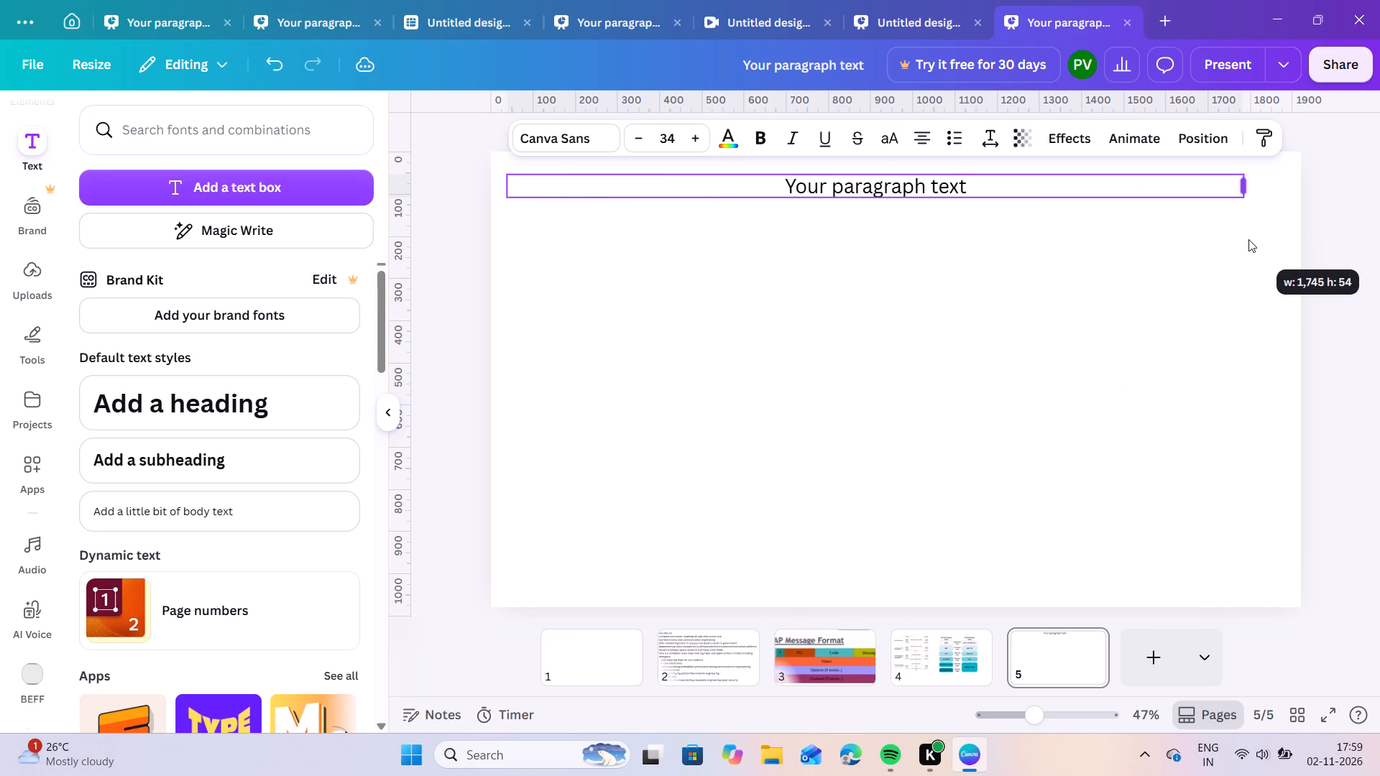
left_click_drag(1248, 239, 1287, 236)
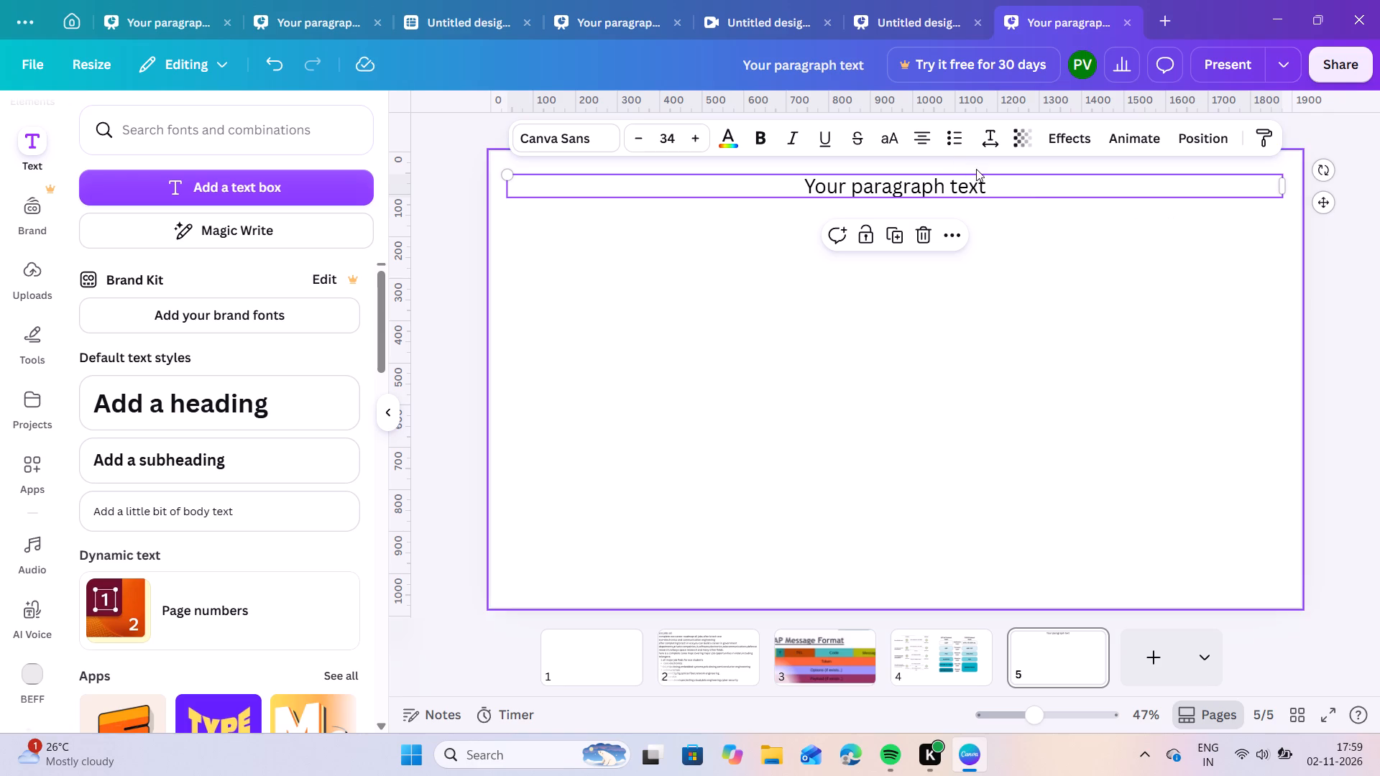
Clear the placeholder text from page 5's text box and left-align it.
triple_click(986, 179)
key("BackSpace")
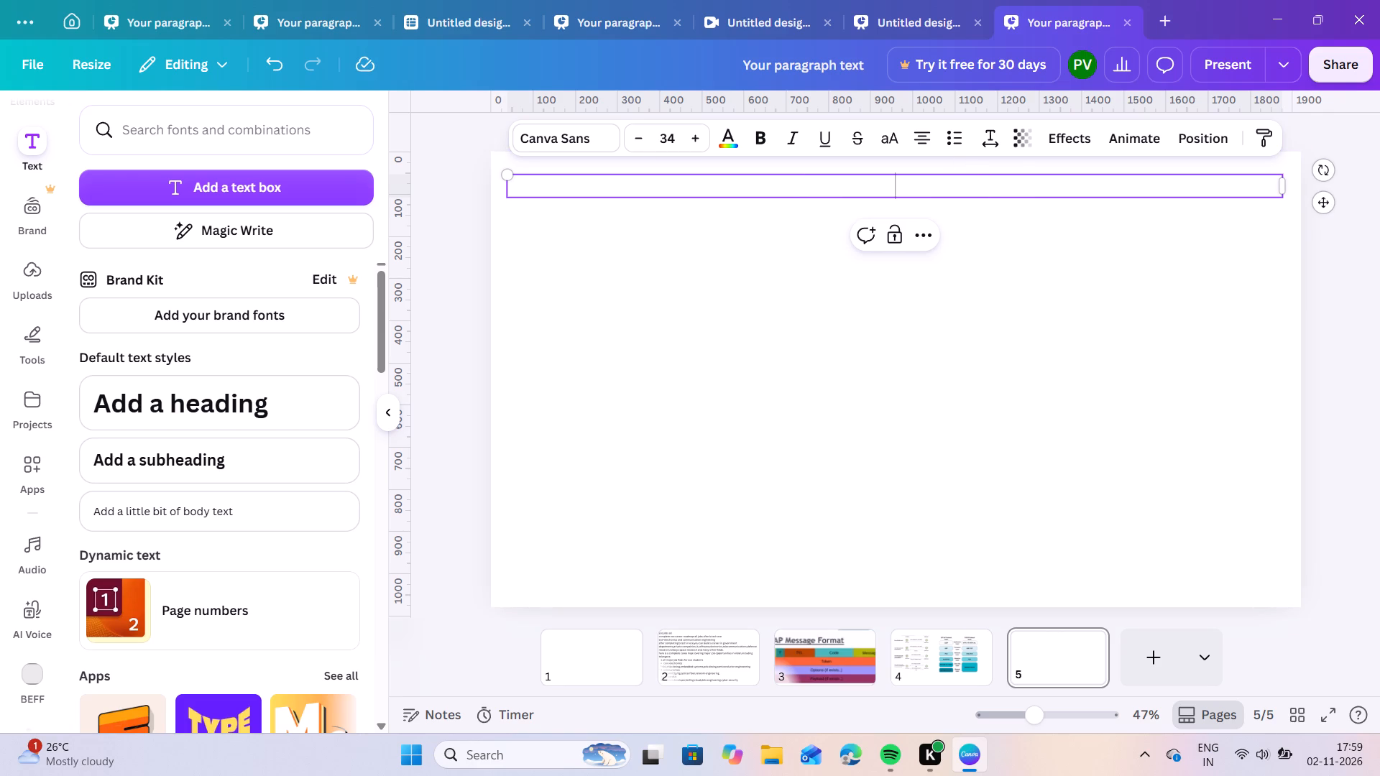
left_click(925, 139)
Enter "software jobs for ece students" as the heading line in page 5's text box.
type("so")
key("f")
type("tware")
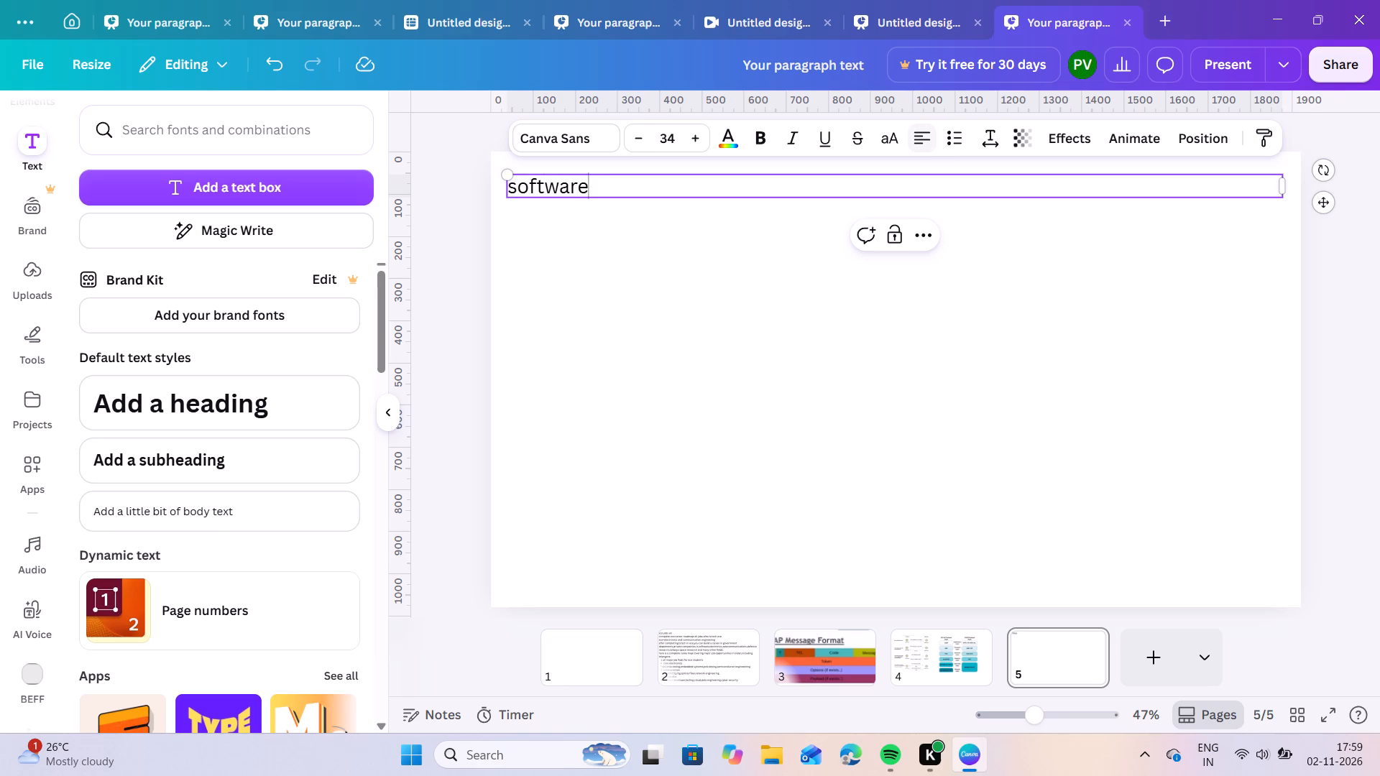
key("space")
type("jo")
type("bs")
key("space")
type("for")
key("space")
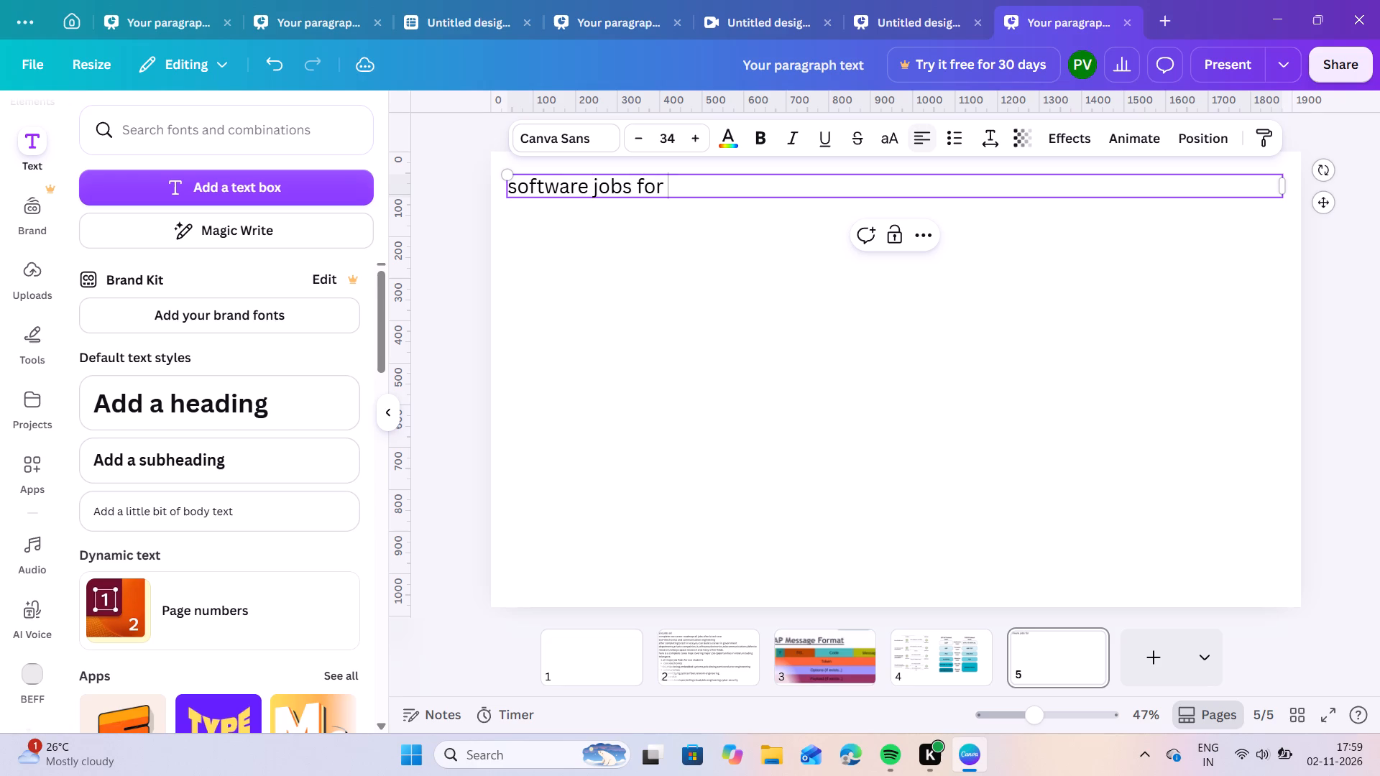
type("ev")
key("BackSpace")
type("ce")
key("space")
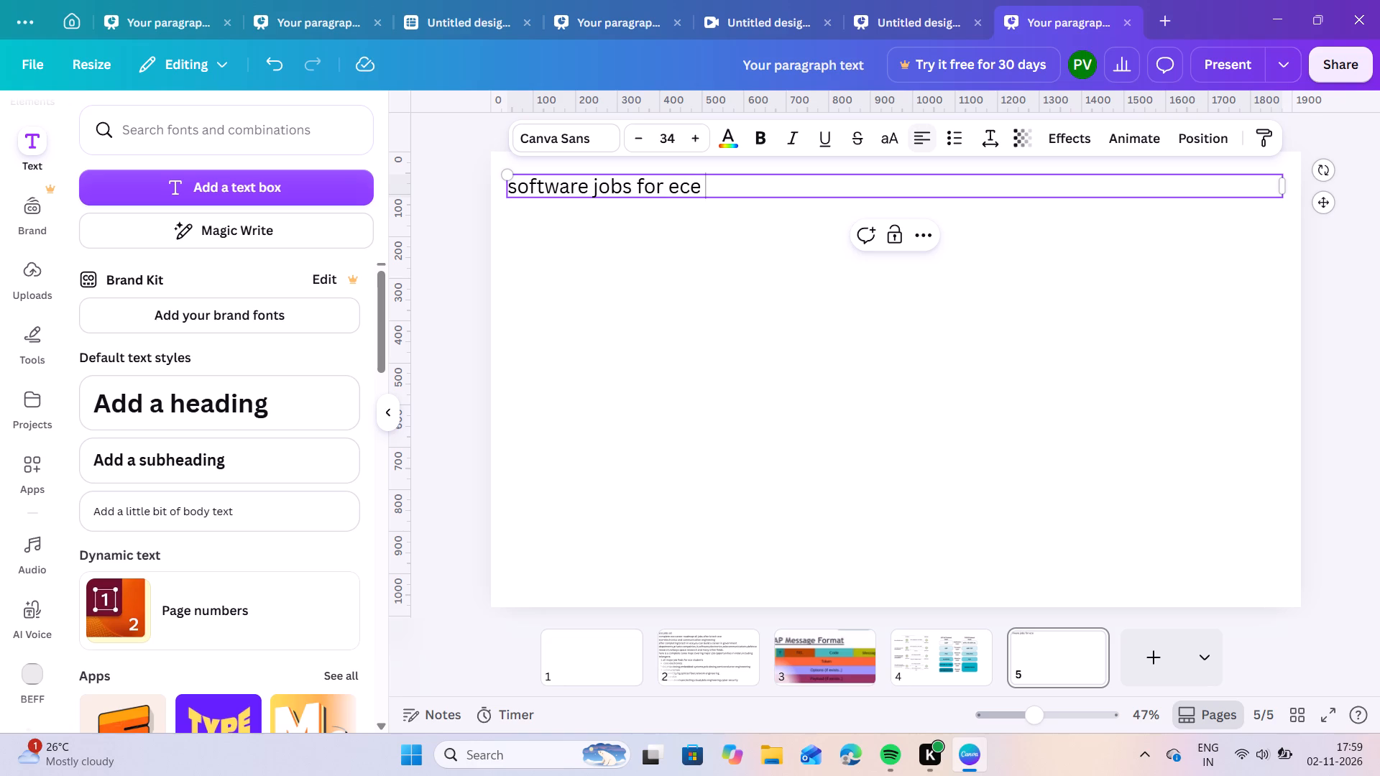
type("s")
key("t")
type("ud")
type("ents")
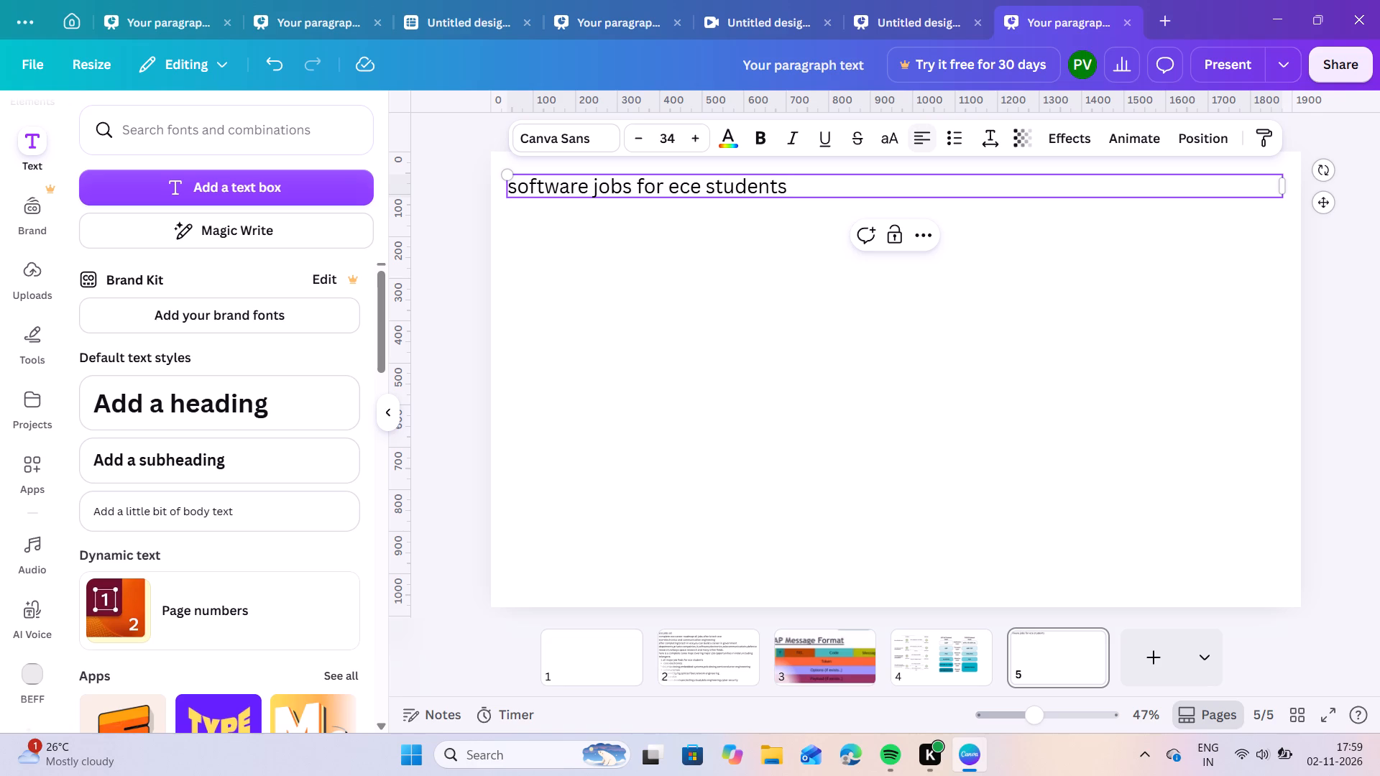
Start a numbered list under the heading with "software developer" as its first item.
key("Return")
key("Up")
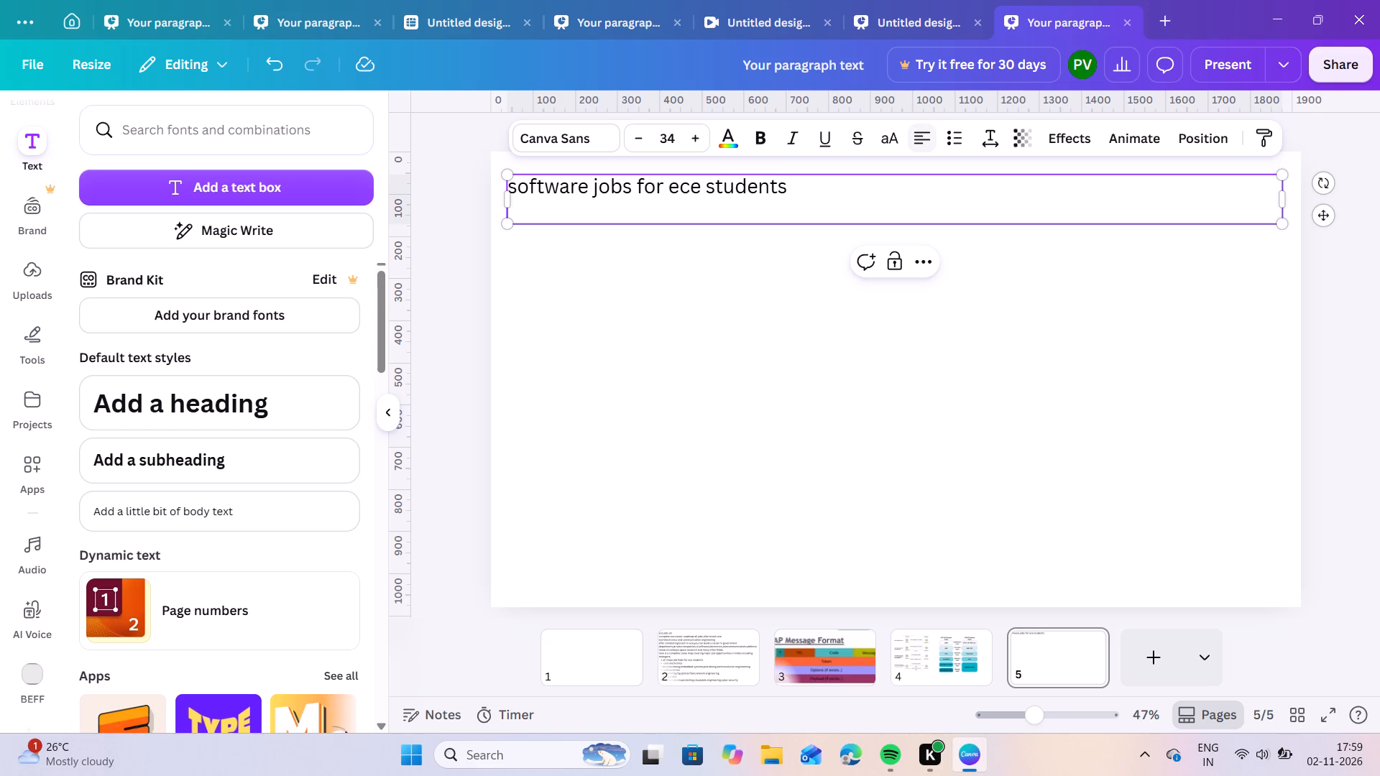
key("1")
type(".")
key("space")
key("s")
key("o")
key("f")
type("tware")
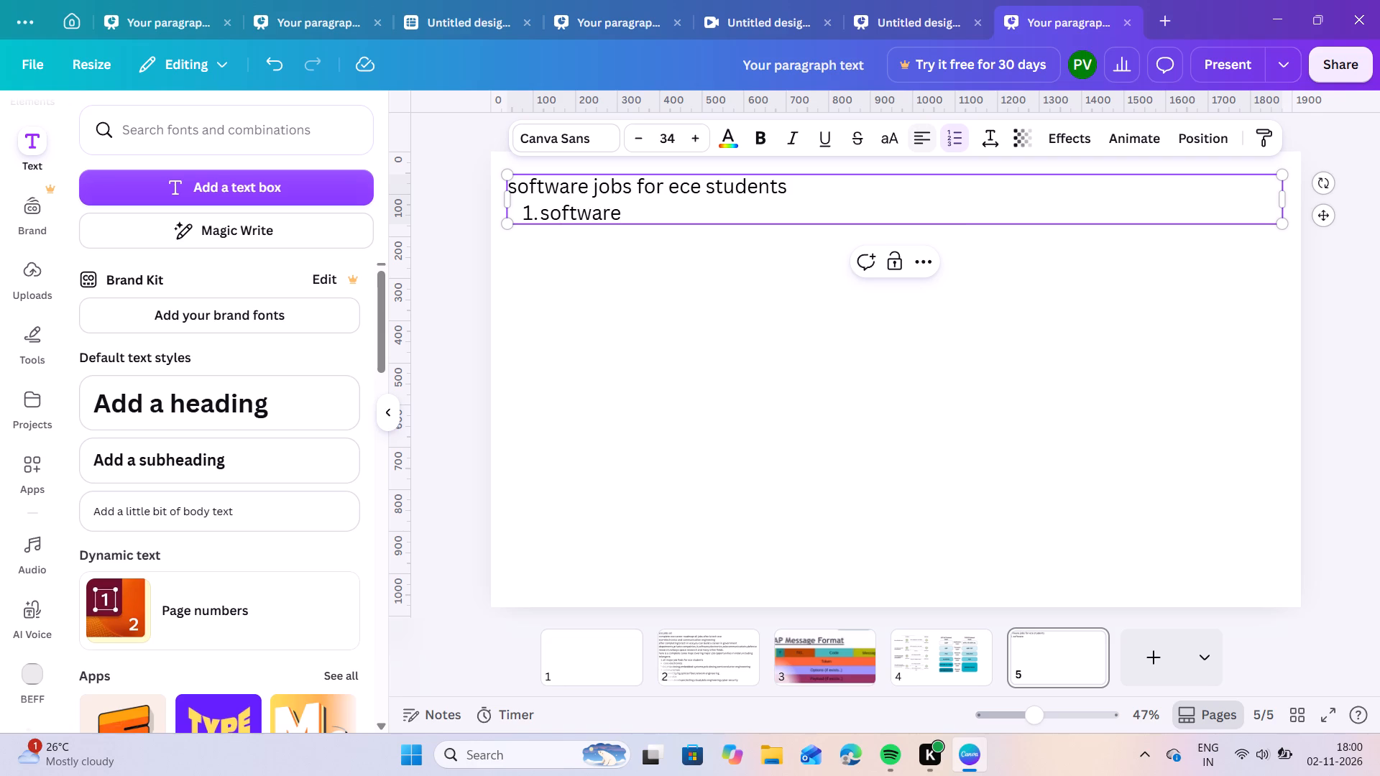
key("space")
key("d")
key("e")
key("v")
key("e")
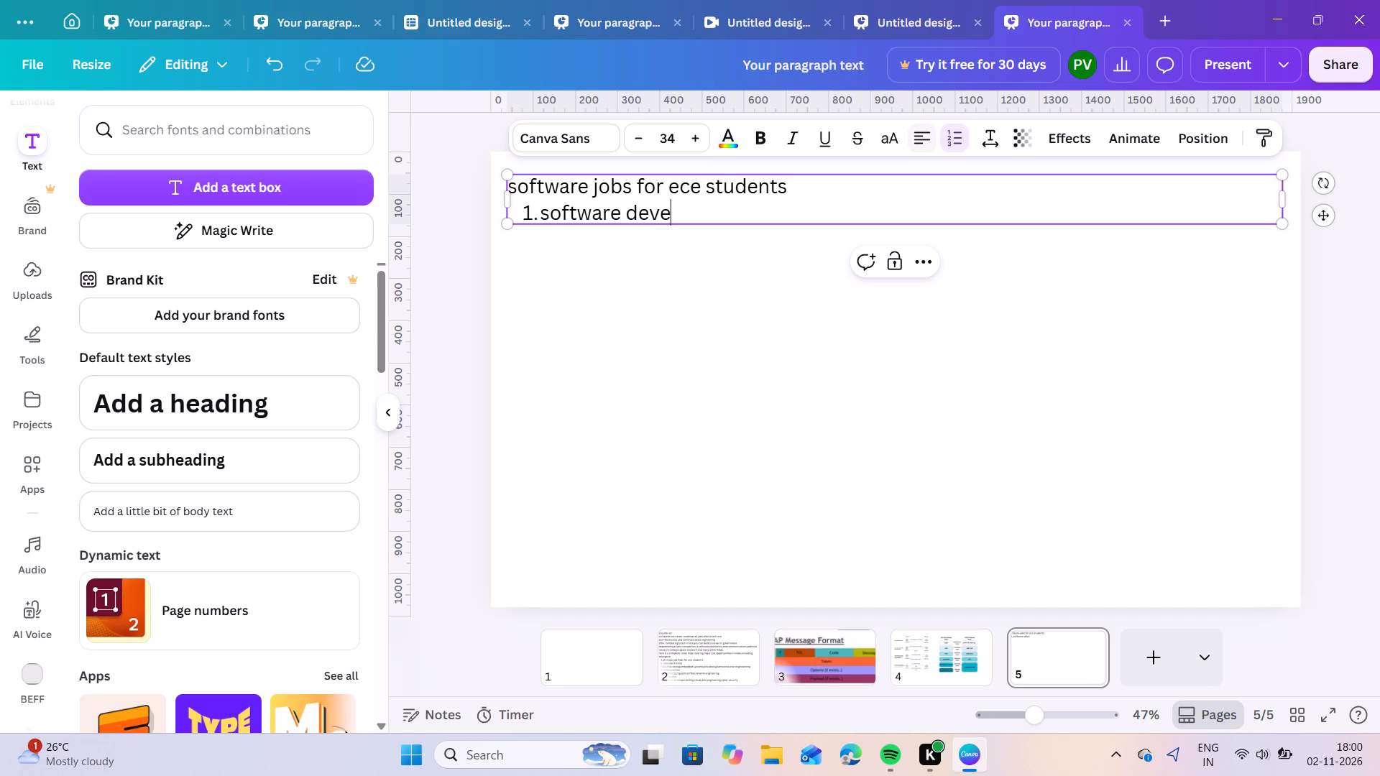
type("loo")
type("per")
key("Return")
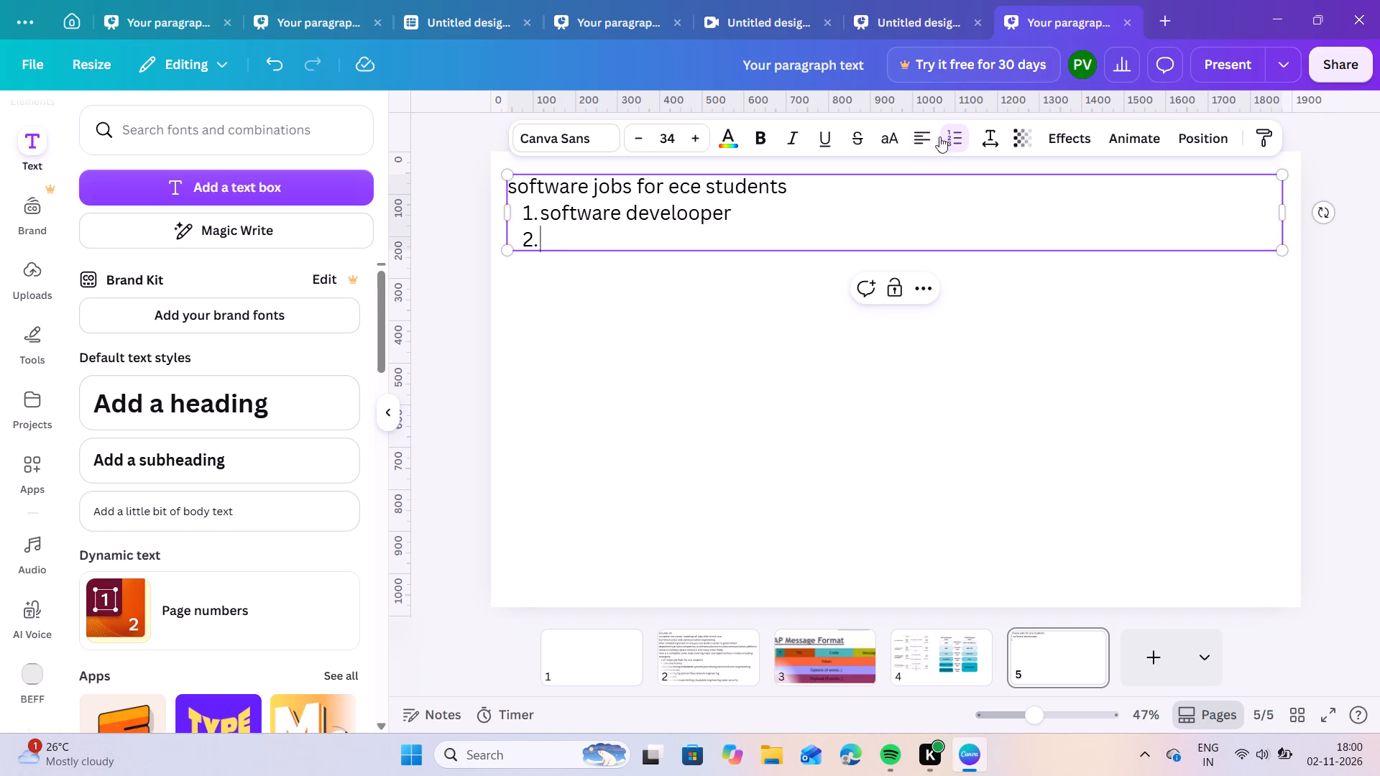
left_click(684, 209)
key("BackSpace")
Add "java developer" as the second item of page 5's numbered list and begin a third item.
left_click(560, 235)
type("java")
key("space")
type("dev")
key("e")
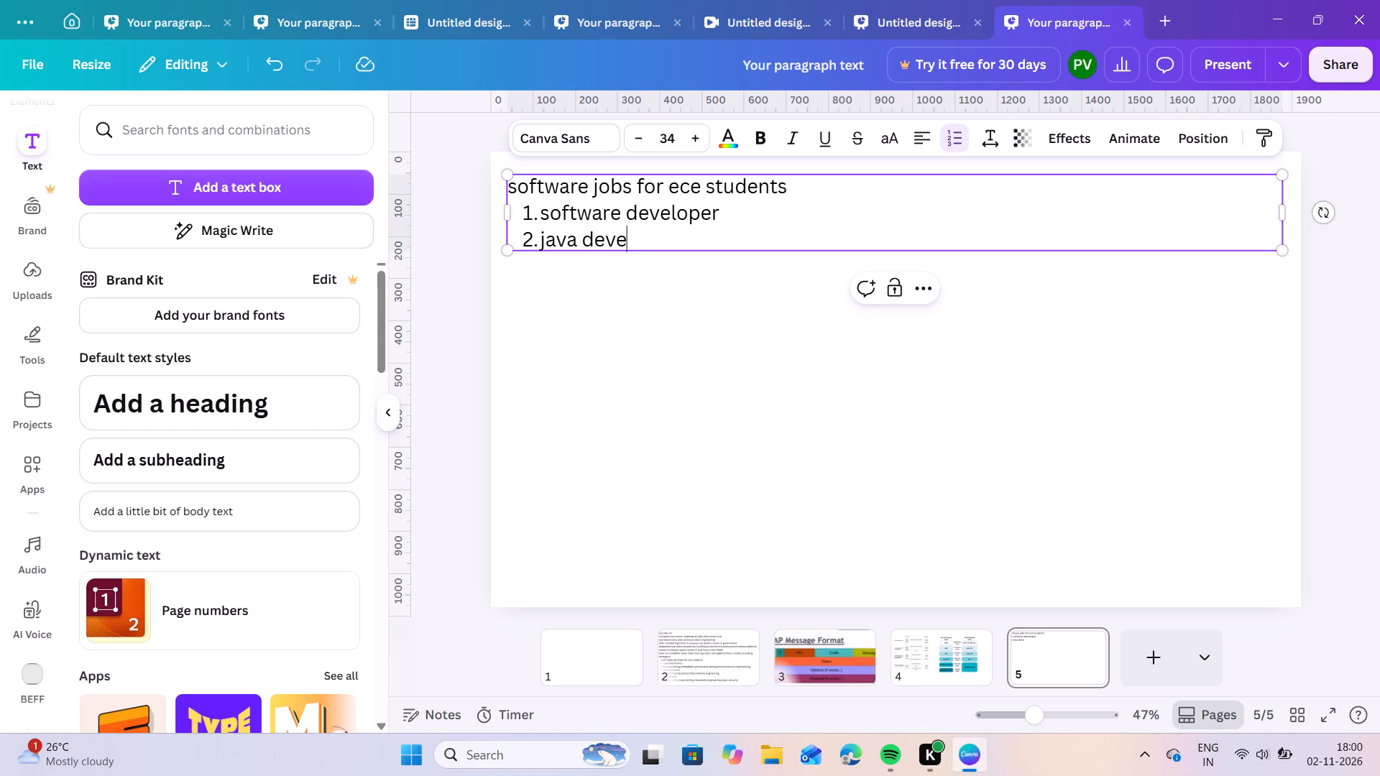
key("l")
key("p")
key("BackSpace")
type("op")
type("er")
key("Return")
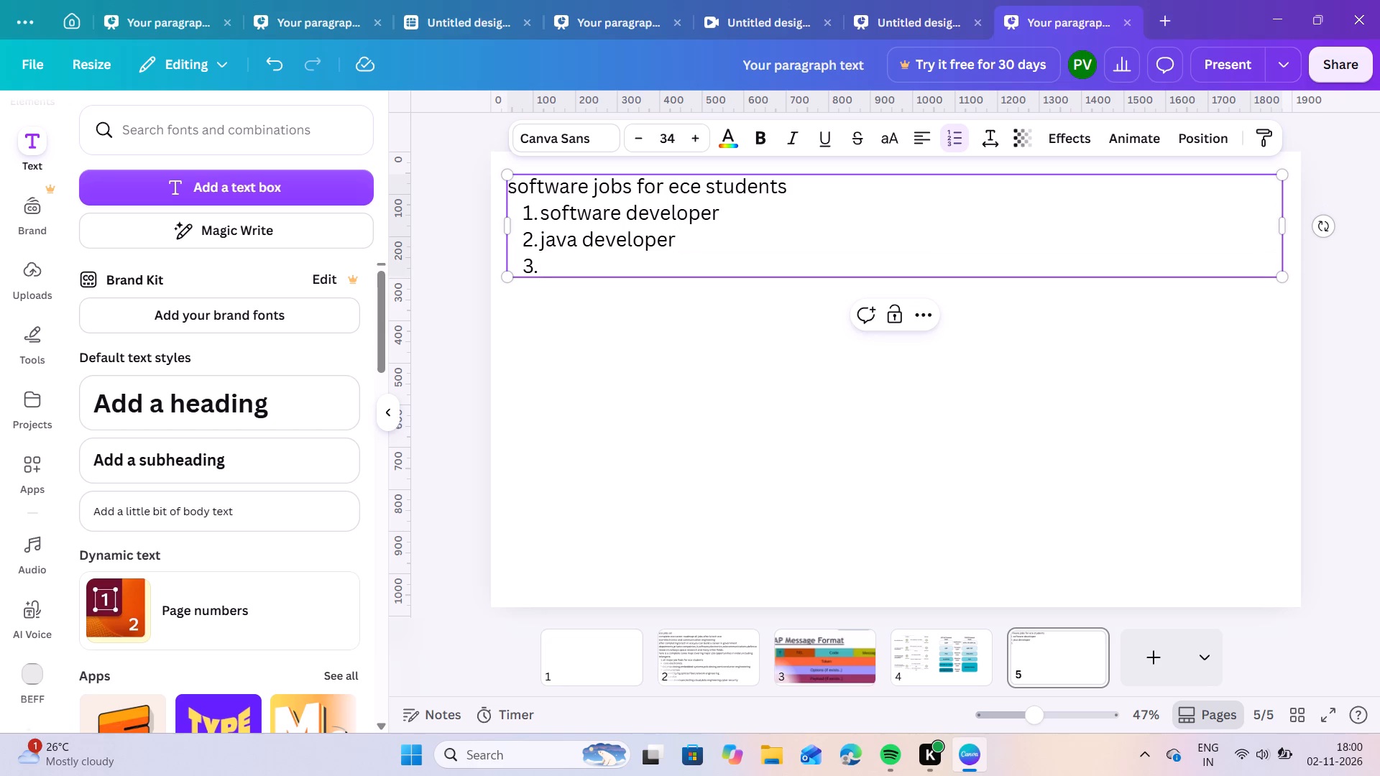
Enter "python developer" as the third item of the numbered list and begin a fourth item.
key("p")
key("y")
type("th")
type("on")
key("space")
type("dev")
key("e")
key("l")
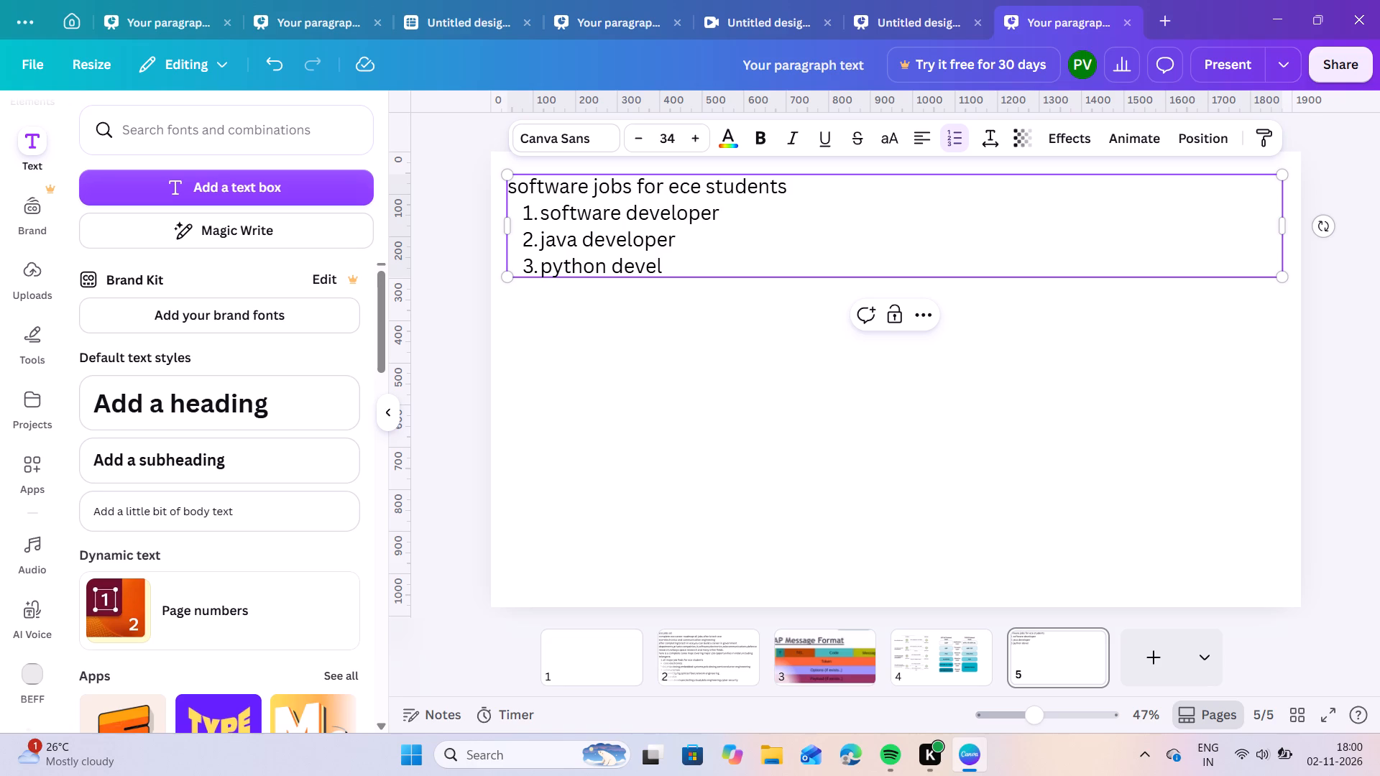
key("p")
key("BackSpace")
key("o")
type("per")
key("Return")
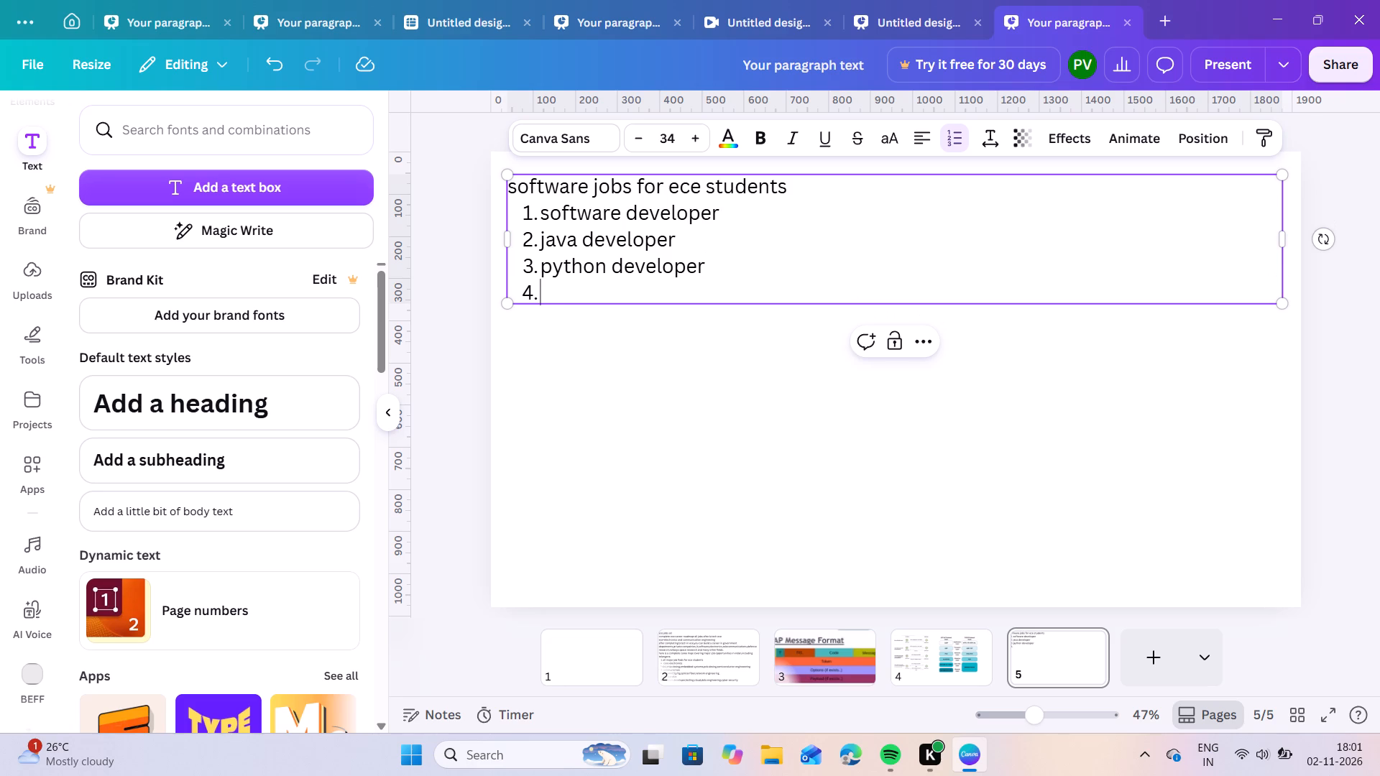
Enter "c/c++ developer" as the fourth item of the numbered list and begin a fifth item.
key("c")
type("/c")
type("++")
key("space")
type("dev")
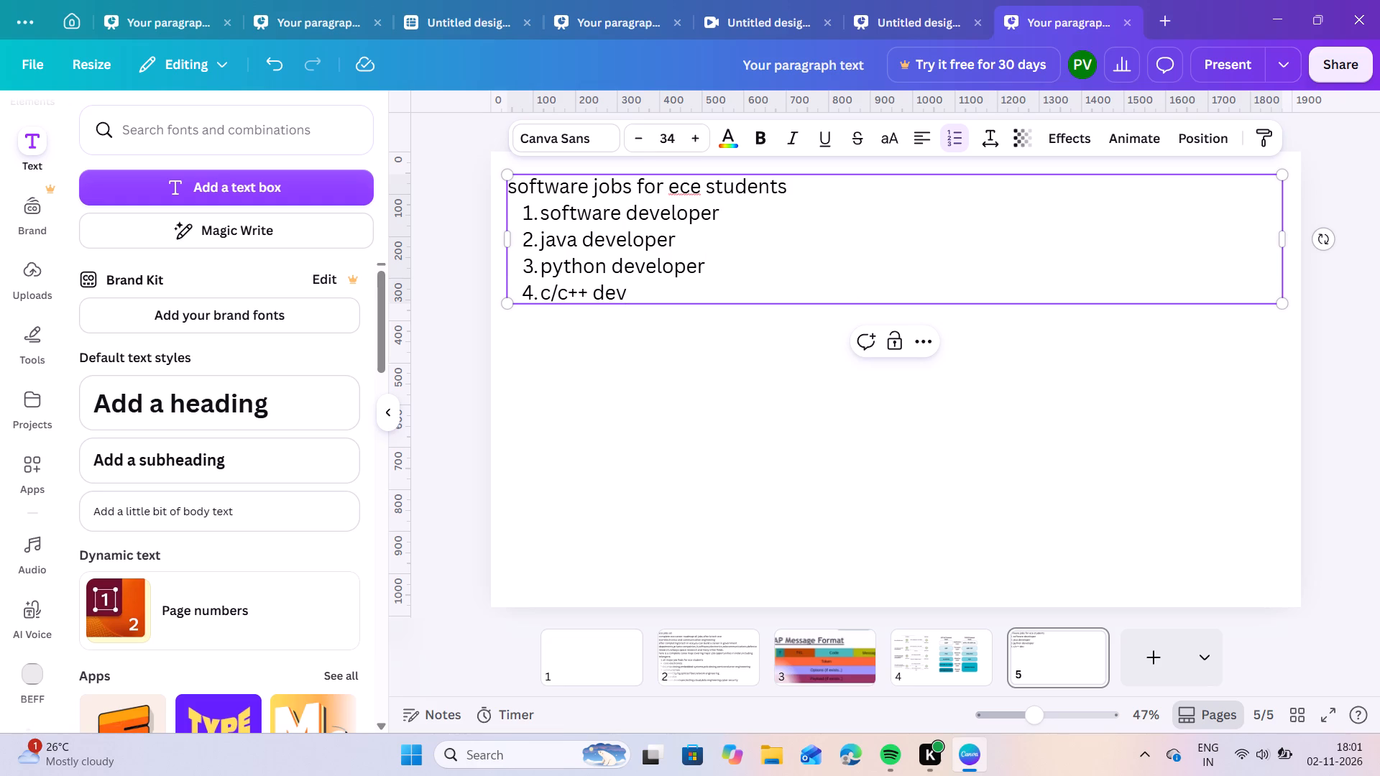
key("e")
type("lp")
key("BackSpace")
type("oper")
key("Return")
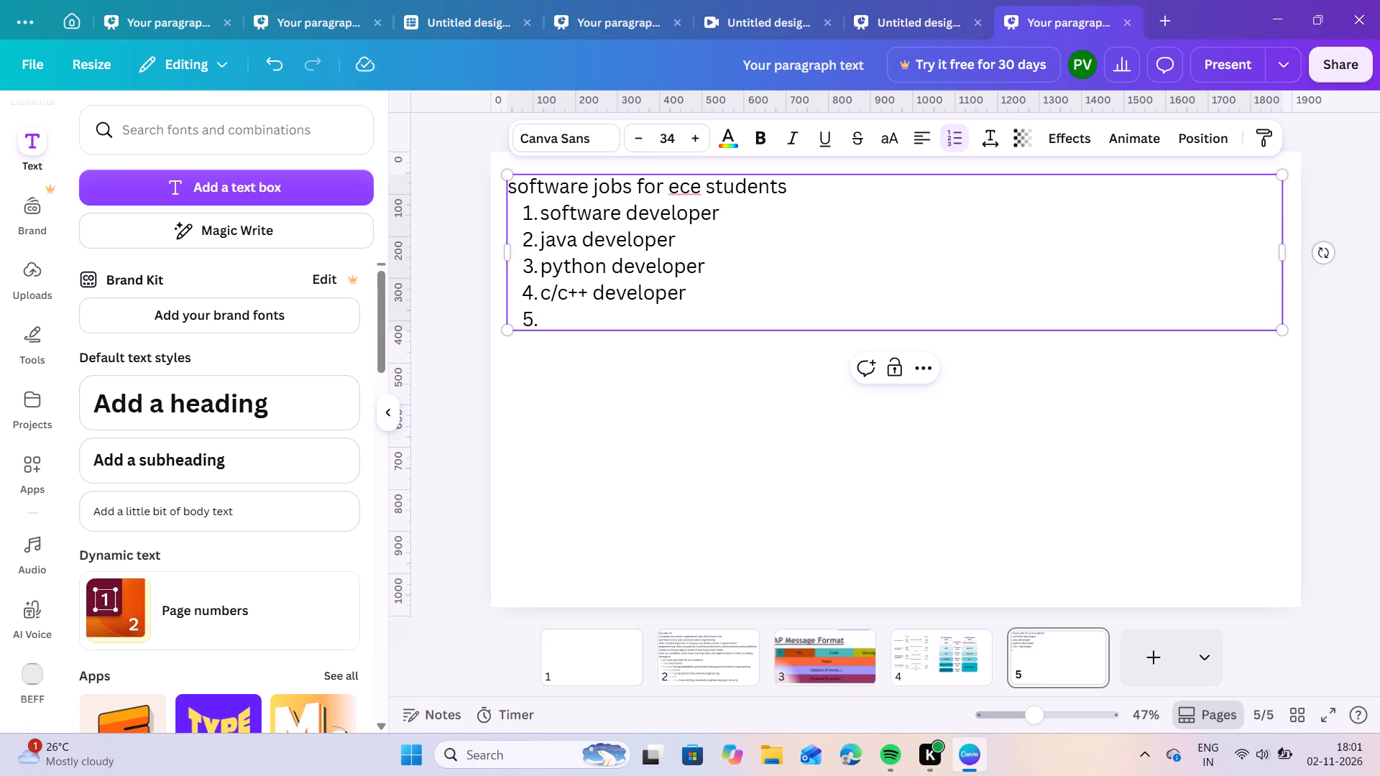
Enter "web developer" as the fifth item of the numbered list and begin a sixth item.
type("wed")
key("BackSpace")
key("b")
key("space")
type("dev")
key("e")
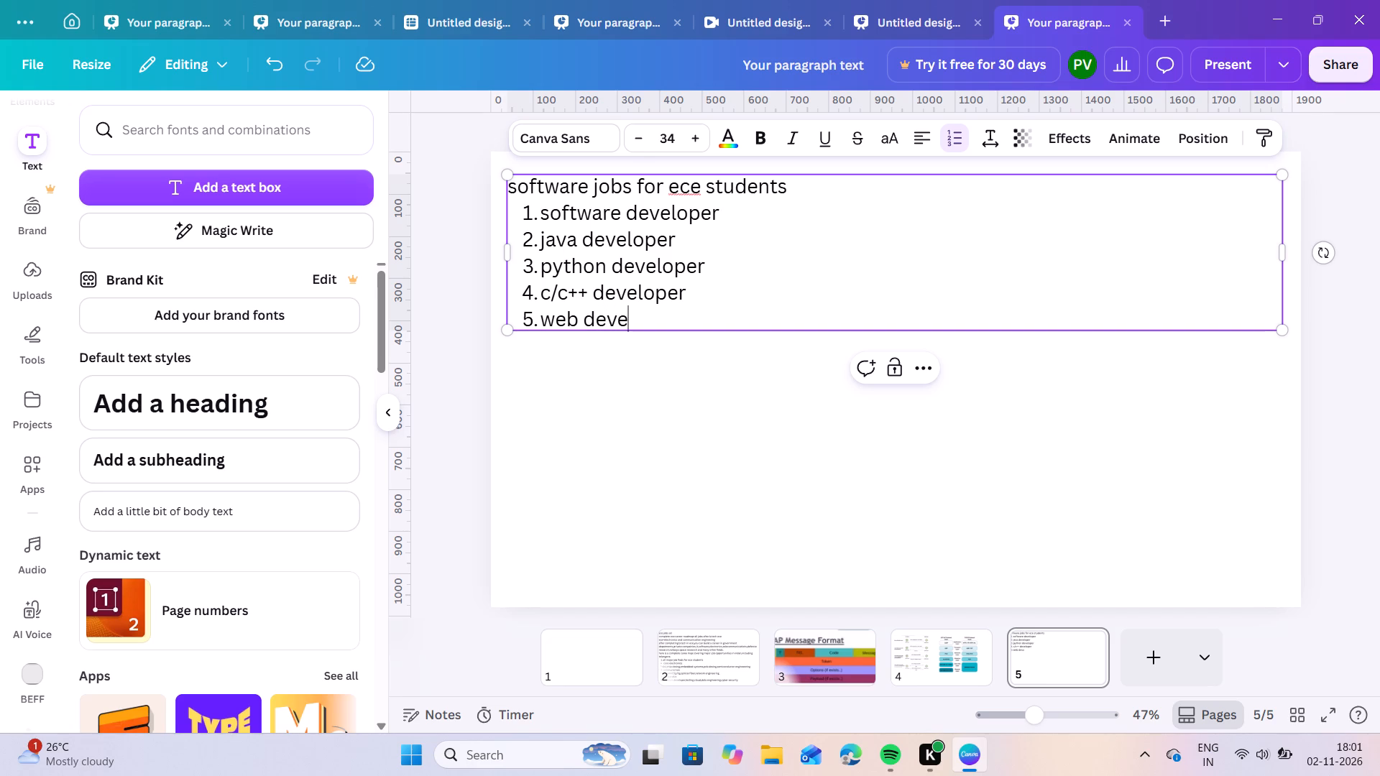
type("loper")
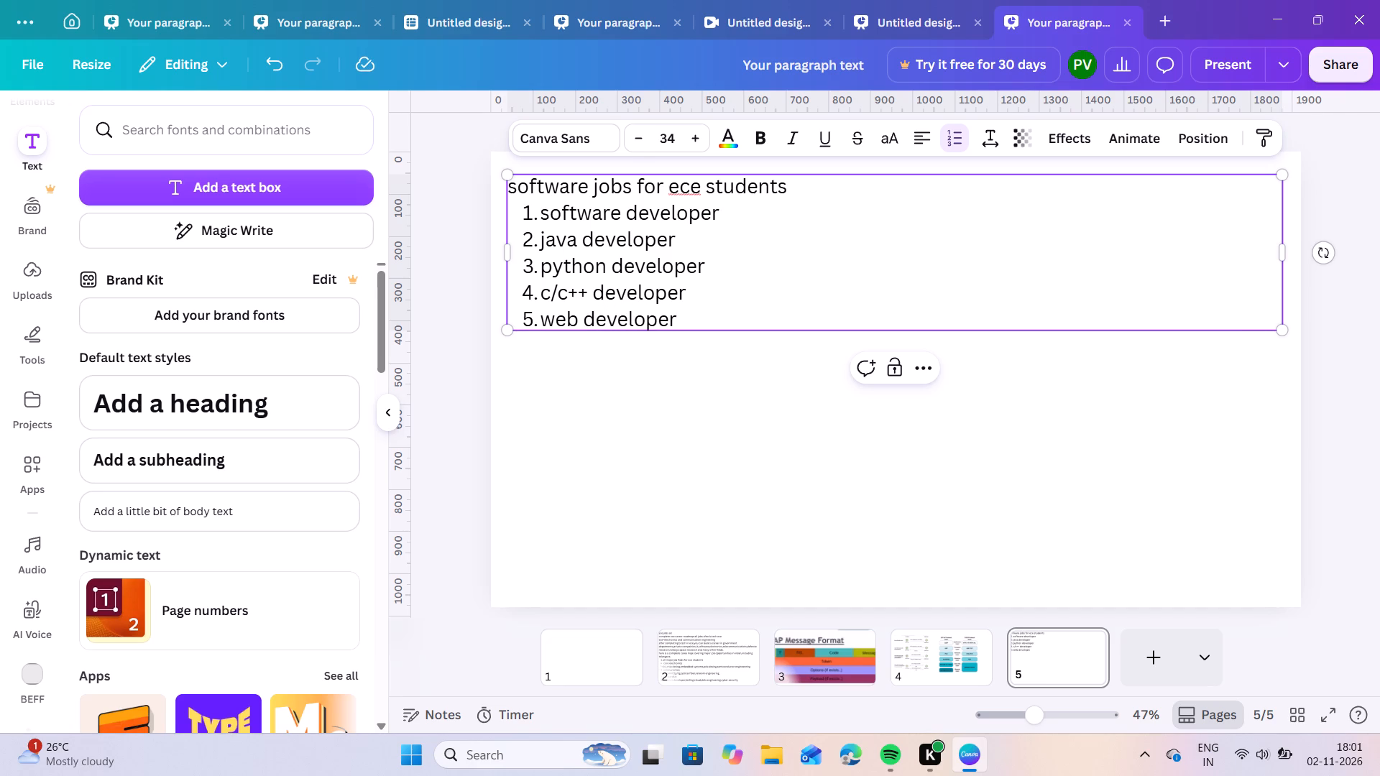
key("Return")
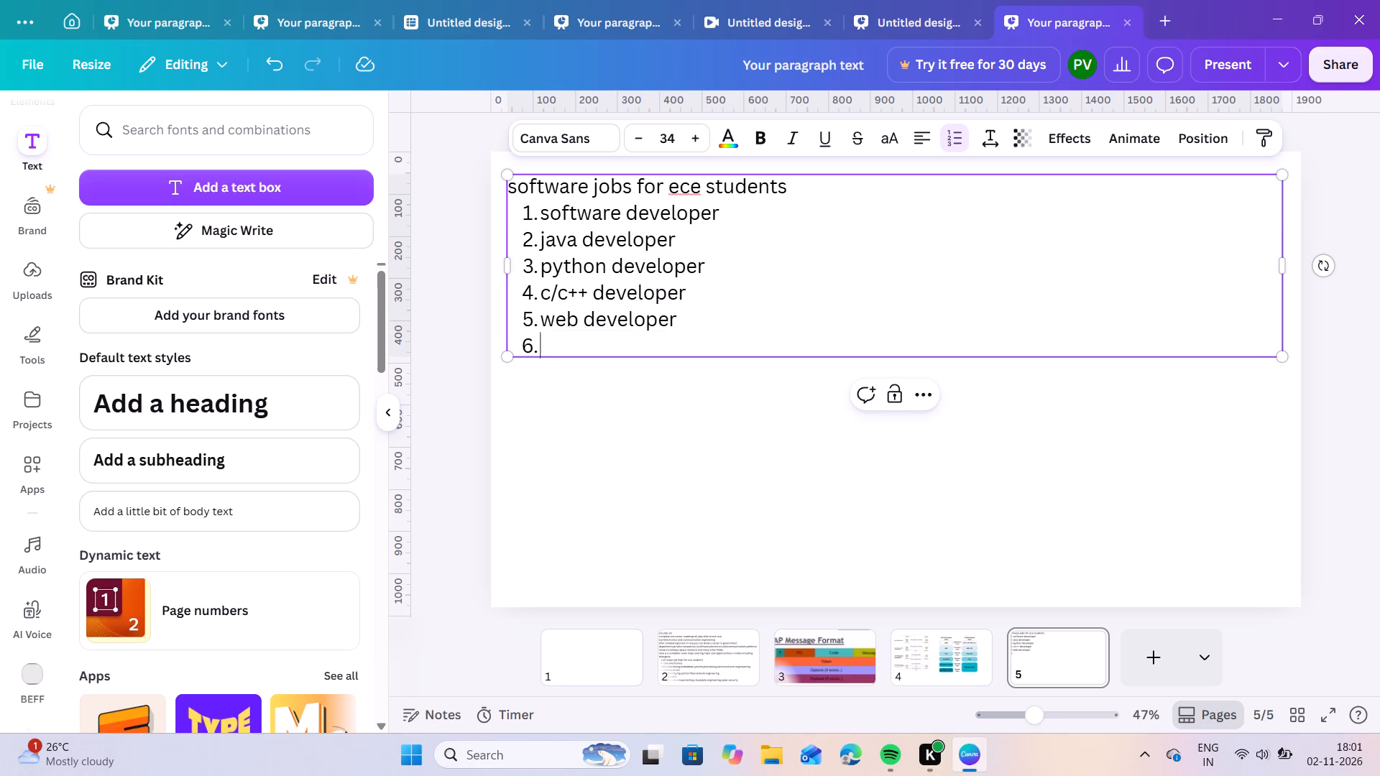
Enter "front-end developer" as the sixth item of the numbered list and begin a seventh item.
type("fo")
key("BackSpace")
type("ront")
key("space")
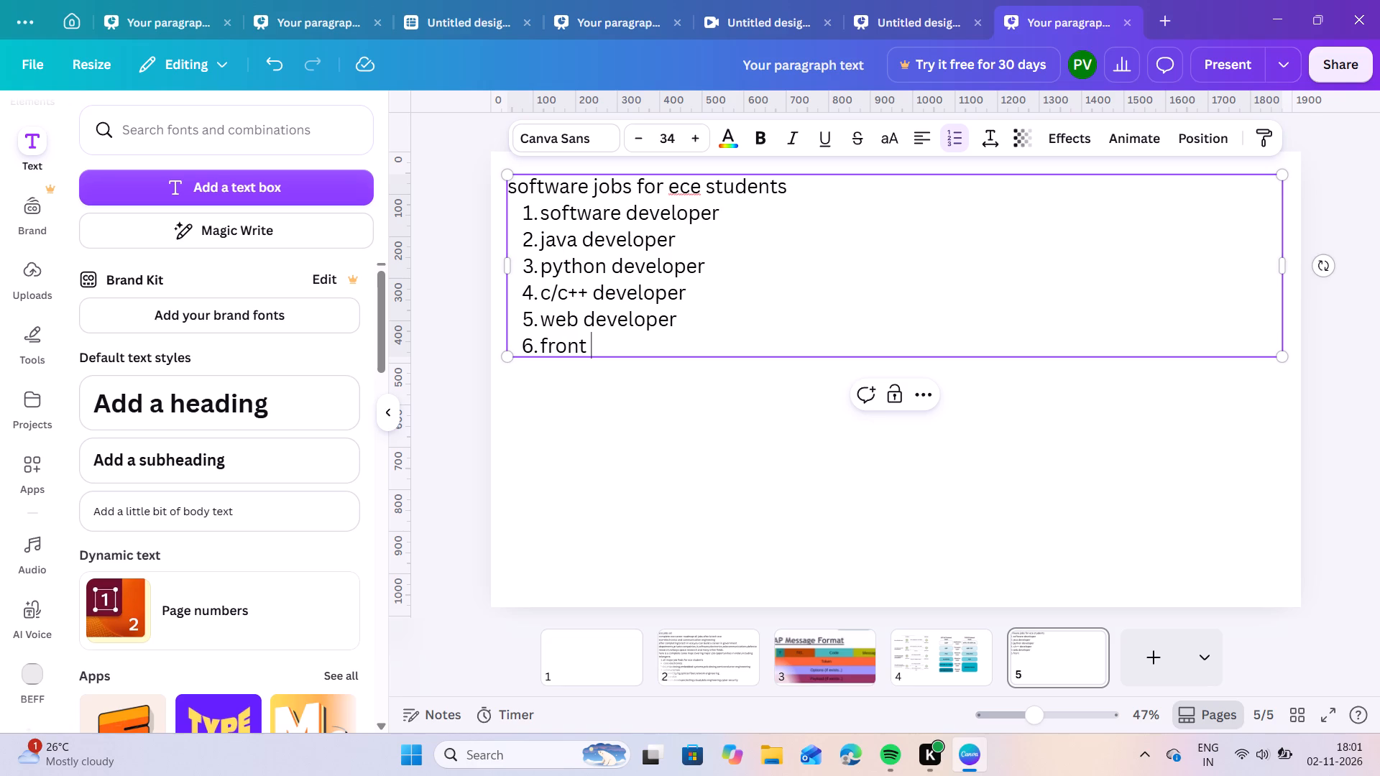
key("BackSpace")
key("minus")
type("end")
key("space")
type("de")
type("ve")
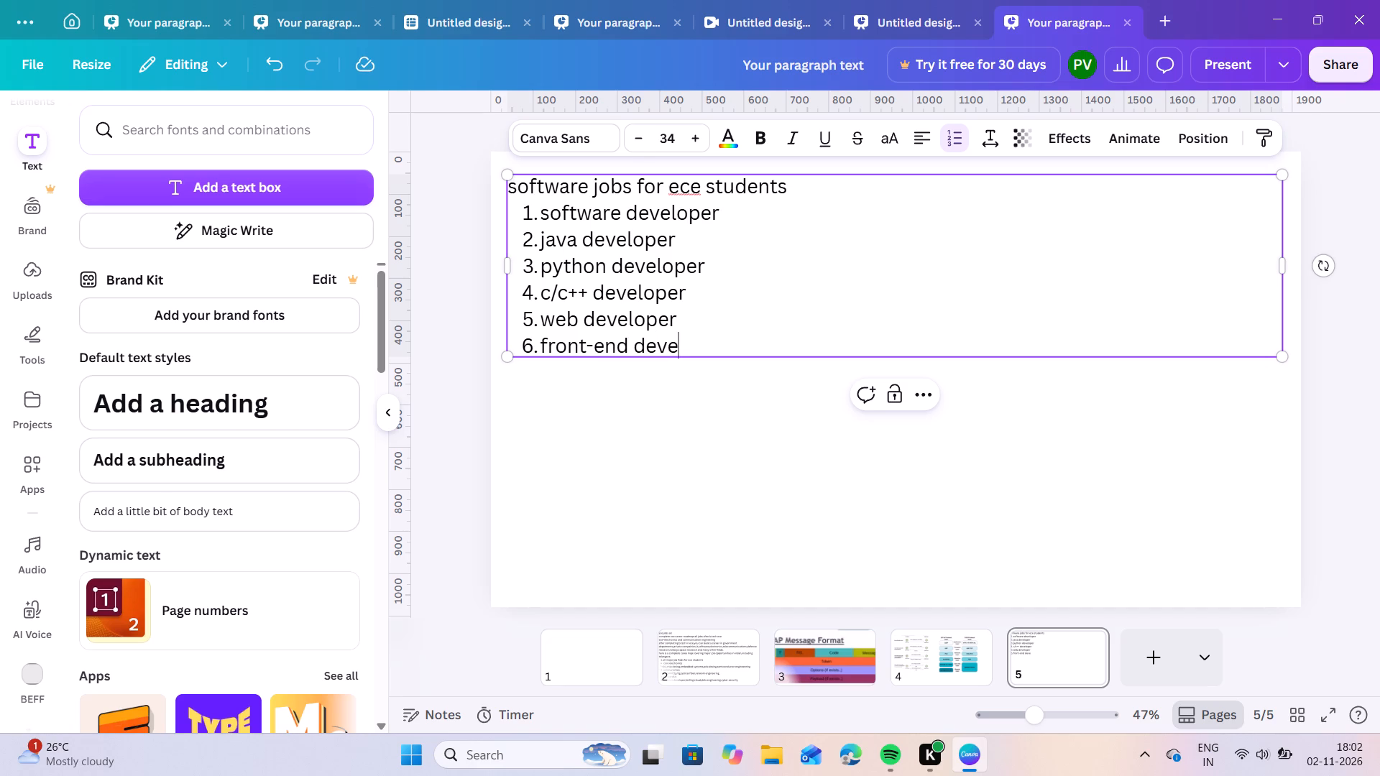
type("loper")
key("BackSpace")
key("r")
key("Return")
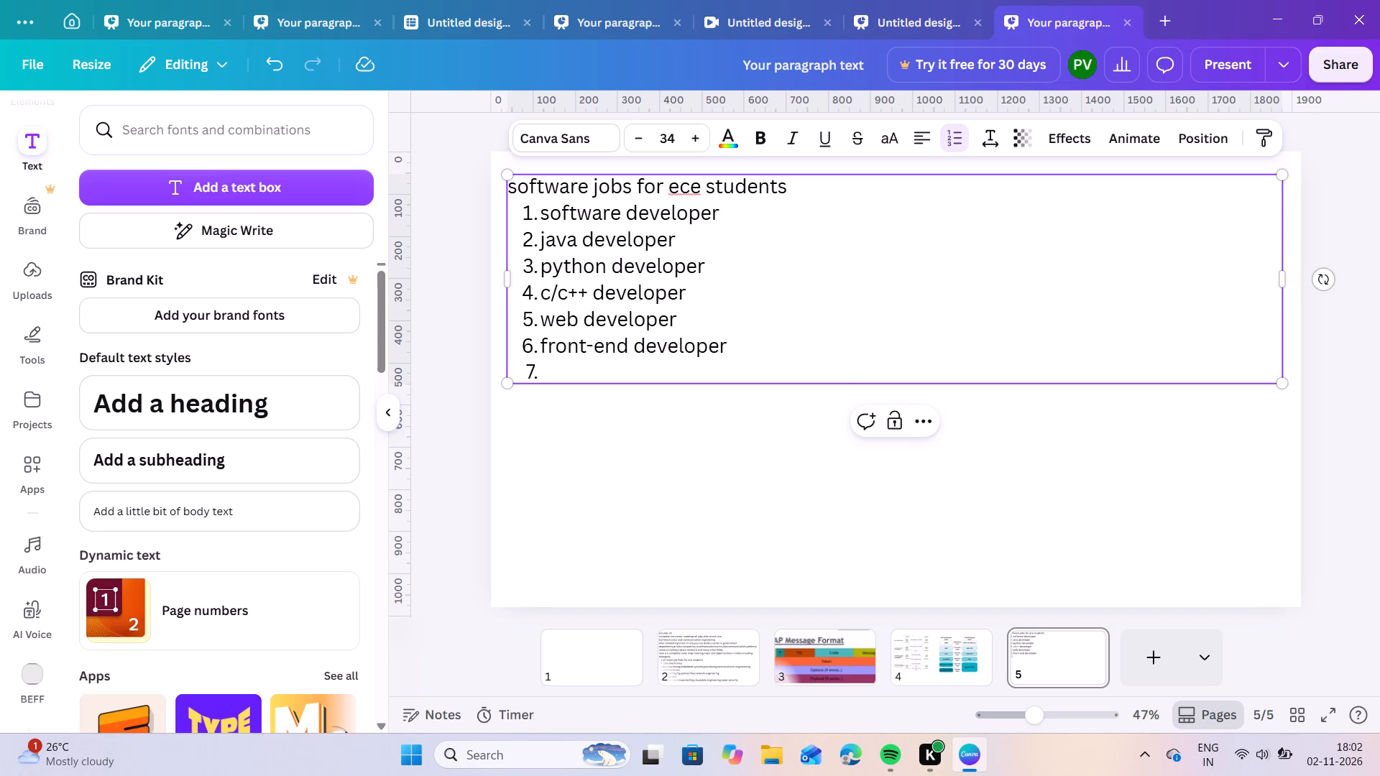
Enter "Back end developer" as the seventh item of the numbered list and begin an eighth item.
type("ba")
key("BackSpace")
key("BackSpace")
key("b")
key("a")
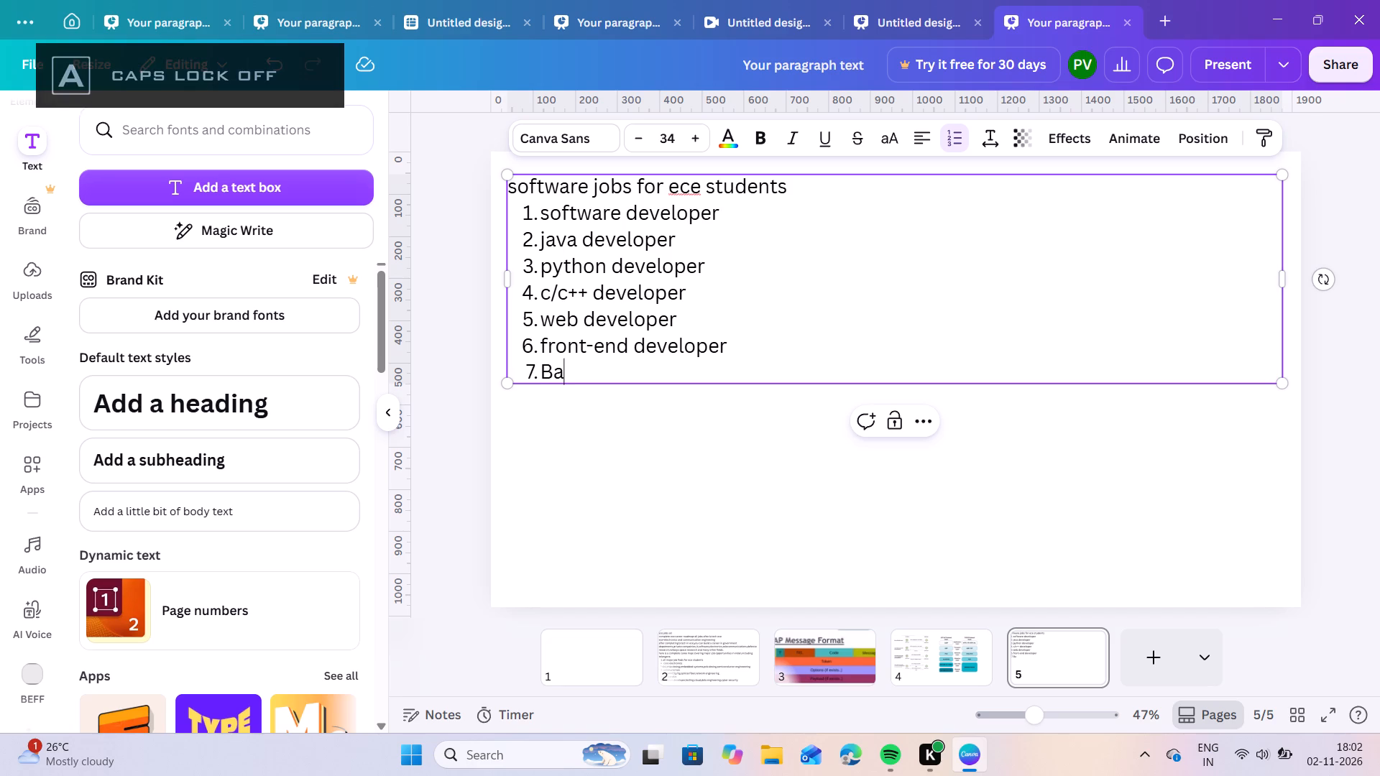
type("ck")
key("space")
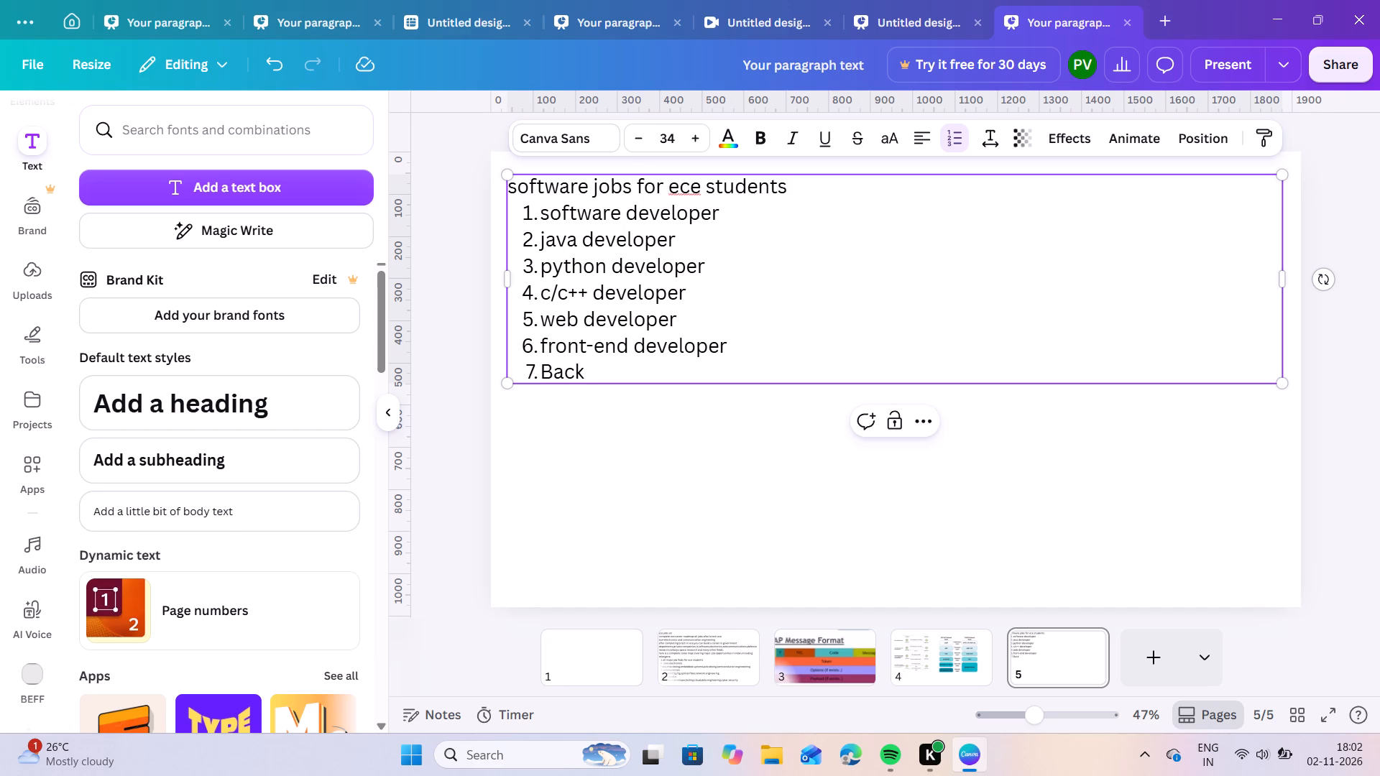
key("e")
type("nd")
key("space")
type("dev")
key("e")
type("loper")
key("Return")
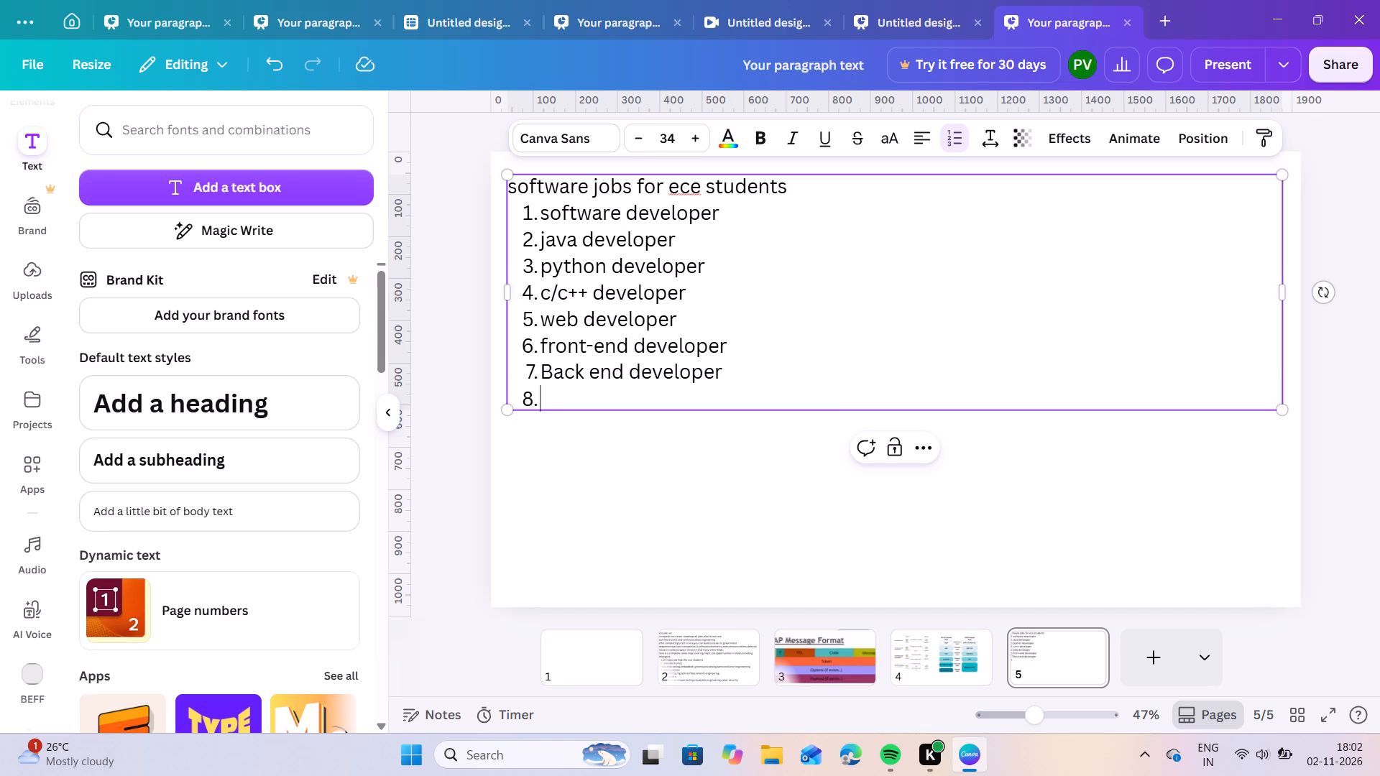
Enter "full-stack developer" as the eighth item of the numbered list and begin a ninth item.
key("f")
type("ull")
key("space")
key("BackSpace")
key("minus")
key("s")
type("tac")
key("BackSpace")
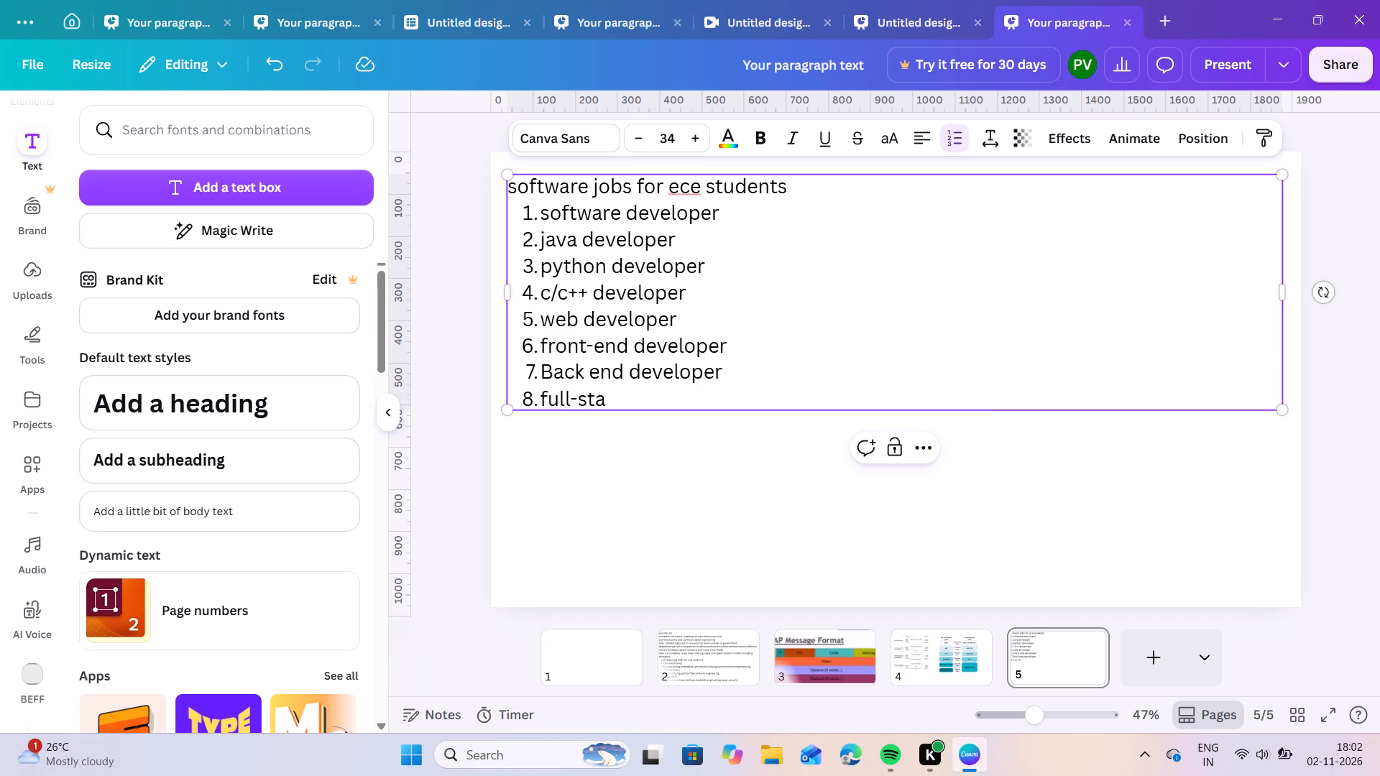
key("k")
key("Delete")
type("ck")
key("BackSpace")
key("BackSpace")
key("BackSpace")
type("ck")
key("space")
type("de")
type("ve")
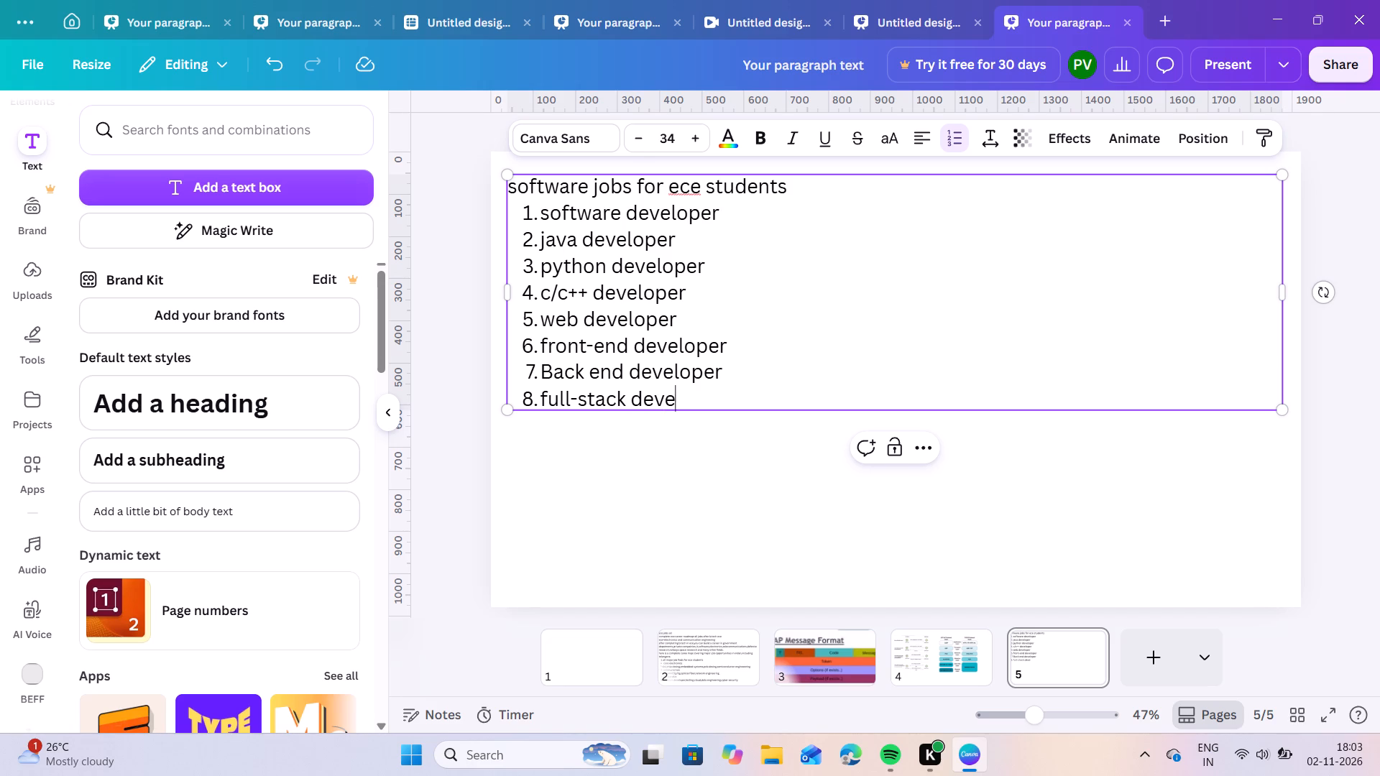
type("loper")
key("BackSpace")
key("r")
key("Return")
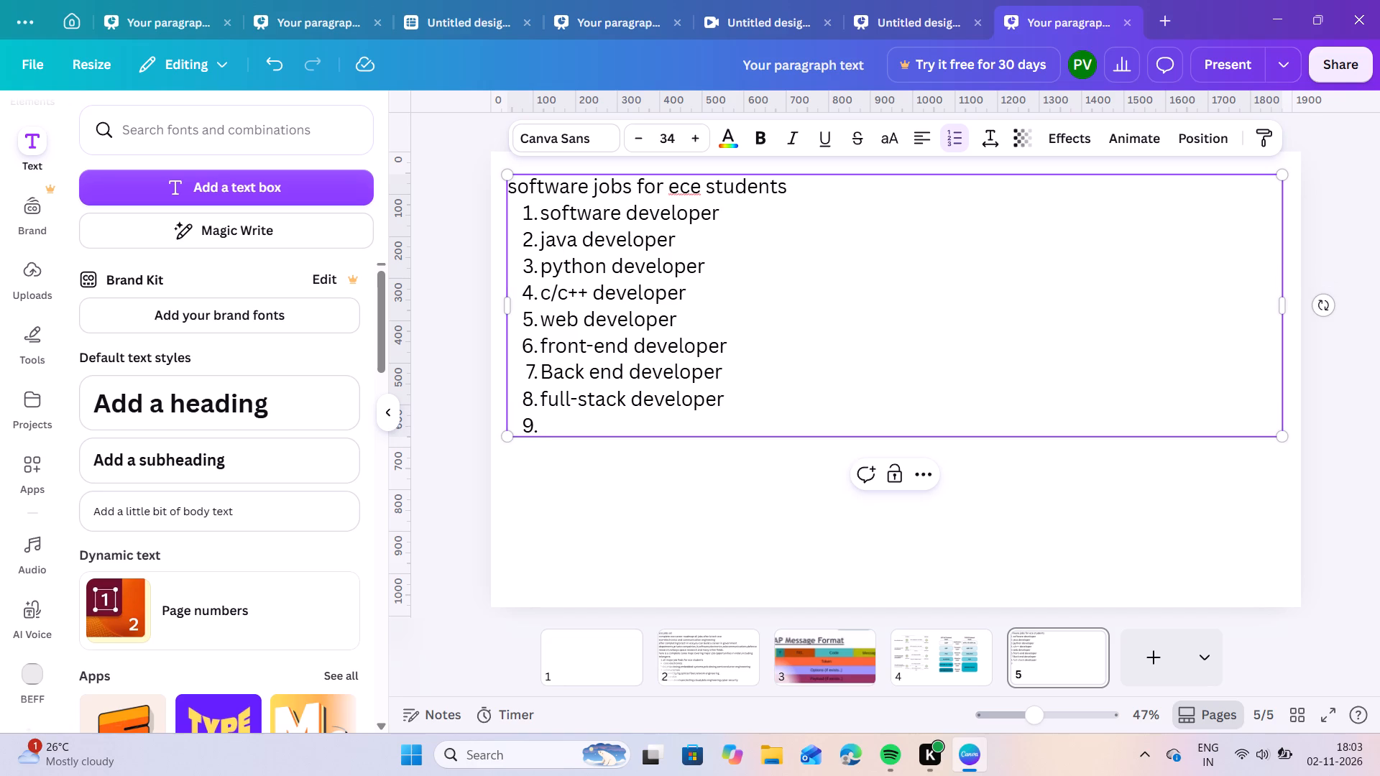
Enter "software testing developer" as the ninth item of the numbered list and begin a tenth item.
type("so")
key("f")
type("tw")
type("are")
key("space")
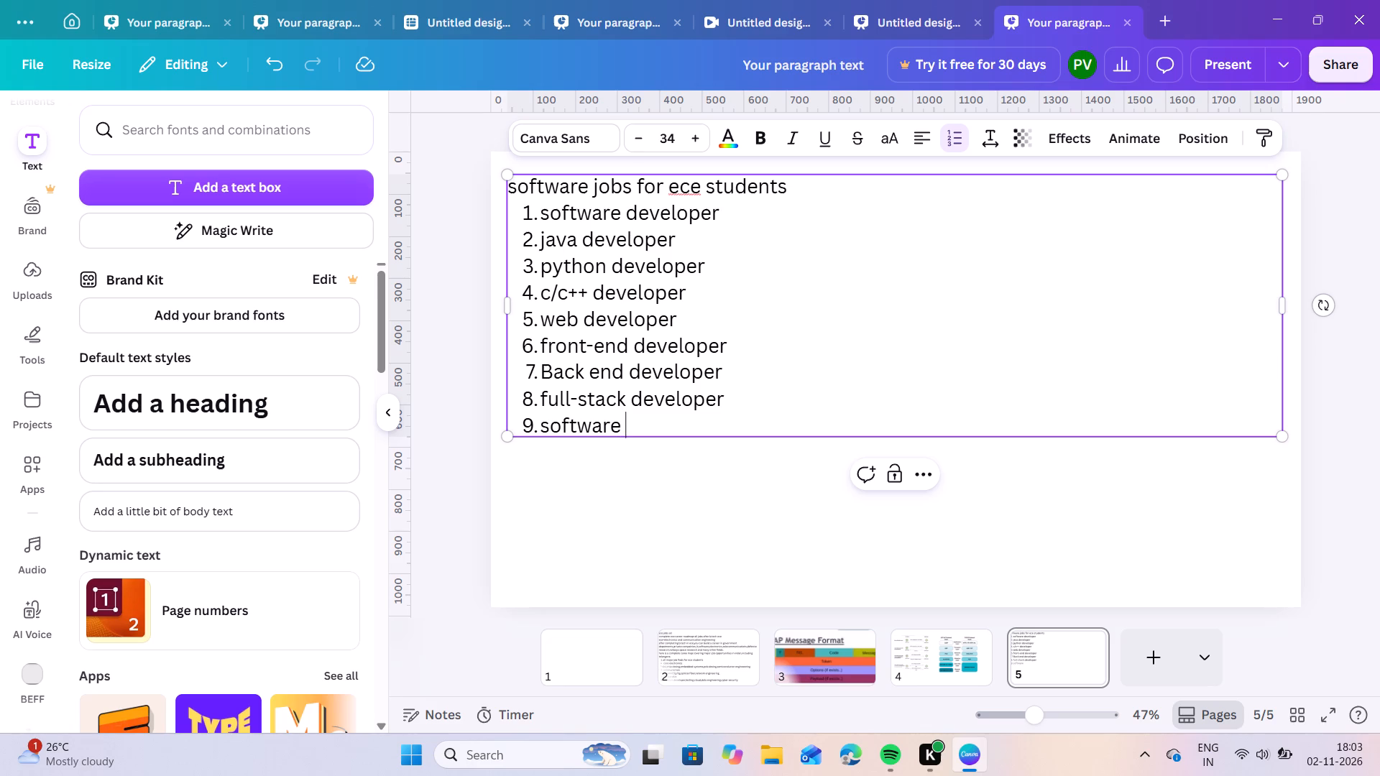
key("t")
type("es")
type("ting")
key("space")
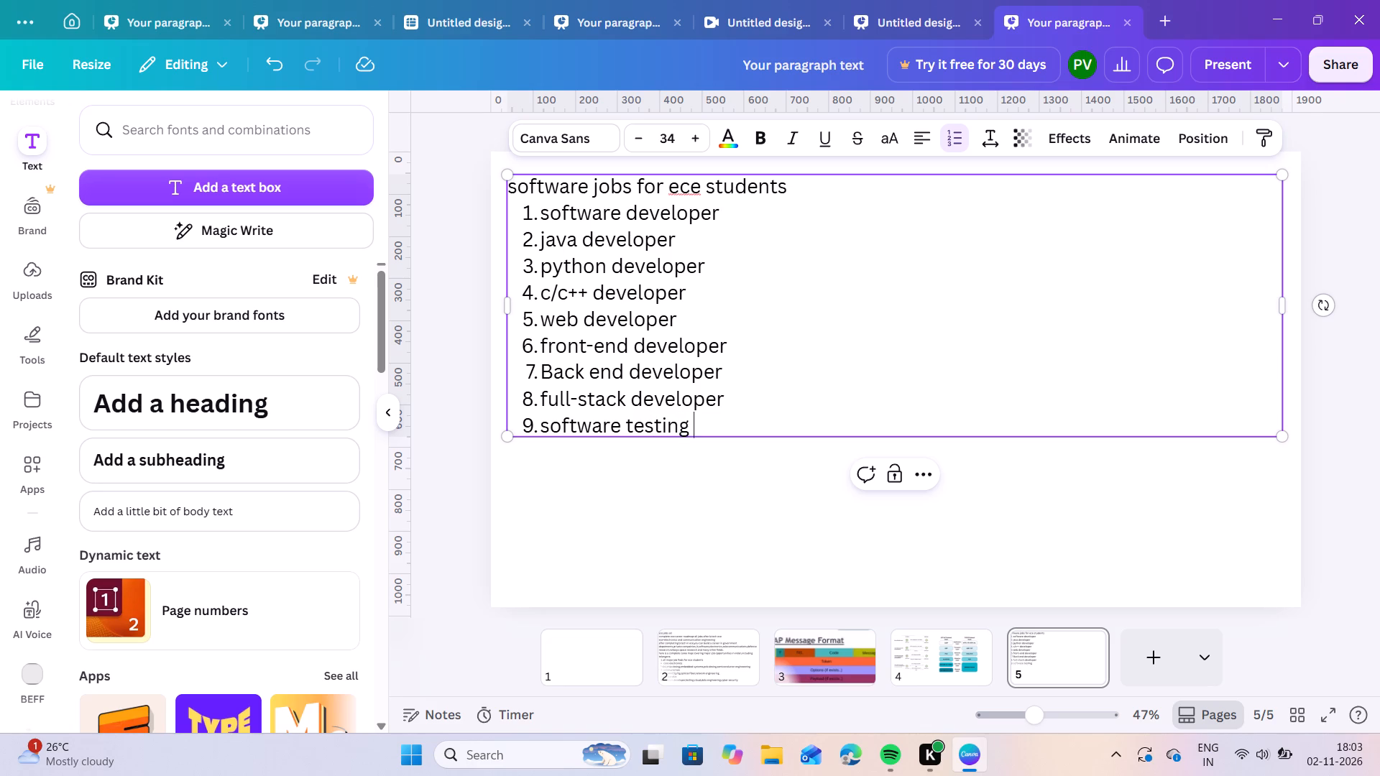
type("de")
type("ve")
type("lop")
type("er")
key("Return")
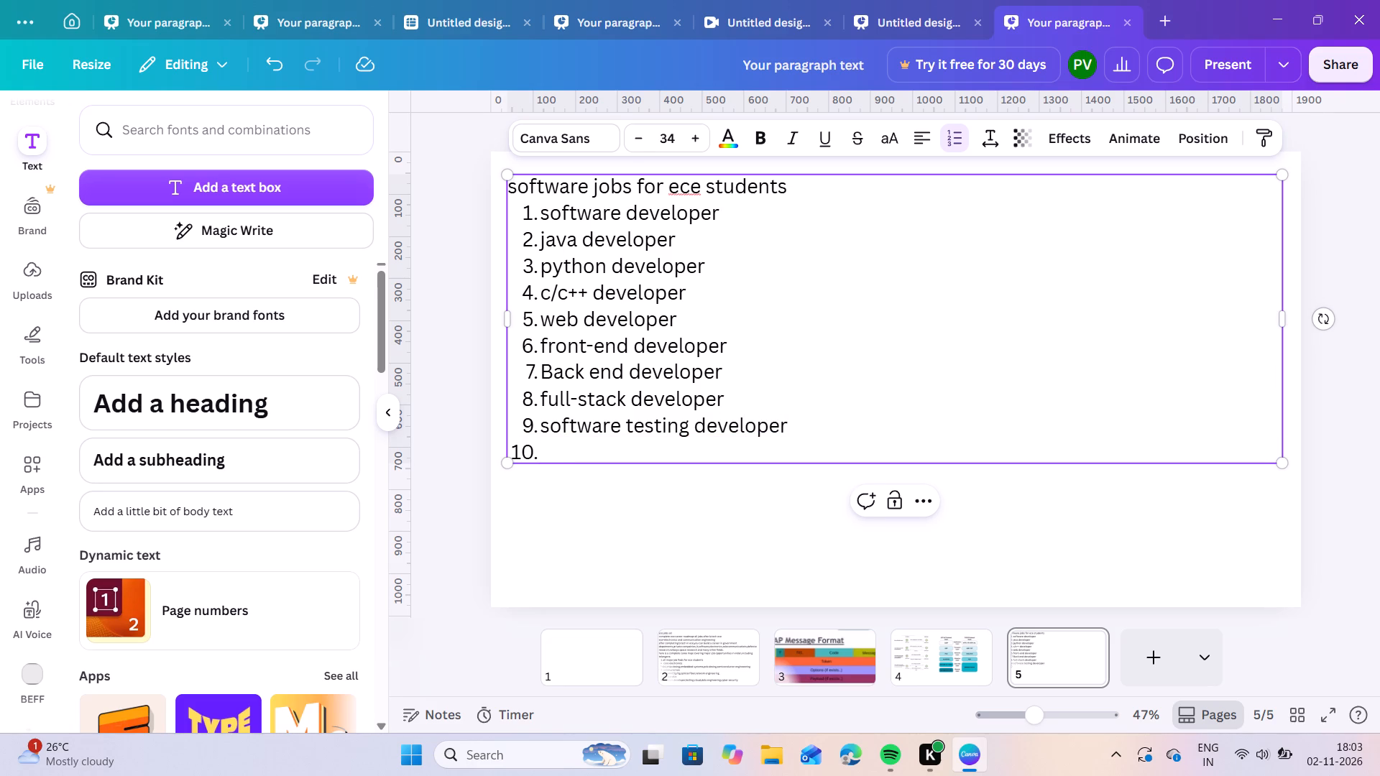
Enter "data analyst" as the tenth item of the numbered list and begin an eleventh item.
type("data")
key("space")
type("a")
type("na")
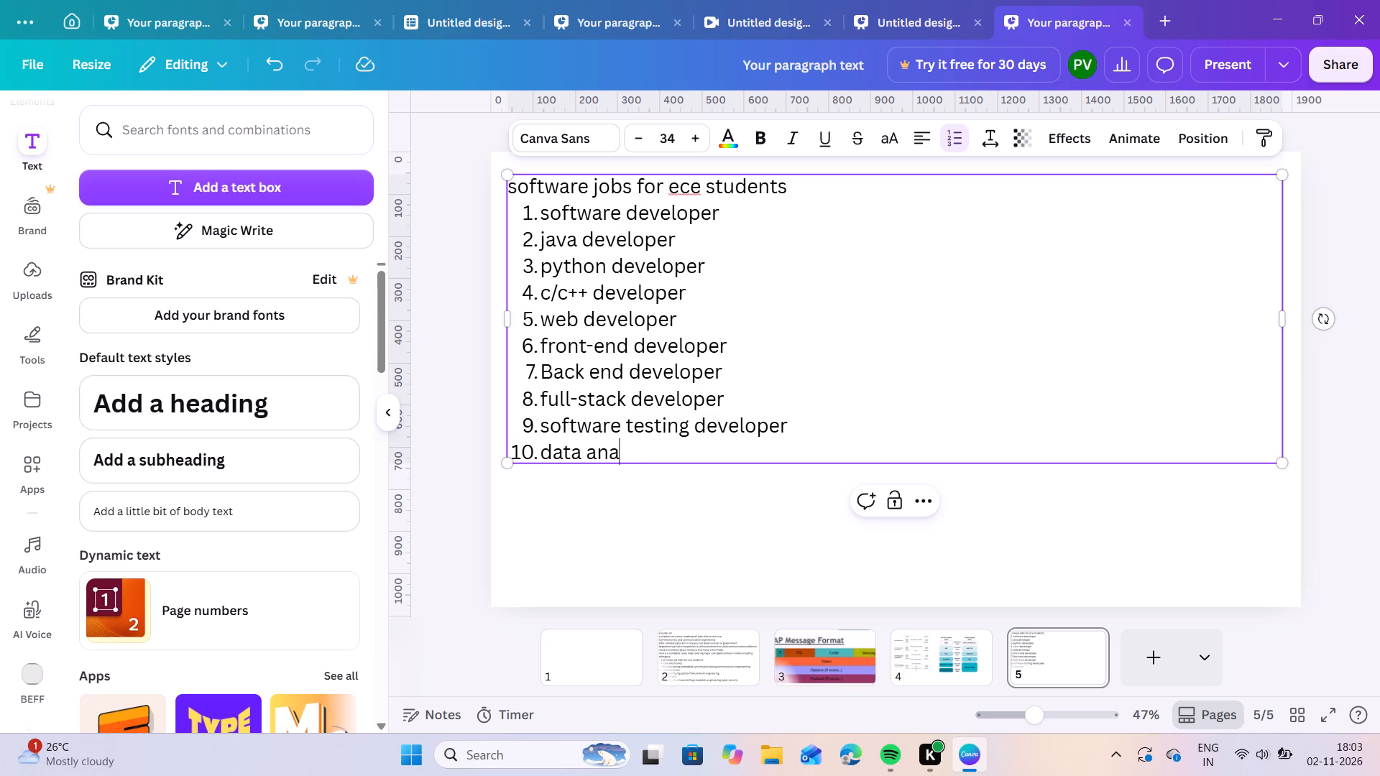
key("l")
type("yst")
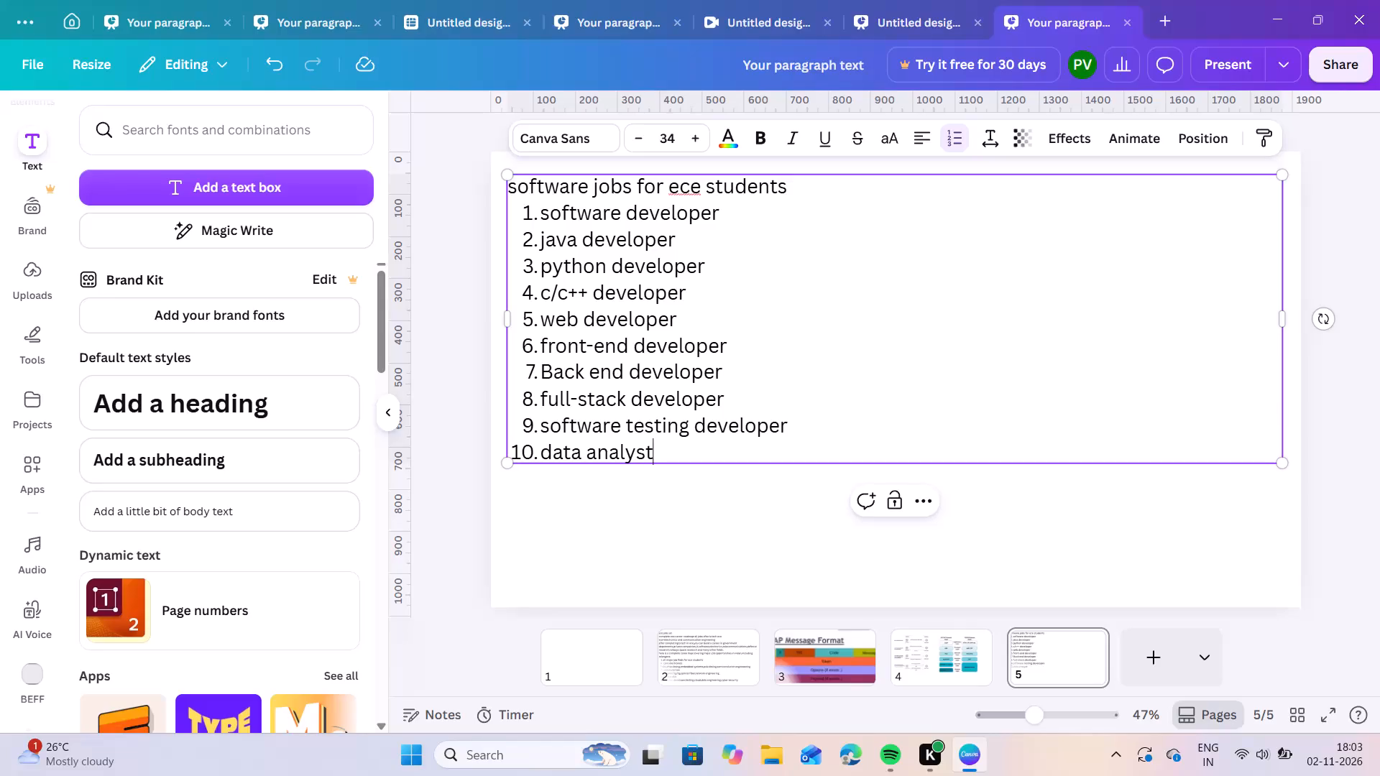
key("Return")
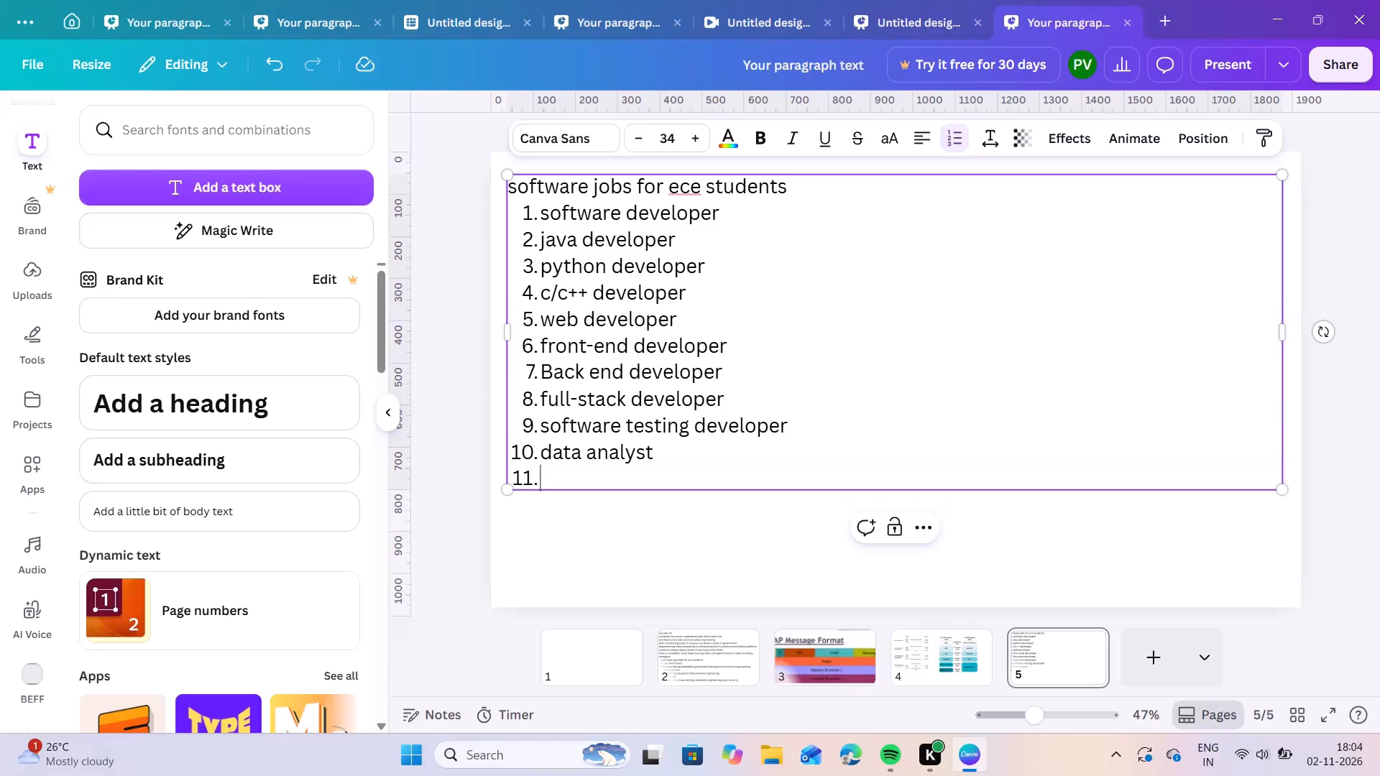
Enter "data engineer" as the eleventh item of the numbered list and begin a twelfth item.
type("data")
key("space")
type("eng")
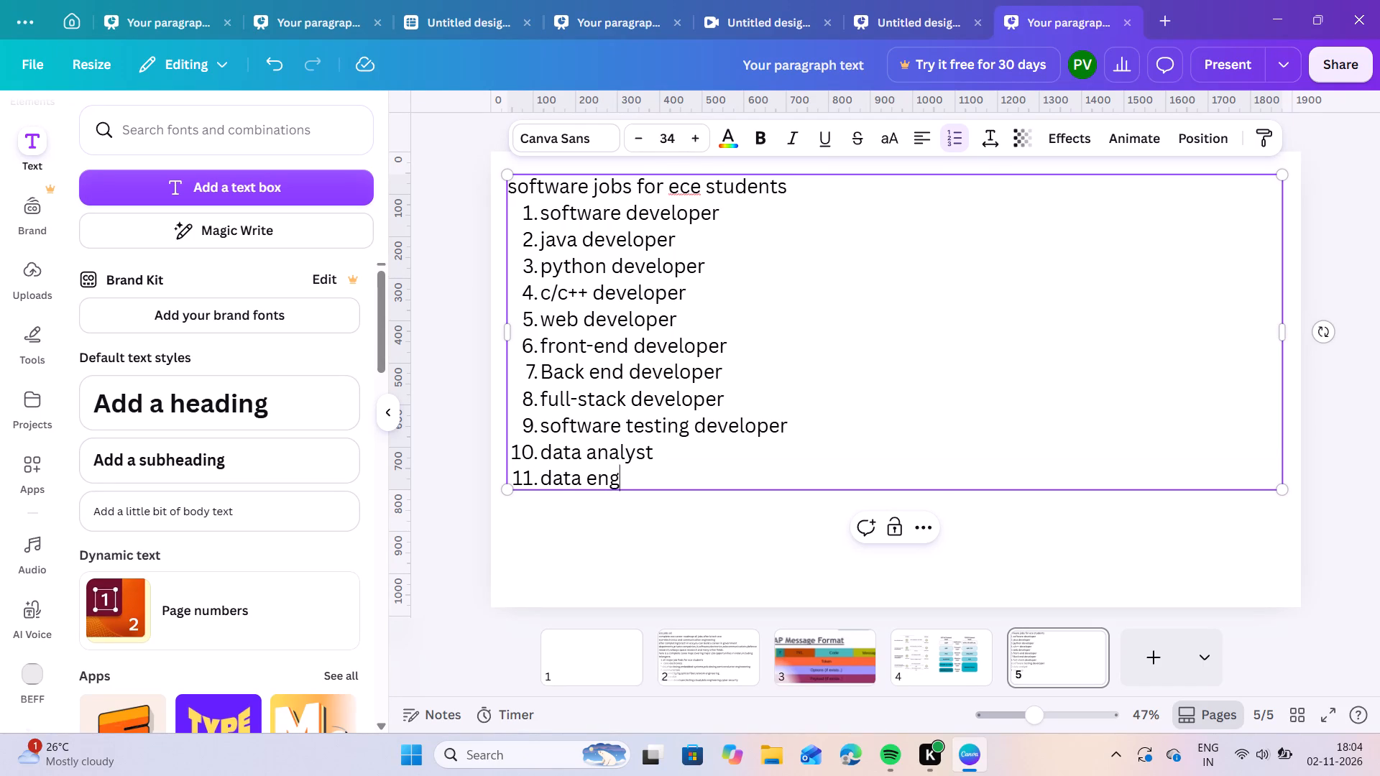
type("ine")
type("er")
key("Return")
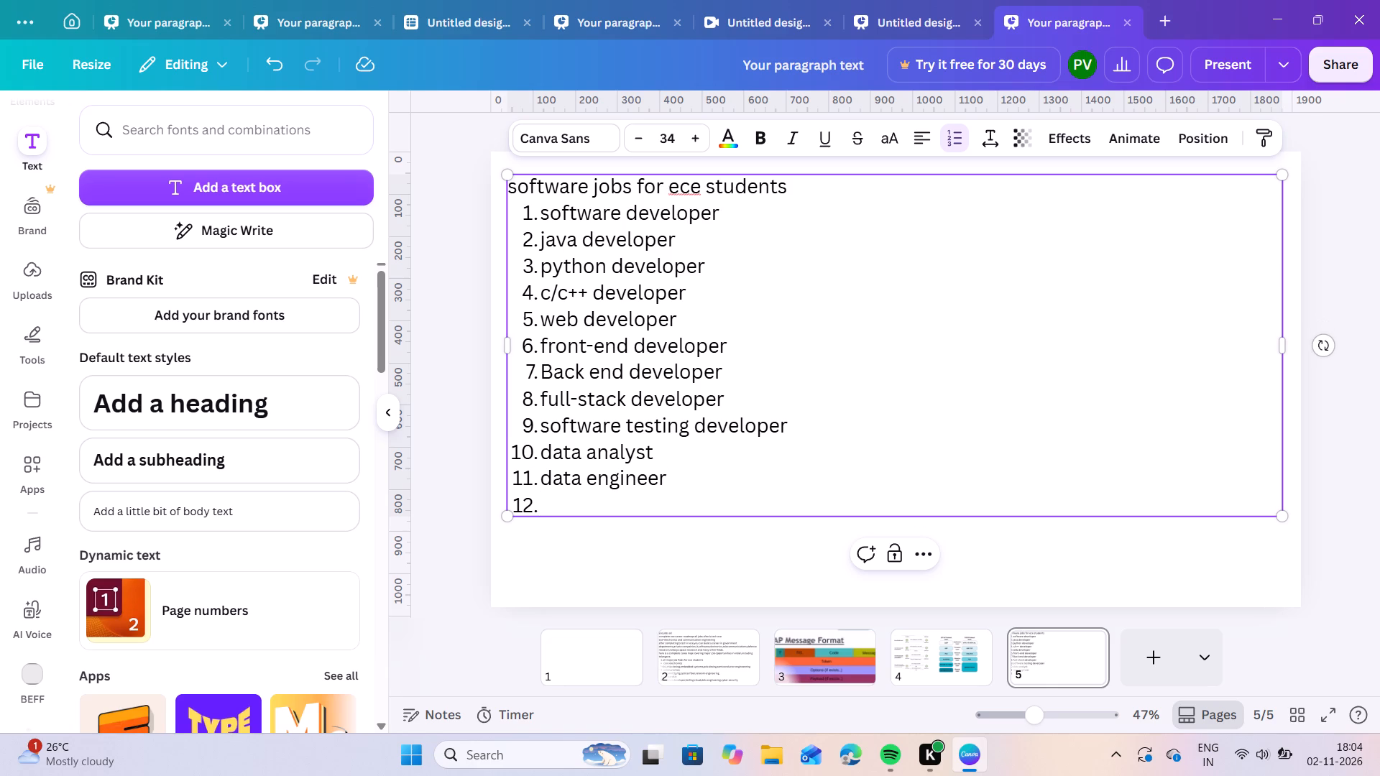
Enter "cloud engineer" as the twelfth item of the numbered list and begin a thirteenth item.
type("cloud")
key("space")
type("enf")
key("BackSpace")
key("g")
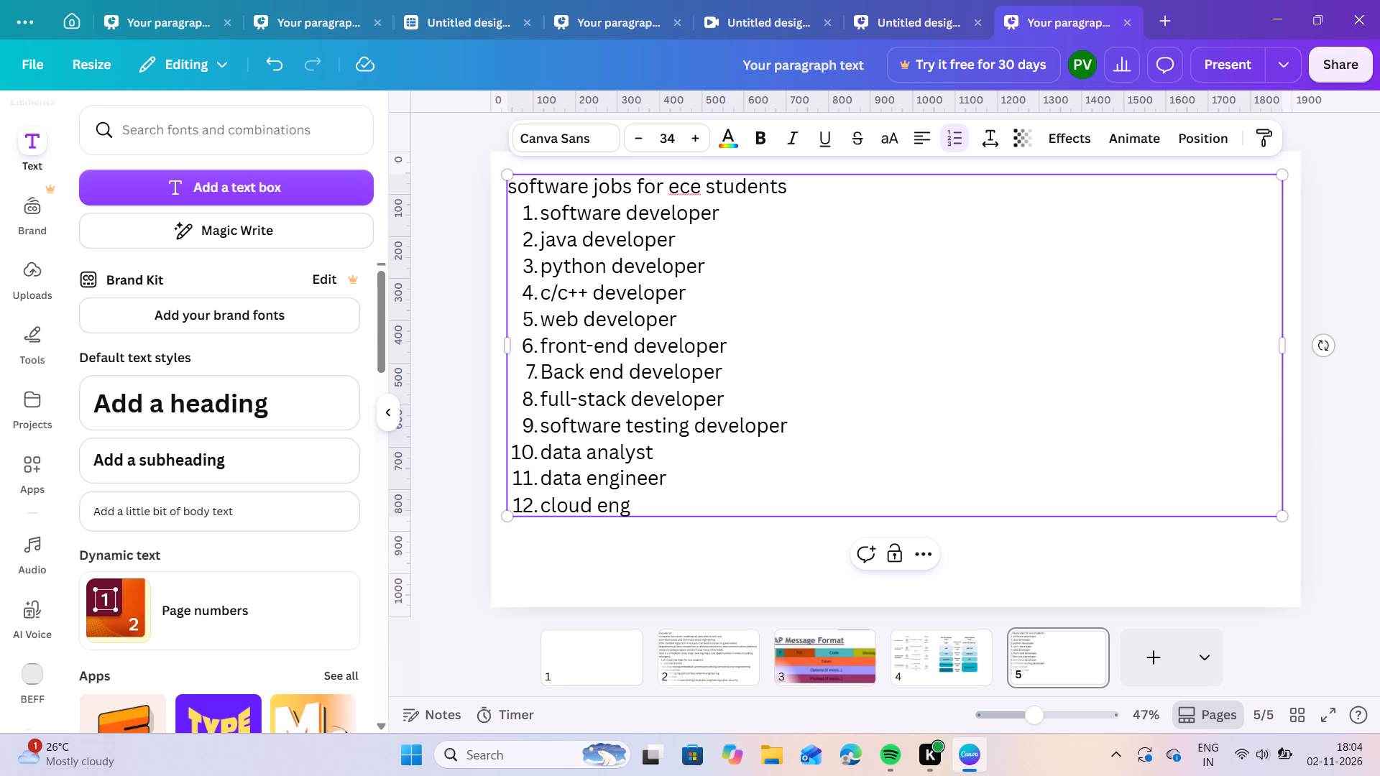
type("ineer")
key("Return")
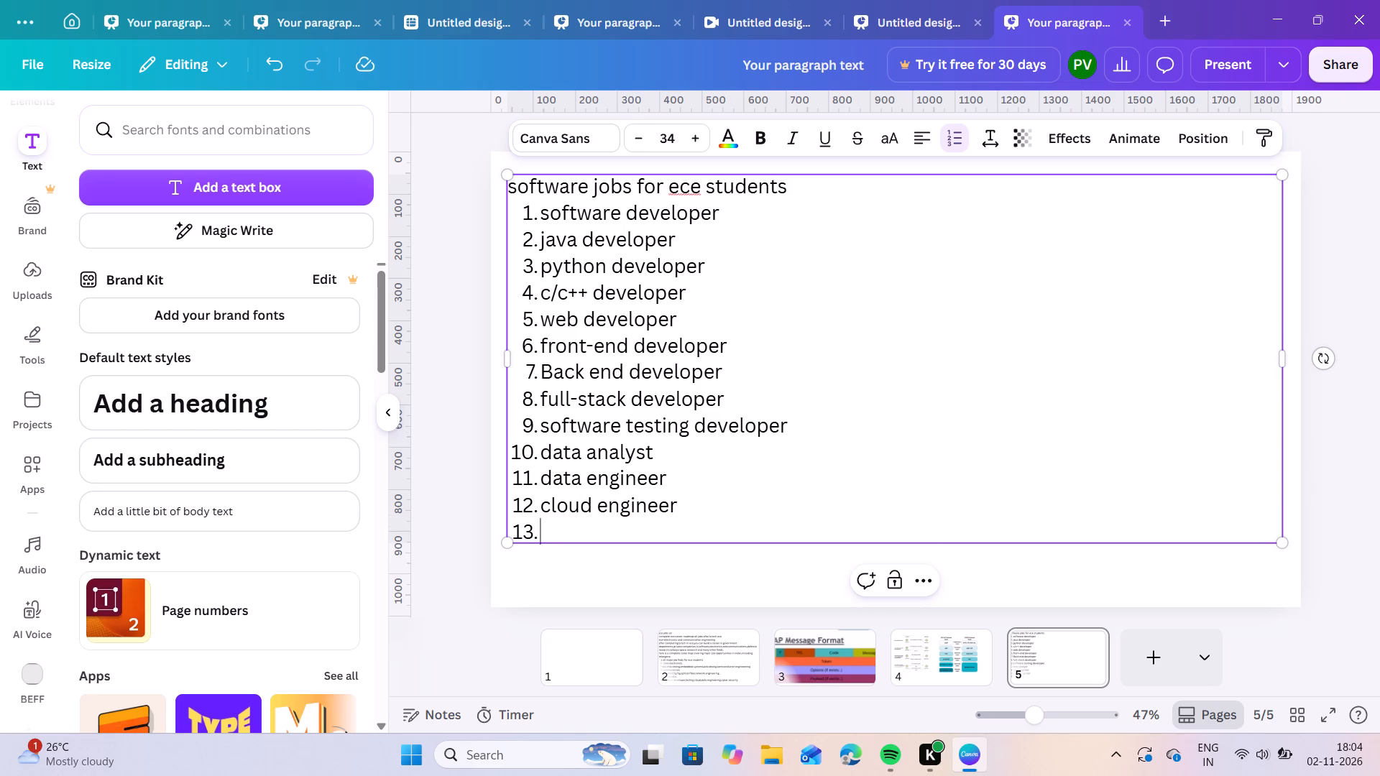
Enter "al/ml engineer" as the thirteenth item of the numbered list and begin a fourteenth item.
type("al")
type("/ml")
key("space")
key("e")
key("n")
key("g")
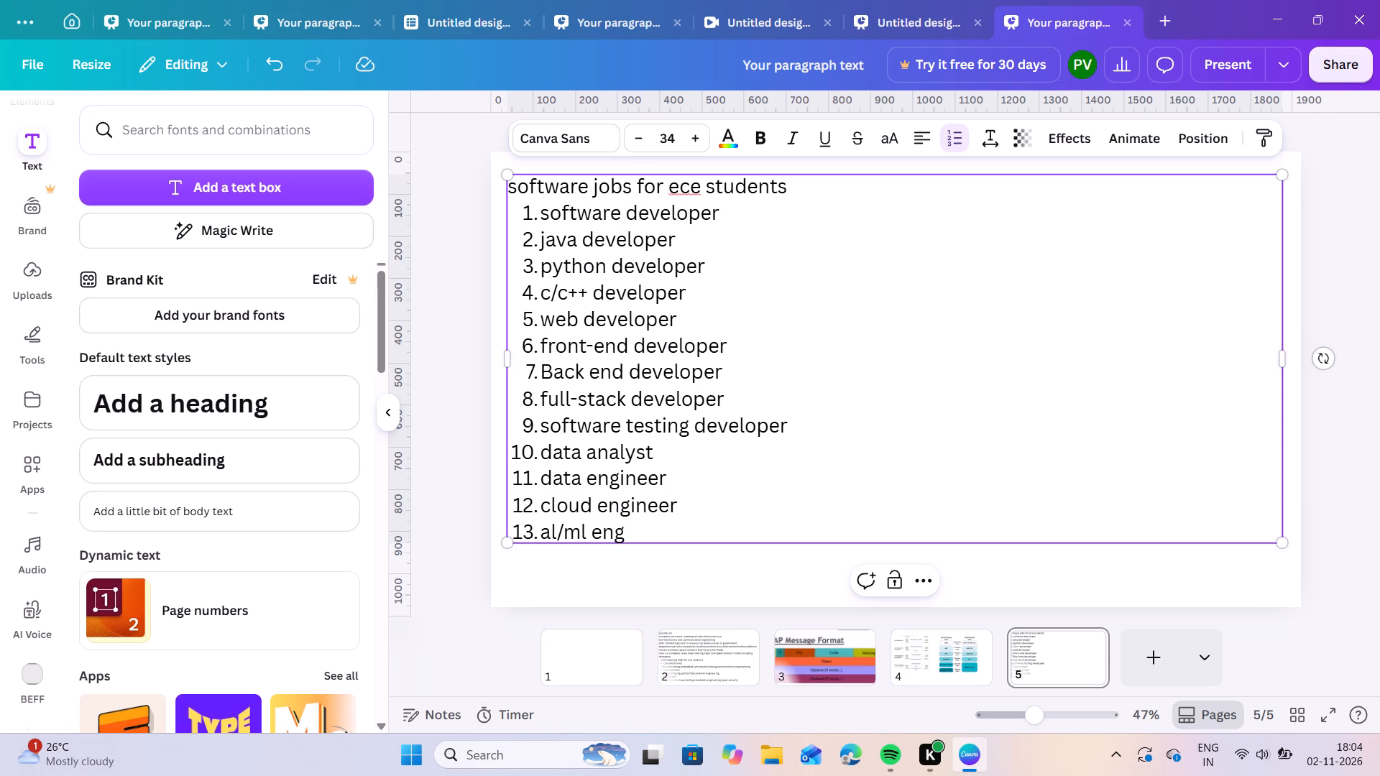
type("ineer")
key("Return")
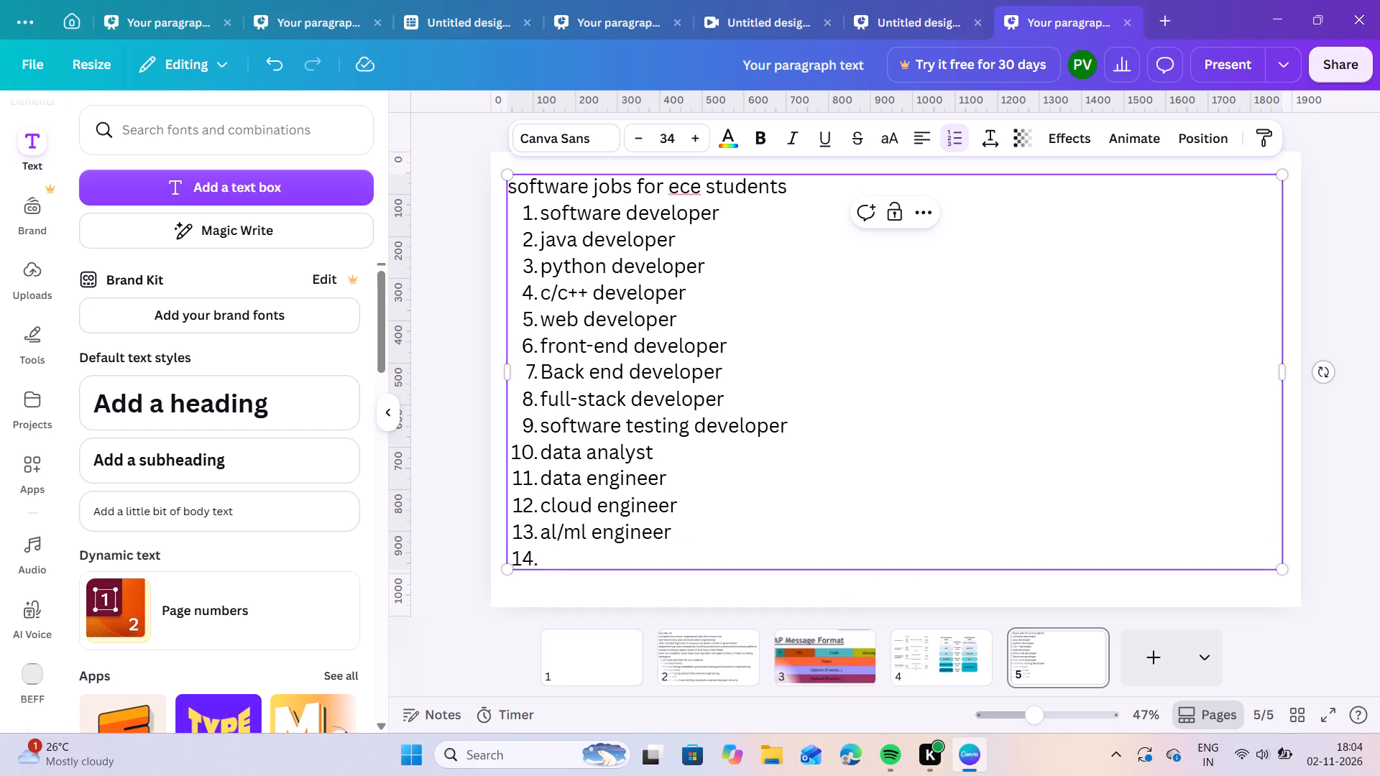
Enter "network administrrator" as the fourteenth item of the numbered list and begin a fifteenth item.
type("net")
type("work")
key("space")
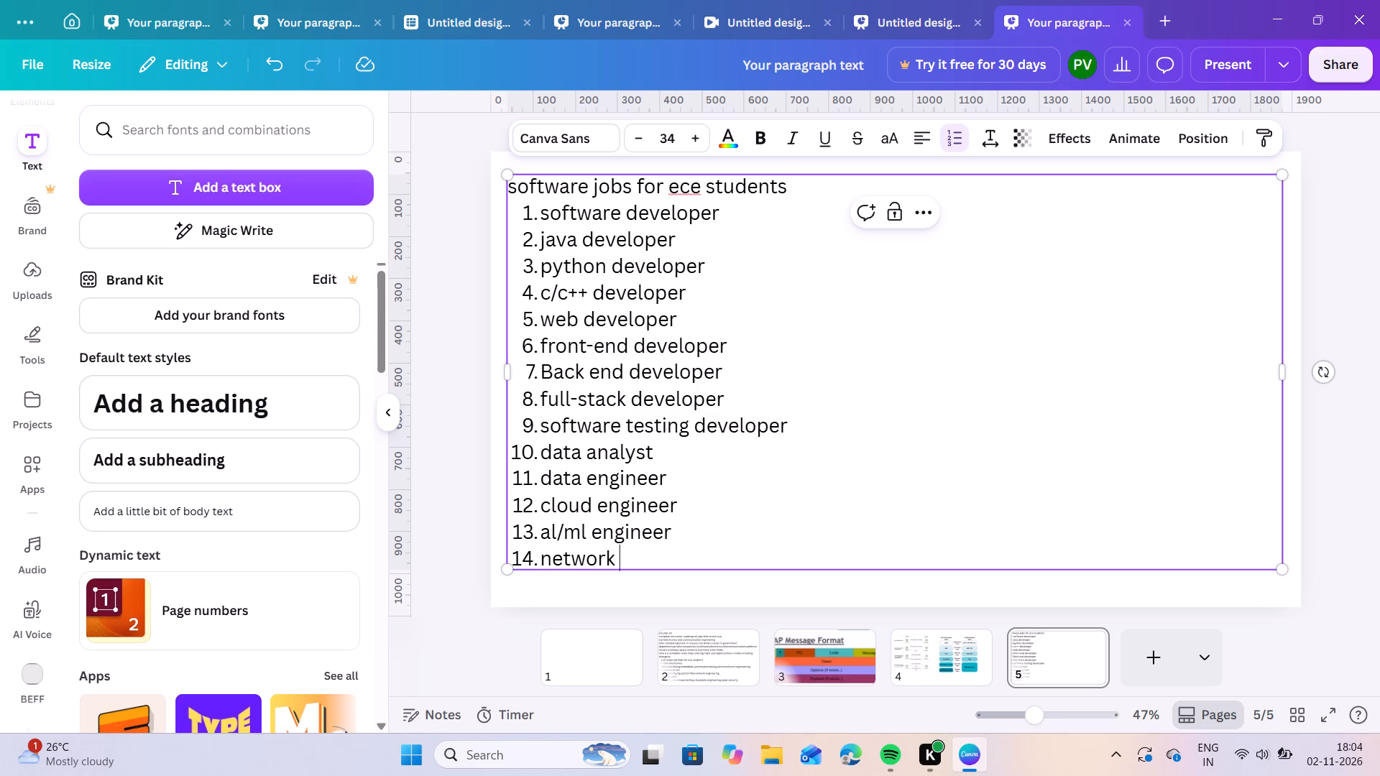
key("a")
type("dim")
key("BackSpace")
key("BackSpace")
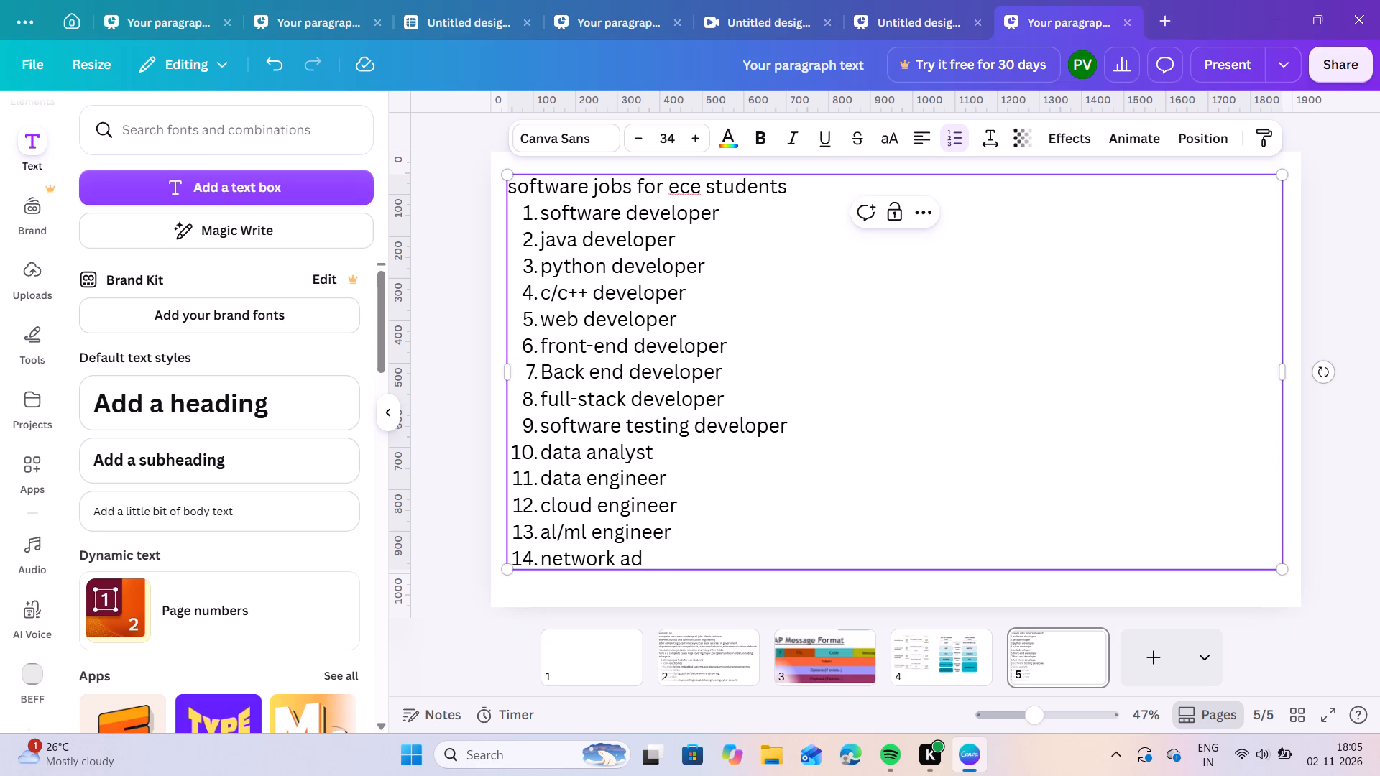
type("mi")
key("n")
type("ist")
key("r")
key("r")
type("ator")
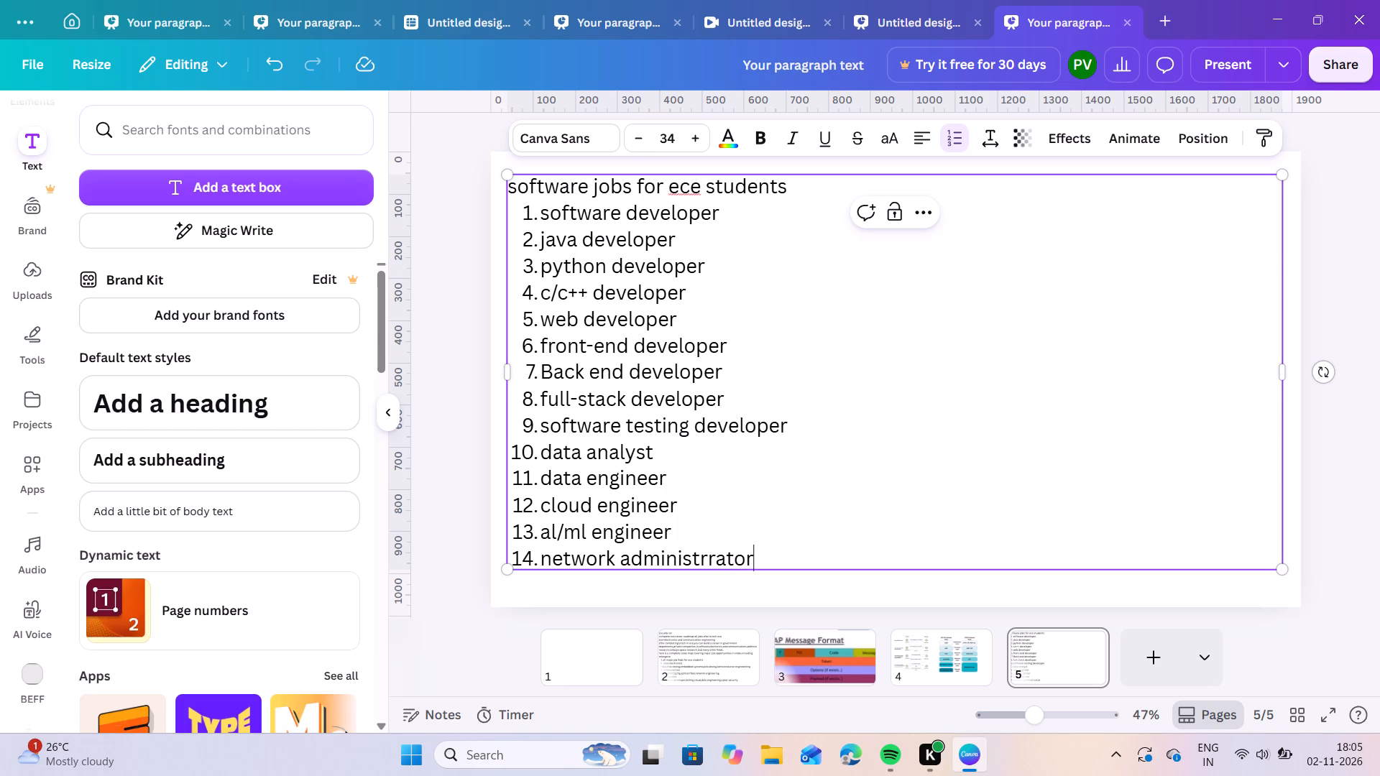
key("Return")
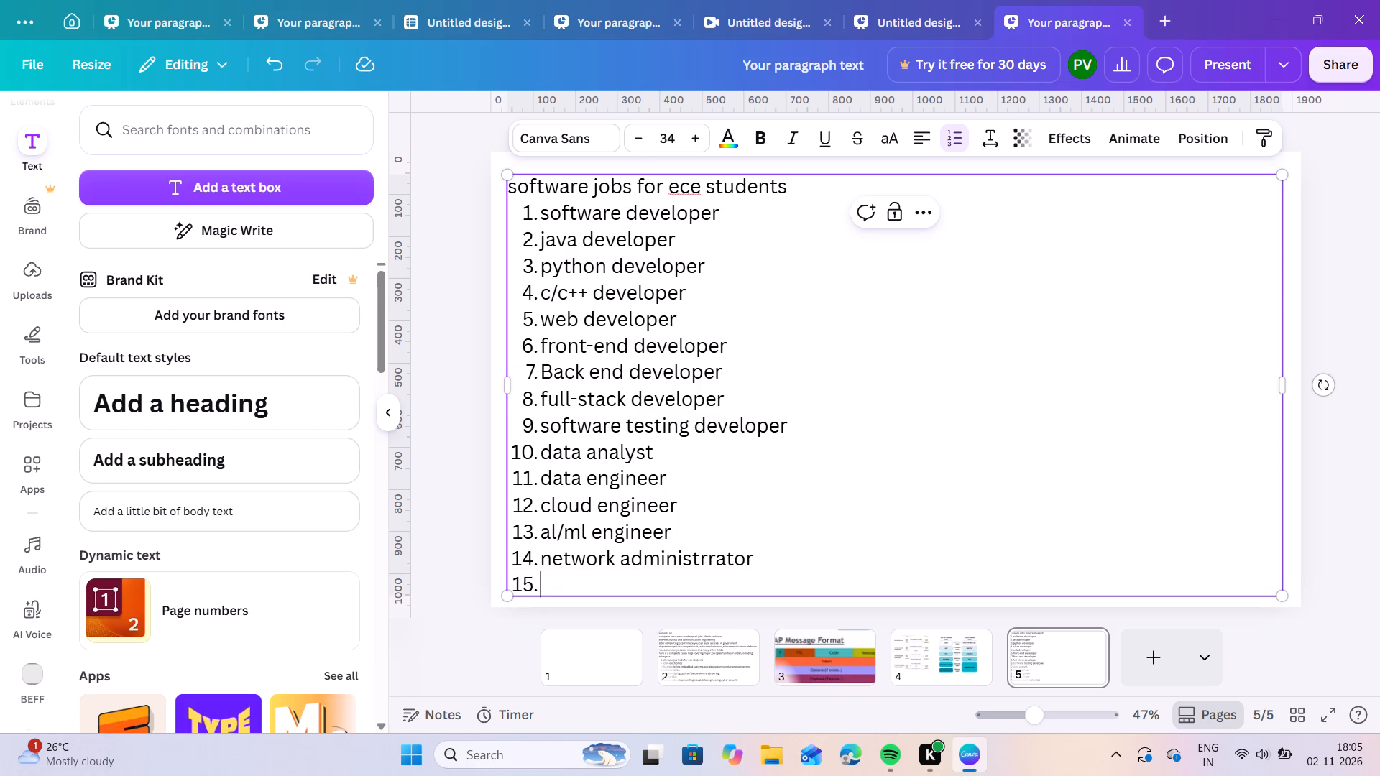
Enter "devops engineer" as the fifteenth item of the numbered list of software jobs.
type("dev")
type("ops enf")
key("BackSpace")
type("gi")
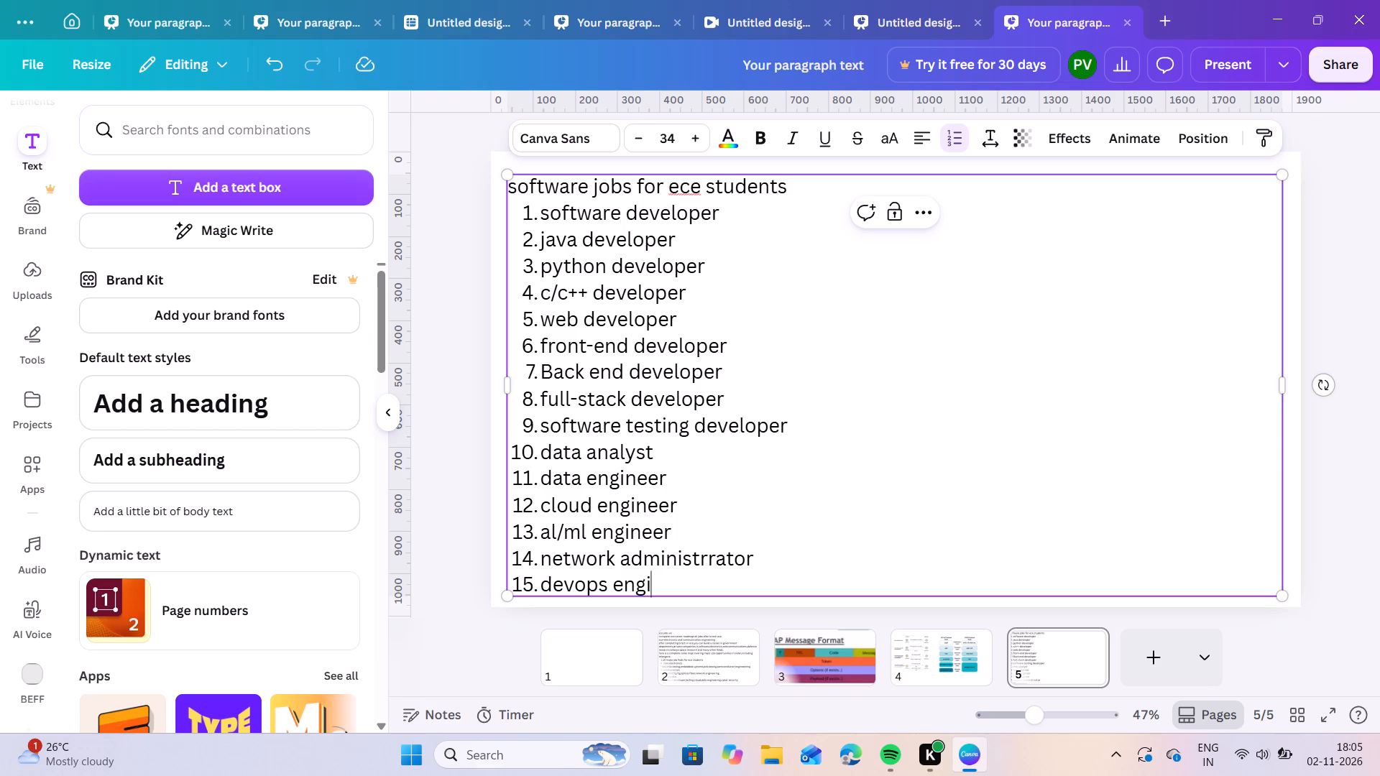
key("BackSpace")
type("ineer")
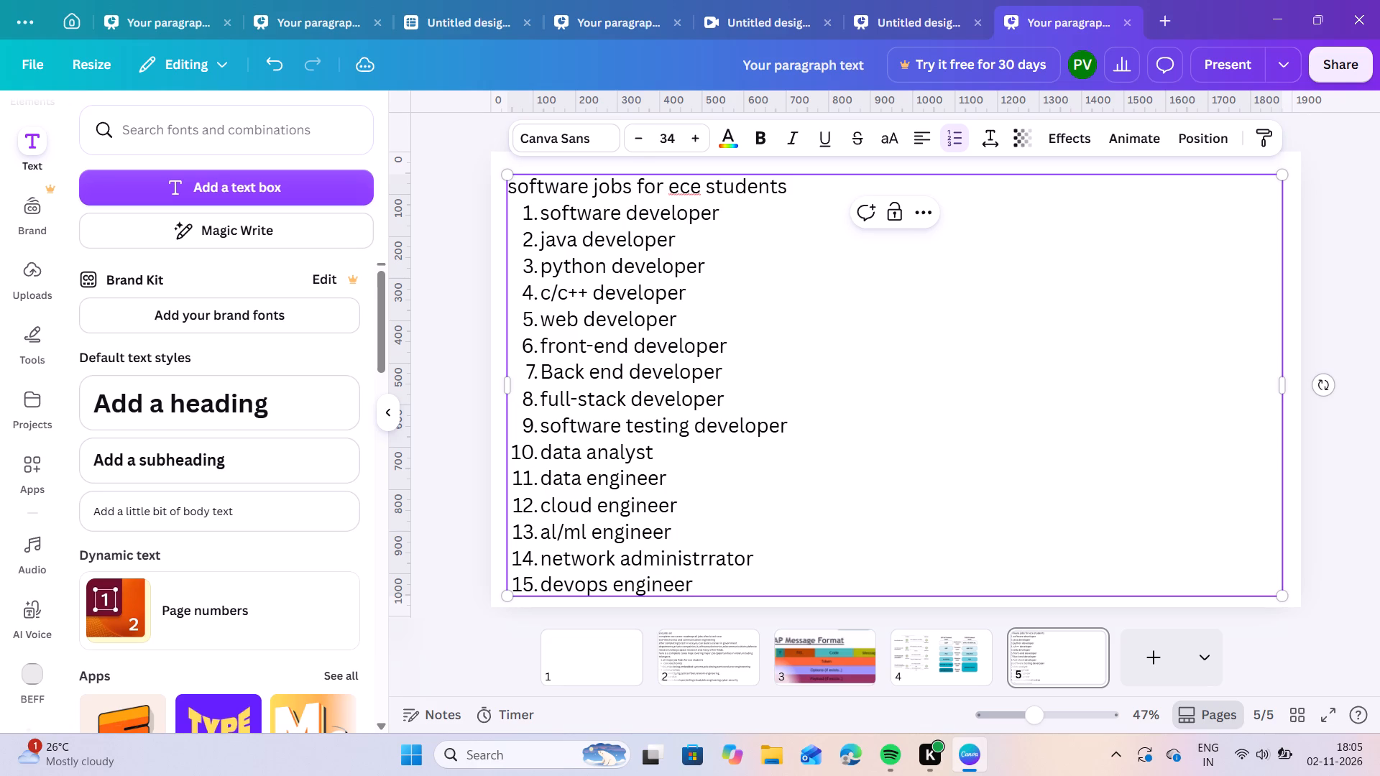
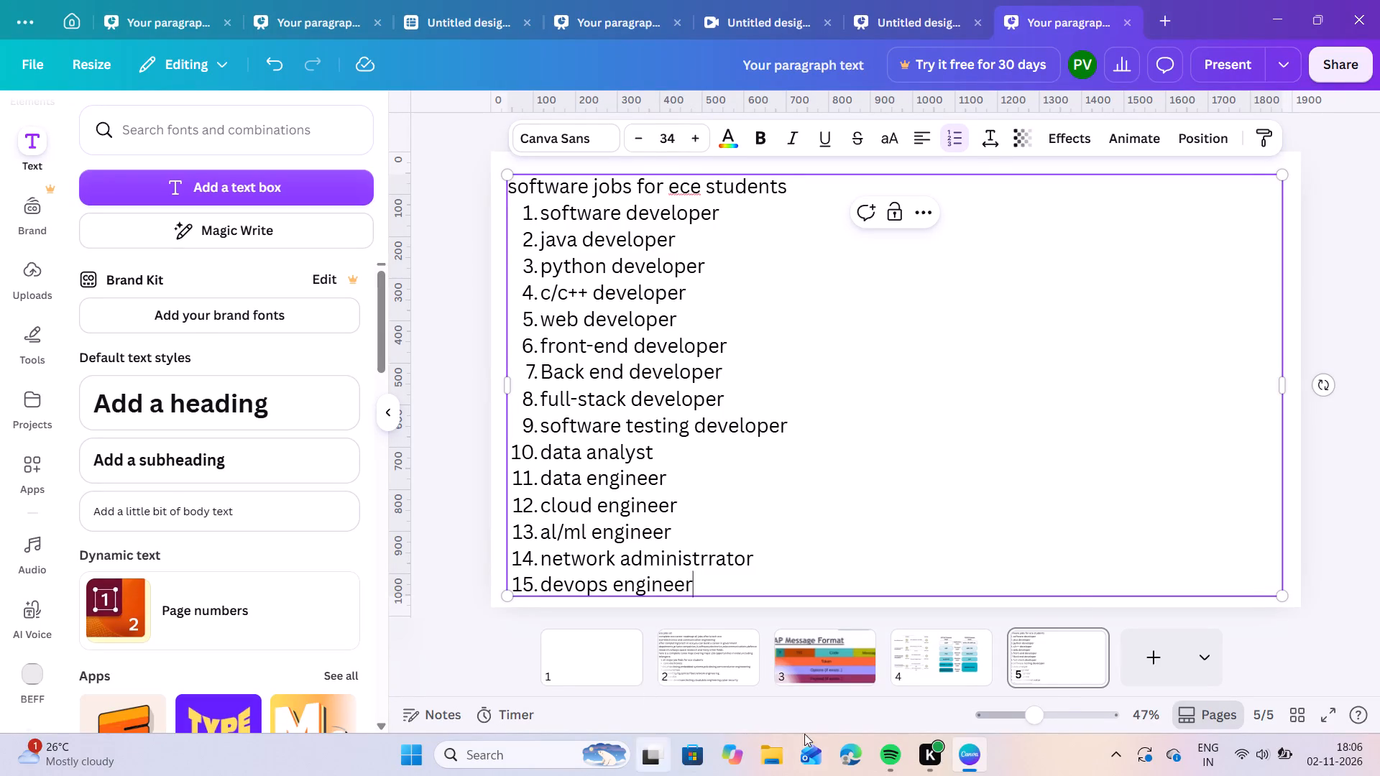
Add a sixth page and place a text box along its top edge, widened to nearly the full page width.
left_click(1152, 652)
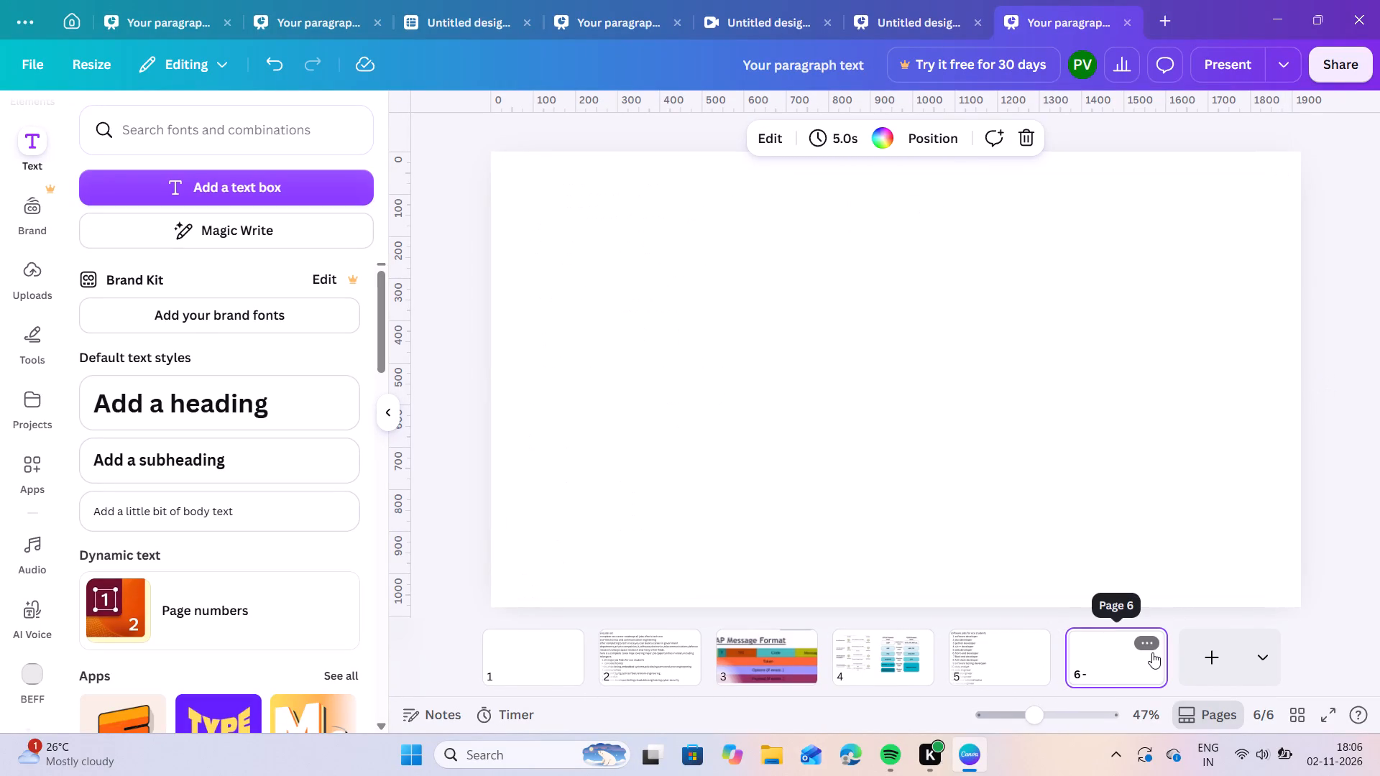
left_click(327, 177)
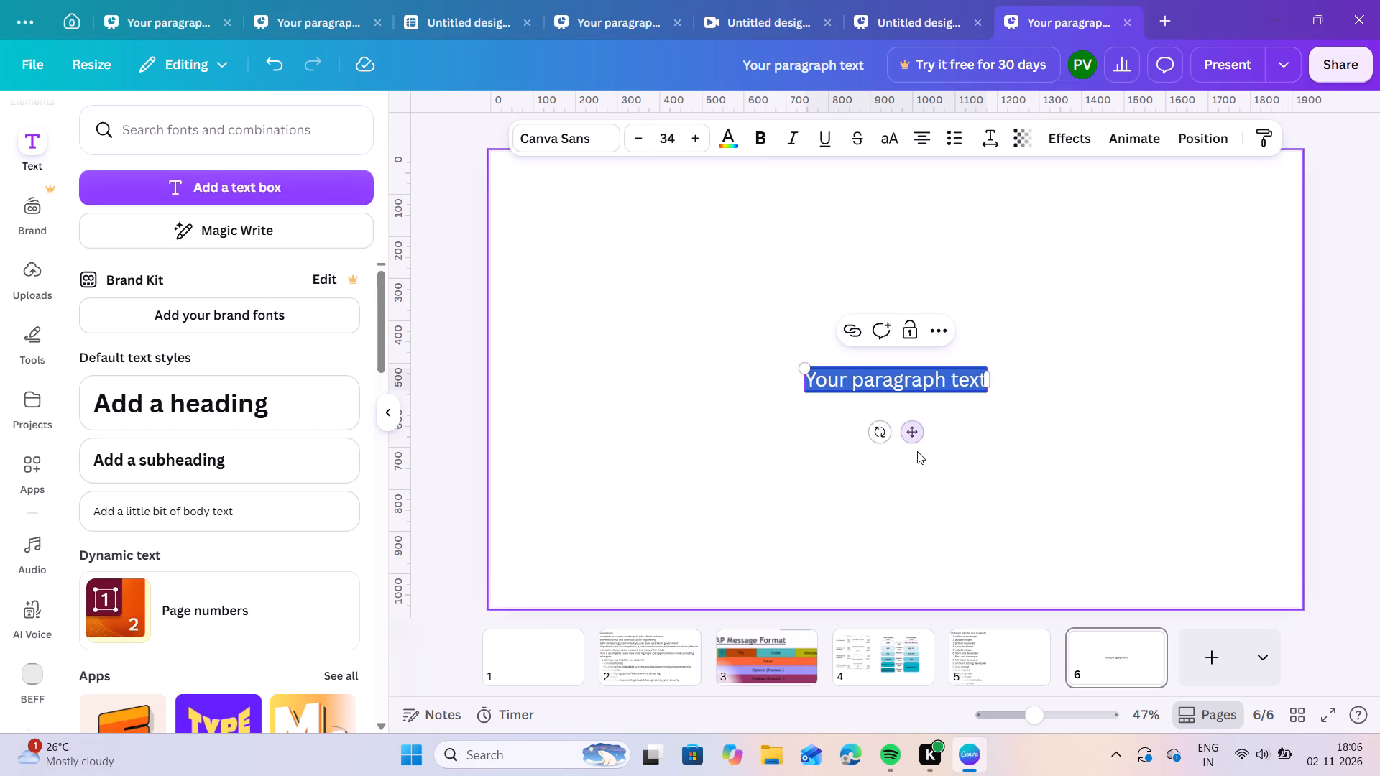
left_click_drag(913, 425, 605, 223)
left_click_drag(678, 176, 1286, 204)
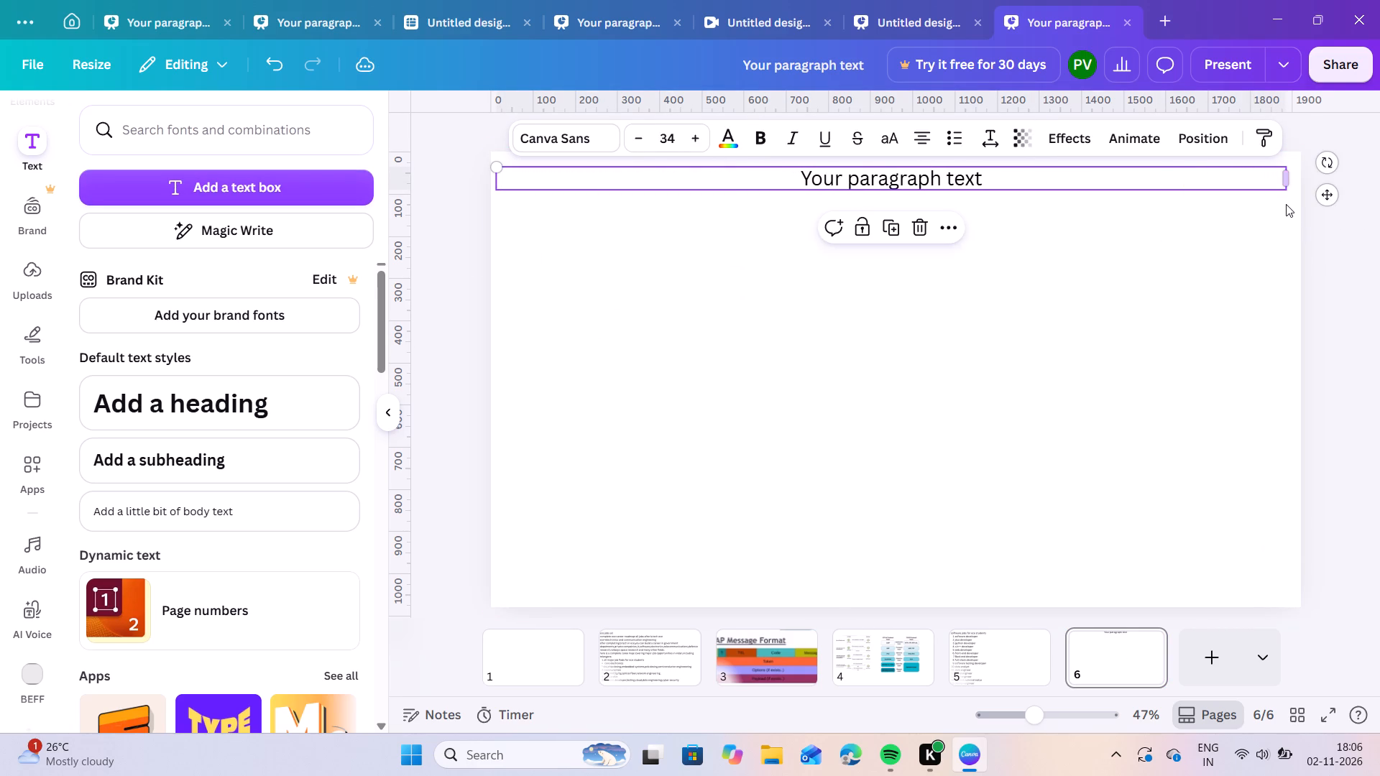
Clear the placeholder text from the new text box and left-align it.
double_click(984, 172)
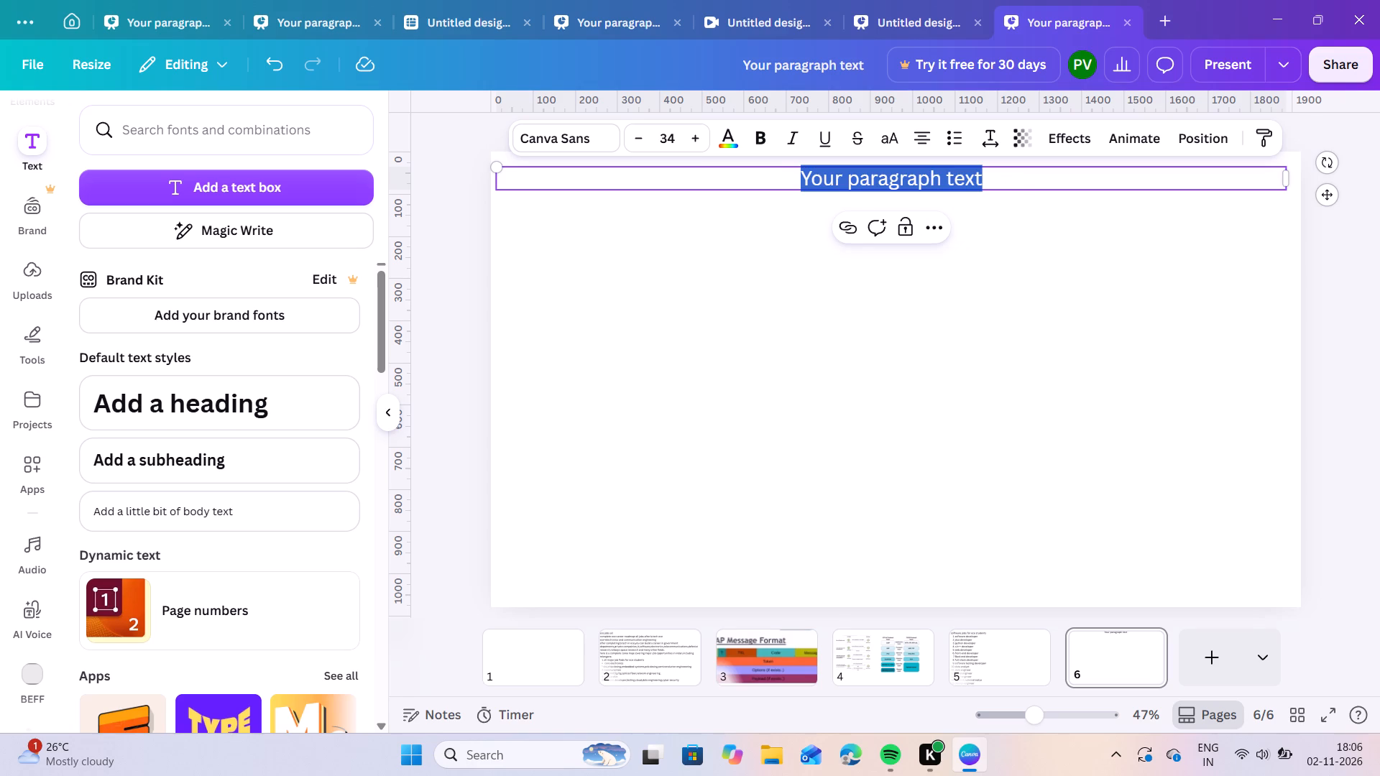
key("BackSpace")
left_click(926, 133)
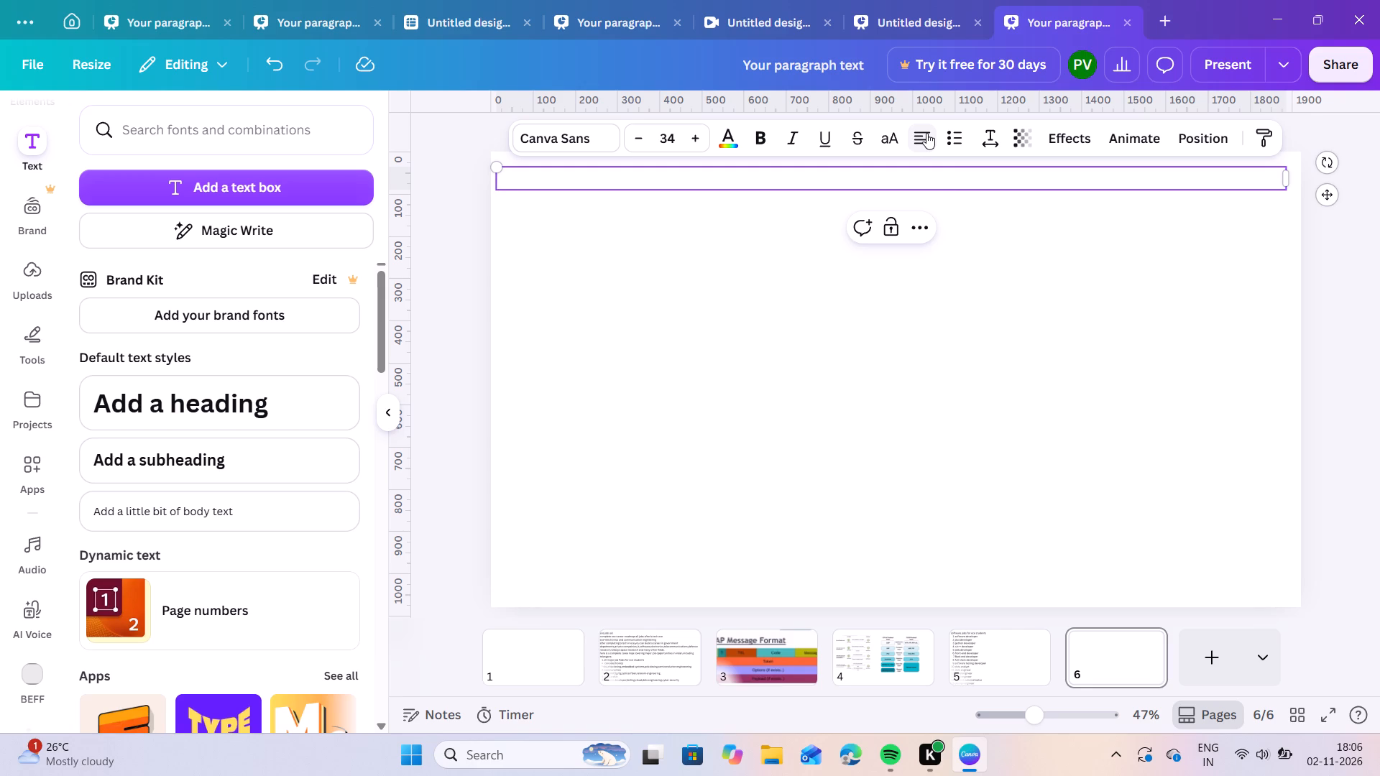
Start a numbered list in the text box, beginning its first item with "1st".
key("1")
key("period")
key("space")
type("1")
type("st")
key("space")
type("ss")
key("BackSpace")
key("BackSpace")
key("BackSpace")
key("BackSpace")
key("BackSpace")
key("s")
key("BackSpace")
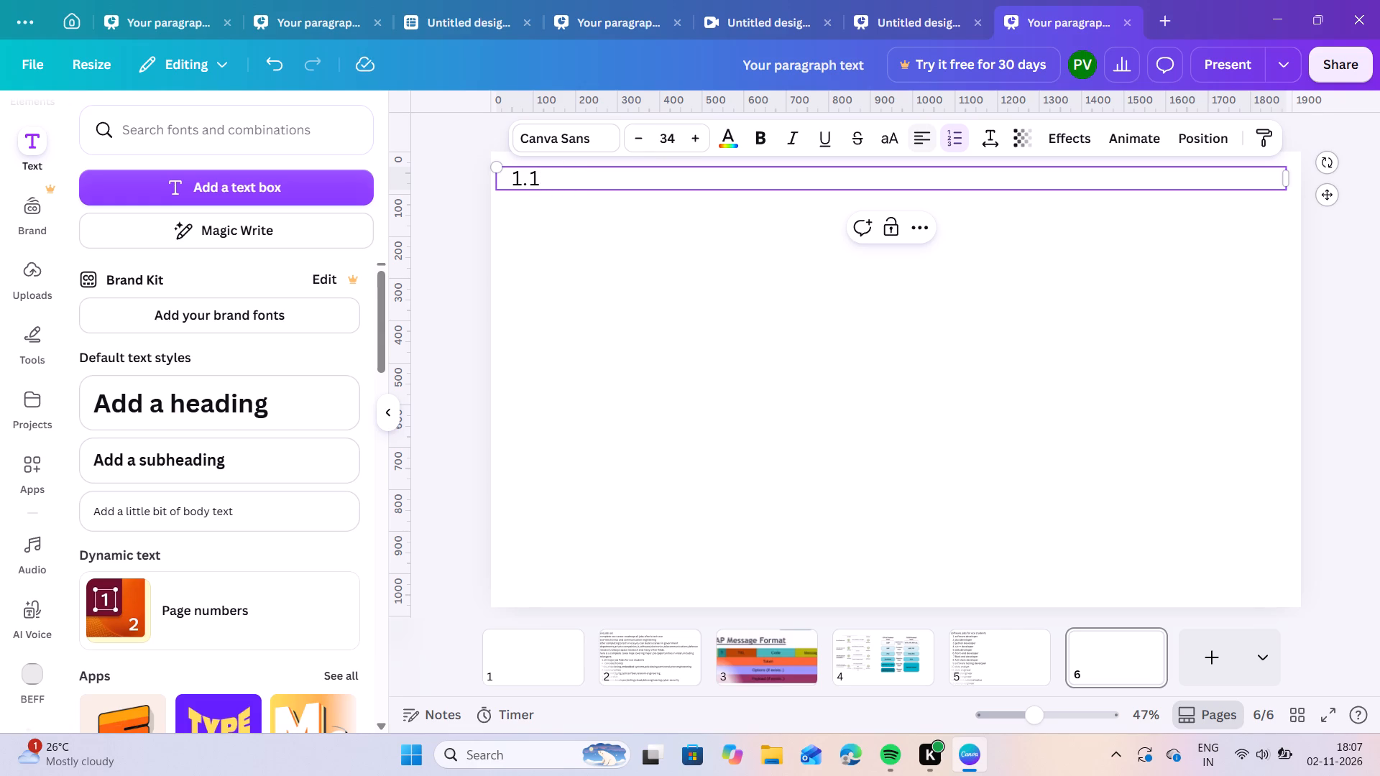
key("BackSpace")
type("1st")
key("space")
key("space")
Complete the first numbered item so that it reads "1st year -fundamental".
type("yar")
key("BackSpace")
key("BackSpace")
type("era")
key("BackSpace")
key("BackSpace")
type("ar")
key("space")
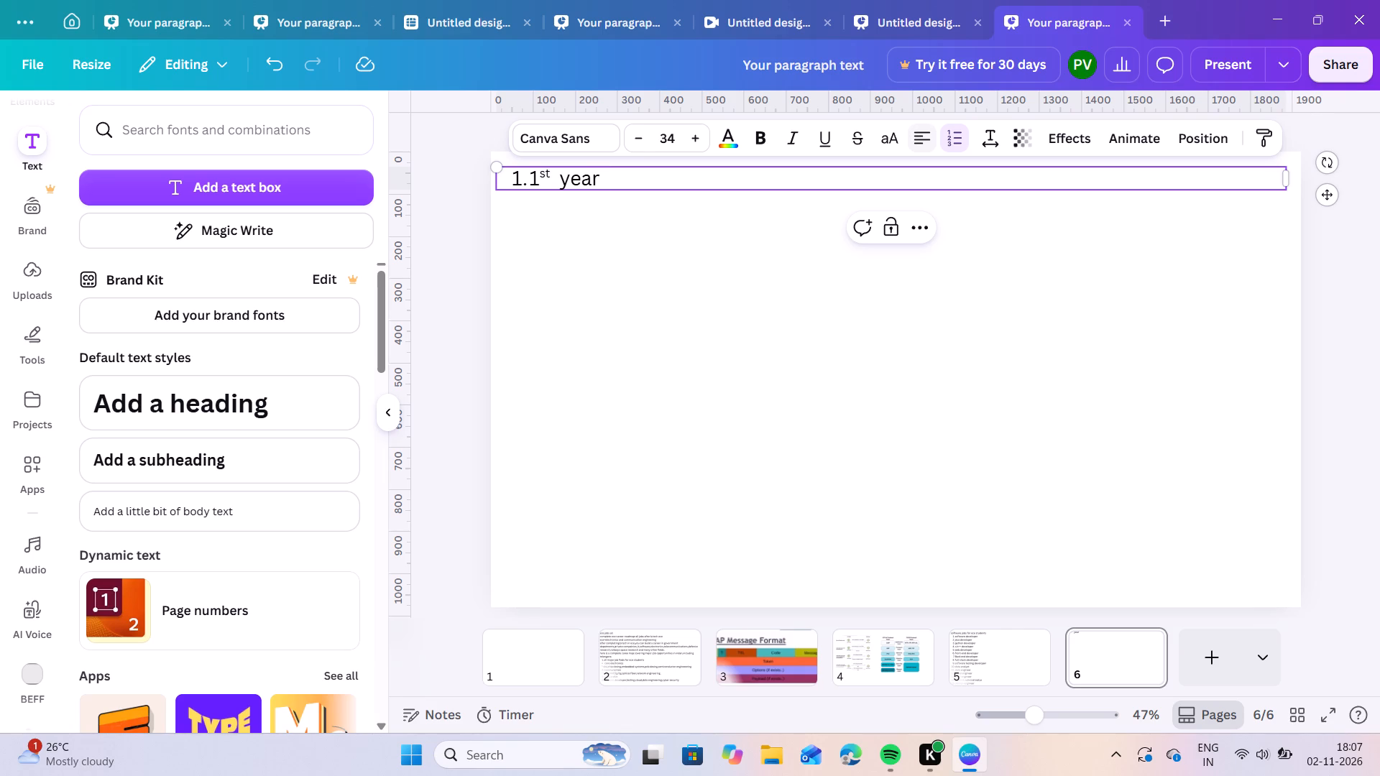
key("minus")
type("fu")
key("n")
type("dam")
key("e")
type("ntal")
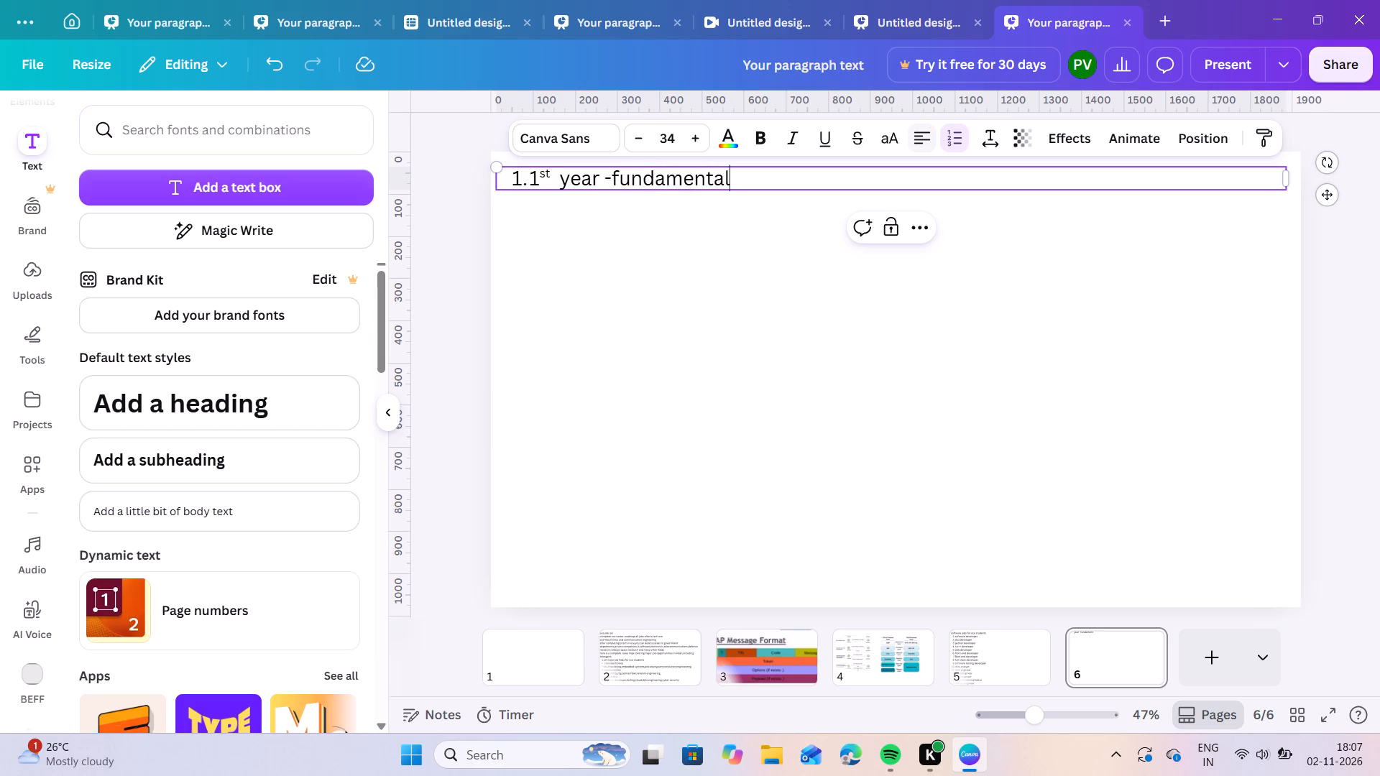
Add blank lines below "1st year -fundamental" to extend the text box down to the bottom of the page.
key("Return")
key("Return")
key("Return")
key("Return")
key("Return")
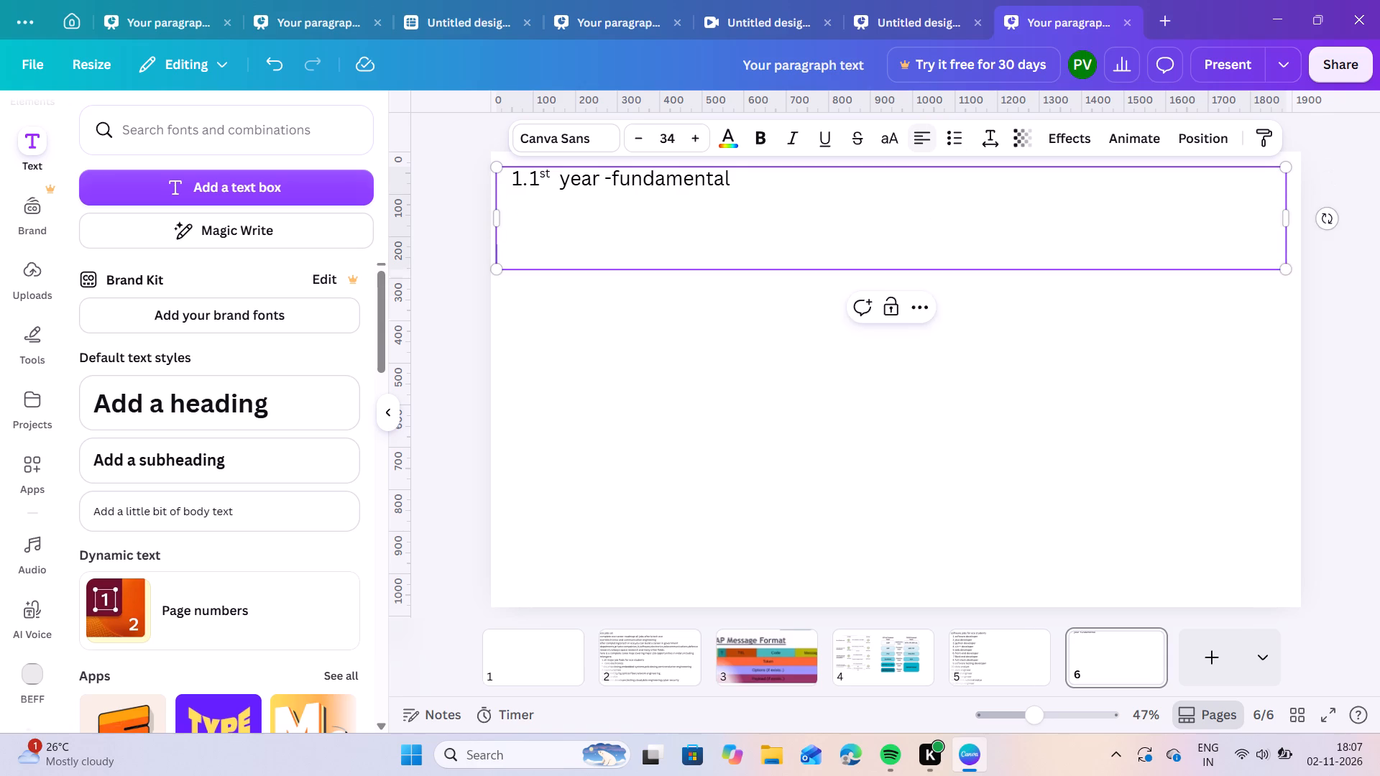
key("Return")
key("Return")
key("Return")
key("Return")
key("Return")
key("Return")
key("Return")
key("Return")
key("Return")
key("Return")
key("Return")
key("Return")
key("Return")
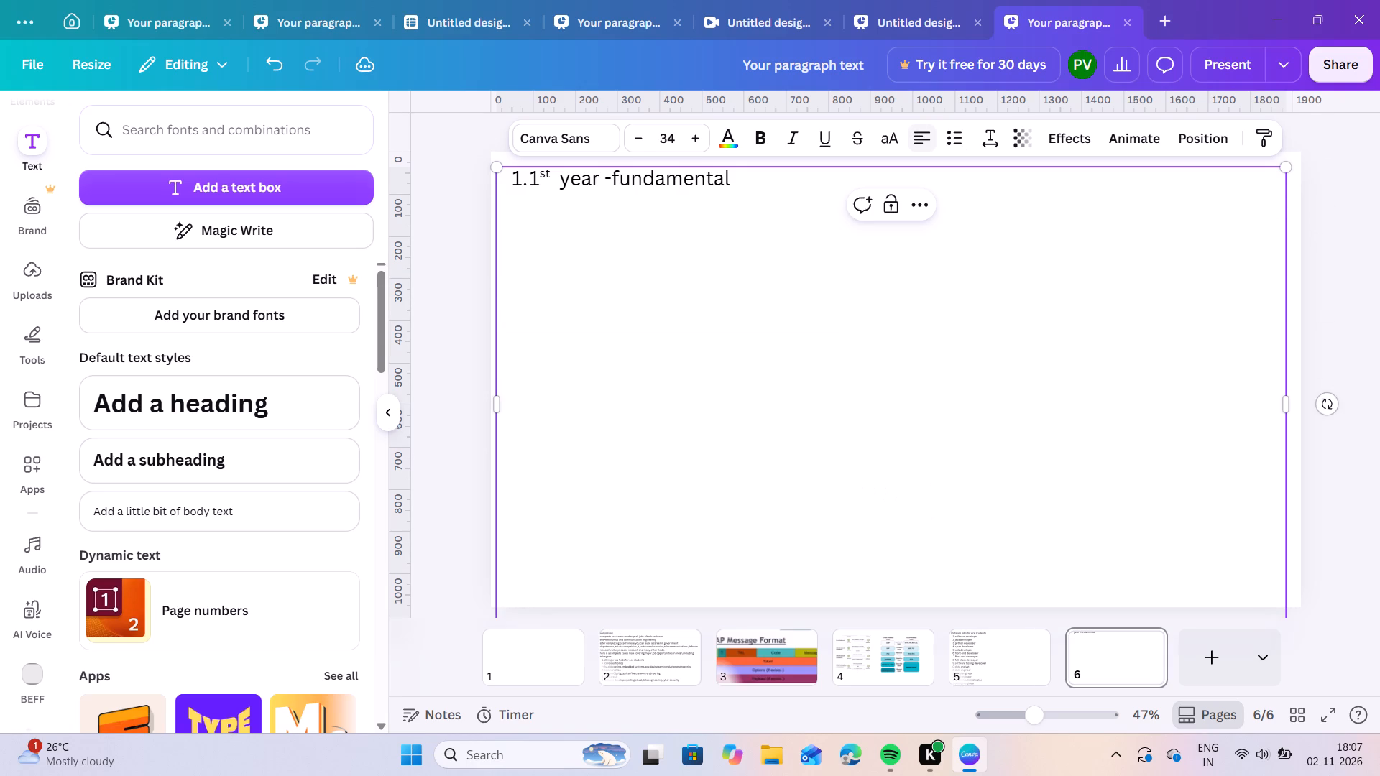
key("BackSpace")
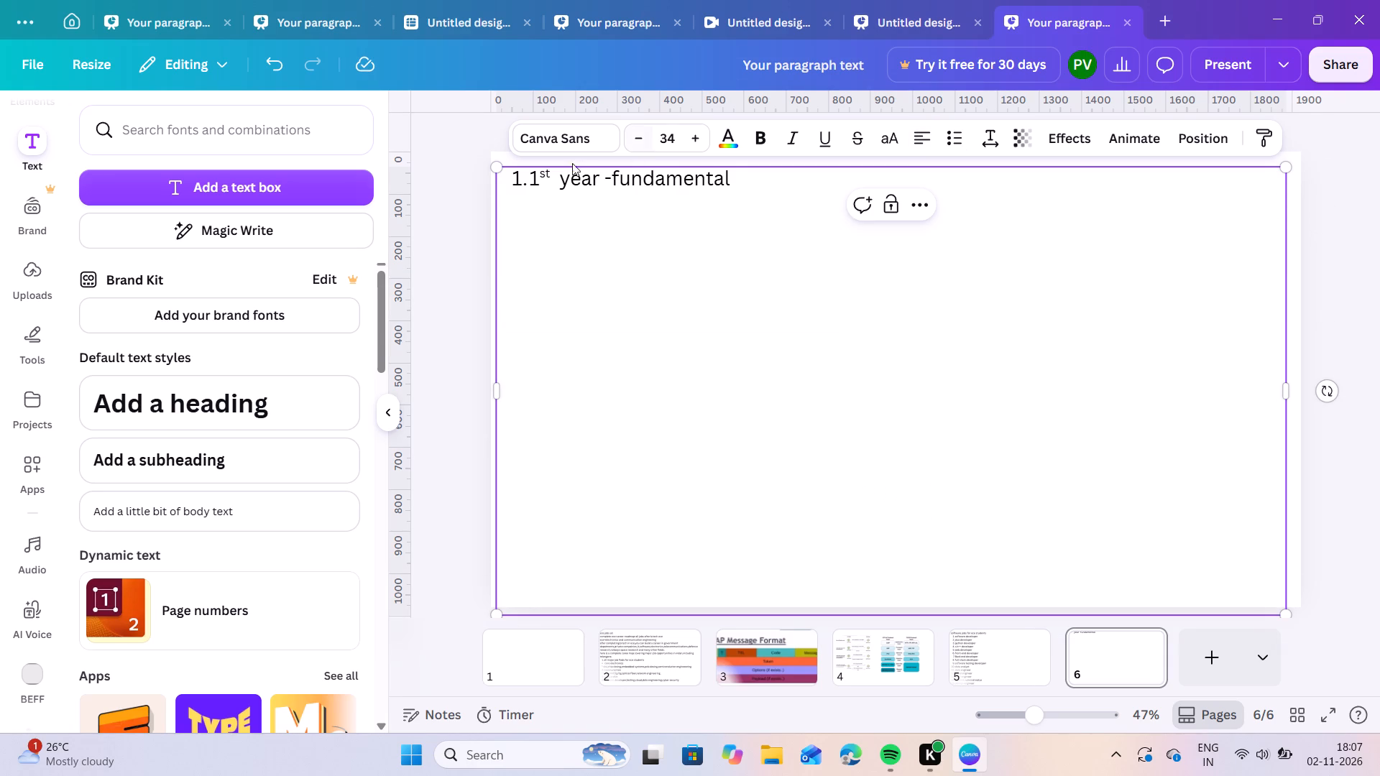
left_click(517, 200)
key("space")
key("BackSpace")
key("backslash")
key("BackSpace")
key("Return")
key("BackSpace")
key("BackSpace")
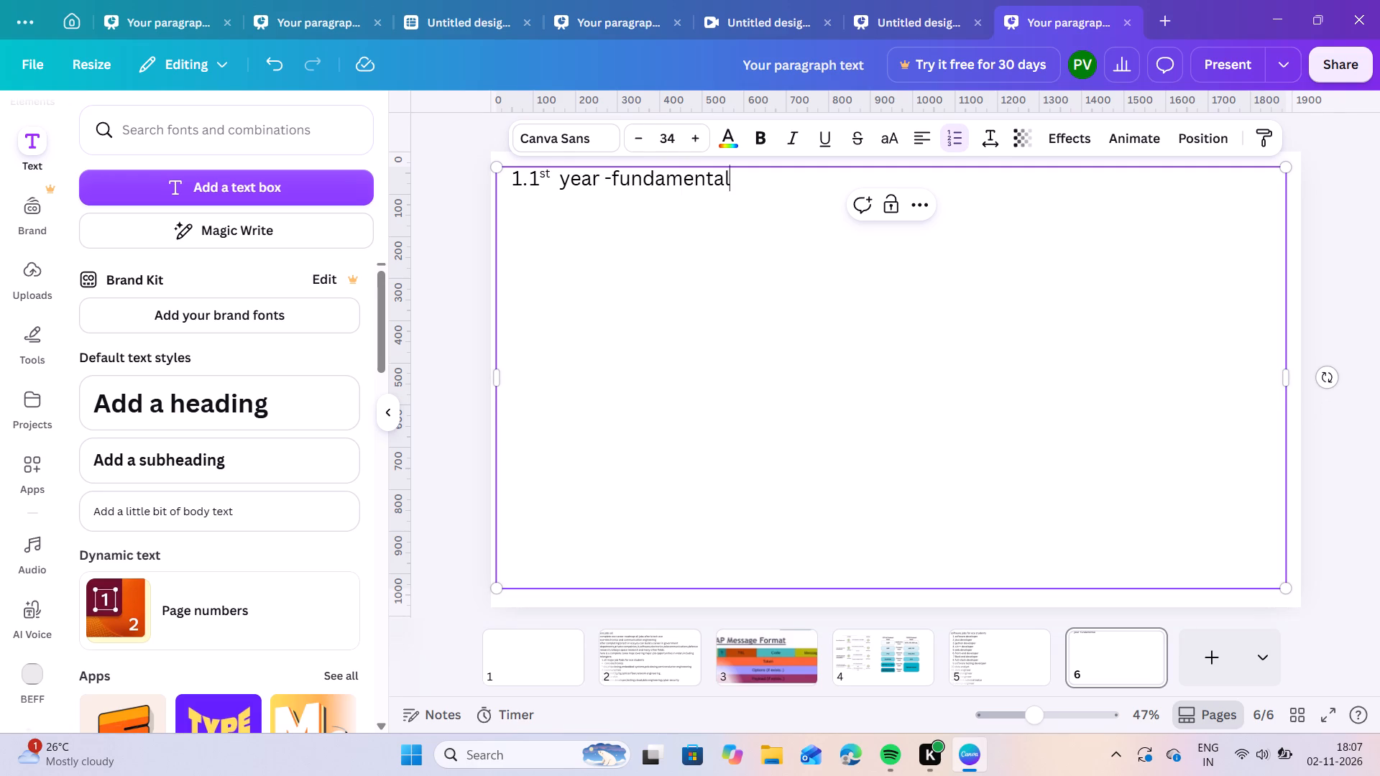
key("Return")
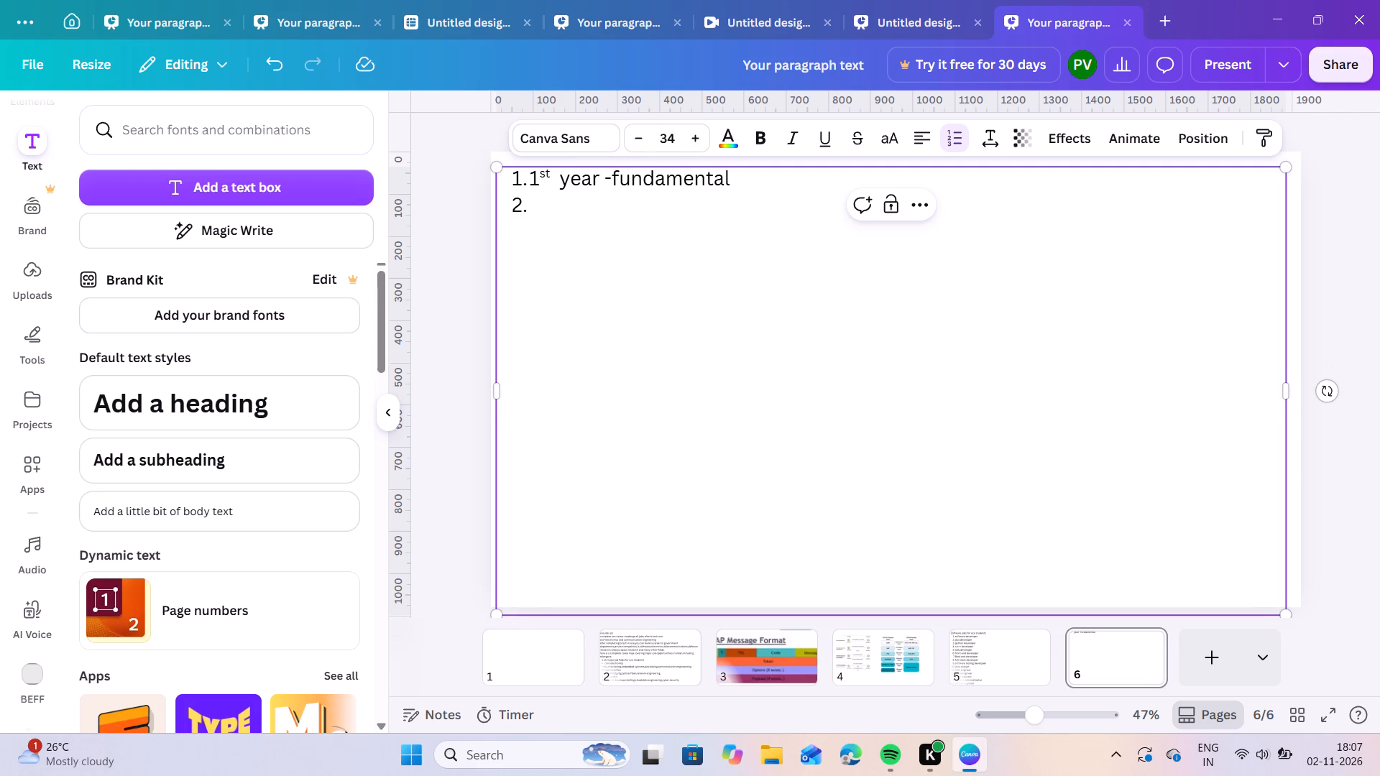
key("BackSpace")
Turn the line below "1st year -fundamental" into a bulleted list item and place the text cursor after its bullet.
key("space")
key("space")
left_click(953, 144)
left_click(510, 203)
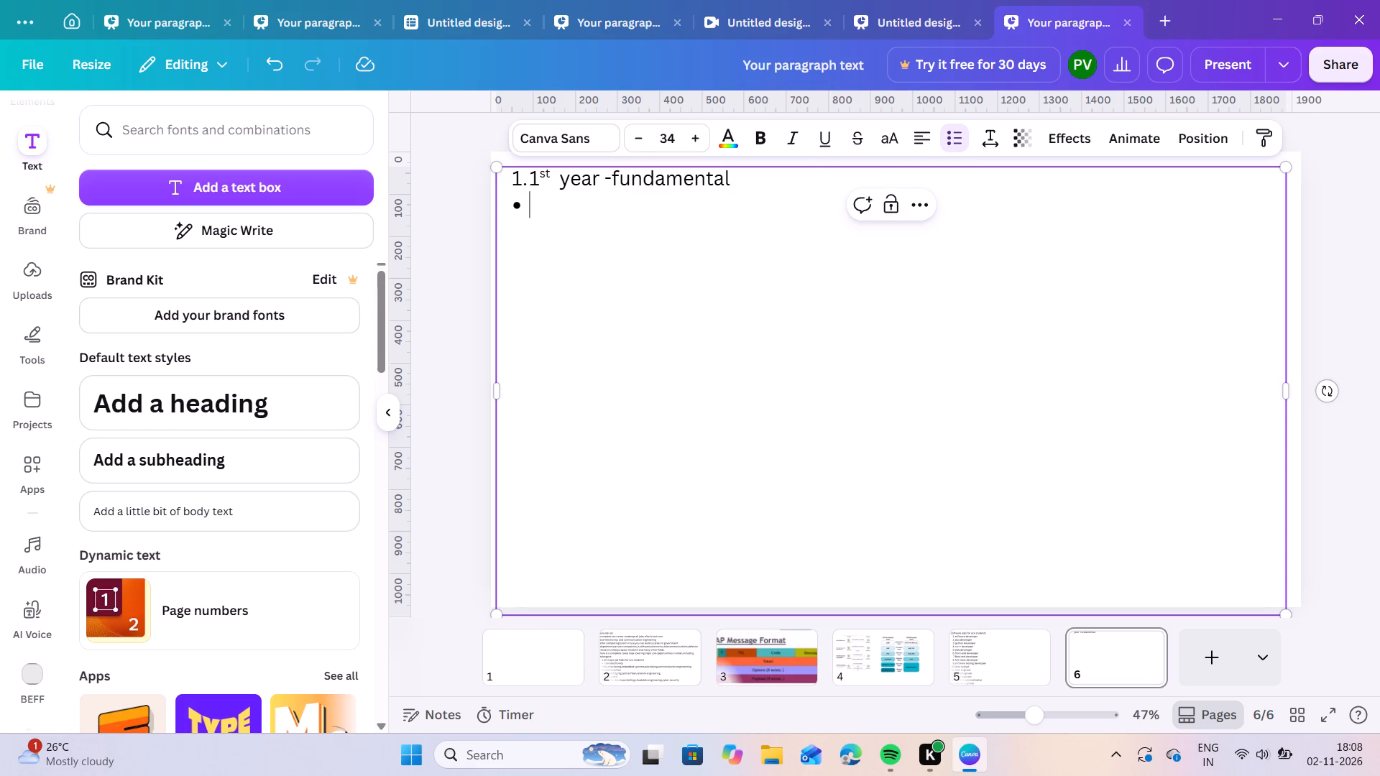
key("space")
triple_click(501, 206)
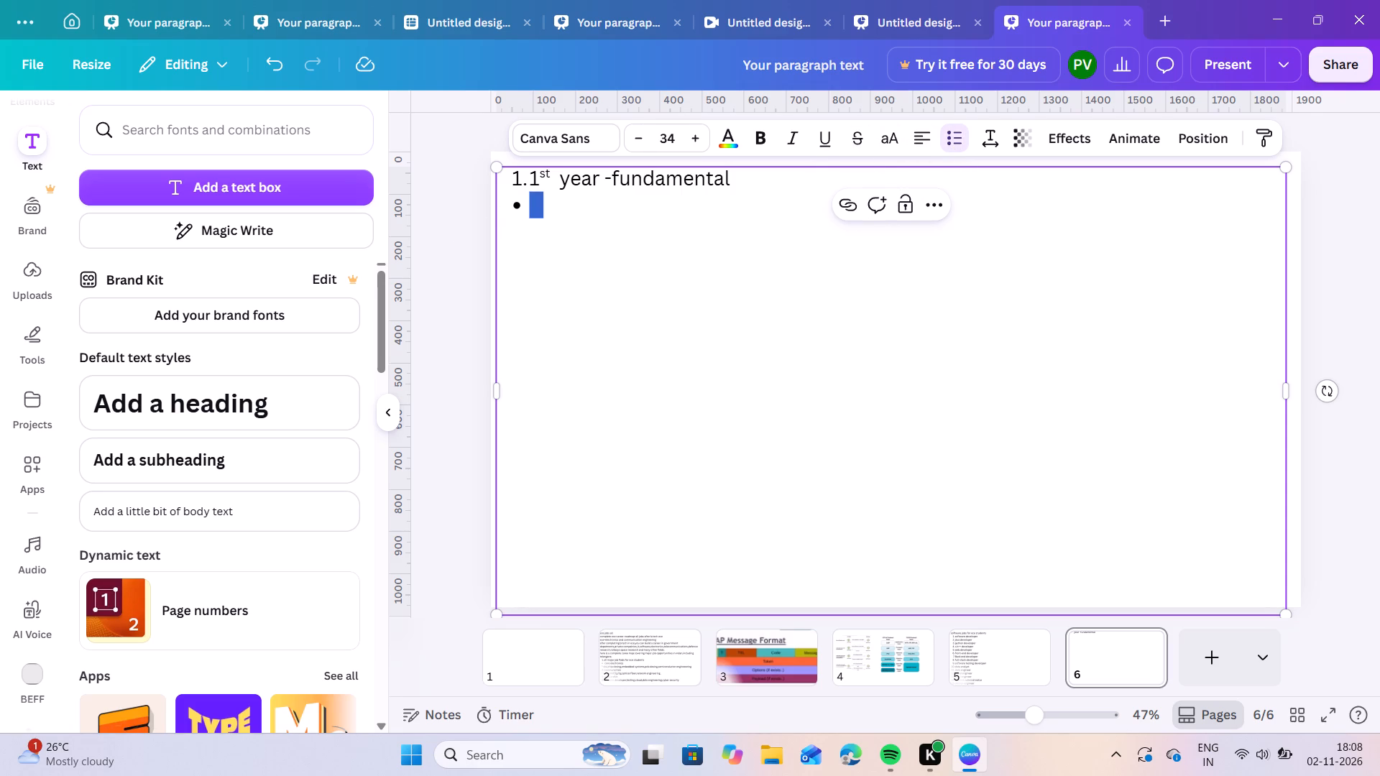
double_click(501, 206)
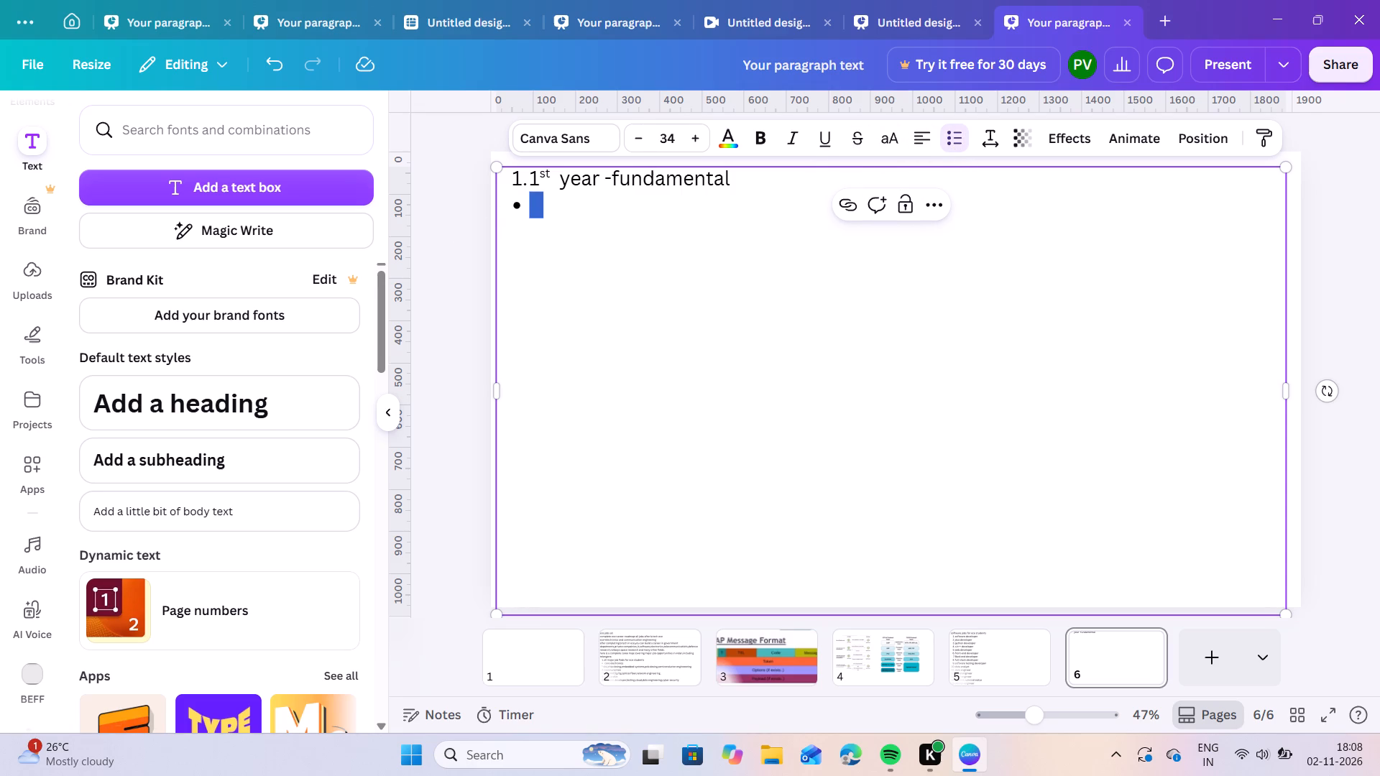
left_click(586, 218)
key("space")
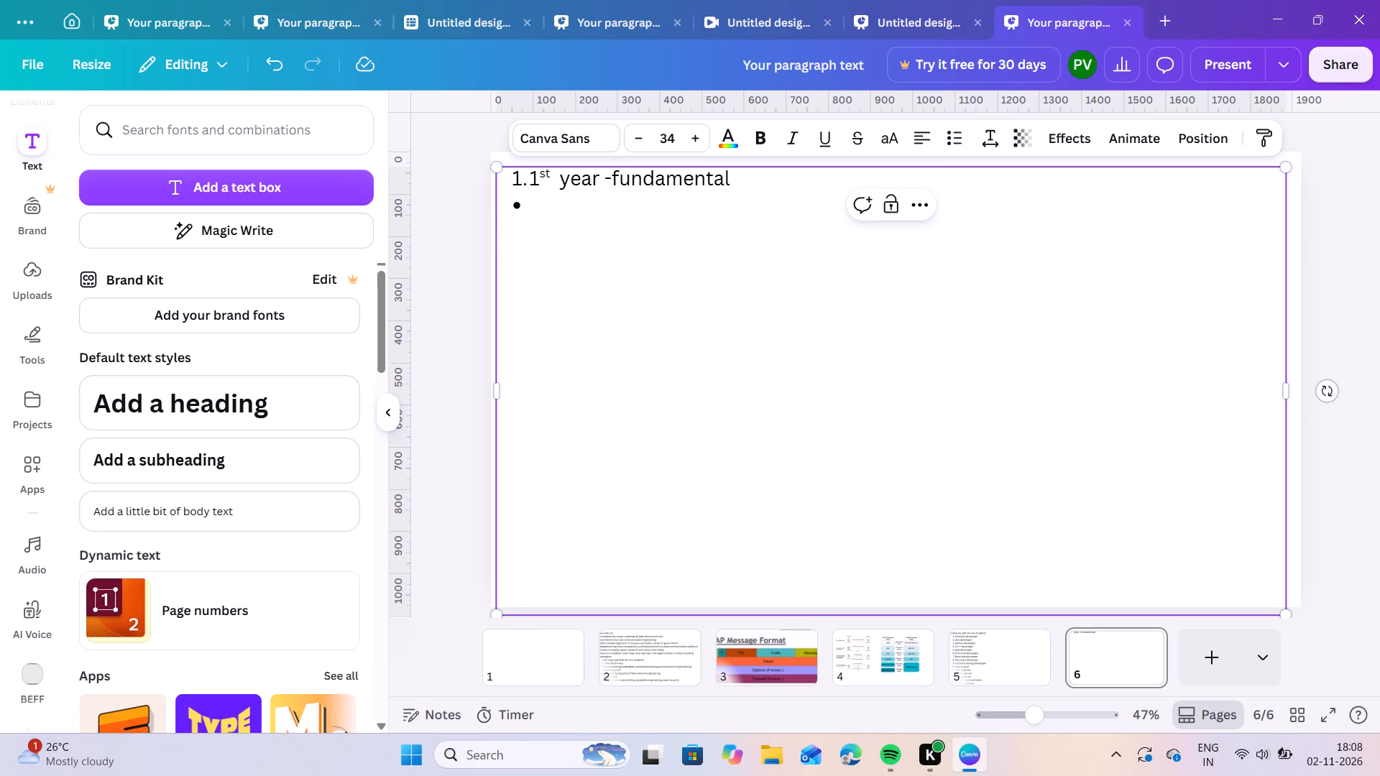
left_click(540, 212)
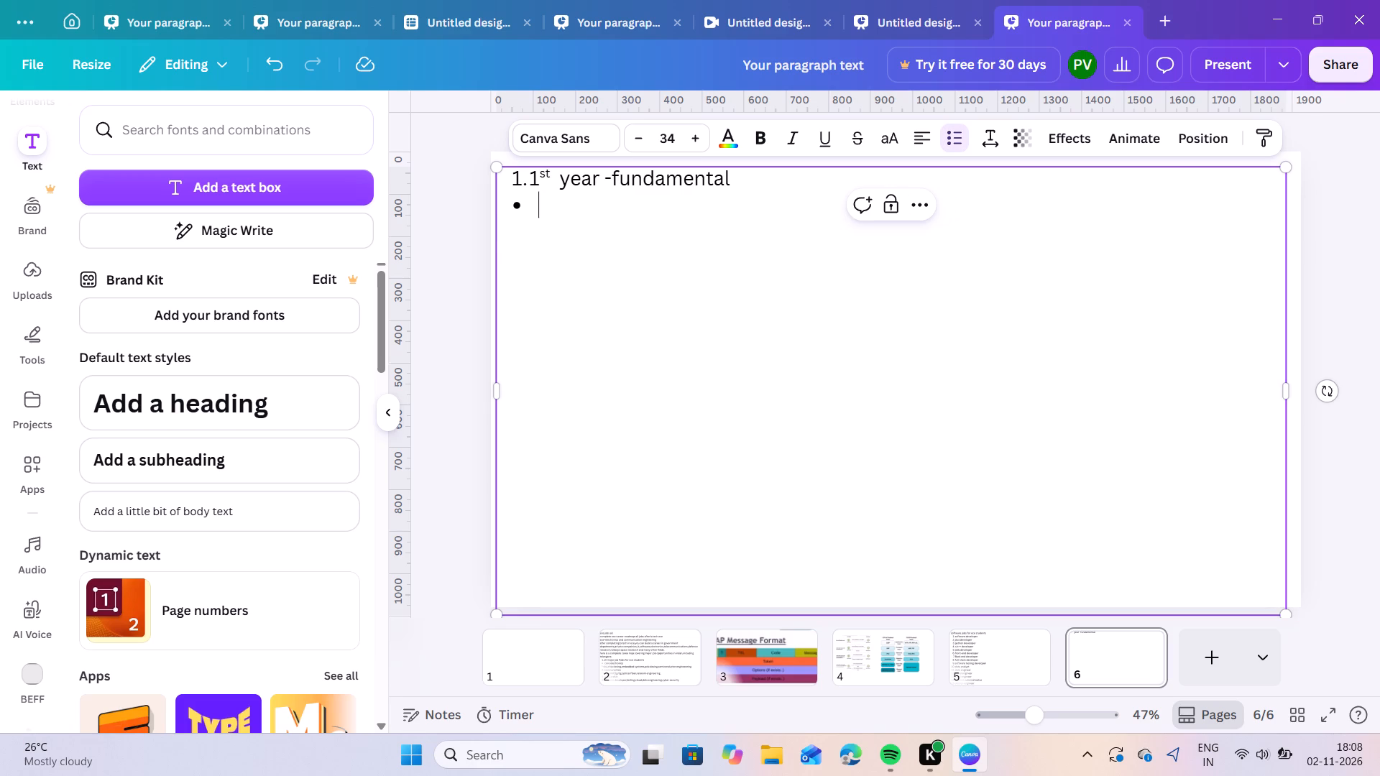
Enter "engineering mathematics" as the first bullet under "1st year -fundamental".
type("en")
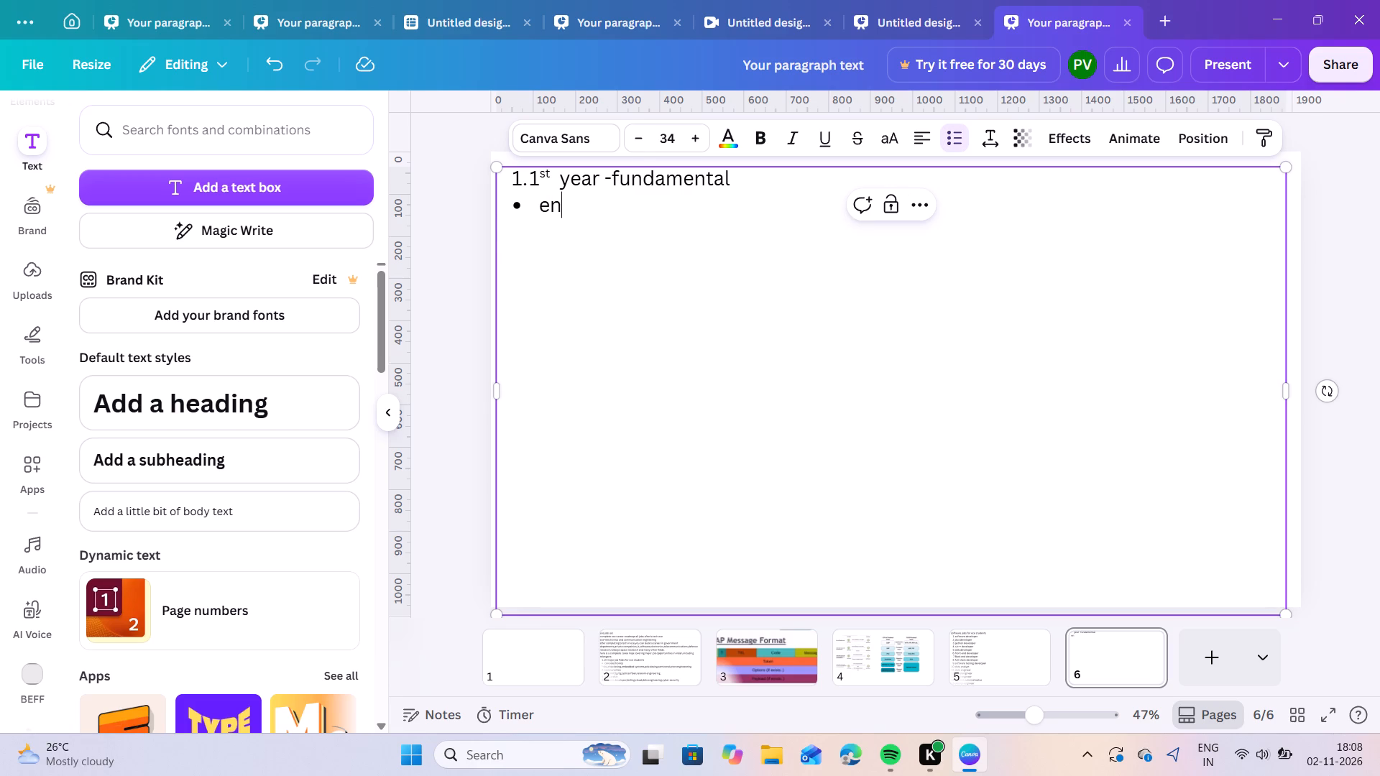
type("gineerin")
type("g")
key("space")
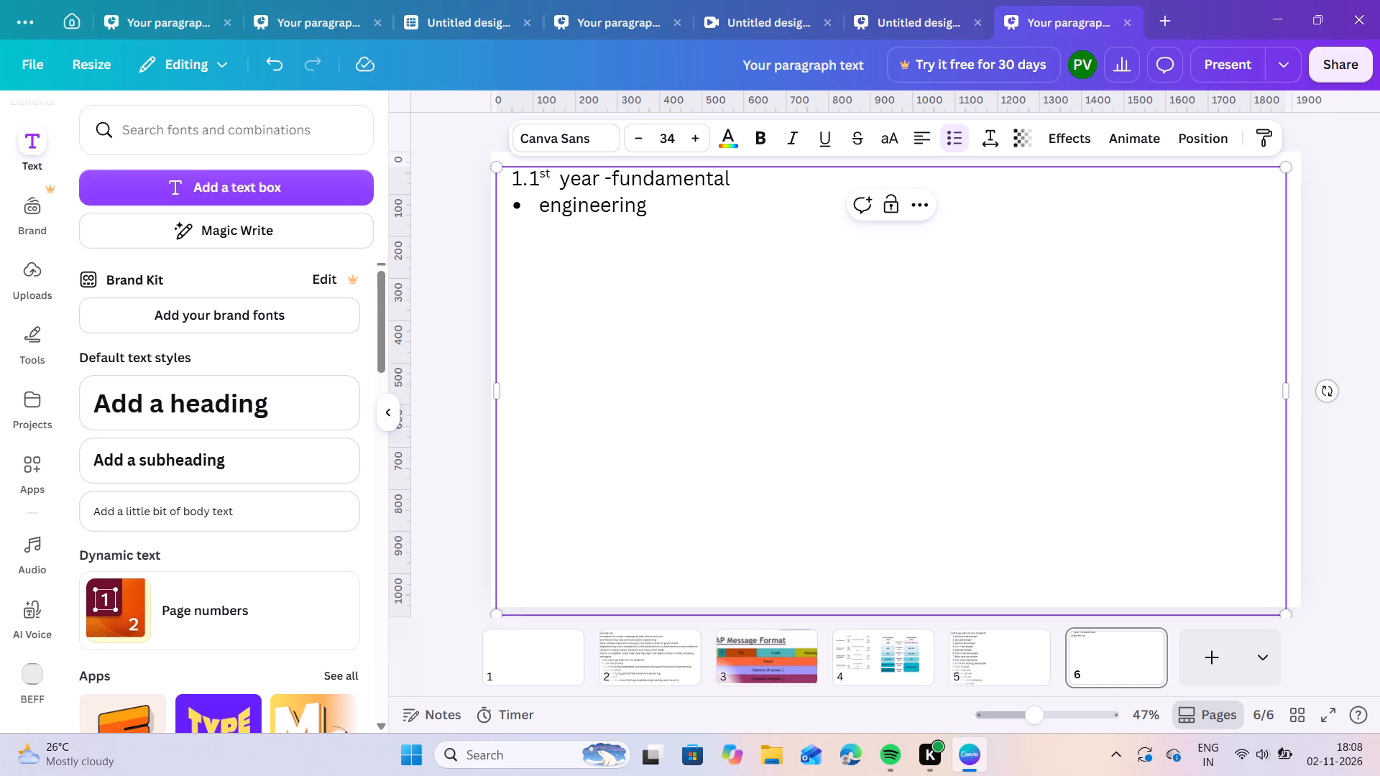
type("mat")
type("he")
type("mat")
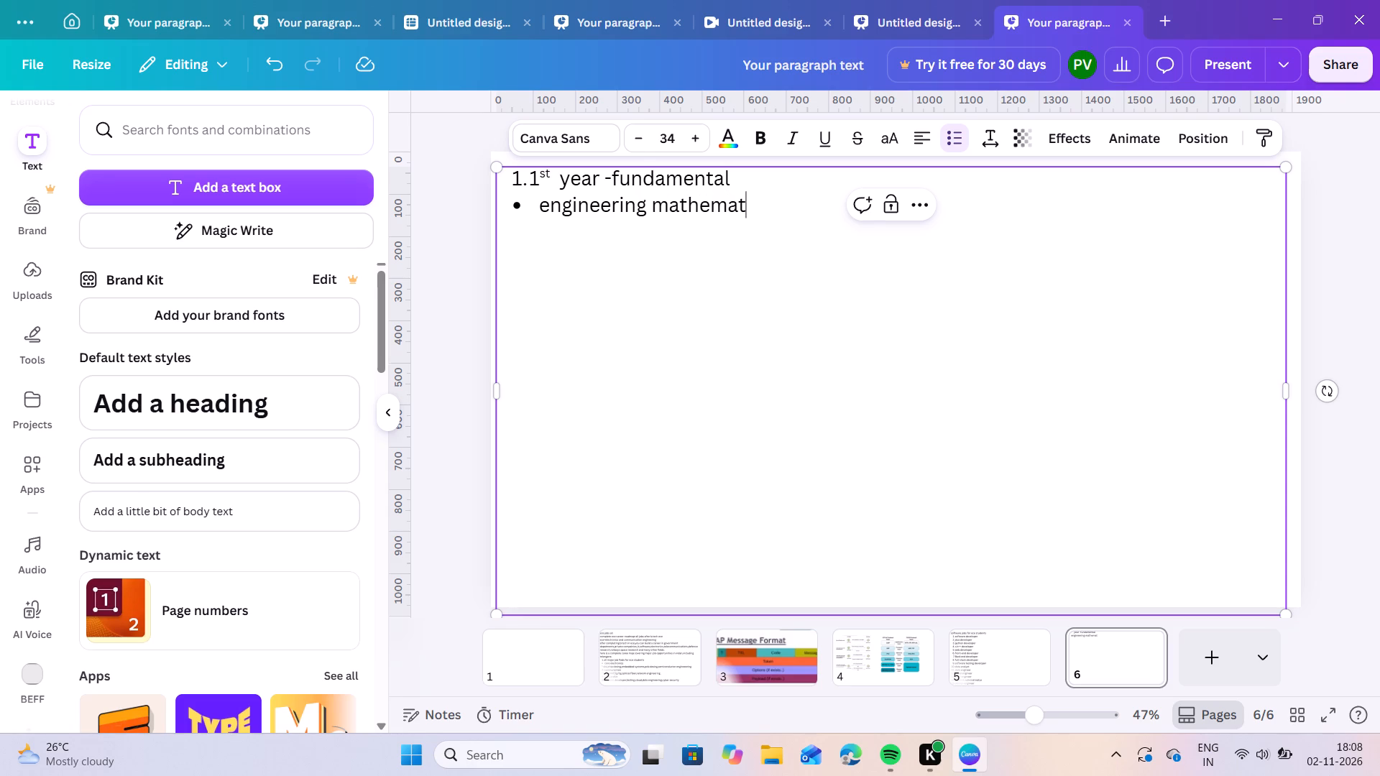
key("i")
key("c")
key("s")
Add a second bullet reading "basic electronics" below "engineering mathematics".
key("Return")
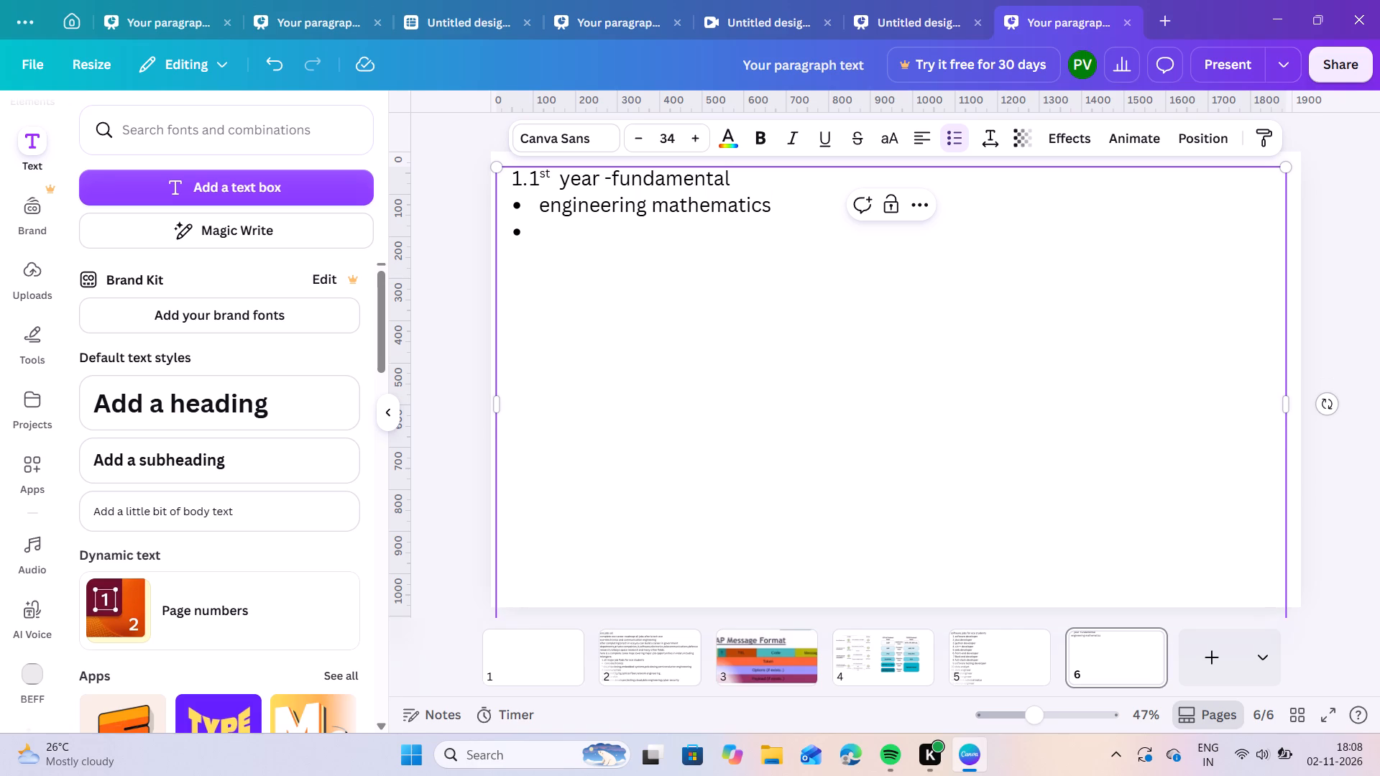
type("ba")
type("si")
key("c")
key("space")
type("el")
key("e")
type("ct")
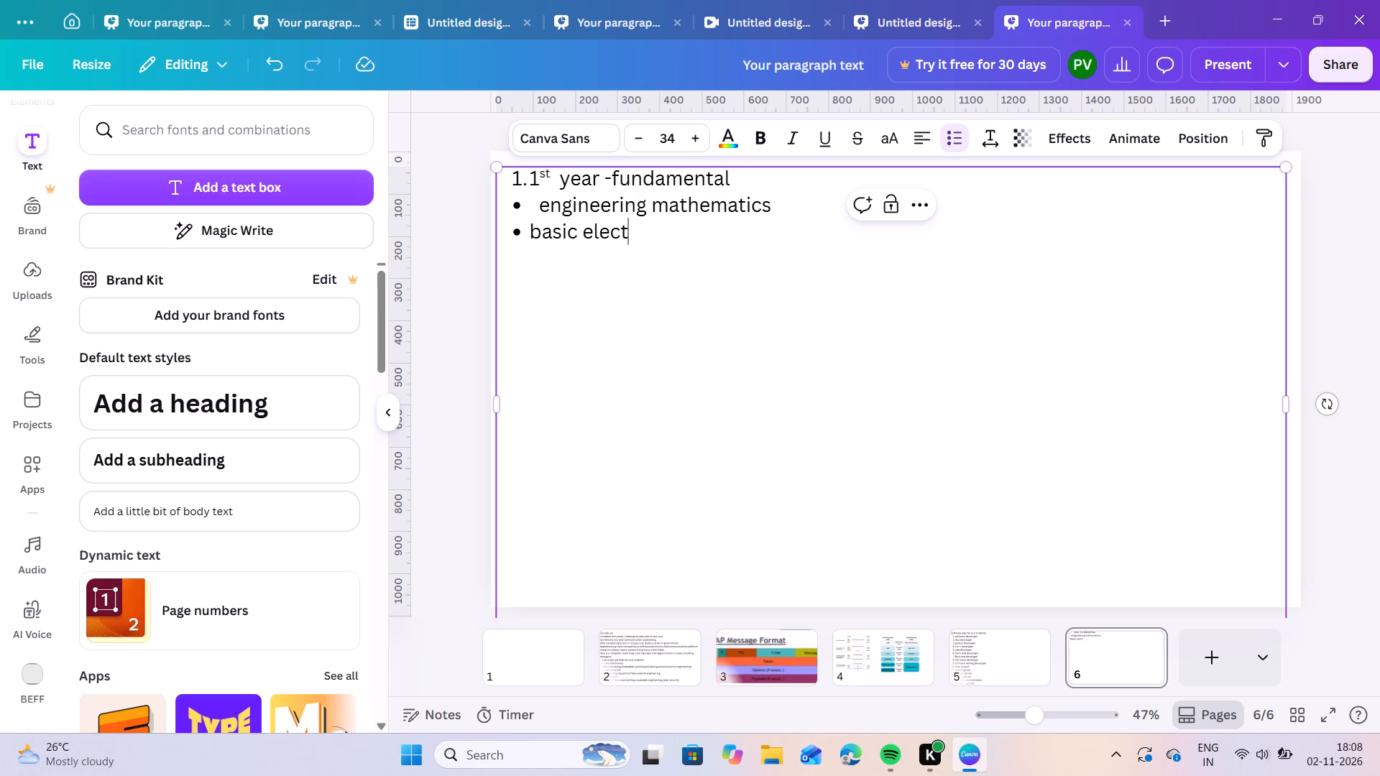
key("r")
key("o")
type("nics")
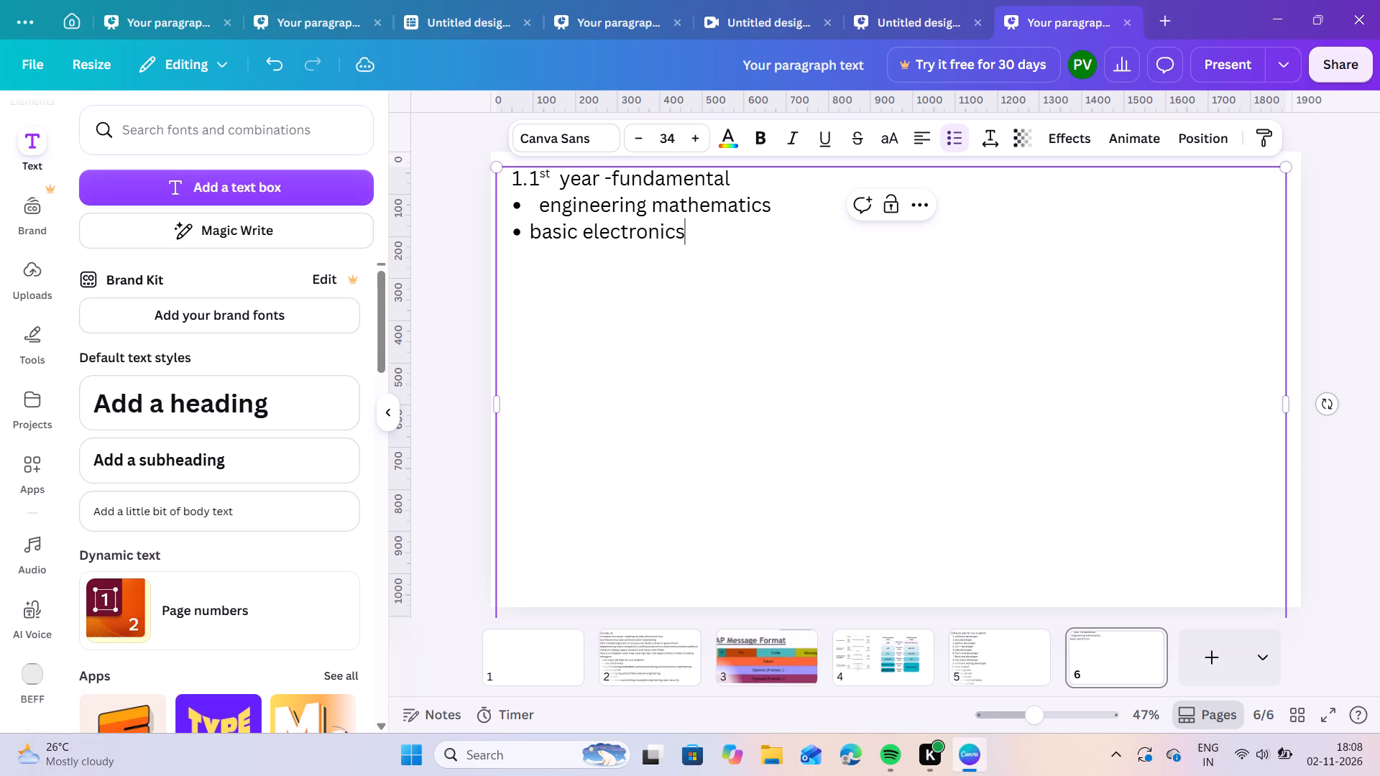
Add a third bullet reading "electrical engineering" below "basic electronics".
key("Return")
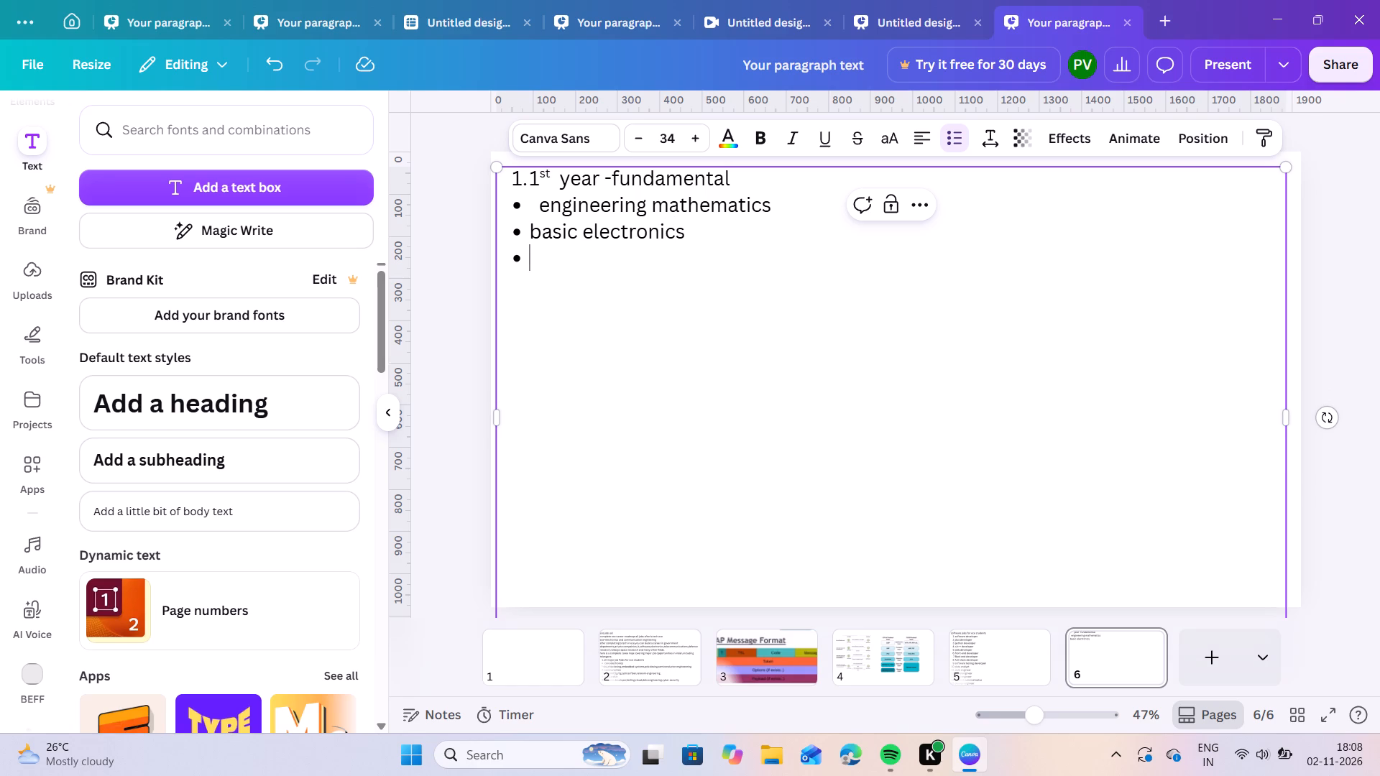
key("e")
type("lec")
key("t")
type("ri")
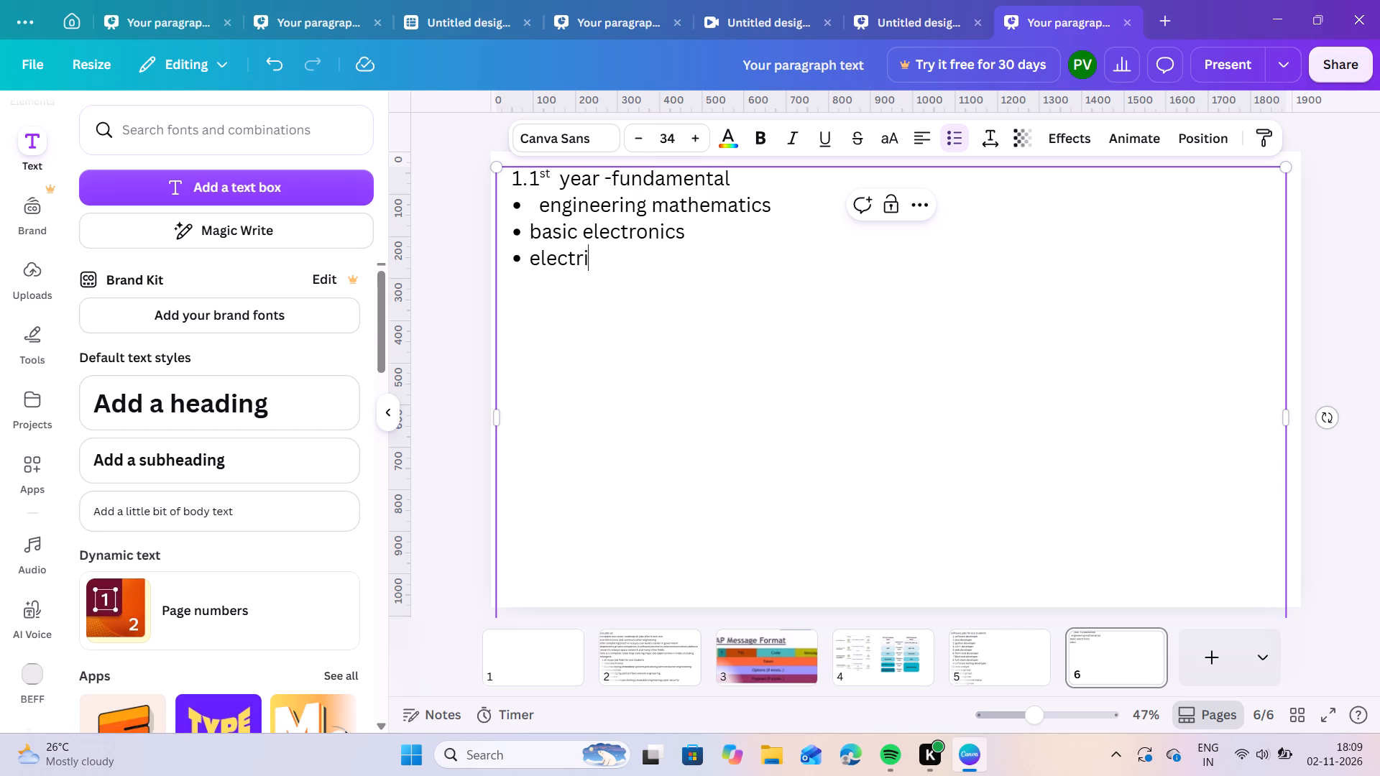
type("cal")
key("space")
type("en")
key("g")
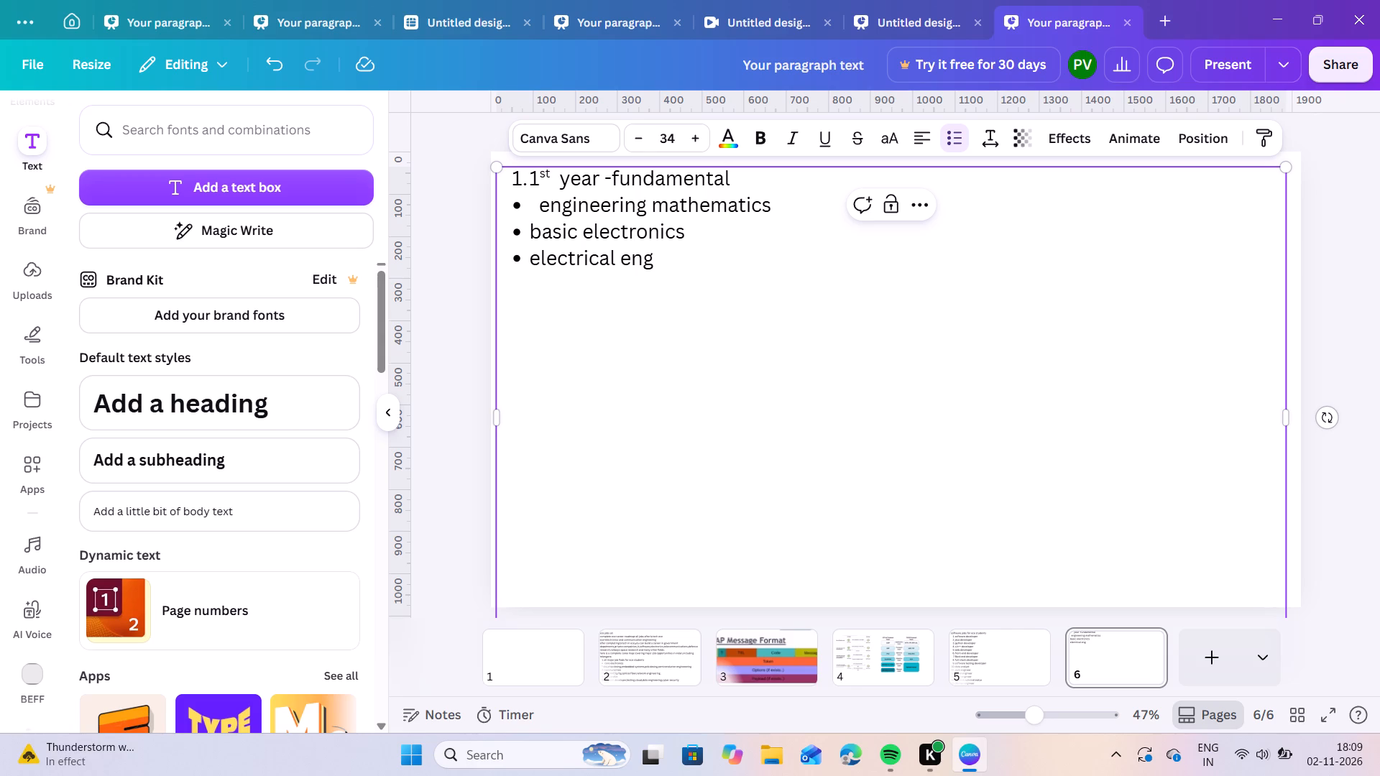
type("ineerim")
key("BackSpace")
type("ng")
key("space")
Add a fourth bullet reading "c programming" below "electrical engineering".
key("Return")
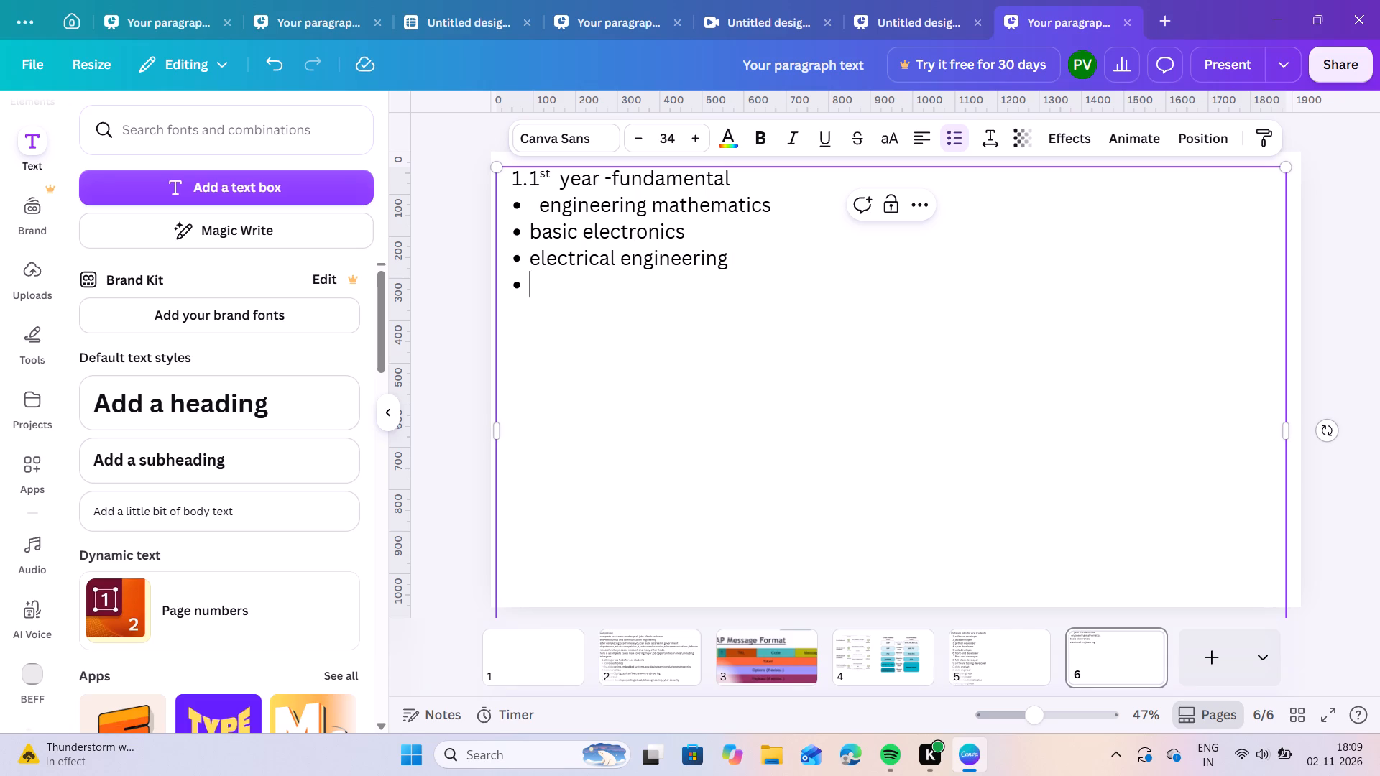
type("c pro")
key("g")
key("r")
key("a")
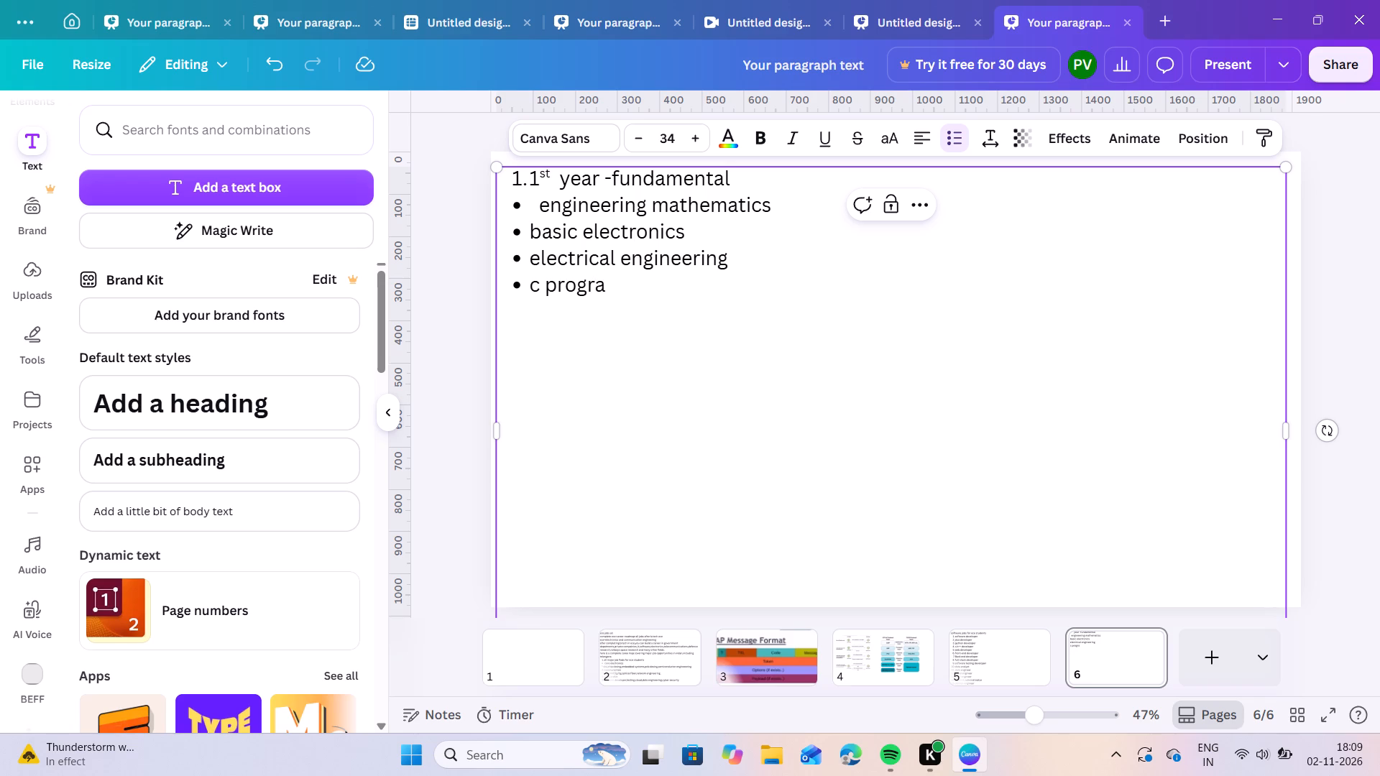
type("mming")
Add a fifth bullet reading "engineering physics" below "c programming".
key("Return")
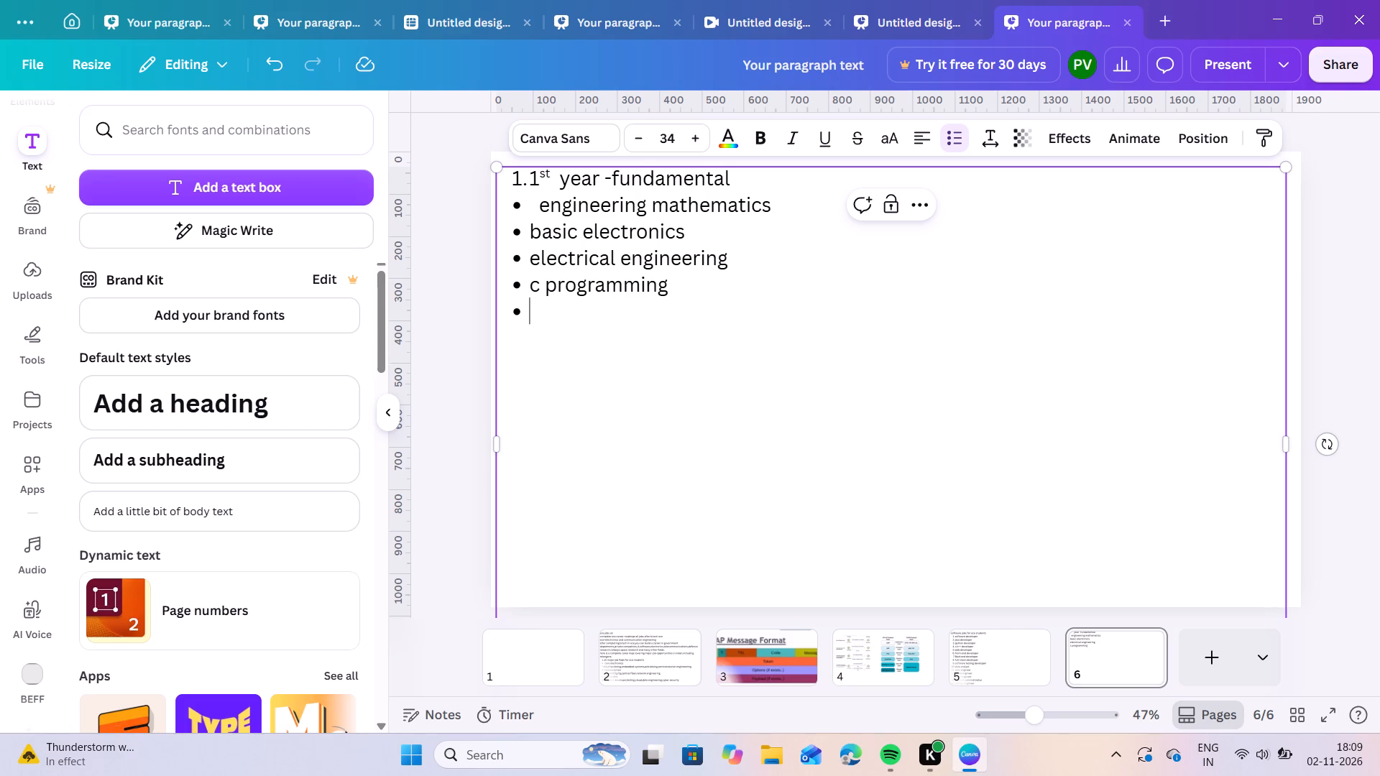
type("engi")
type("neerin")
key("g")
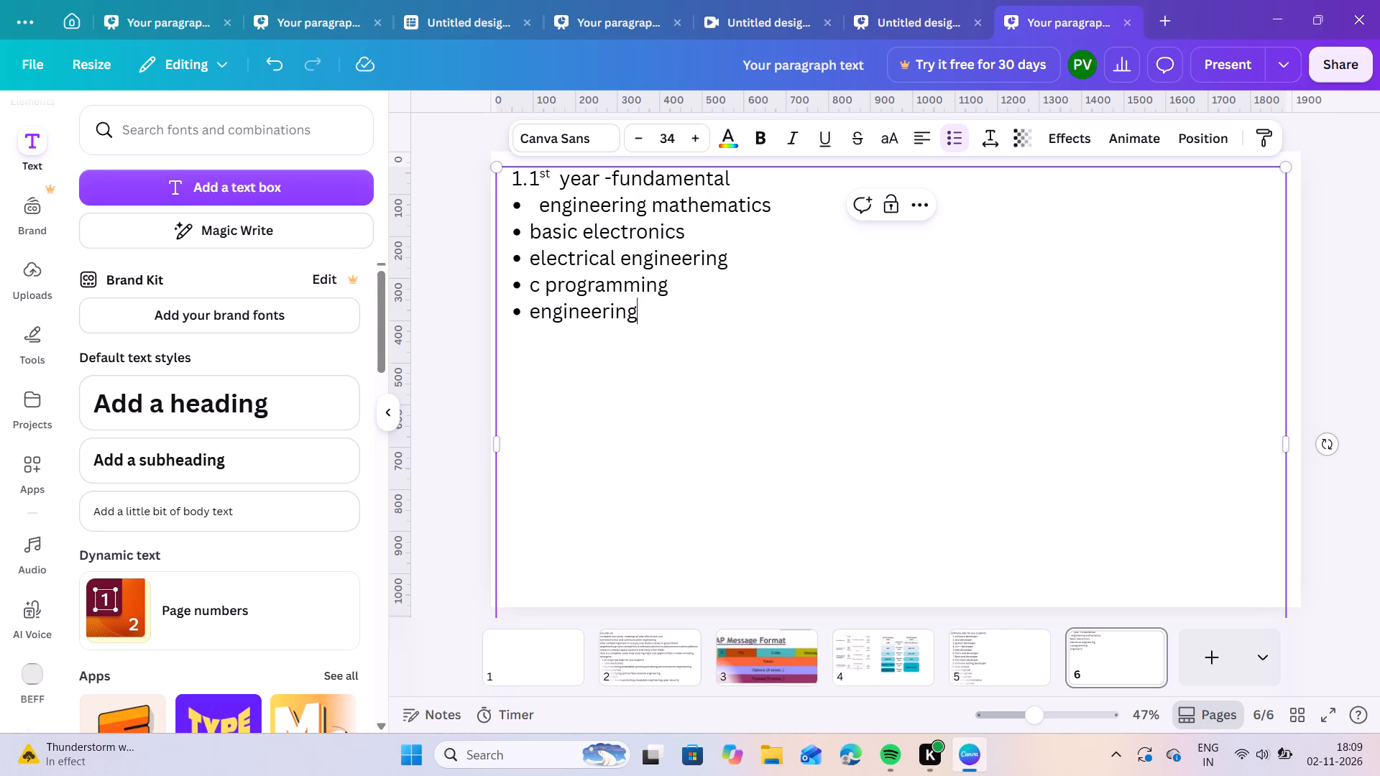
key("space")
type("pn")
key("BackSpace")
key("h")
type("ysisc")
key("BackSpace")
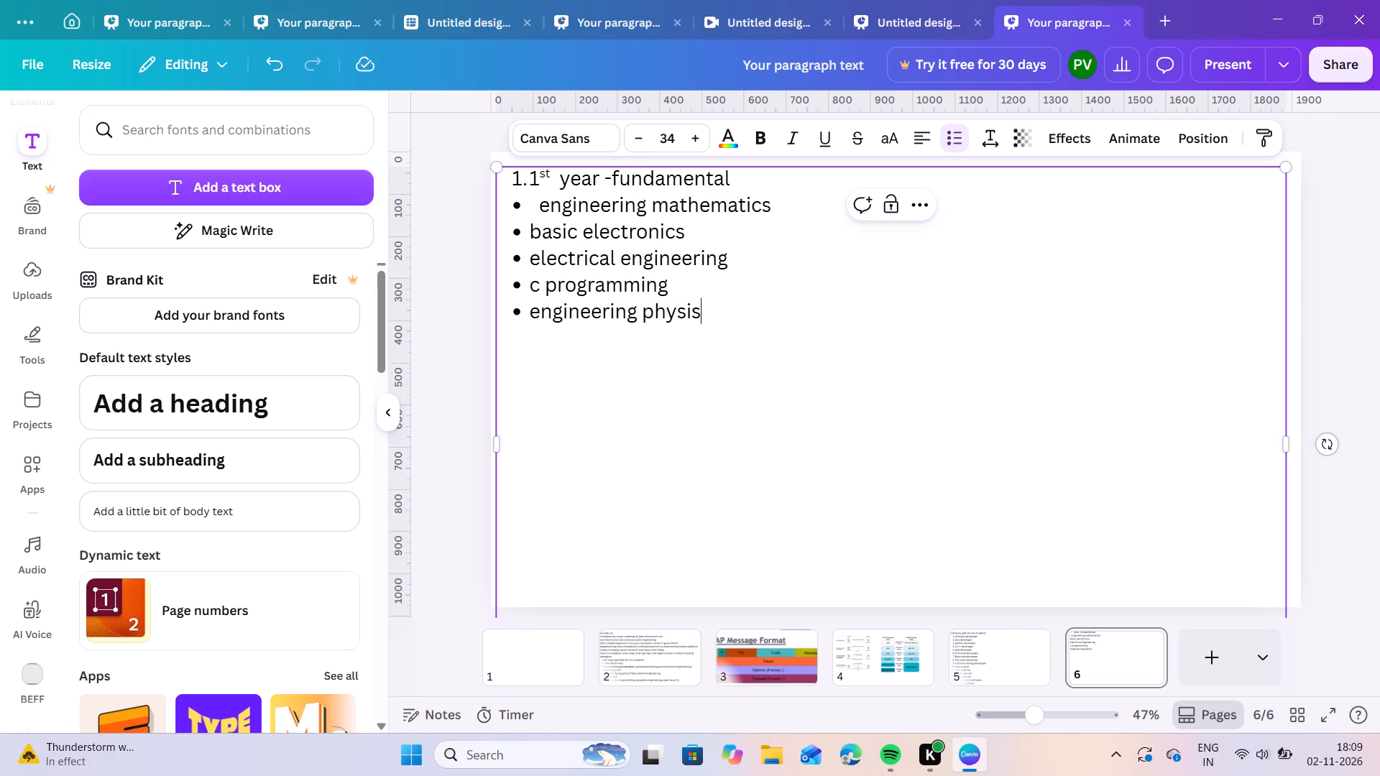
key("c")
key("BackSpace")
key("BackSpace")
type("cs")
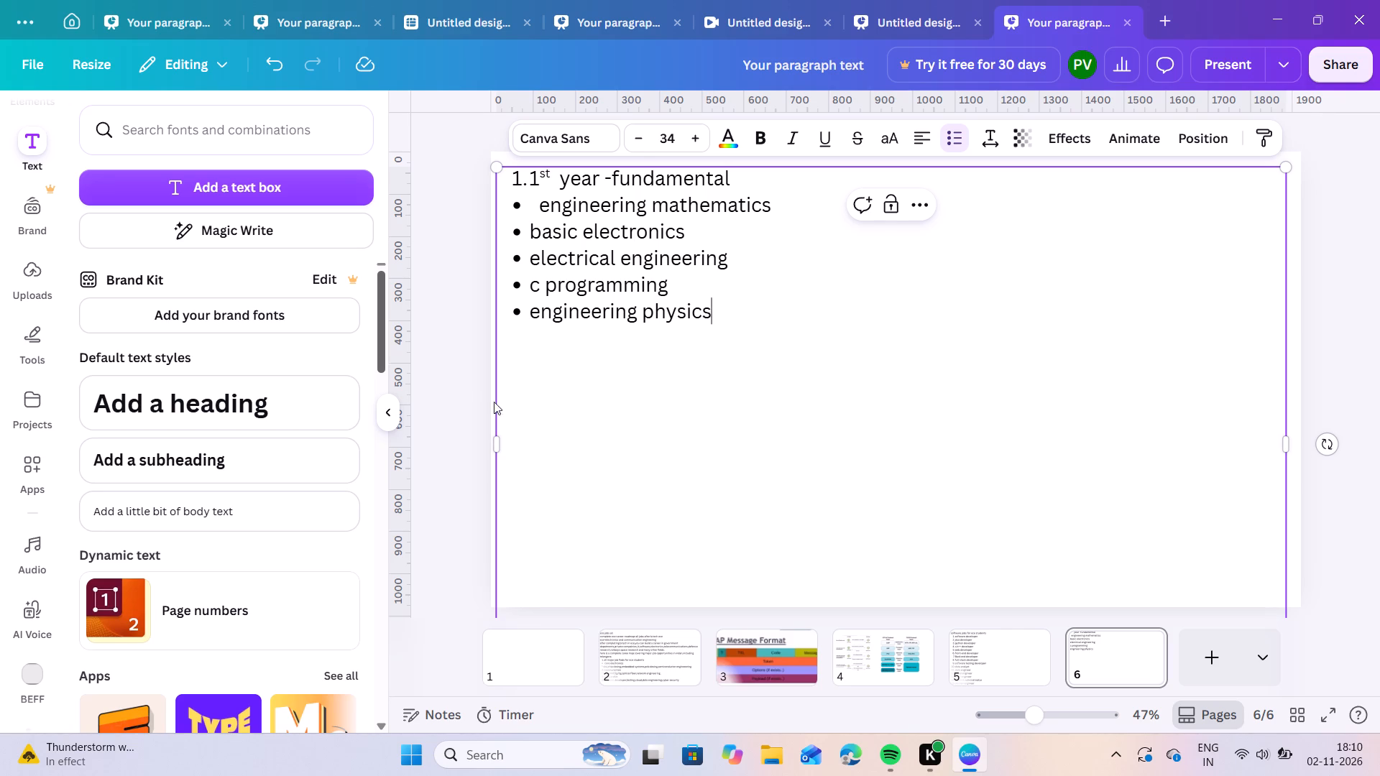
Add the numbered heading "2. 2nd year-core ece" below the first-year bullets, leaving a blank line between them.
left_click(530, 351)
type("2.")
key("space")
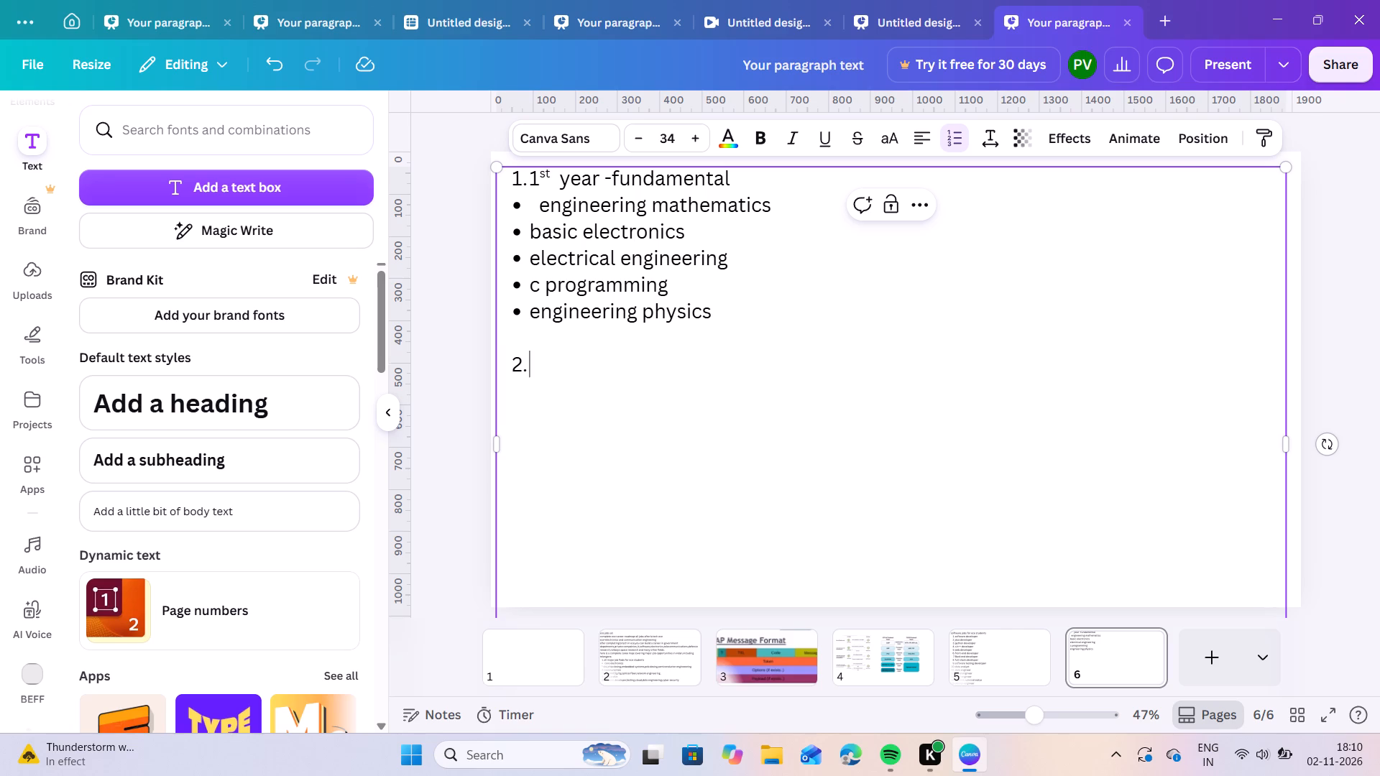
key("2")
type("nd")
key("space")
type("year")
key("minus")
type("core ece")
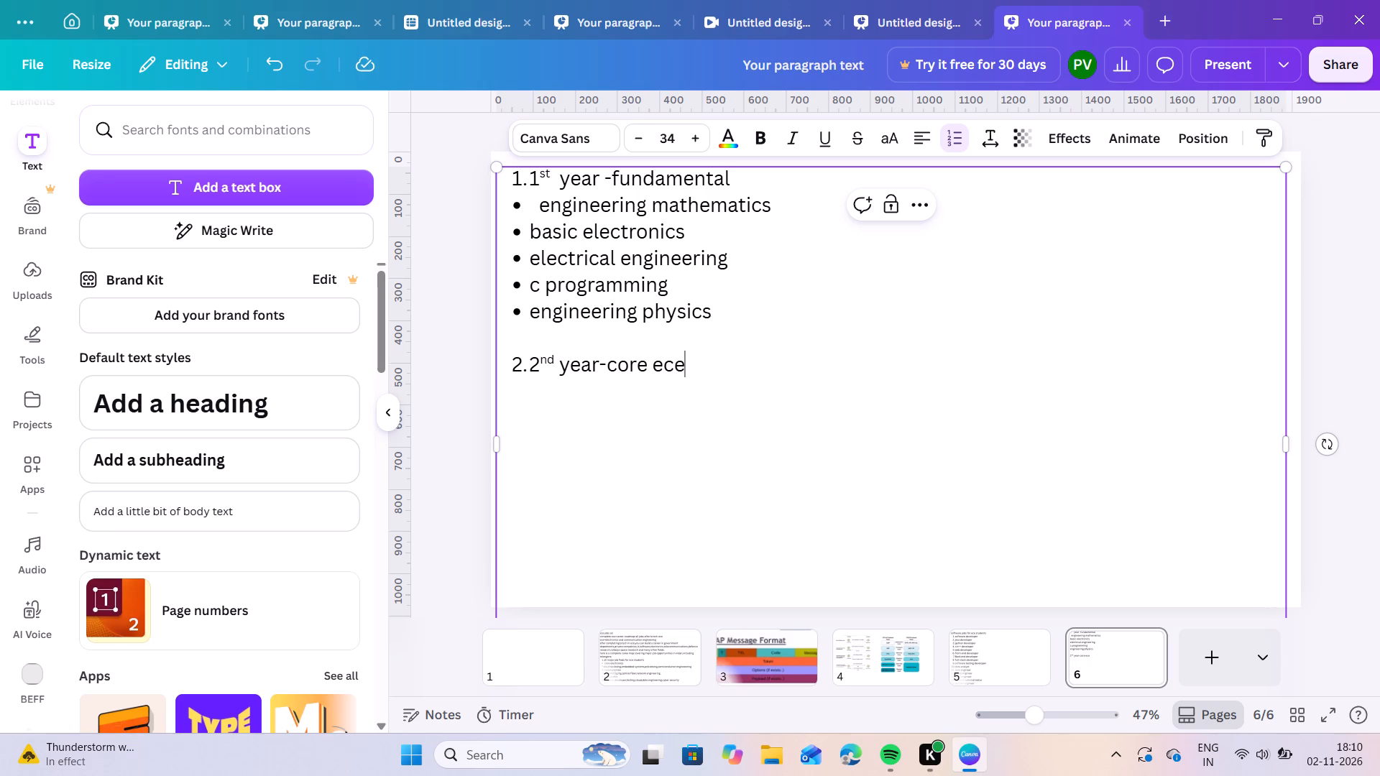
Start a bulleted list under "2nd year-core ece" with the first bullet reading "analog electronics".
key("Return")
key("BackSpace")
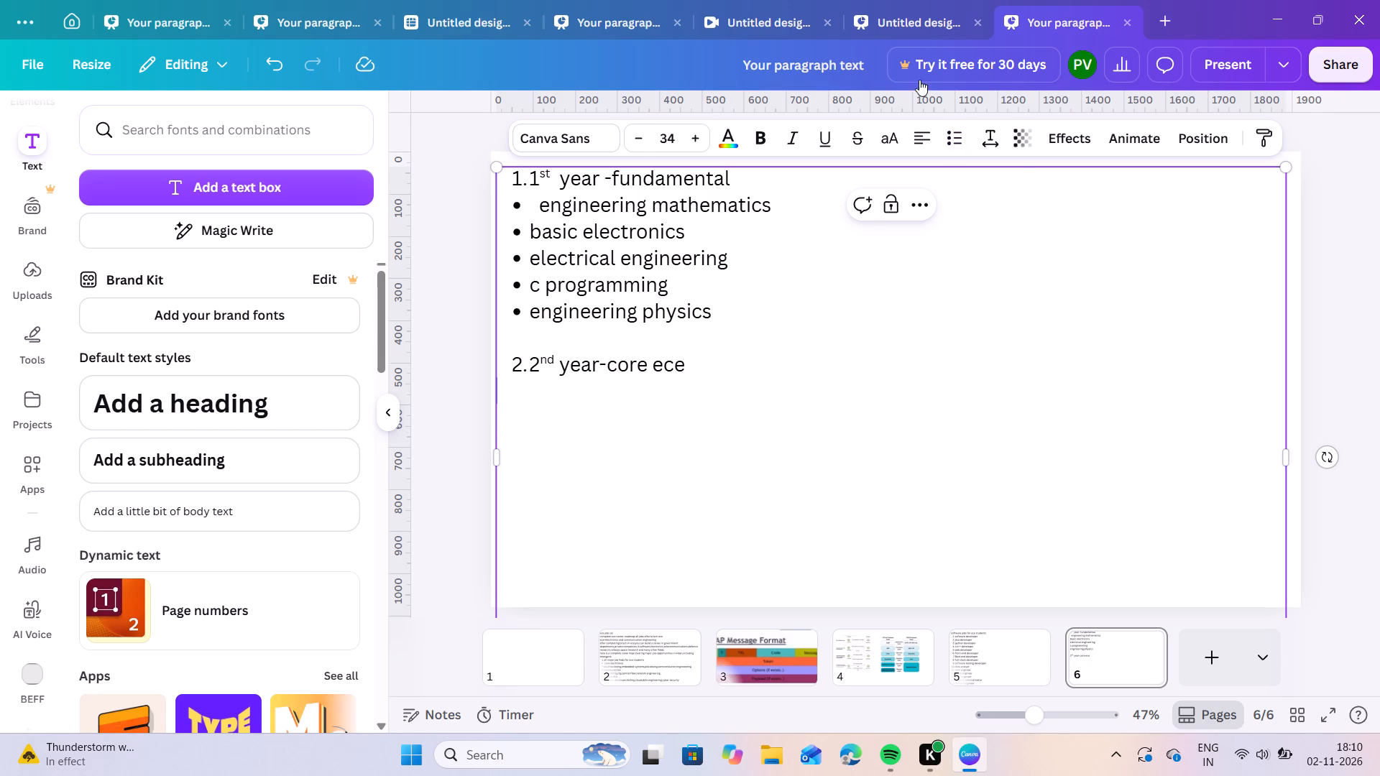
left_click(961, 140)
type("an")
type("alo")
key("g")
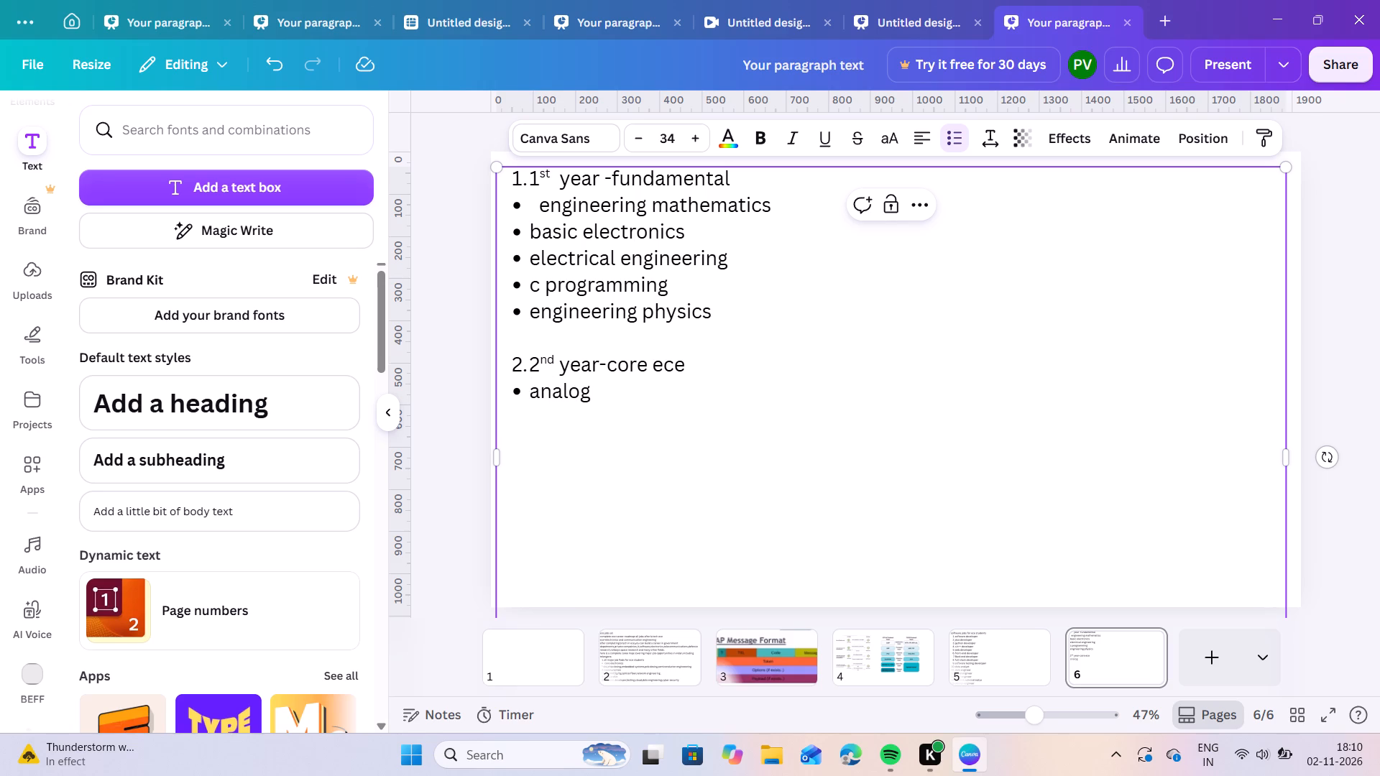
key("space")
type("ele")
key("c")
key("t")
key("r")
type("on")
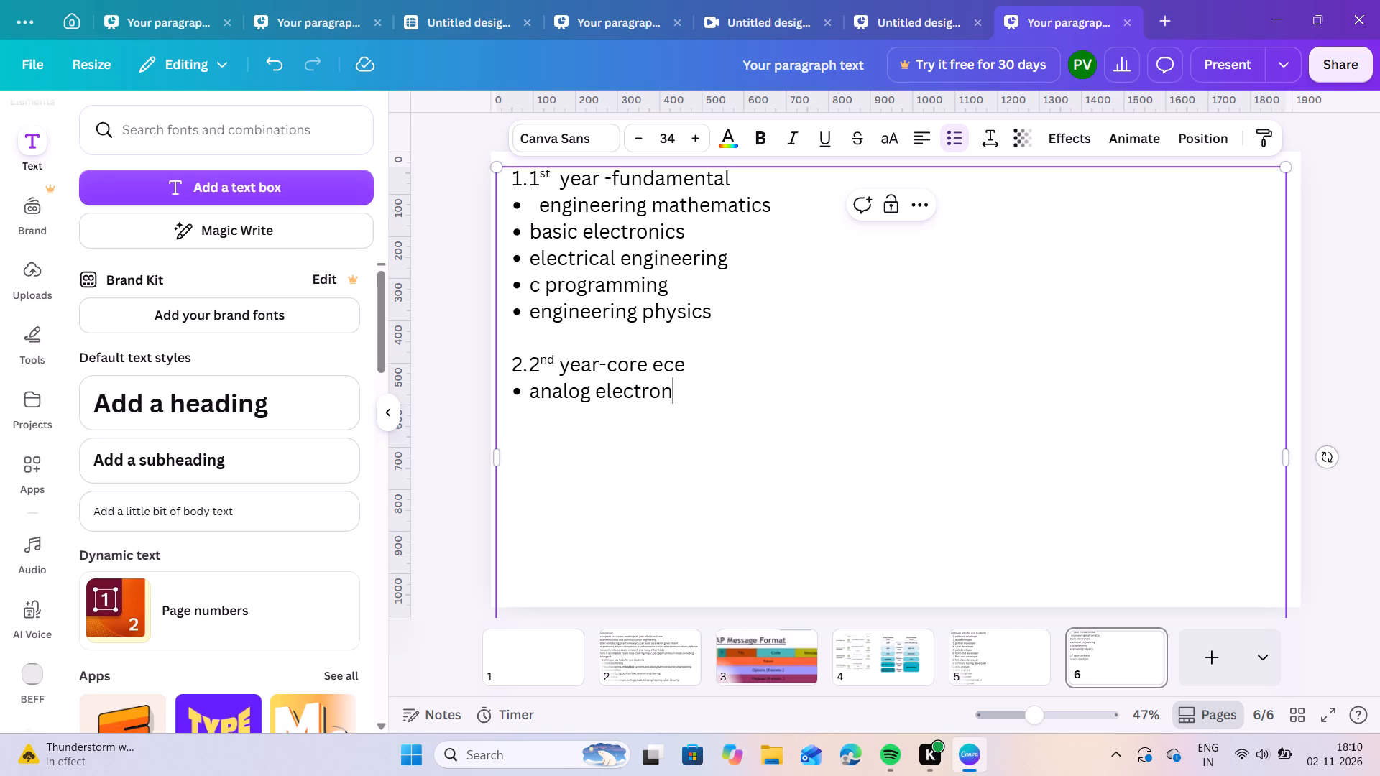
type("ics")
Add a second bullet reading "digital electronics" below "analog electronics" in the 2nd-year list.
key("Return")
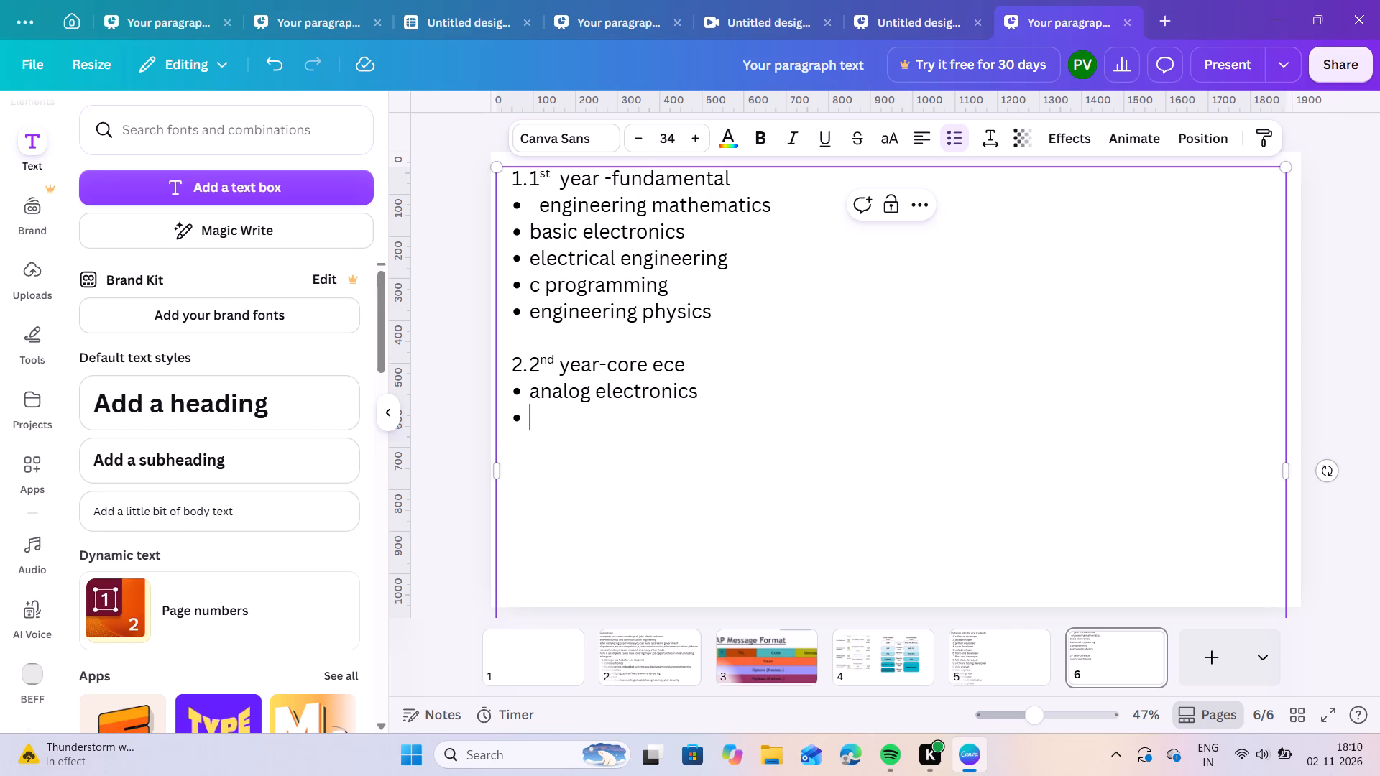
key("d")
key("i")
key("g")
type("ital")
key("space")
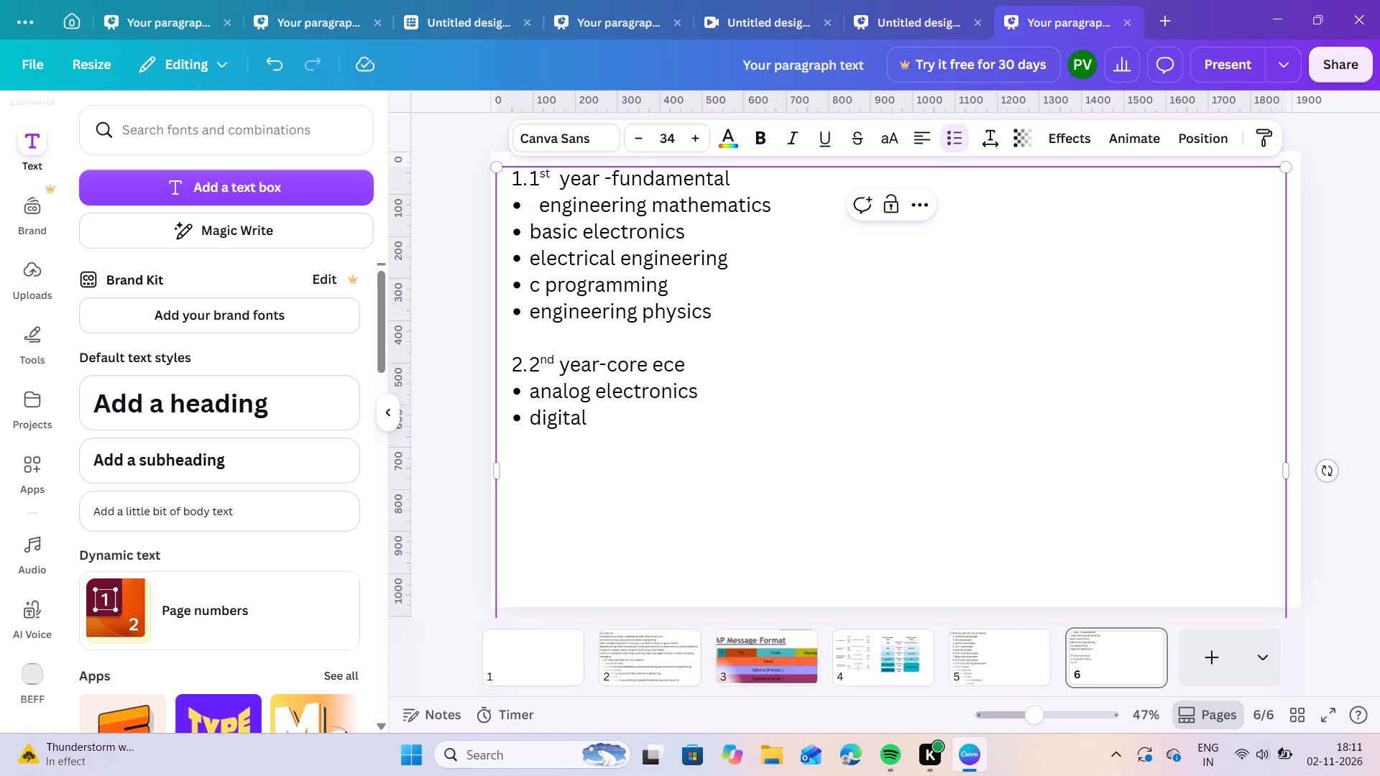
key("e")
type("le")
type("ct")
type("ron")
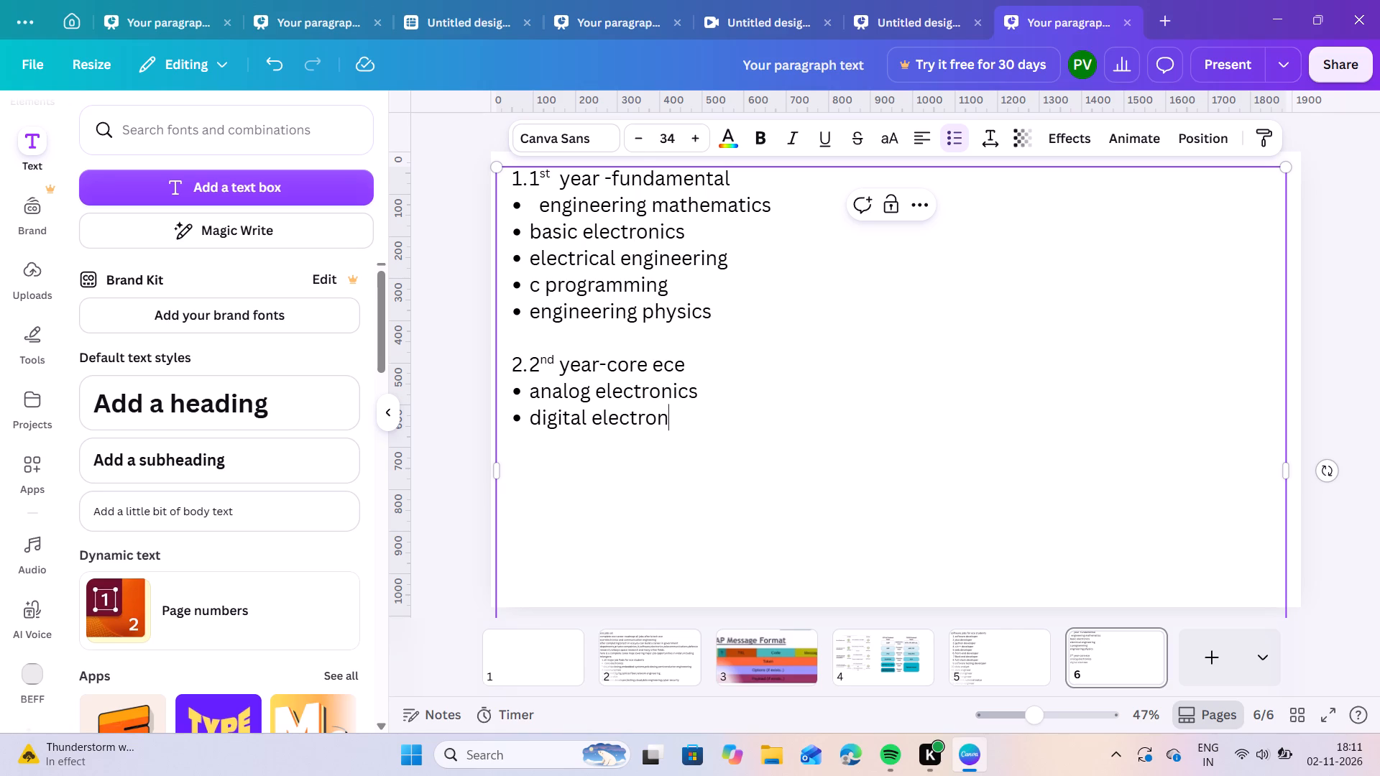
key("i")
type("cs")
Add a third bullet reading "network theory" below "digital electronics".
key("Return")
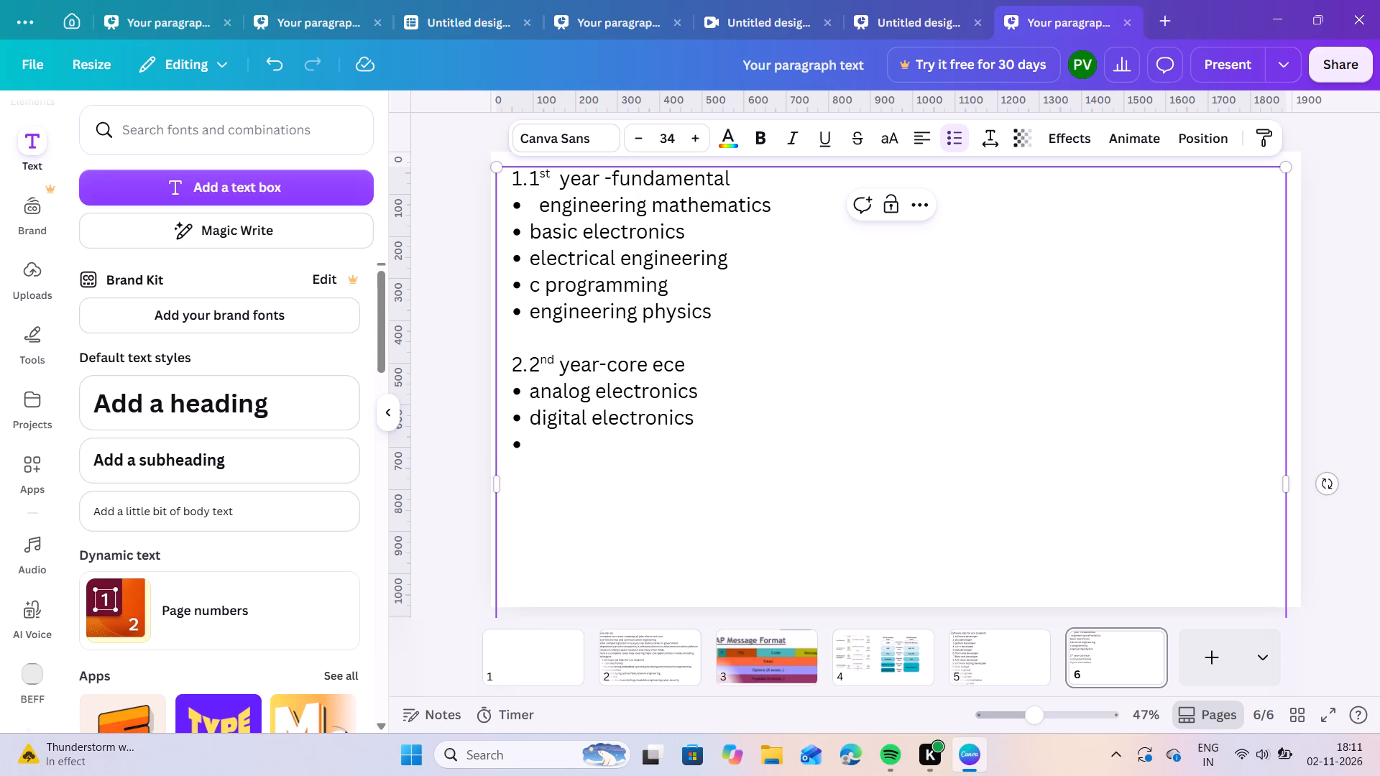
type("ne")
type("twork")
key("space")
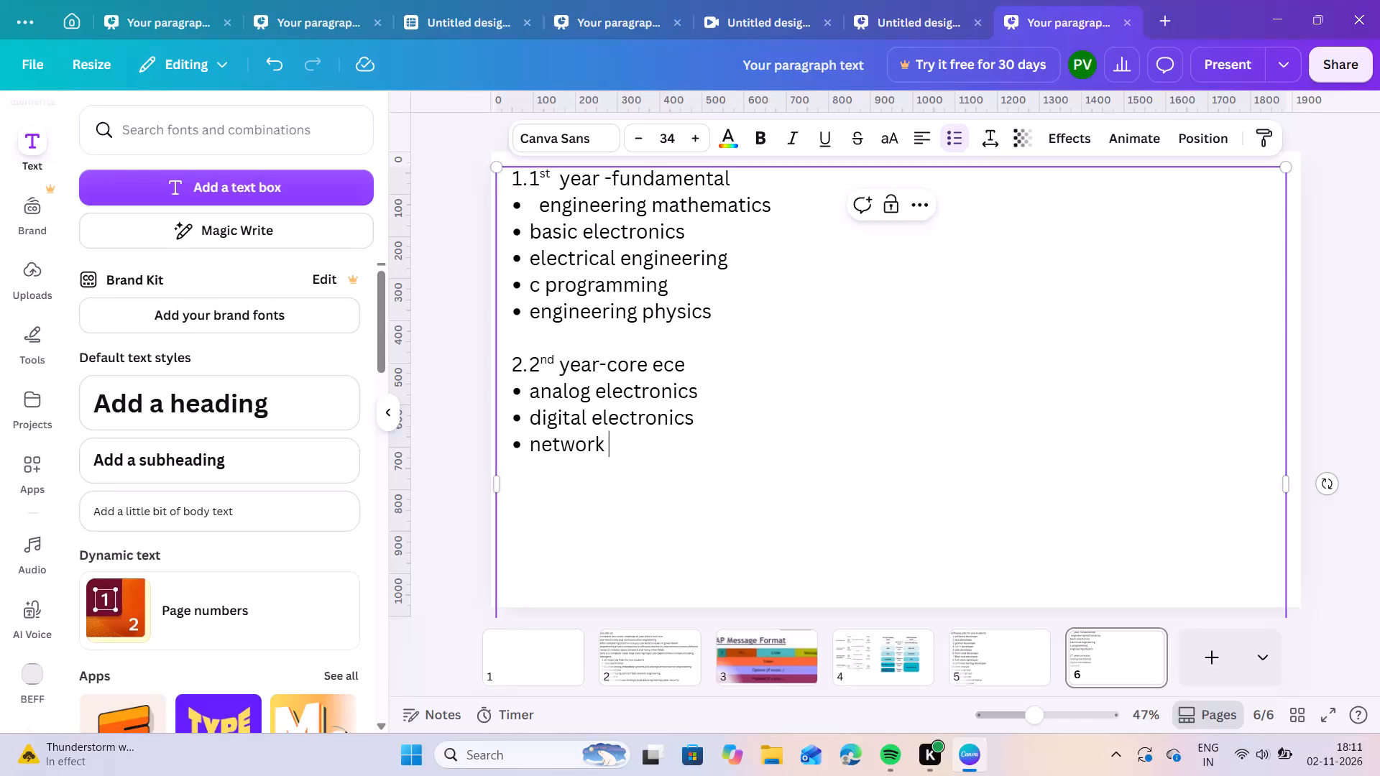
type("th")
type("eory")
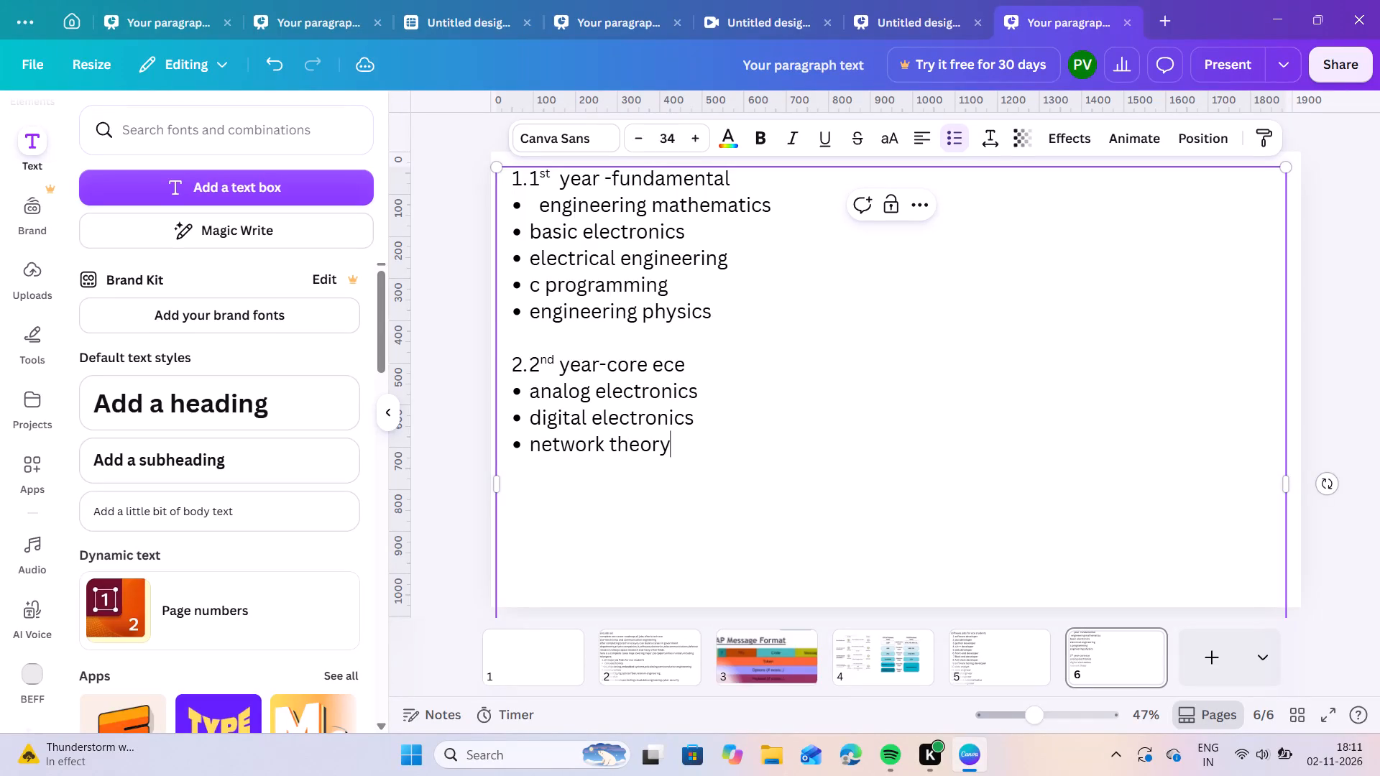
Add a fourth bullet reading "signal and systems" below "network theory".
key("Return")
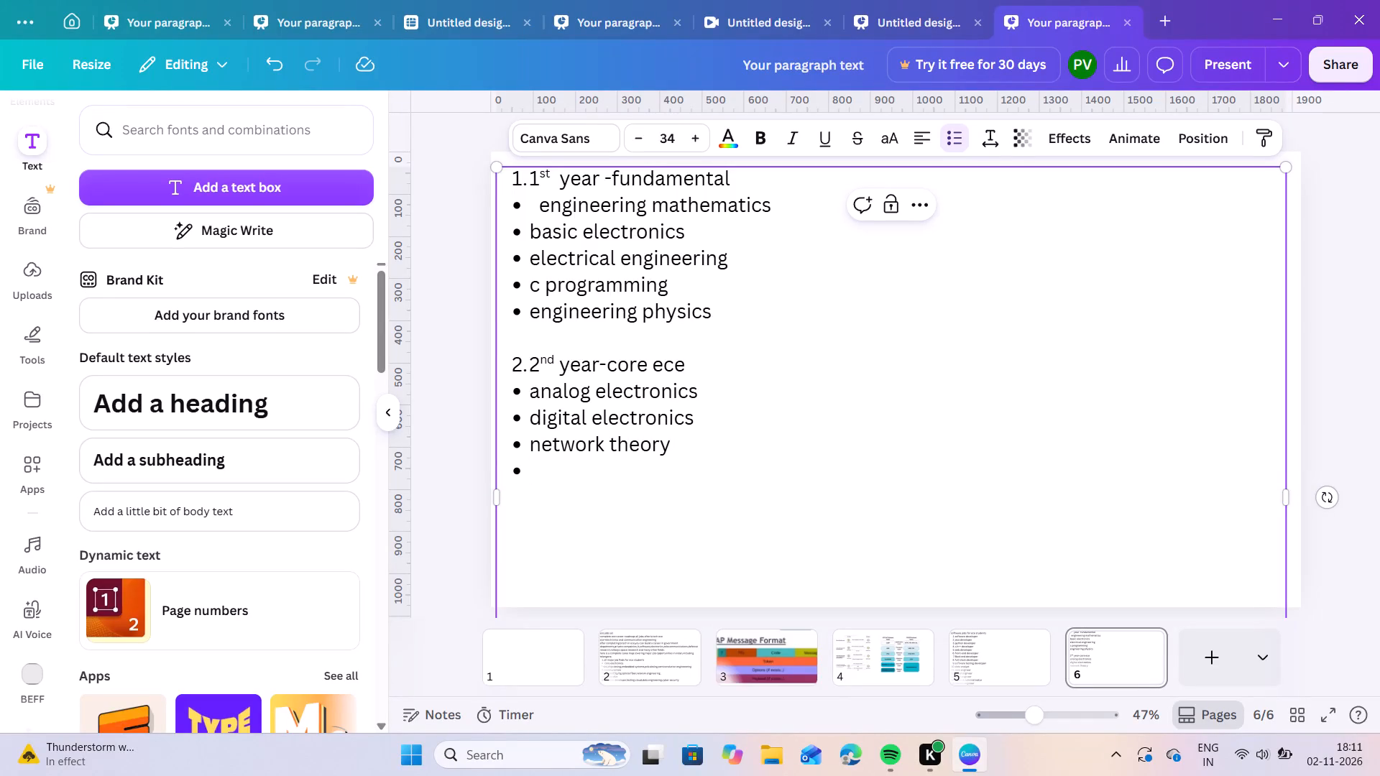
type("sin")
key("g")
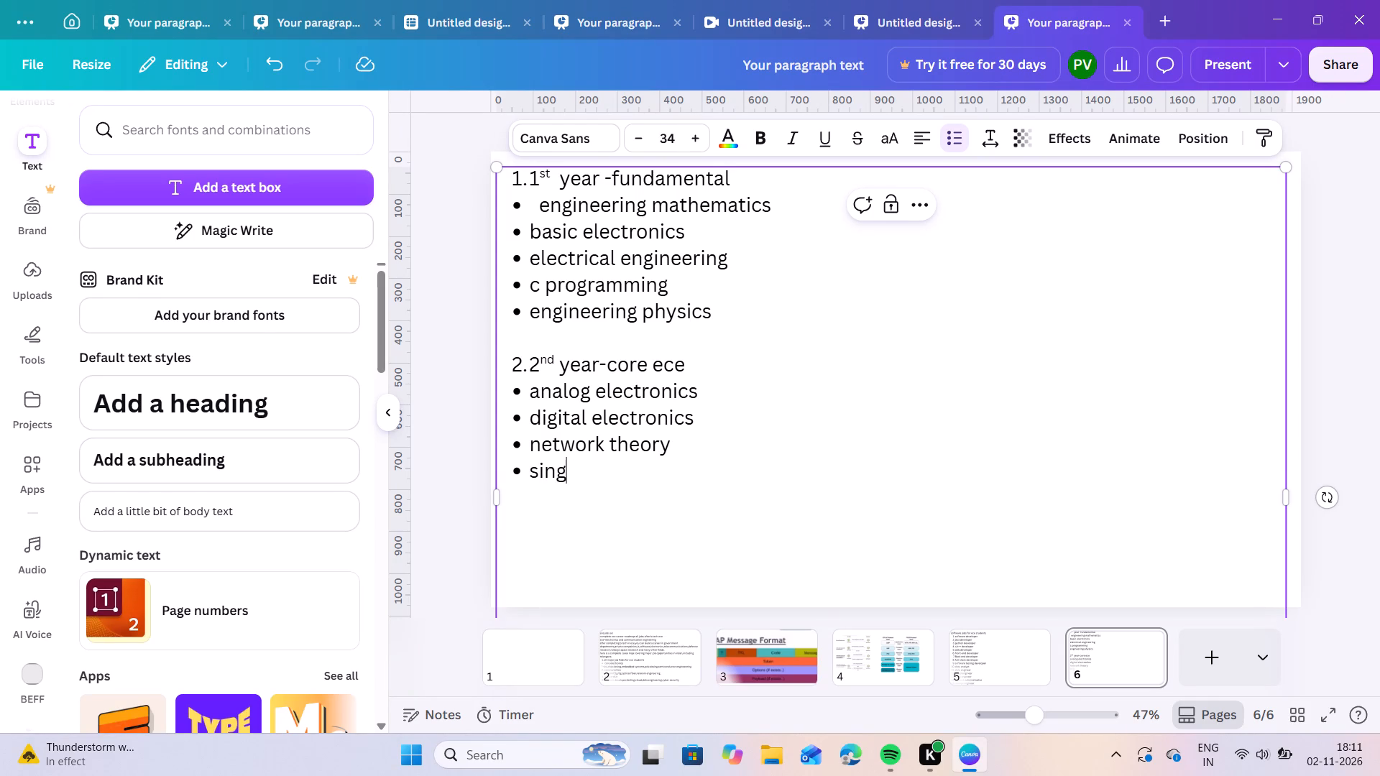
key("BackSpace")
key("BackSpace")
type("gnal")
key("space")
type("and s")
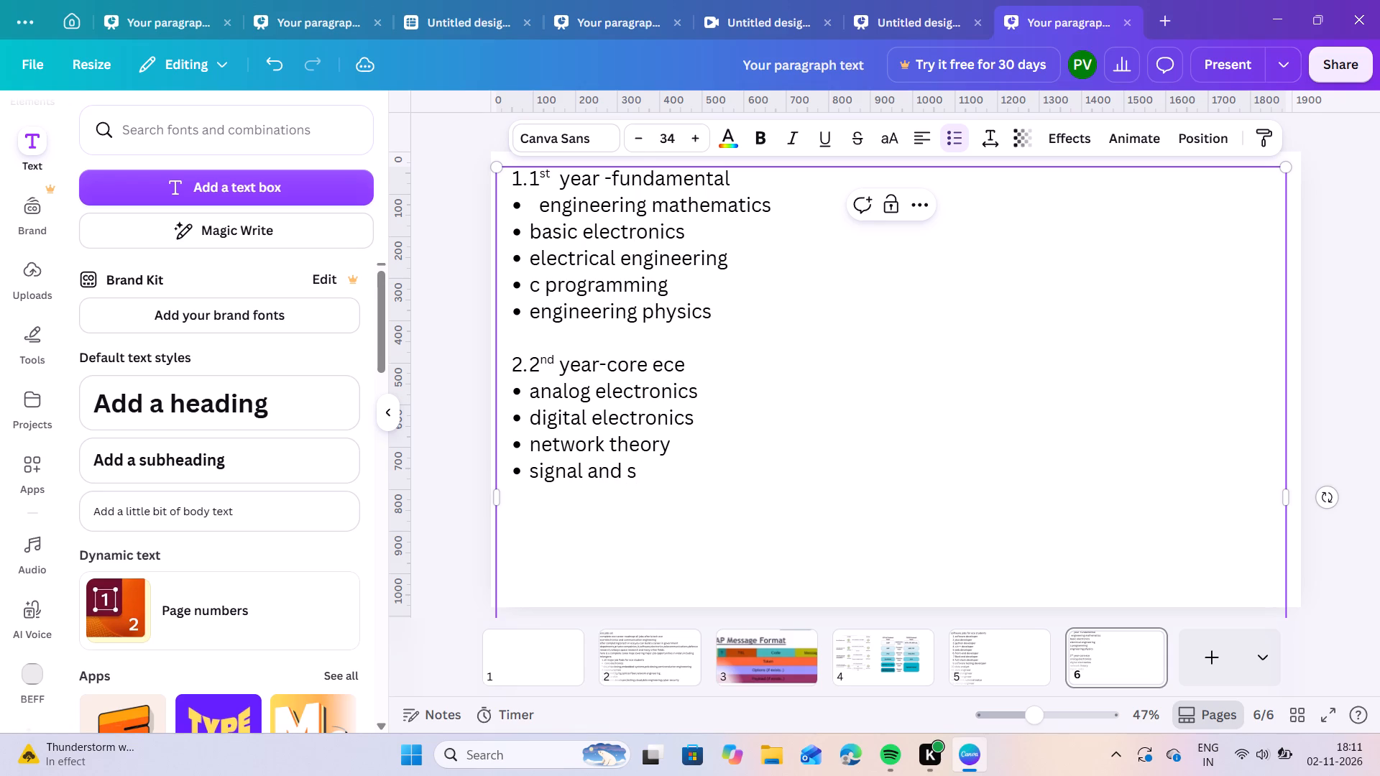
type("ystem")
key("BackSpace")
type("ms")
key("space")
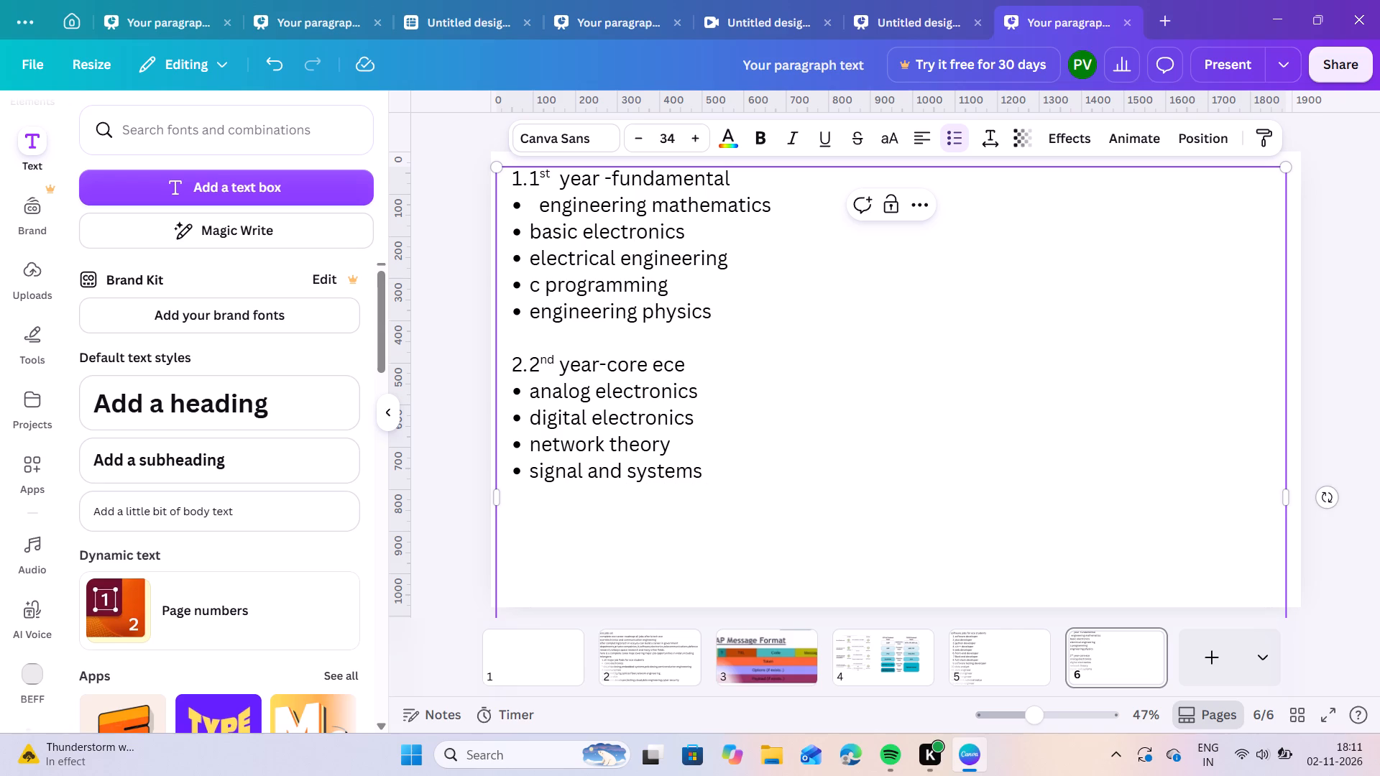
Add a fifth bullet reading "electronic devices" below "signal and systems", followed by a new empty bullet.
key("Return")
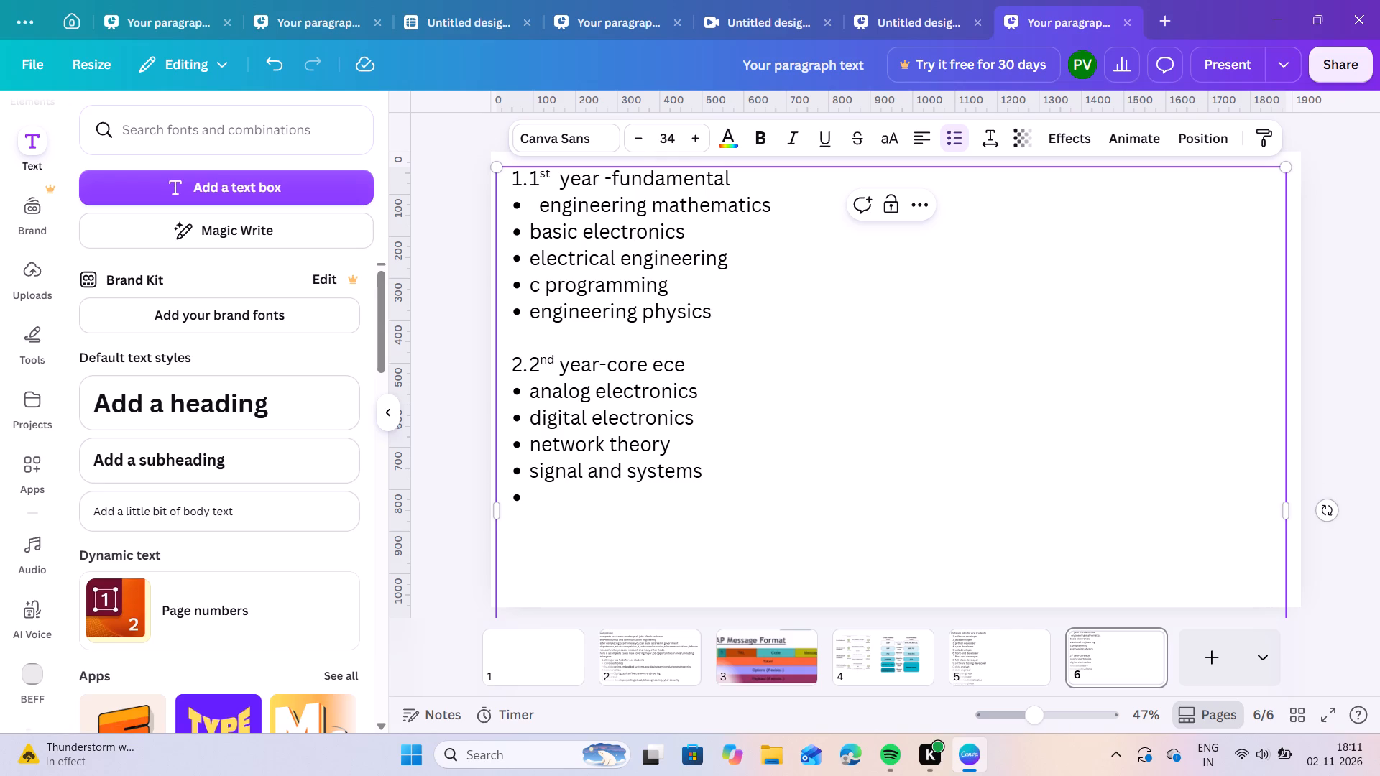
type("ec")
key("l")
key("BackSpace")
key("BackSpace")
type("le")
type("ct")
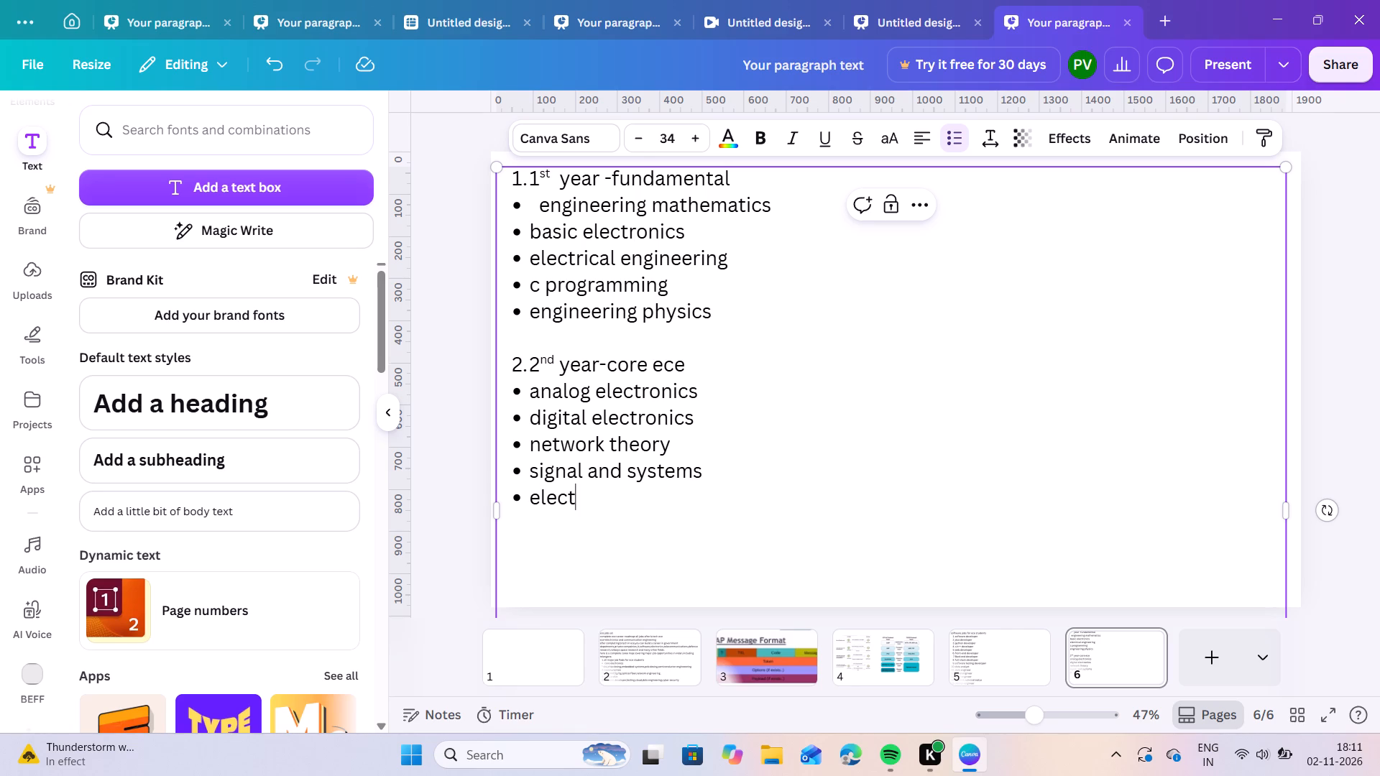
type("ronic")
key("space")
type("devices")
key("Return")
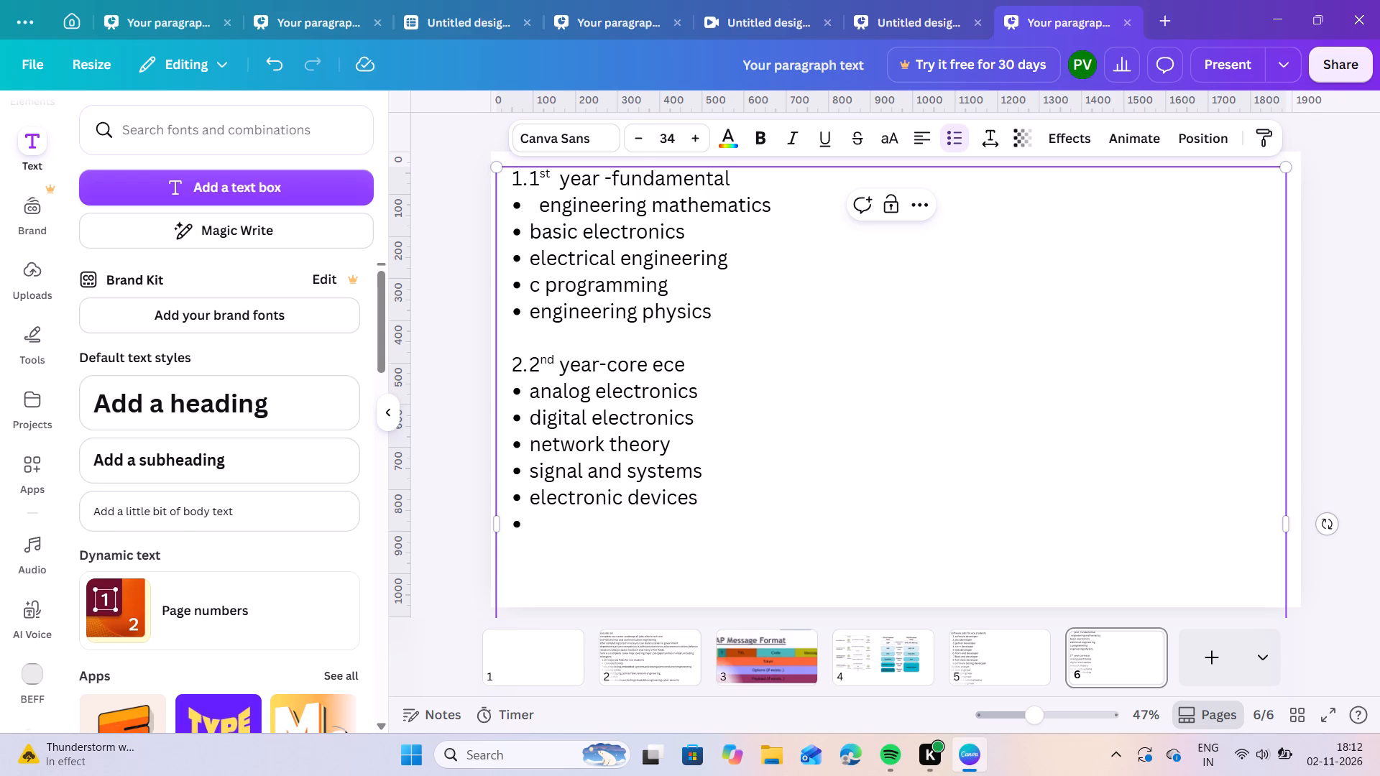
Delete surplus blank lines below the empty last bullet of the 2nd-year list.
scroll(686, 381, "down", 6)
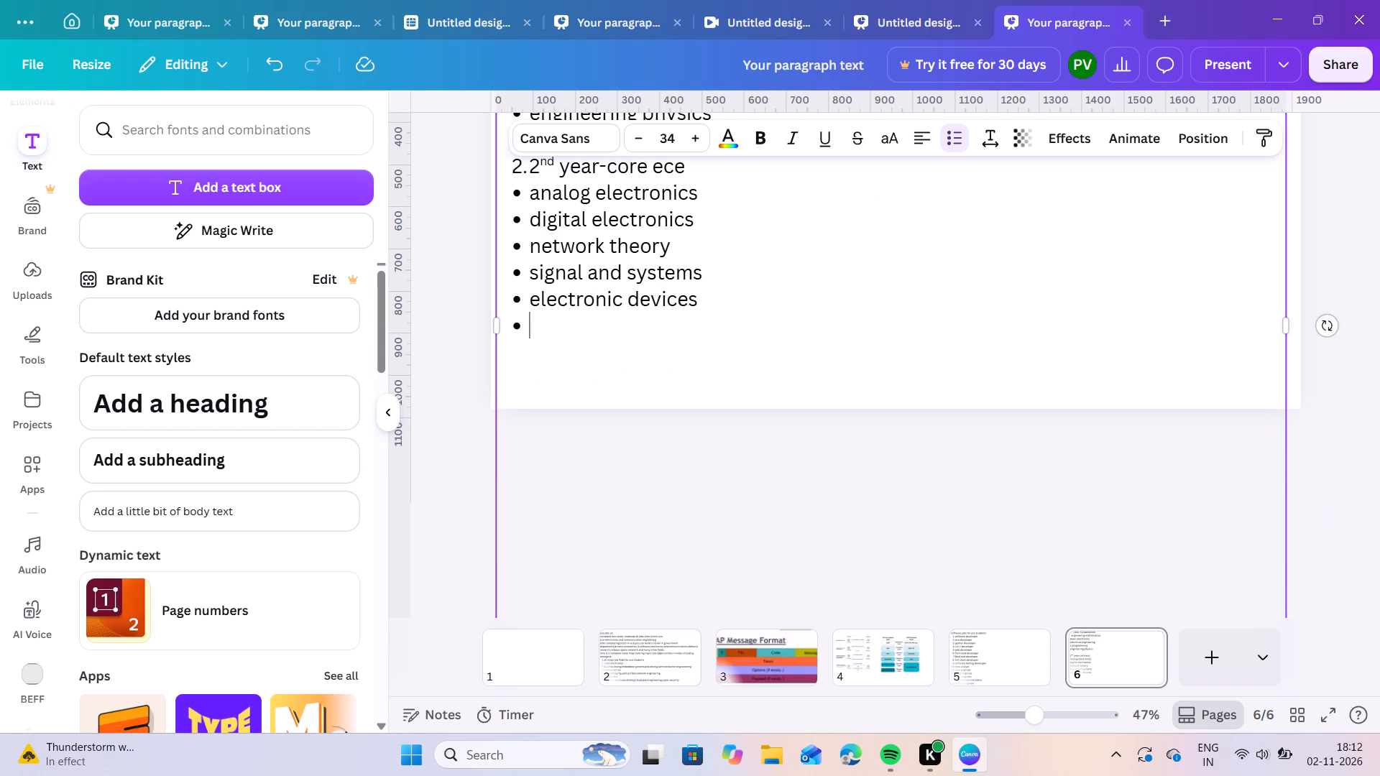
scroll(686, 381, "down", 4)
left_click(558, 566)
key("BackSpace")
key("BackSpace")
key("BackSpace")
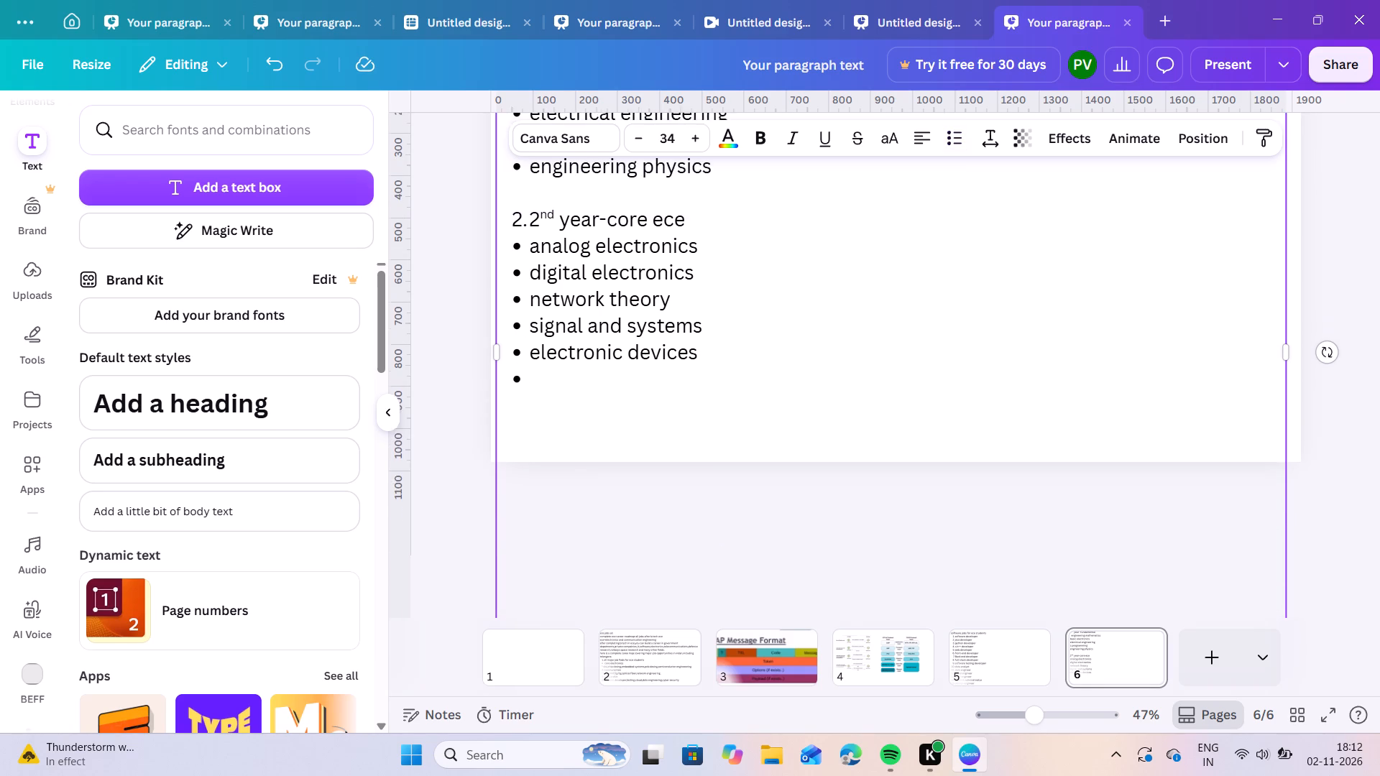
key("BackSpace")
key("BackSpace")
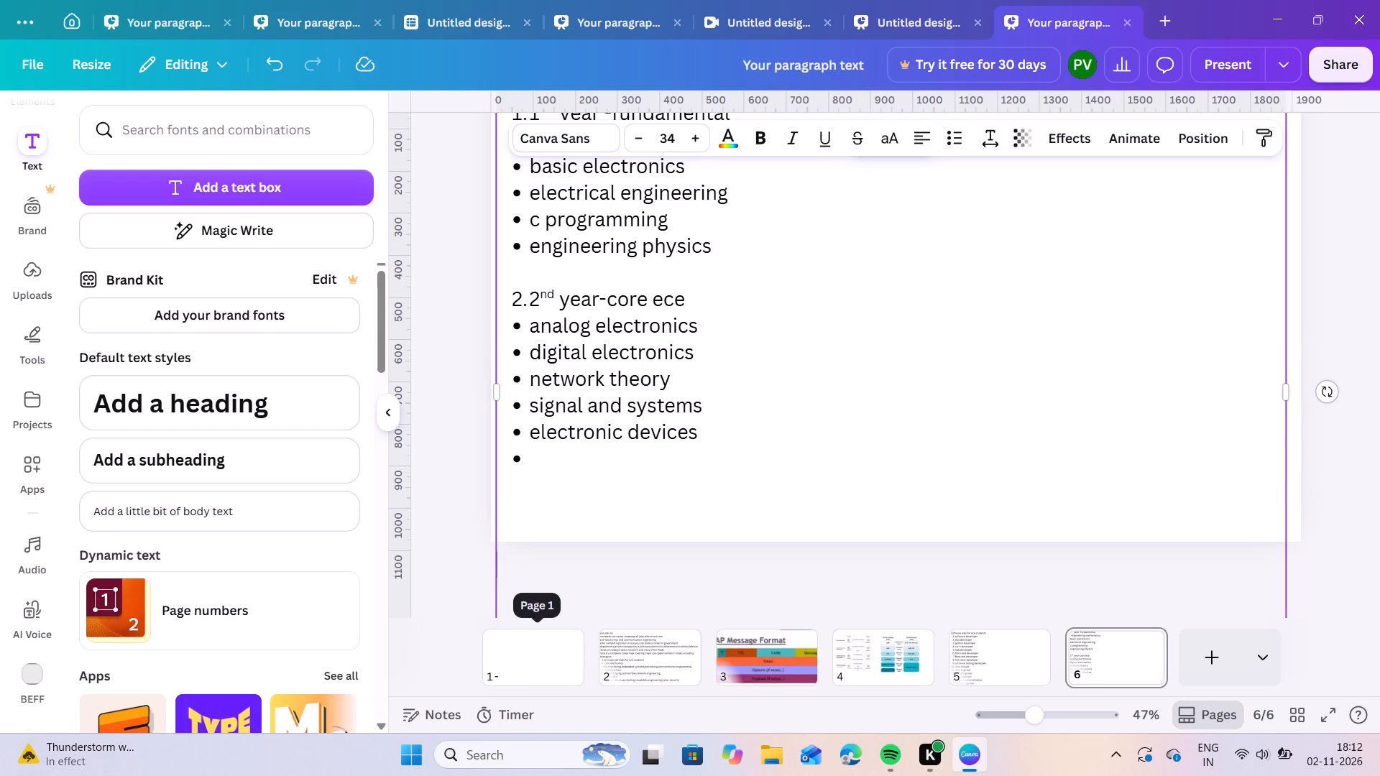
left_click(540, 555)
key("BackSpace")
key("BackSpace")
key("BackSpace")
key("BackSpace")
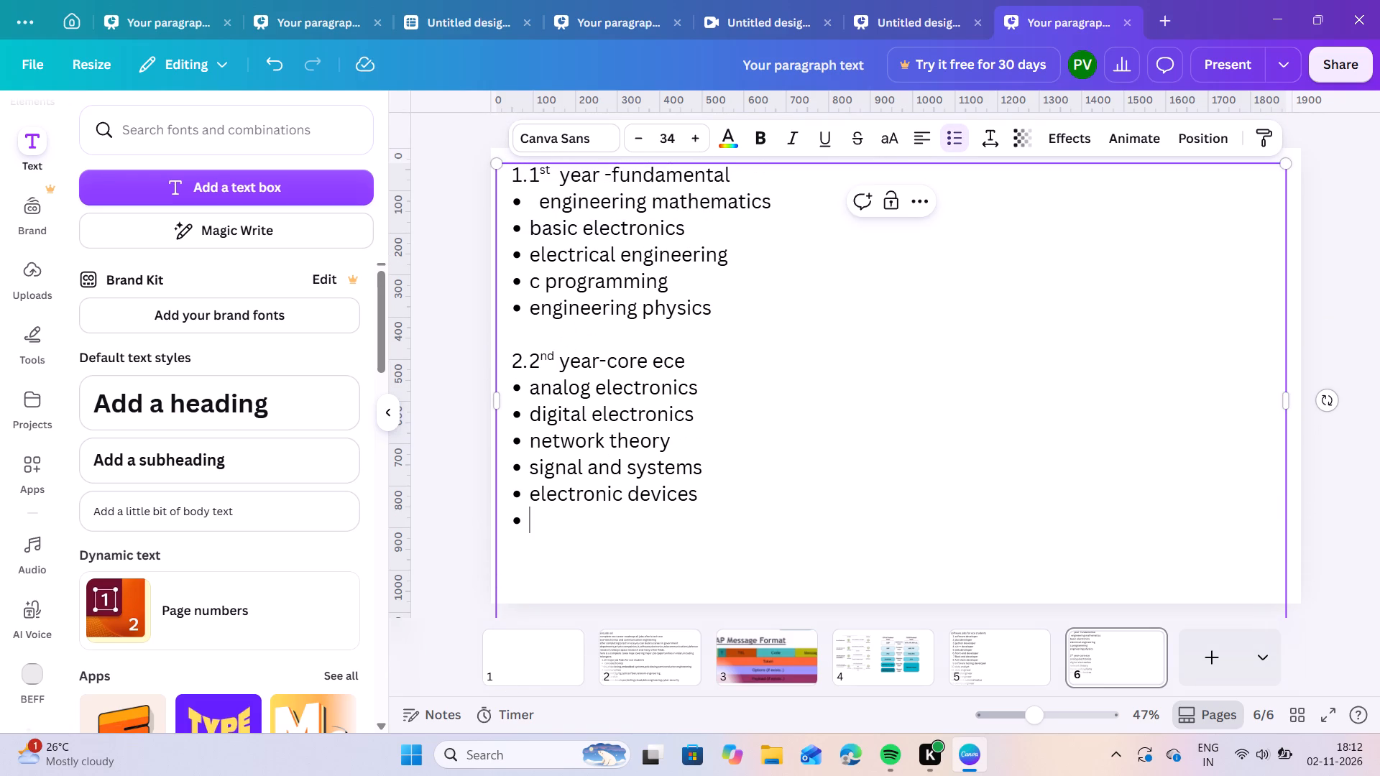
Scale the year-wise text box down to font size 33.7, widen it to the page's right edge and nudge its position slightly.
left_click(527, 596)
scroll(530, 589, "down", 8)
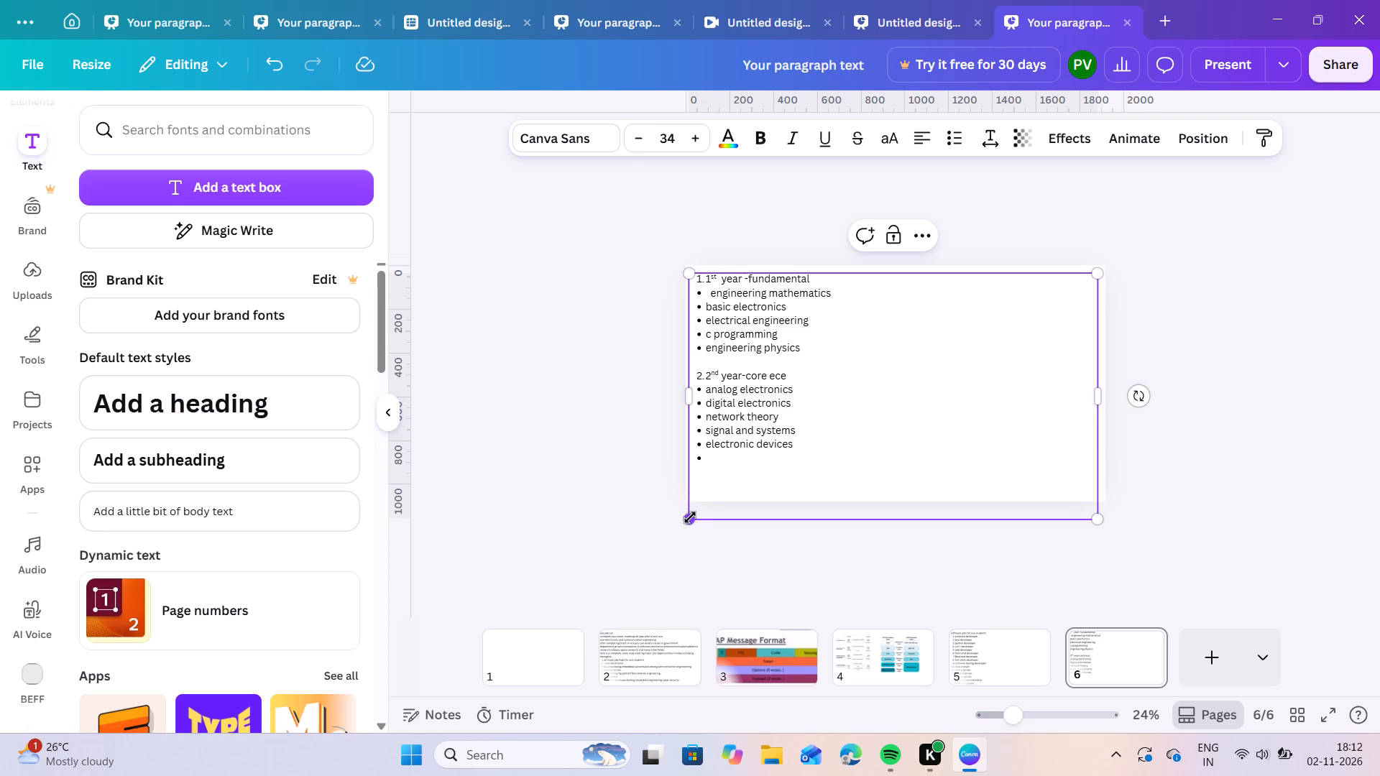
left_click_drag(689, 517, 681, 496)
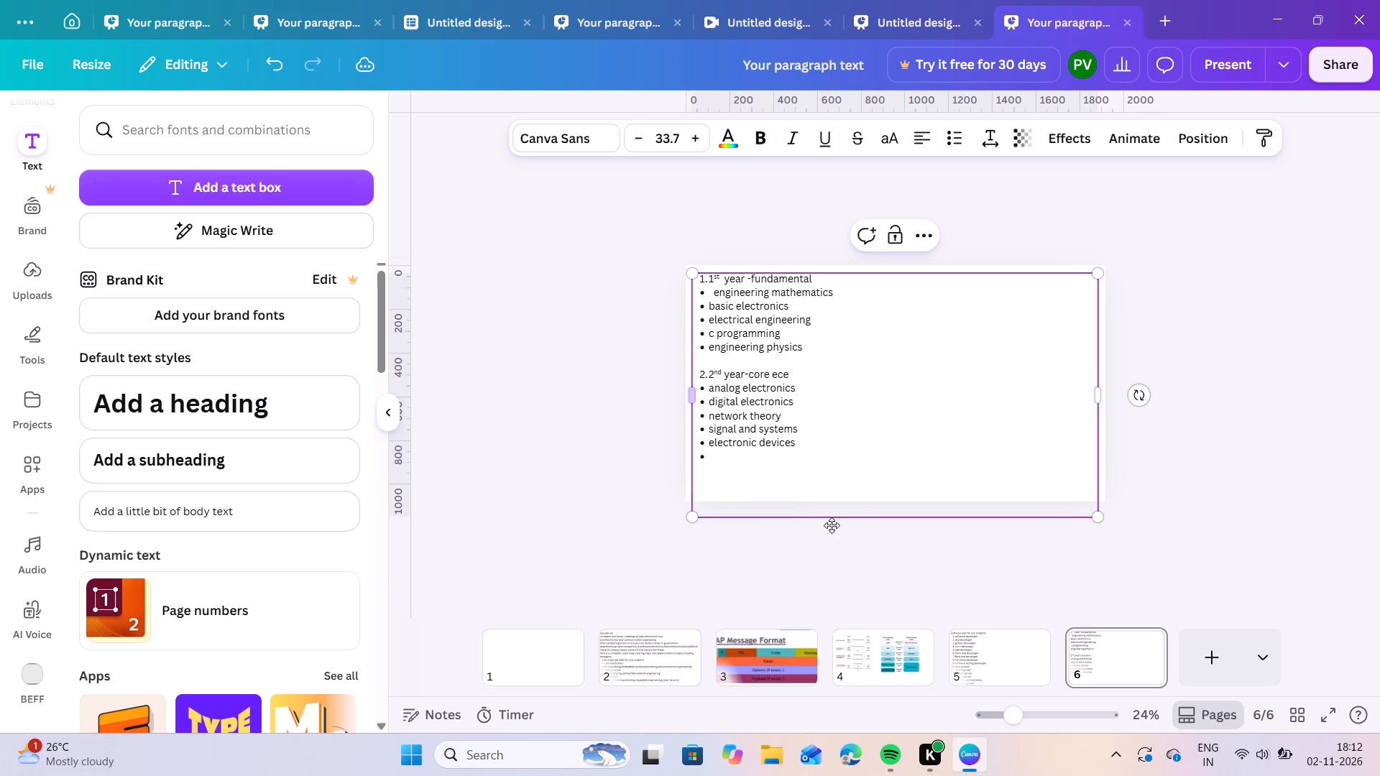
left_click_drag(1100, 396, 1095, 380)
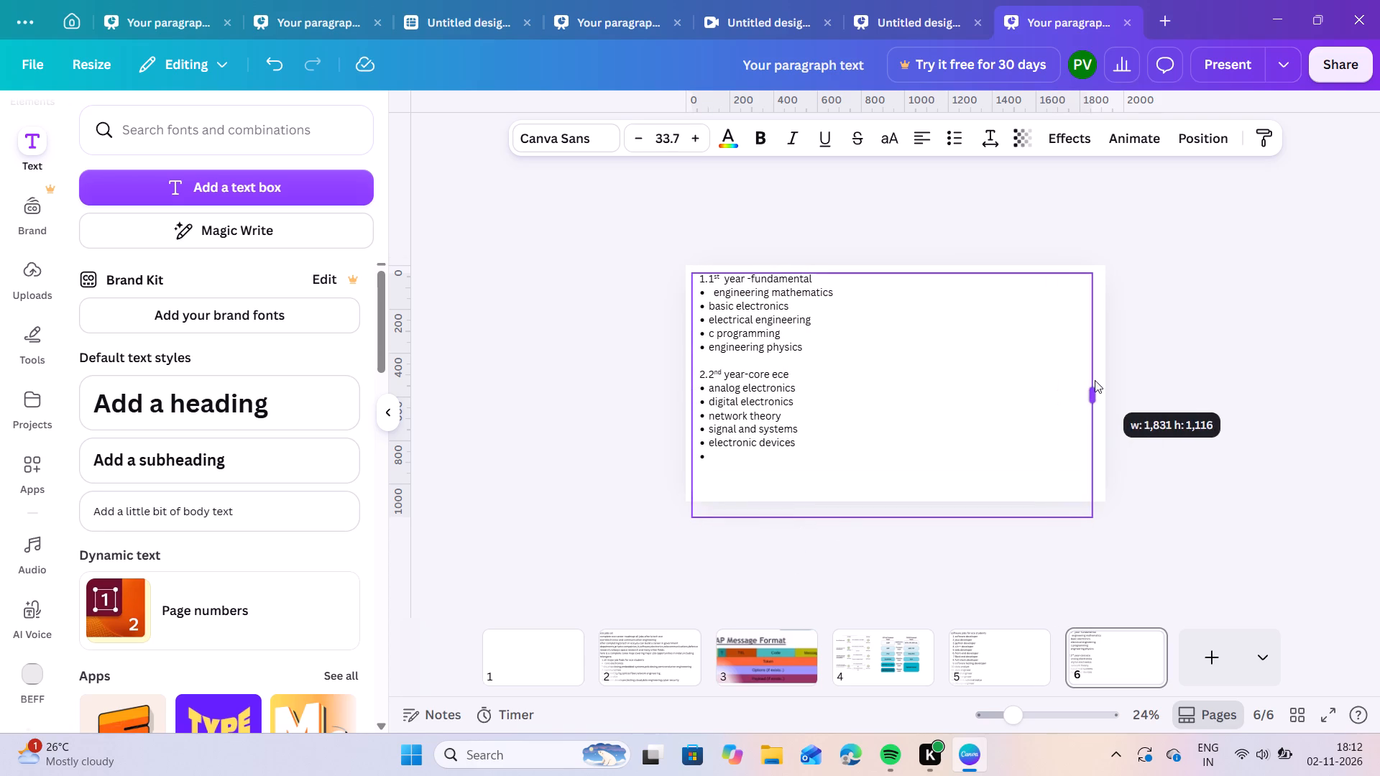
left_click_drag(1095, 380, 1103, 380)
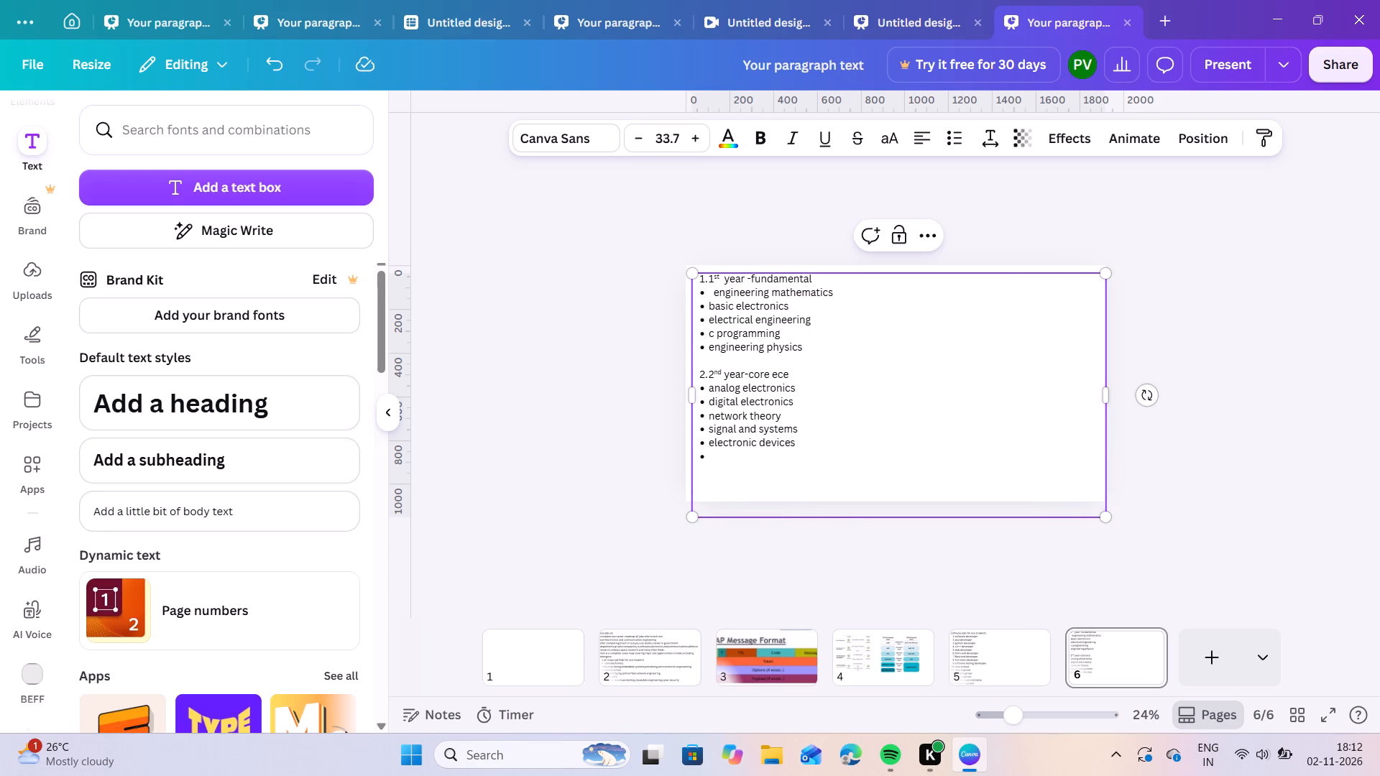
left_click(867, 515)
left_click(701, 519)
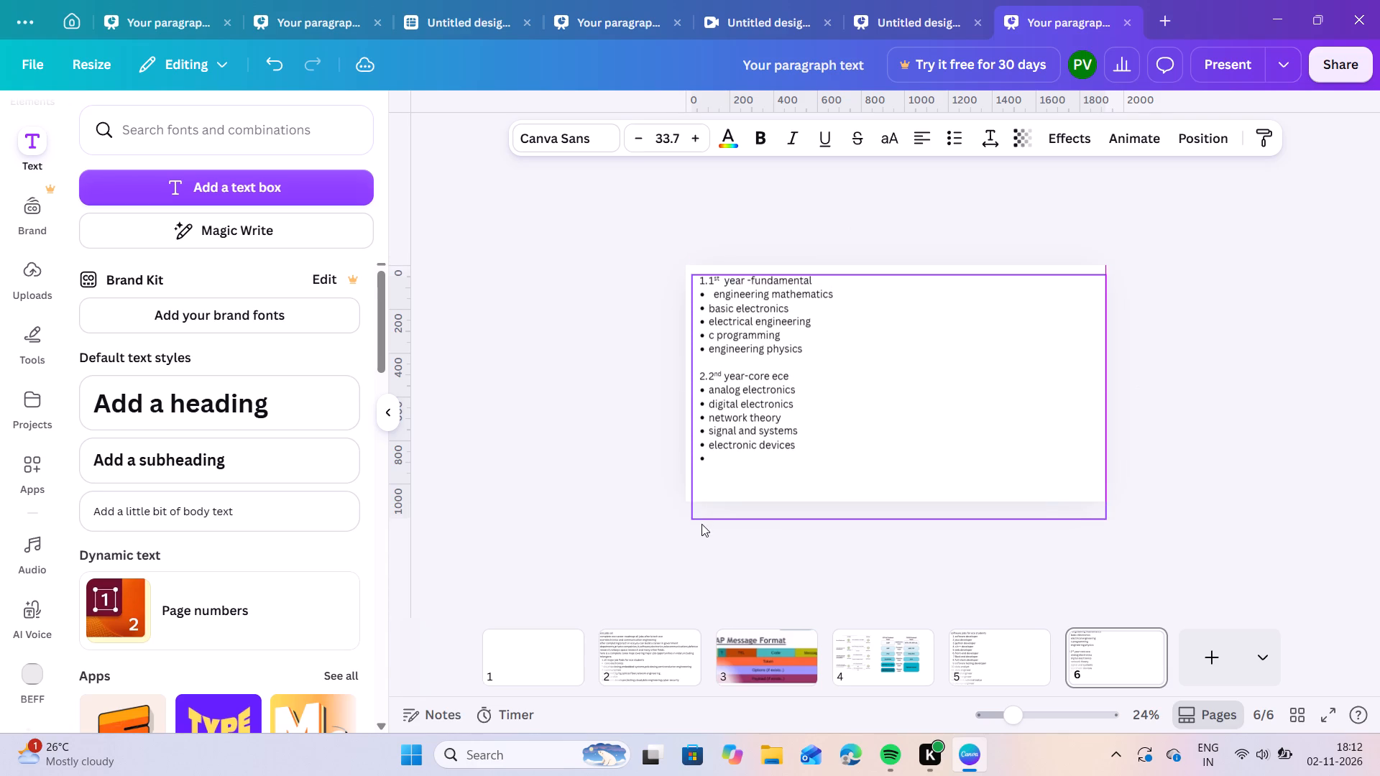
left_click(703, 496)
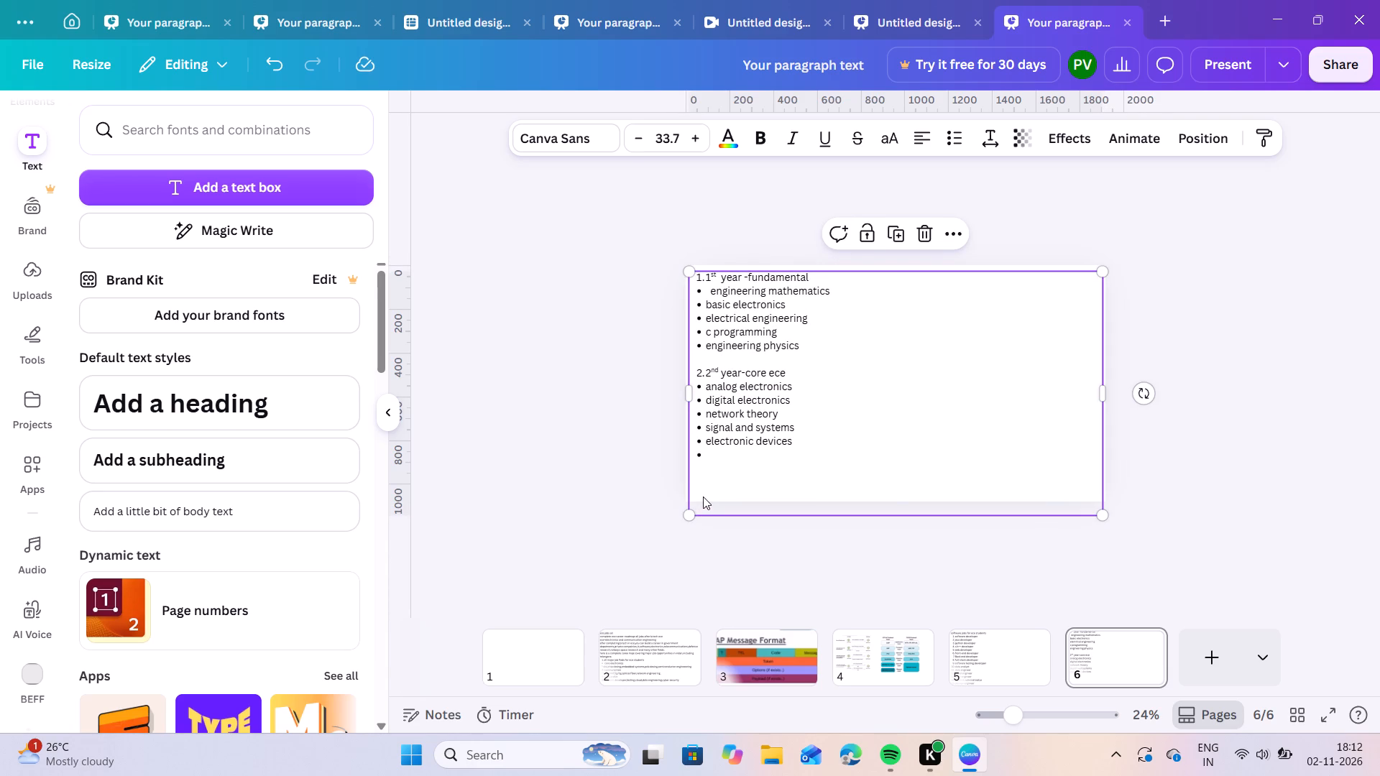
Delete more trailing blank lines at the end of the text box so that it fits within the page.
double_click(703, 496)
key("BackSpace")
key("BackSpace")
key("BackSpace")
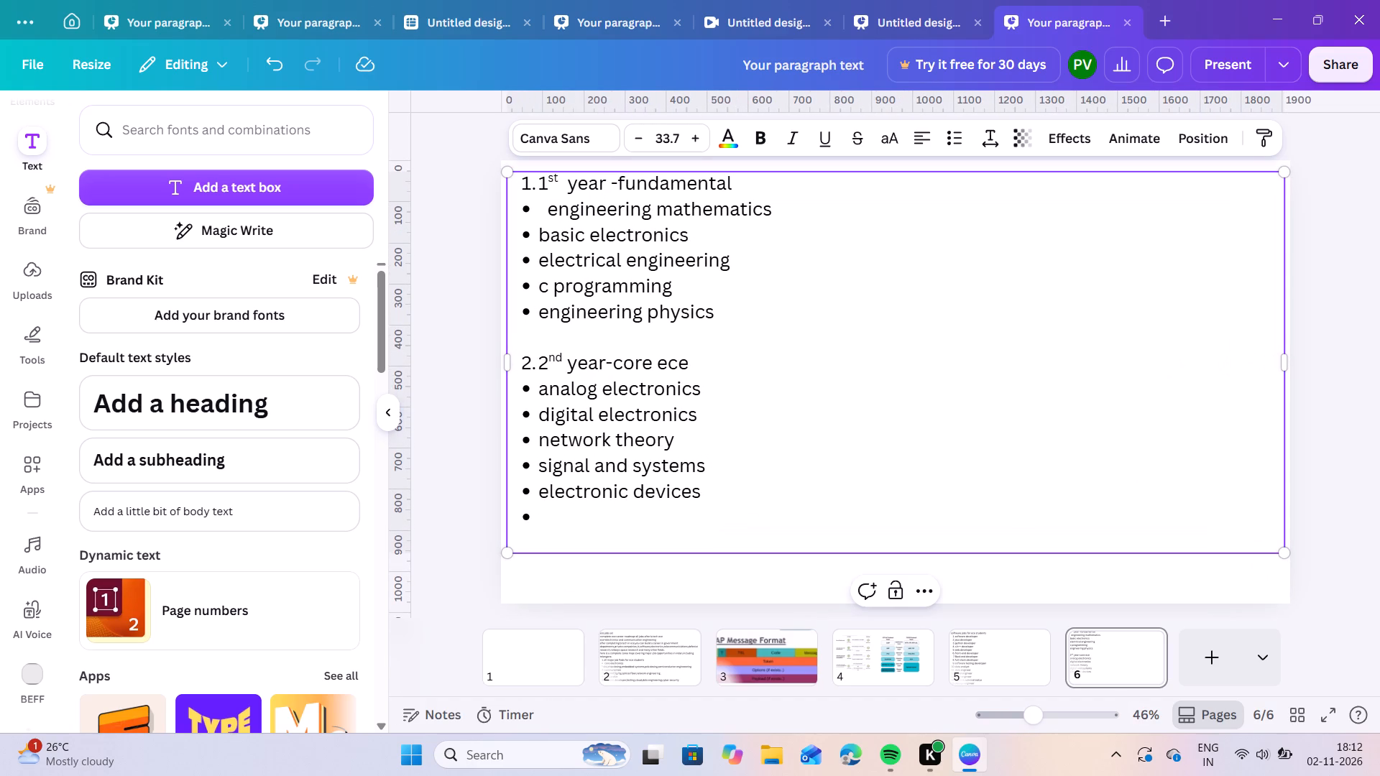
Fill the empty sixth bullet of the 2nd-year list with "c++".
left_click(542, 519)
key("c")
type("++")
Narrow the year-wise text box to just beyond its longest line, "engineering mathematics".
left_click_drag(1286, 360, 783, 408)
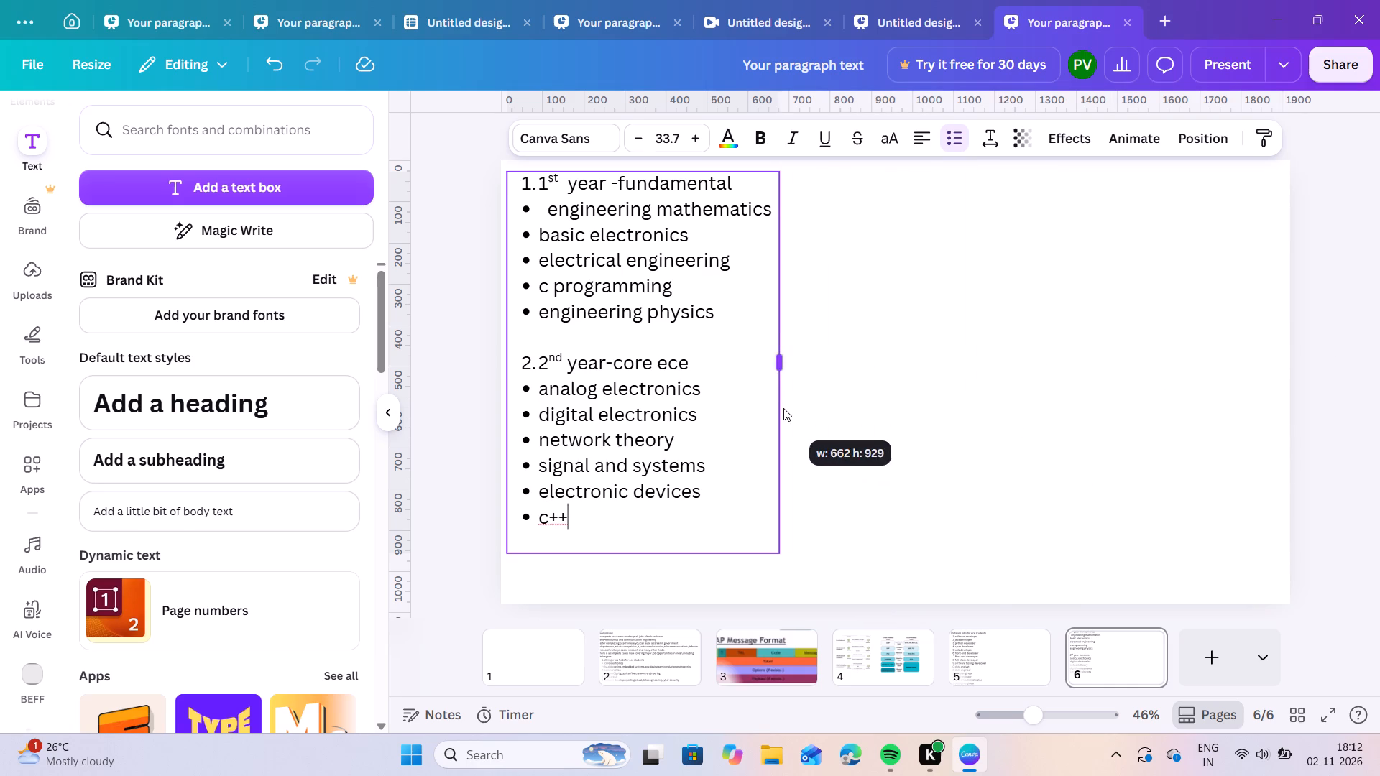
left_click_drag(783, 408, 788, 409)
left_click(914, 456)
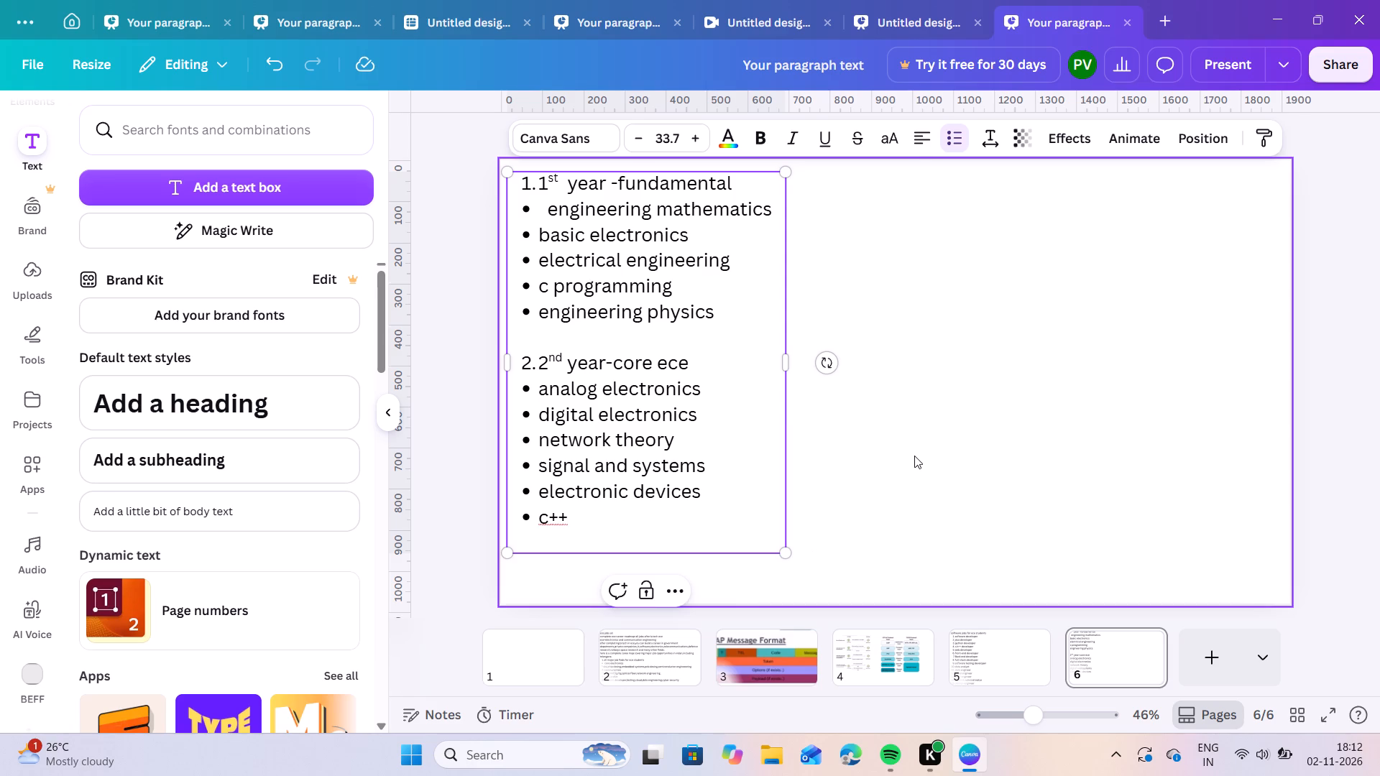
Add a text box beside the year lists, level with the 1st-year heading, and widen it to near the page's right edge.
left_click(334, 187)
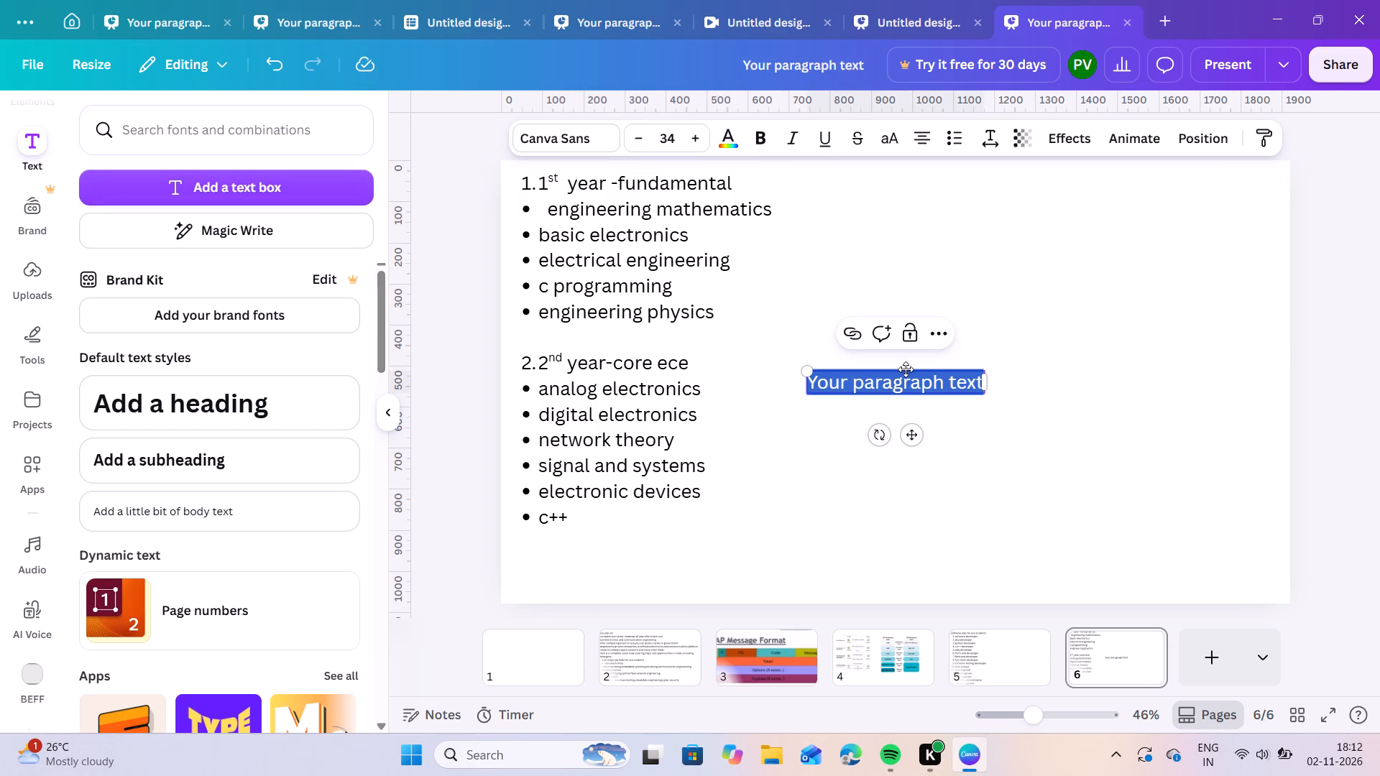
left_click_drag(903, 369, 958, 175)
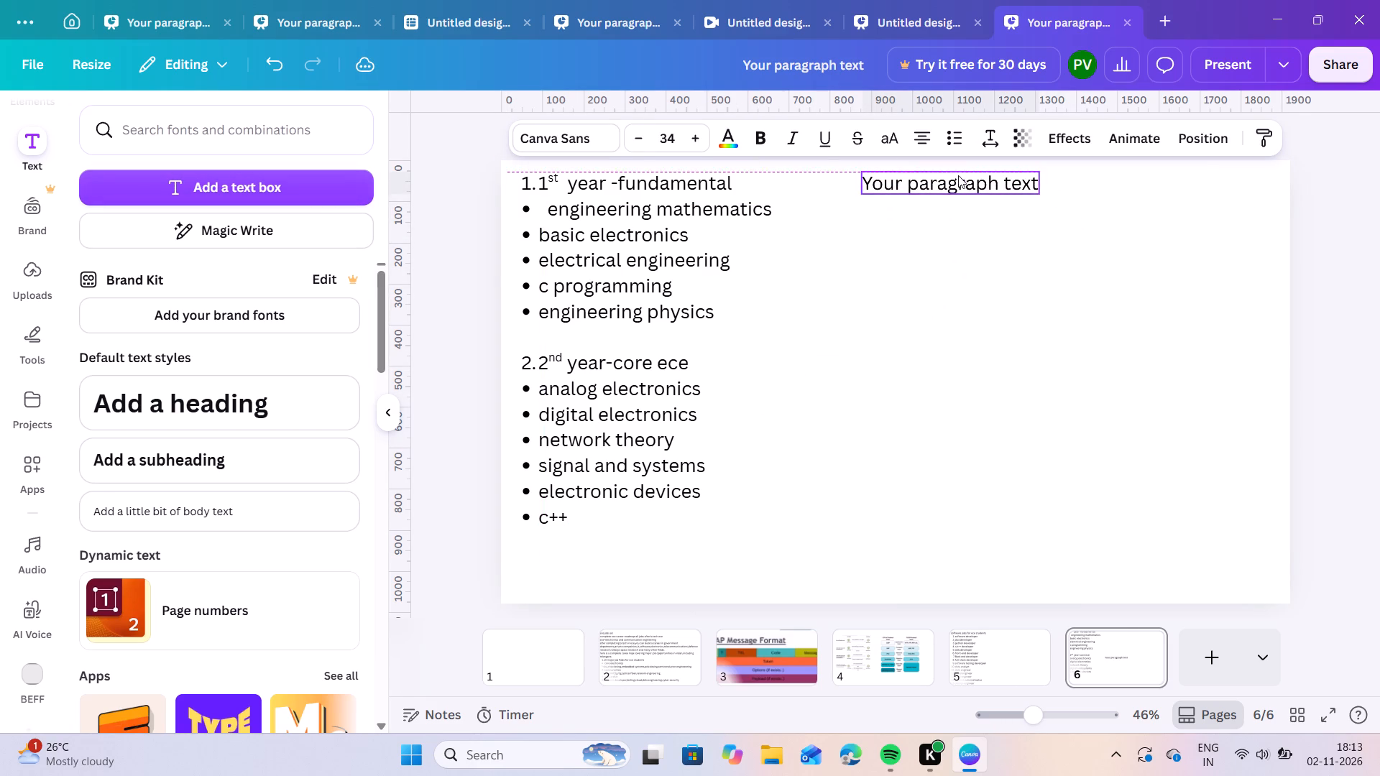
left_click_drag(958, 175, 957, 167)
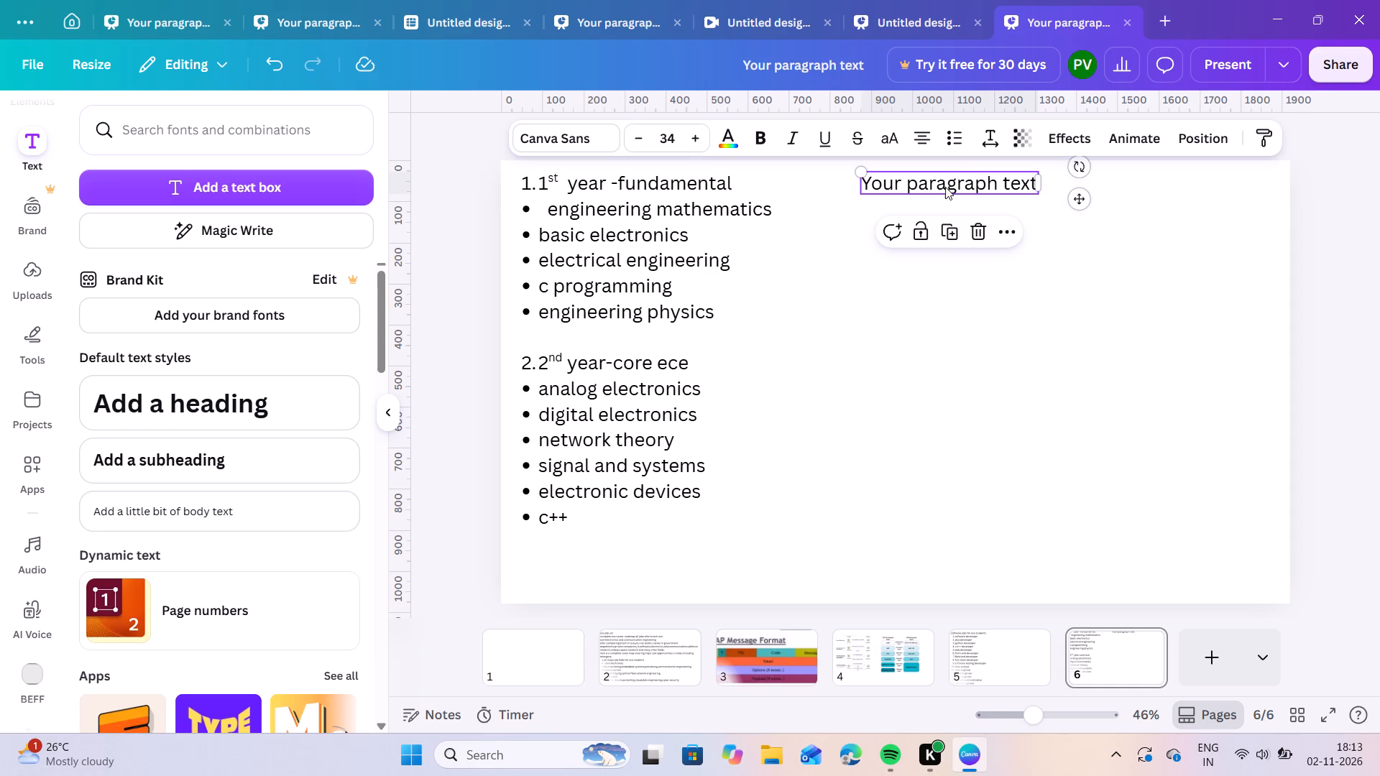
left_click(1039, 178)
left_click_drag(1041, 188, 1262, 172)
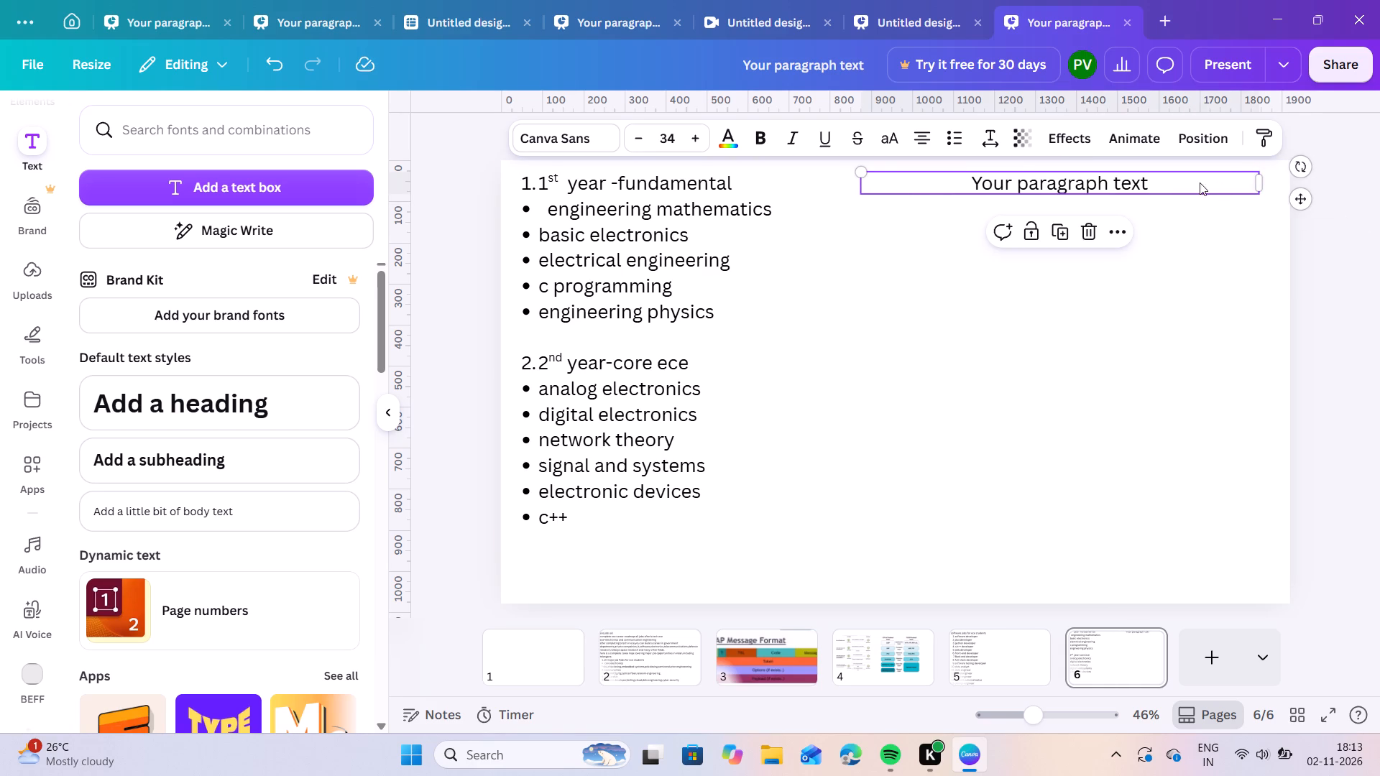
Replace the new text box's placeholder with the left-aligned numbered heading "3. 3rd year -choose your career".
double_click(1179, 177)
key("BackSpace")
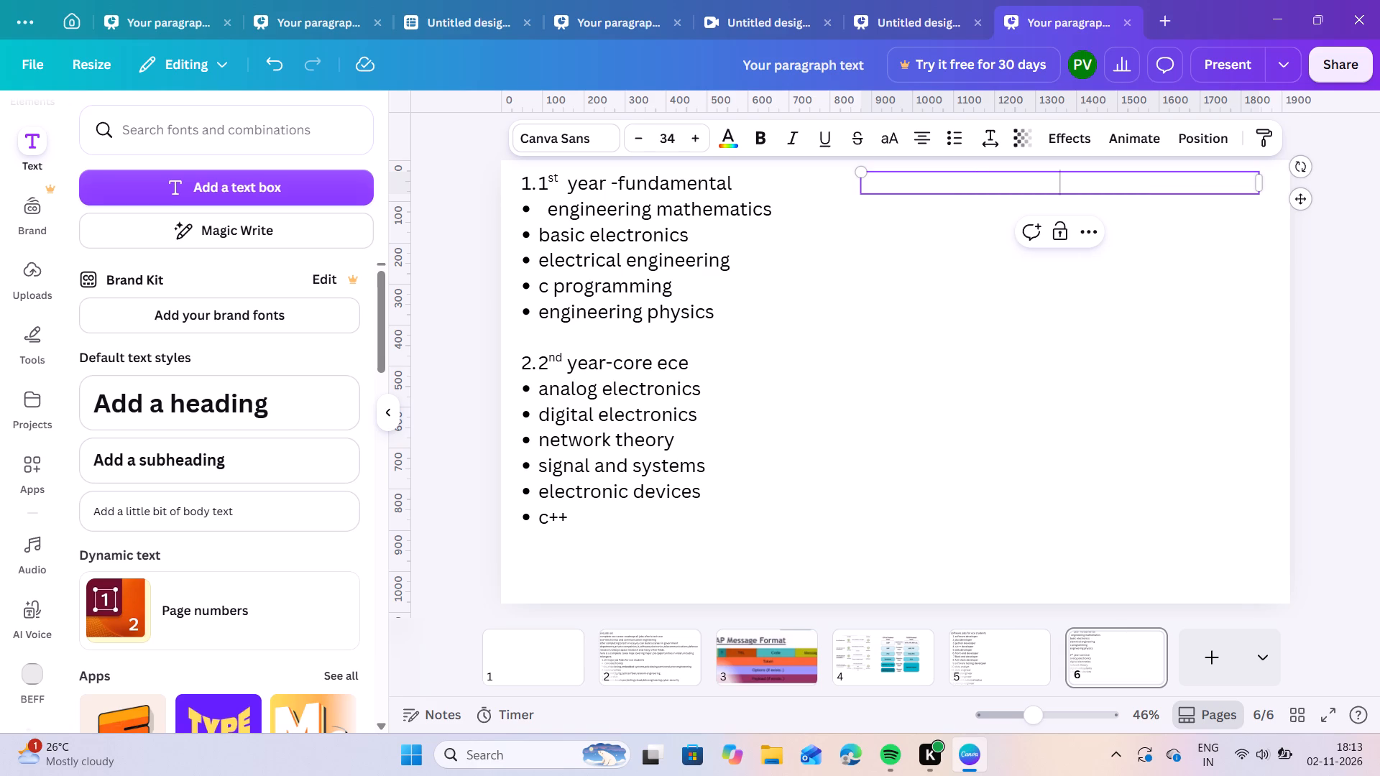
left_click(919, 135)
key("3")
type(". 3rd")
key("space")
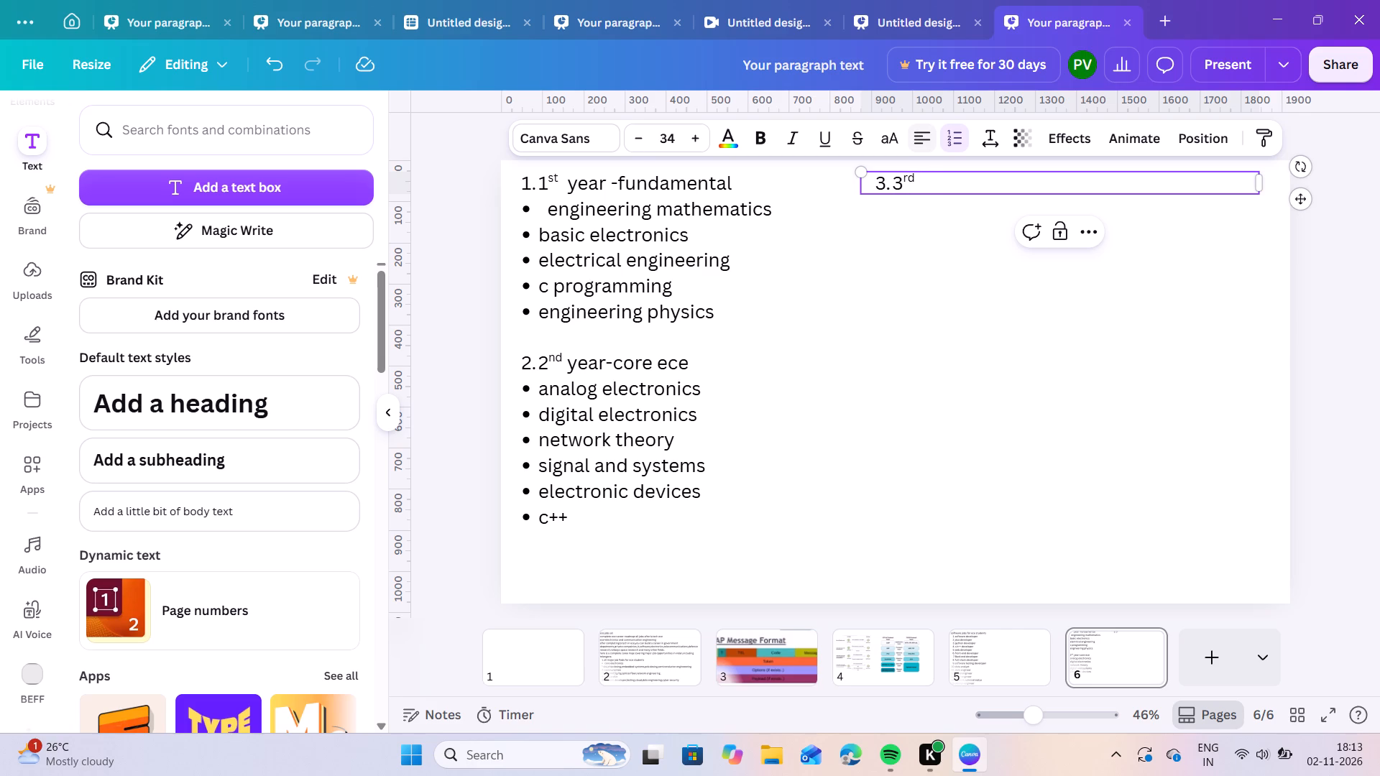
key("y")
type("earv")
key("BackSpace")
key("space")
key("minus")
type("cho")
type("ose")
key("space")
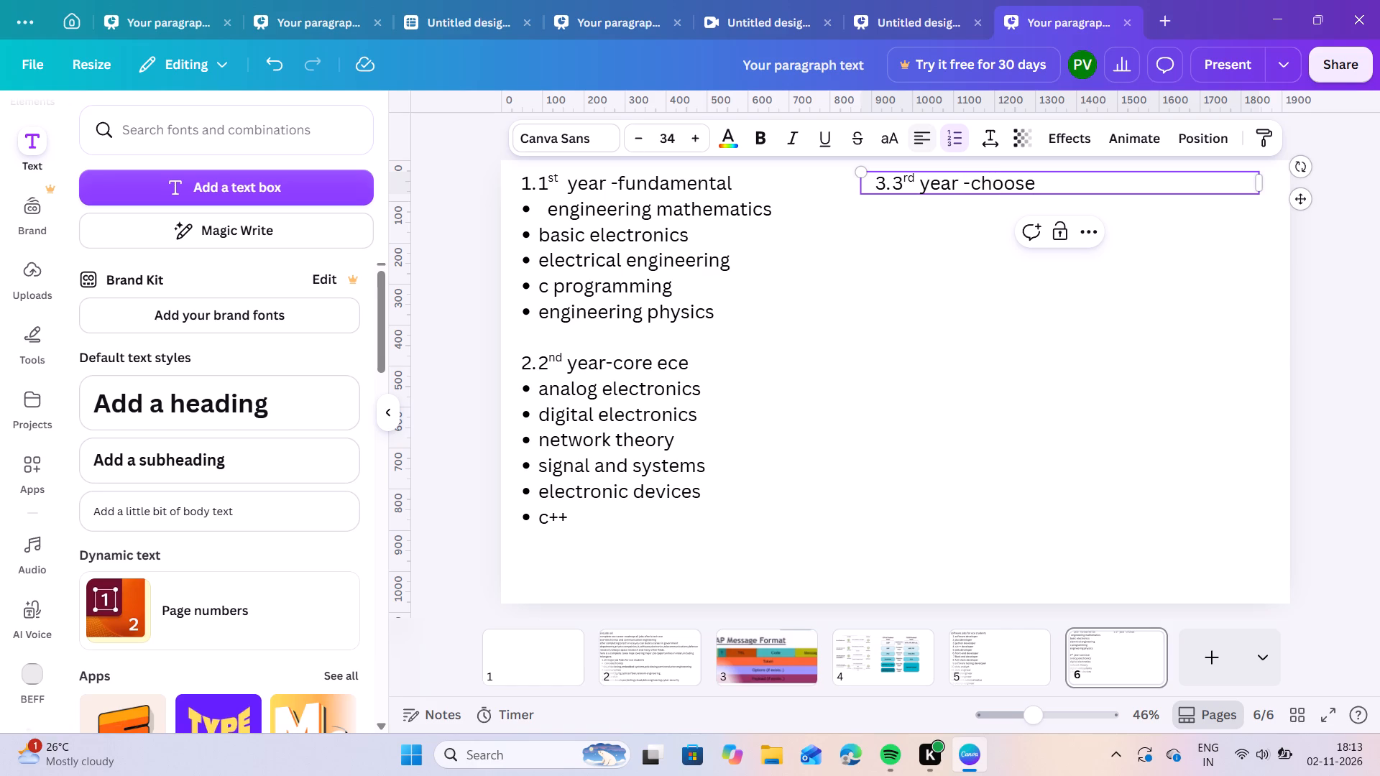
type("yo")
type("ur car")
type("eer")
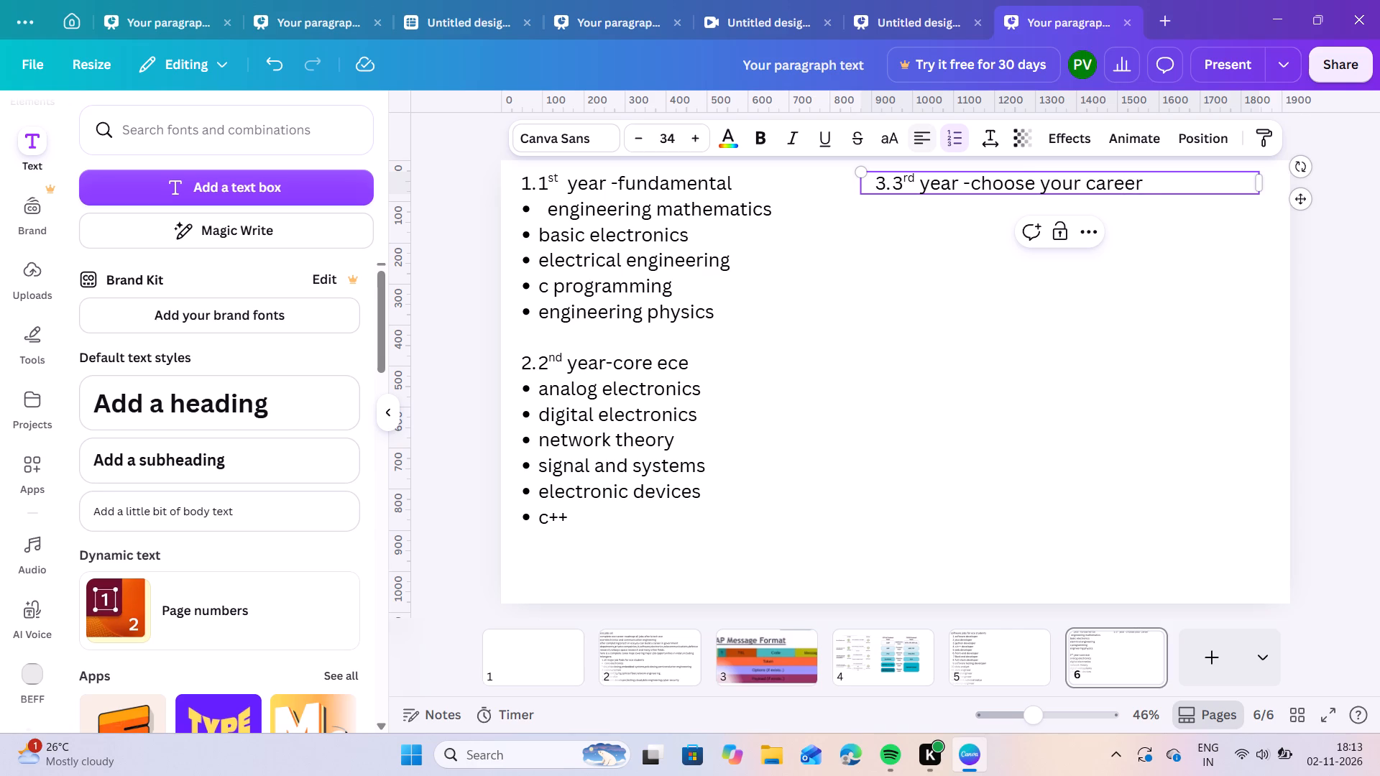
Start a bulleted list below the 3rd-year heading, with its first bullet beginning "select VLSI".
key("Return")
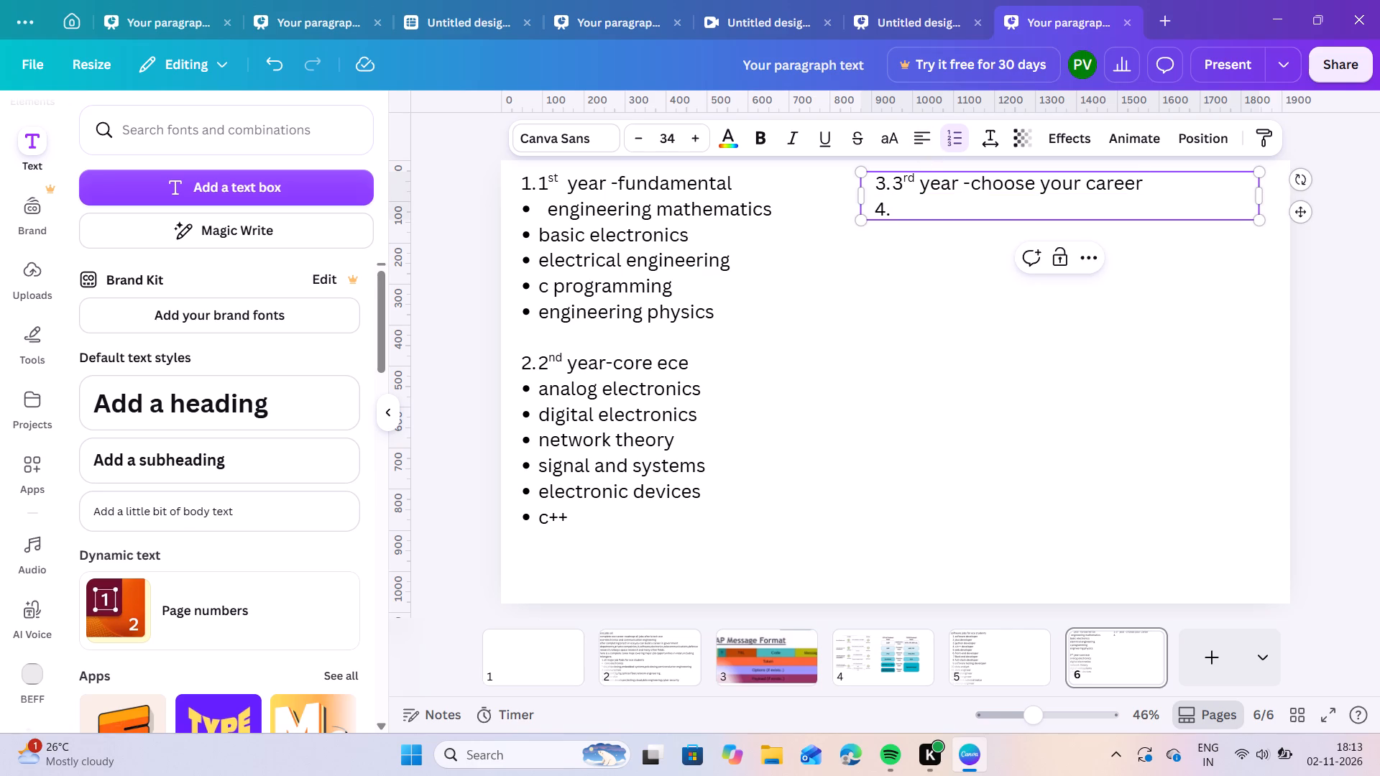
key("BackSpace")
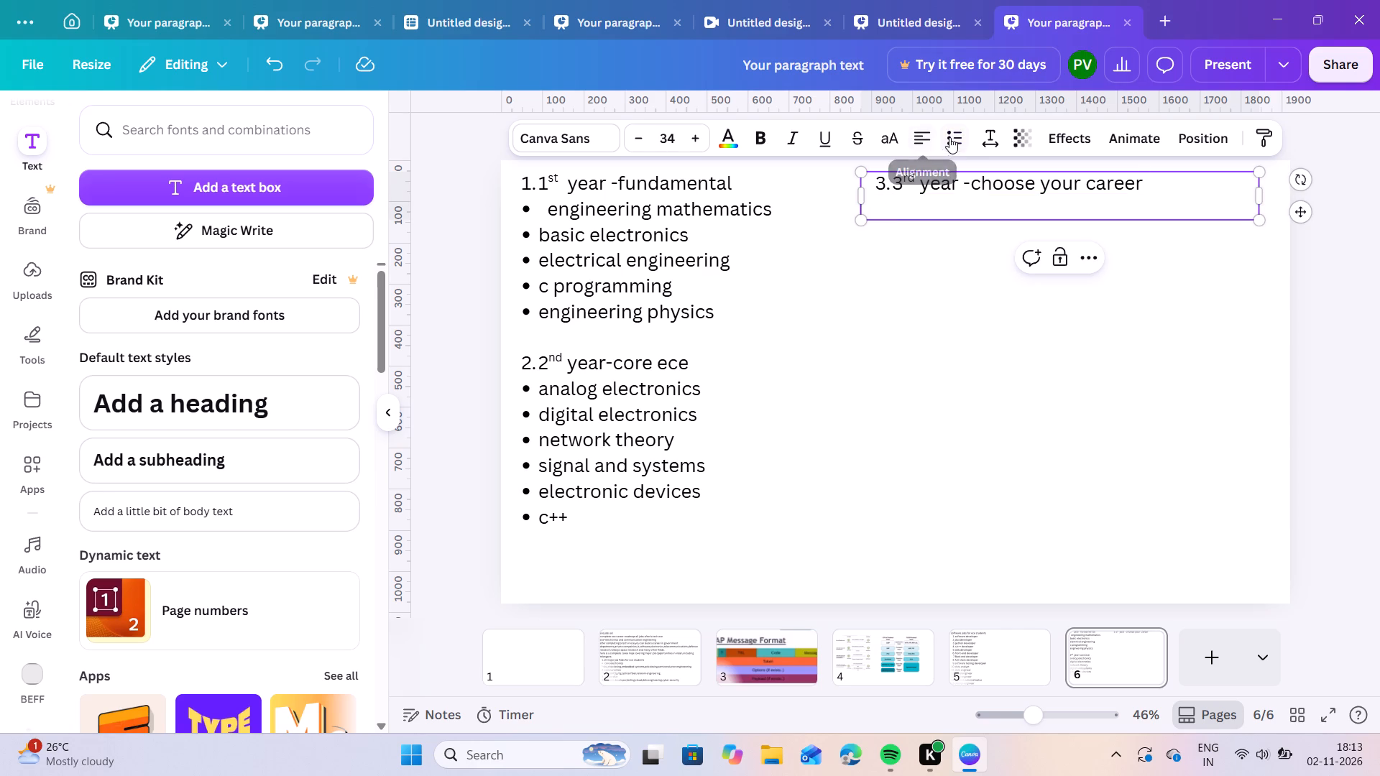
left_click(949, 137)
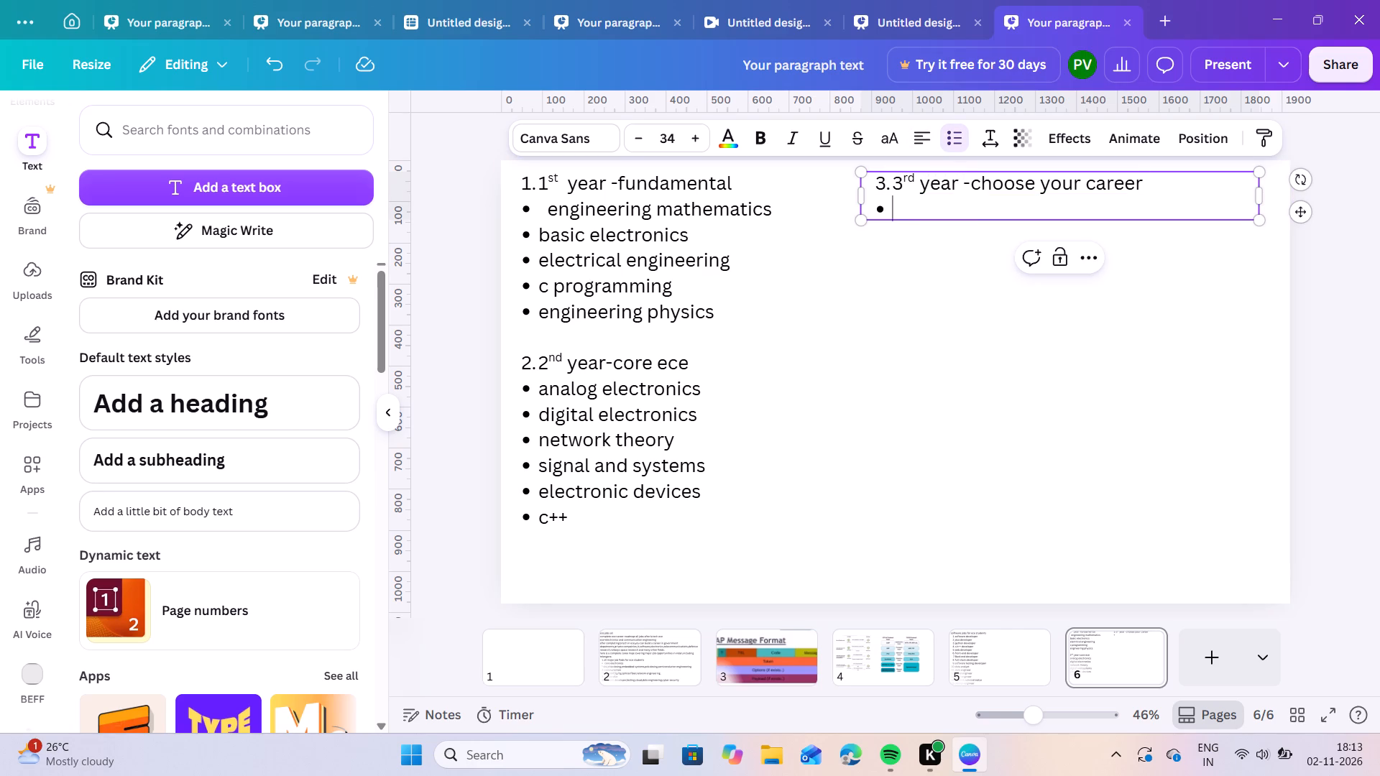
type("seles")
key("BackSpace")
type("ct")
key("v")
type("lsi")
key("space")
key("BackSpace")
key("BackSpace")
key("BackSpace")
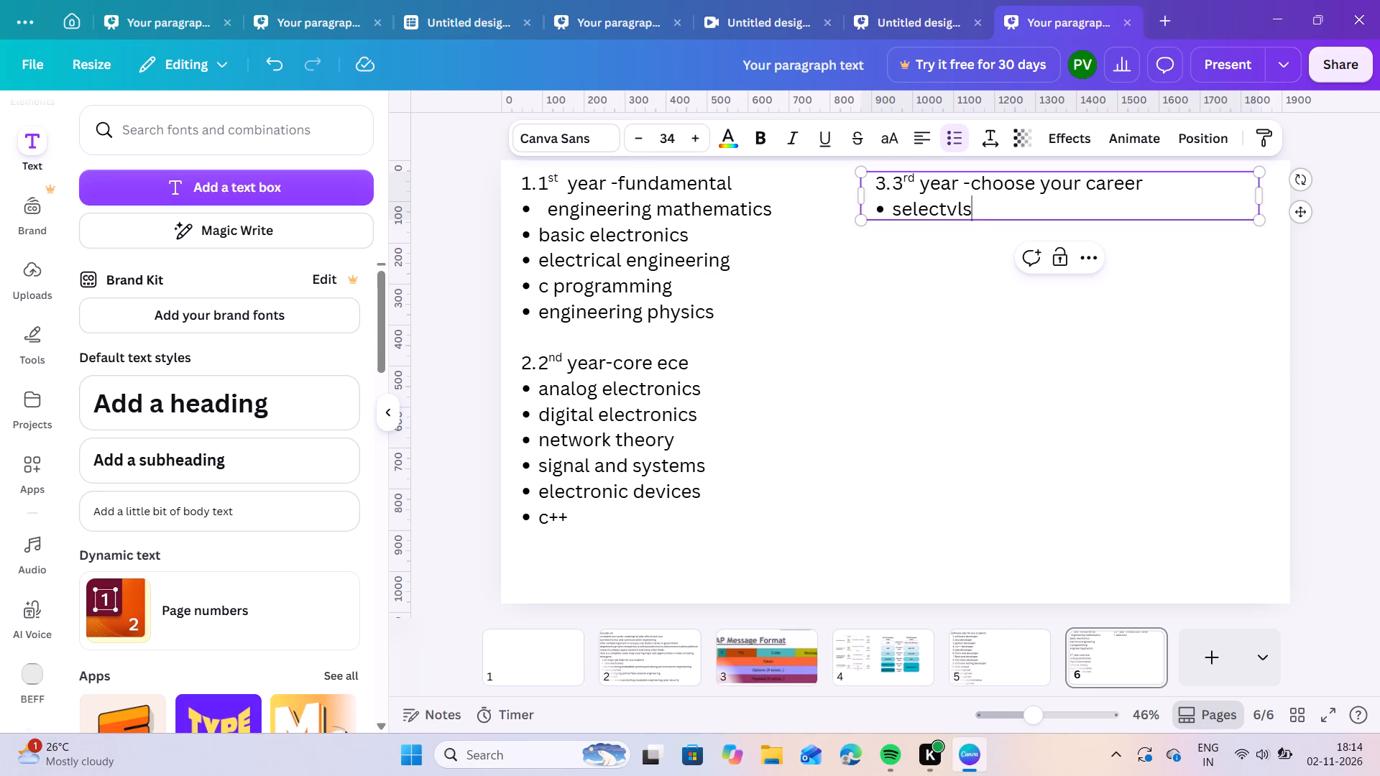
key("BackSpace")
key("BackSpace")
key("space")
type("VLSI")
key("space")
Continue the first 3rd-year bullet after "VLSI" with ",embeddedd,telecom,software".
key("comma")
type("em")
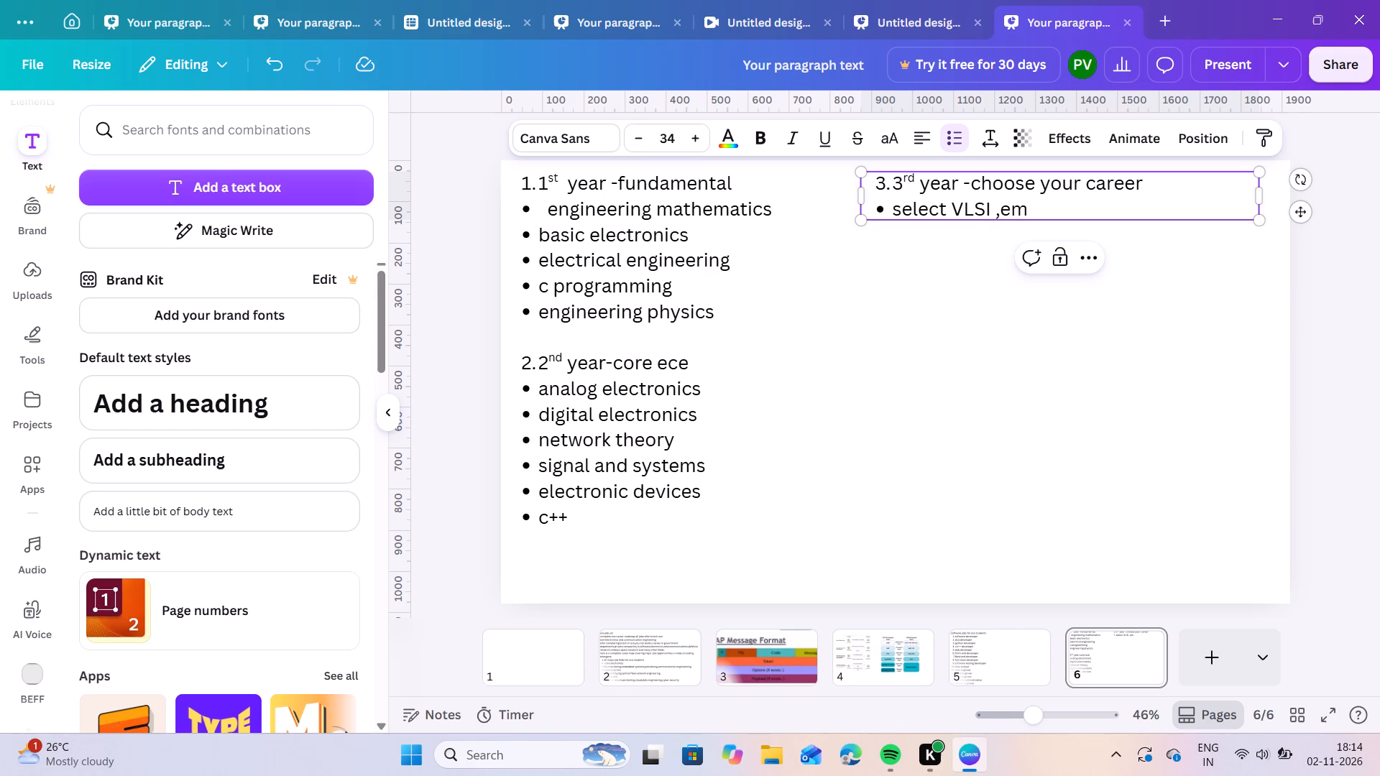
key("b")
type("eddedd")
type(",te")
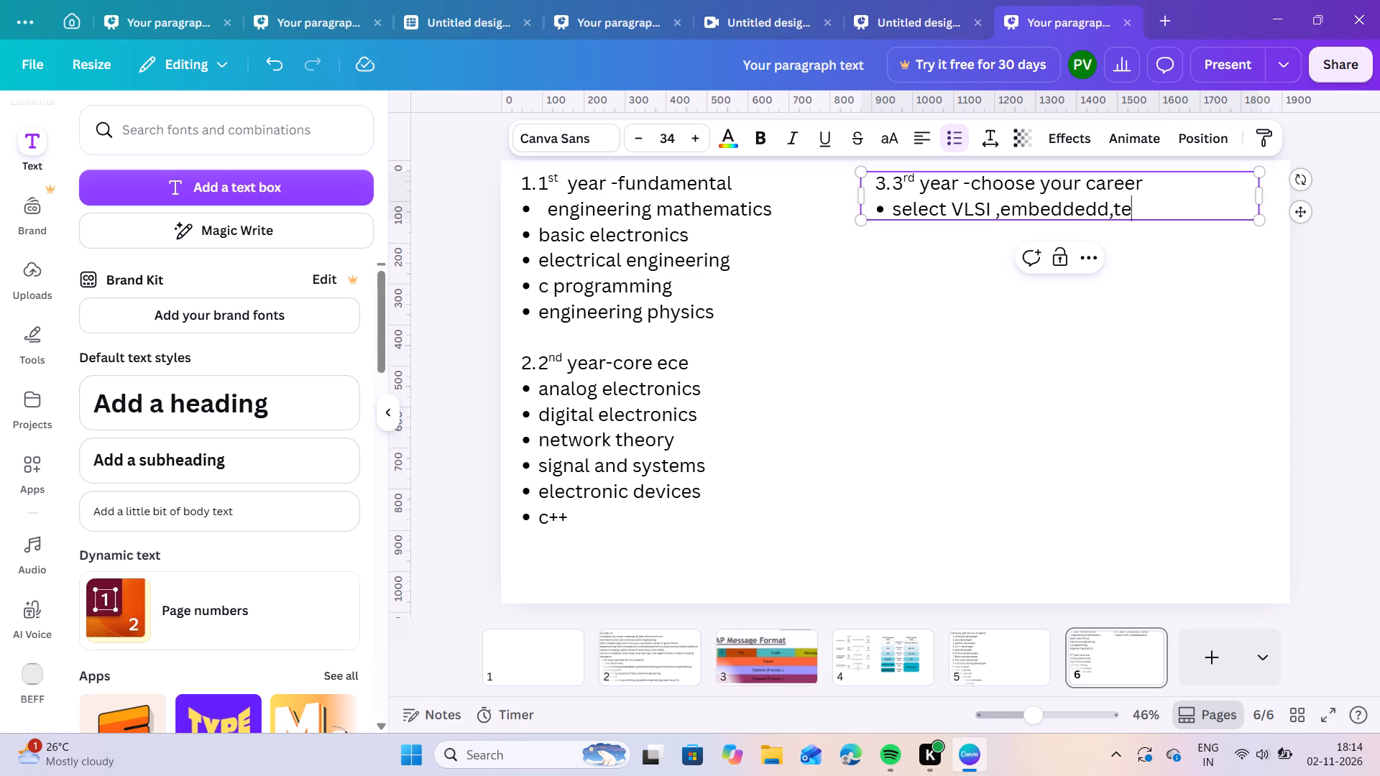
type("lecom")
key("comma")
type("so")
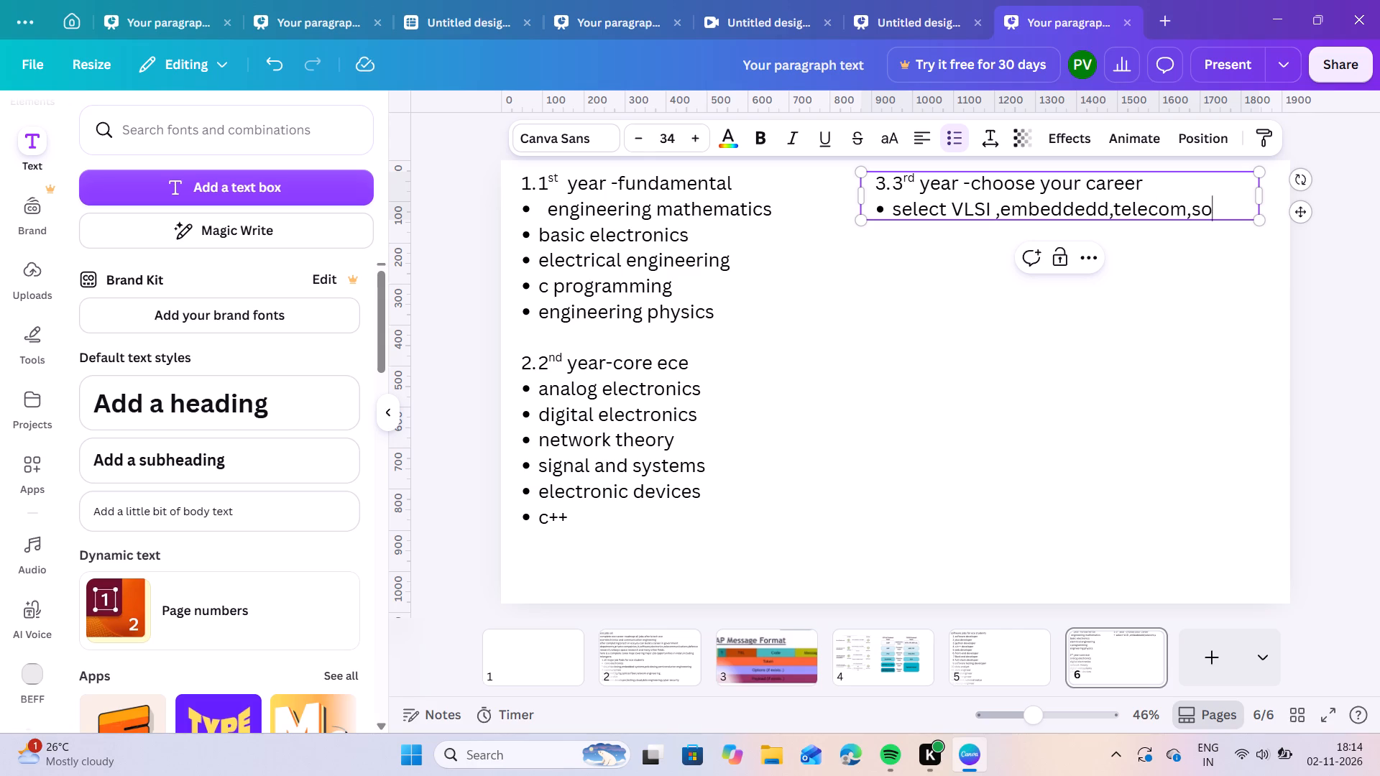
key("f")
key("t")
type("ware")
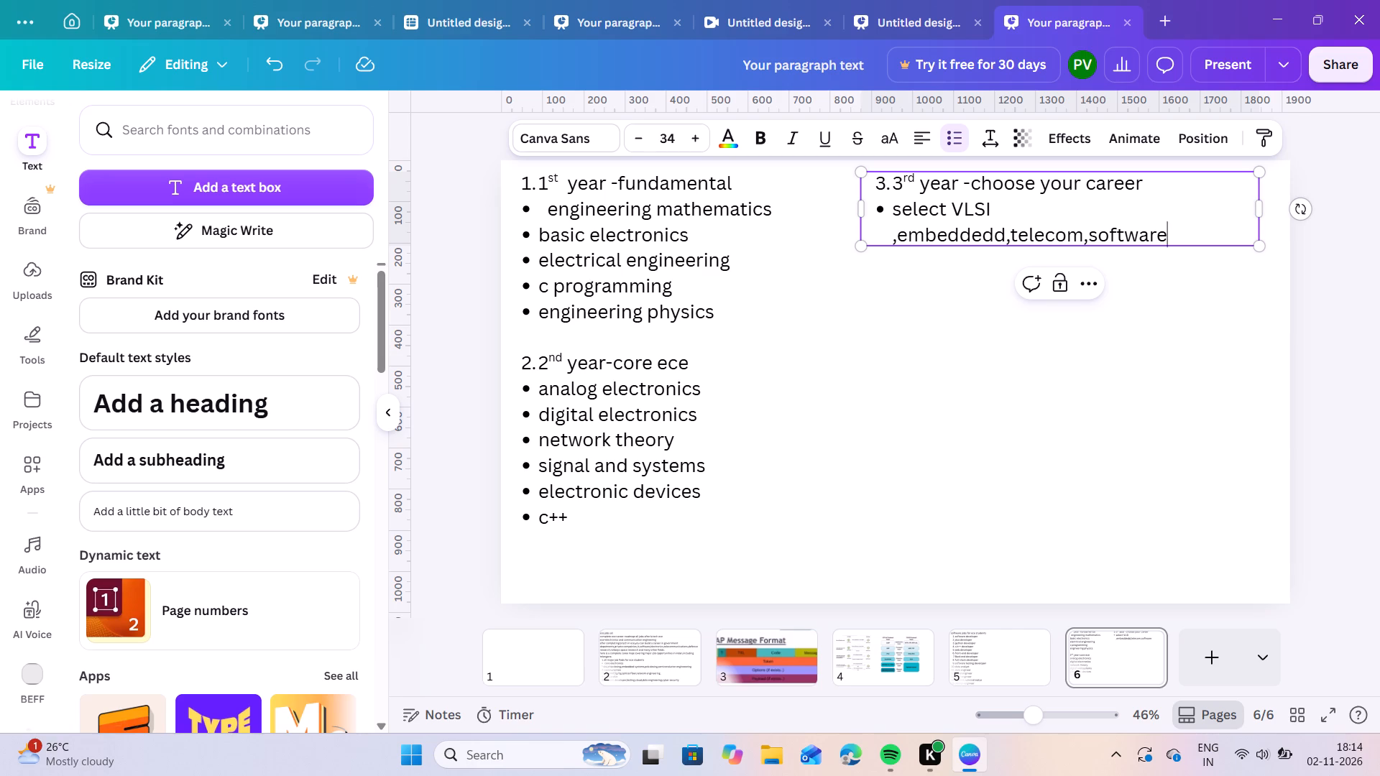
Widen the 3rd-year text box almost to the page's right edge so the first bullet fits on one line.
left_click_drag(1256, 207, 1269, 206)
left_click_drag(1269, 206, 1292, 203)
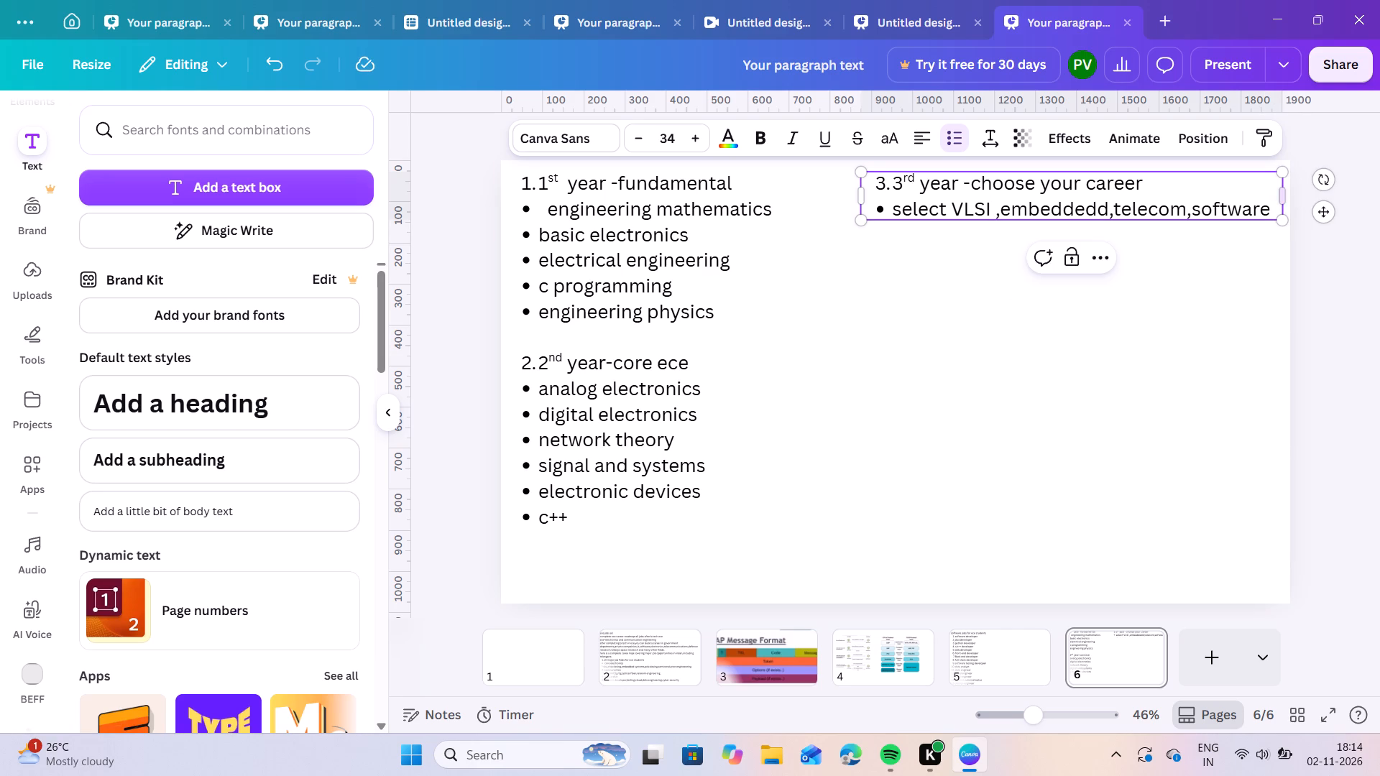
Add "or government exam" to the end of the first 3rd-year bullet, after "software".
left_click(1269, 209)
key("space")
type("or")
key("space")
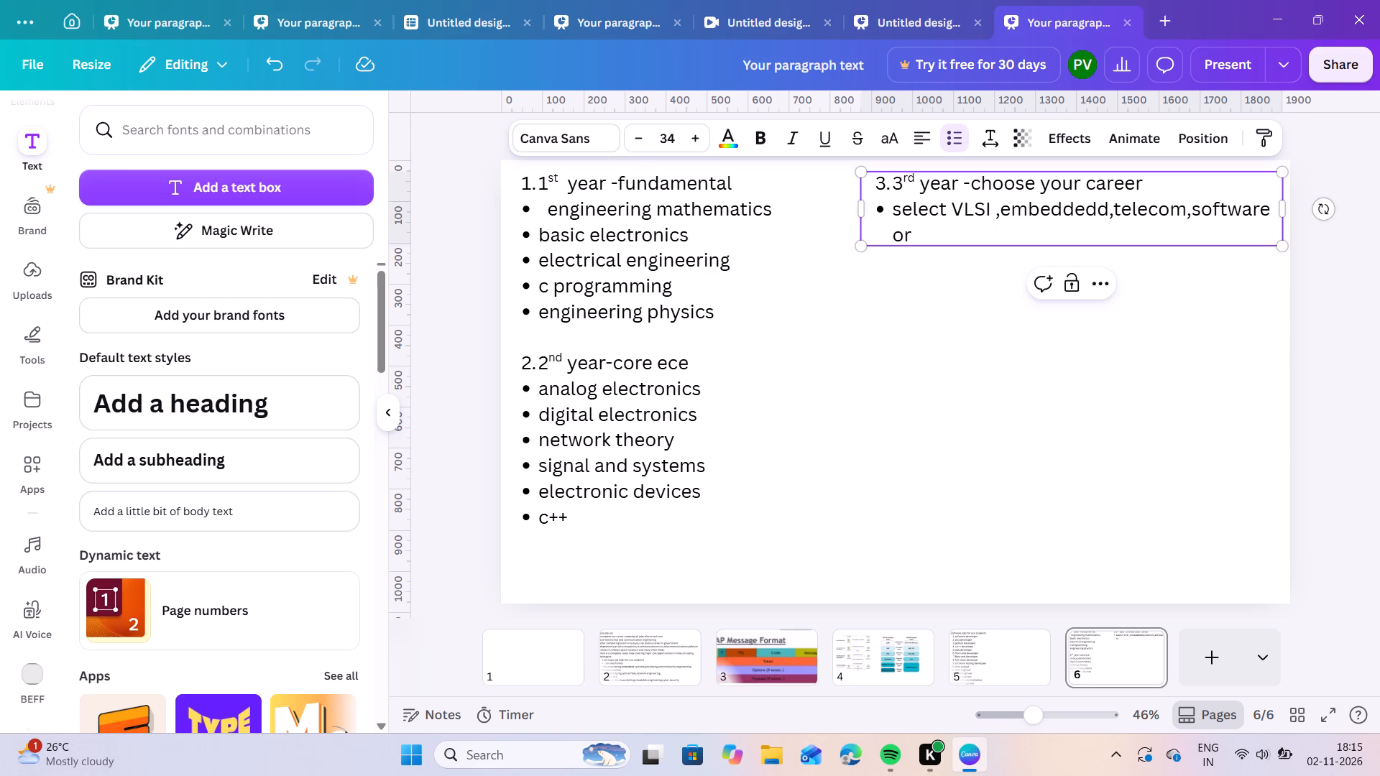
type("gov")
type("er")
type("nm")
key("e")
type("nt")
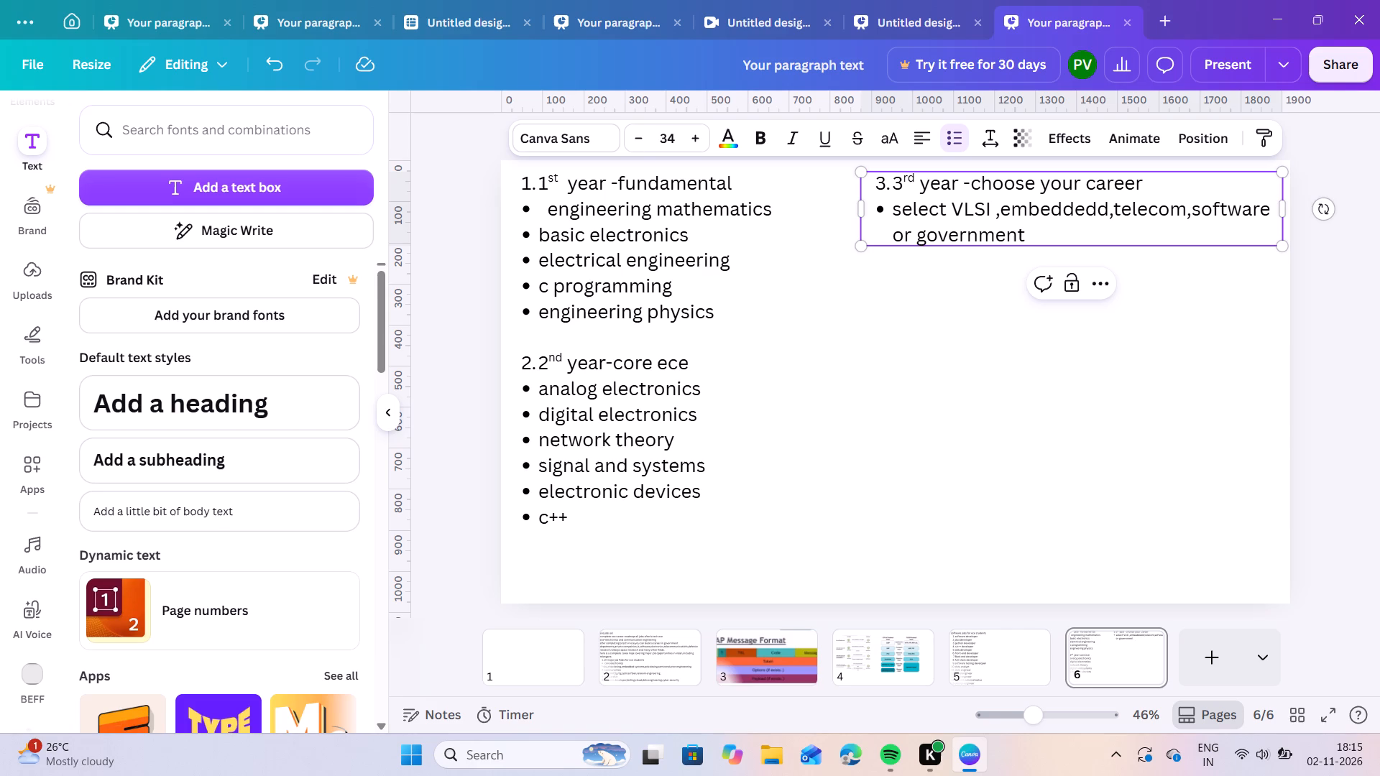
key("space")
type("exam")
key("space")
key("space")
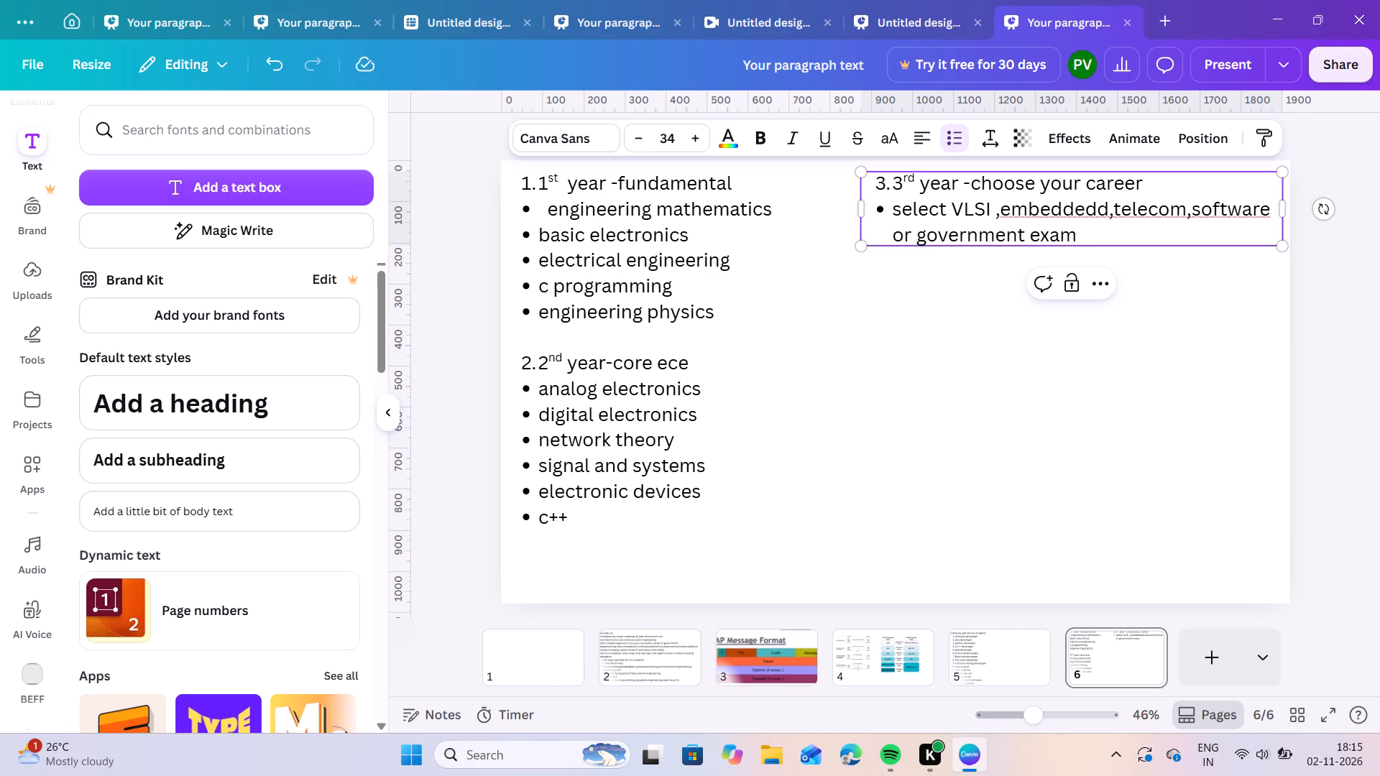
Add a second bullet to the 3rd-year list reading "complete technical courses.".
key("Return")
type("comp")
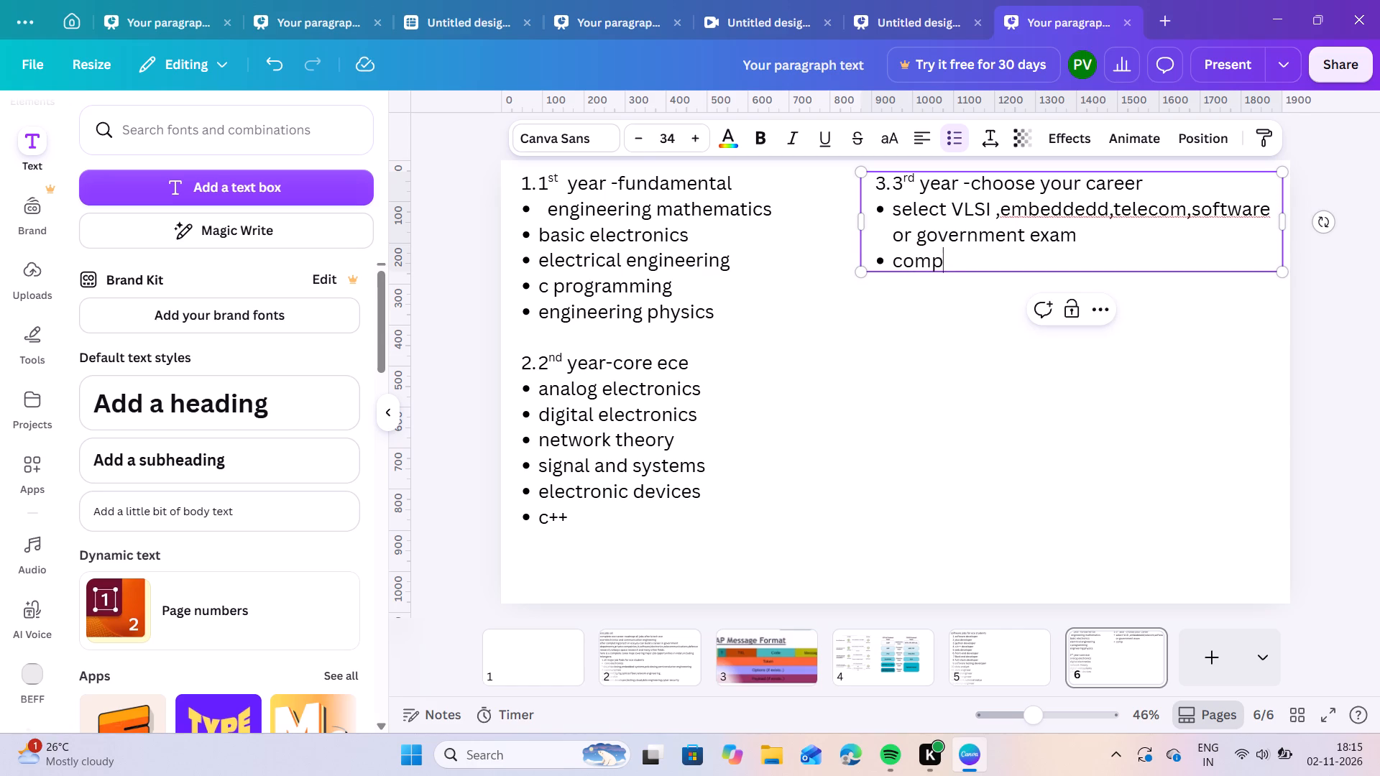
key("l")
type("ete")
key("space")
type("tech")
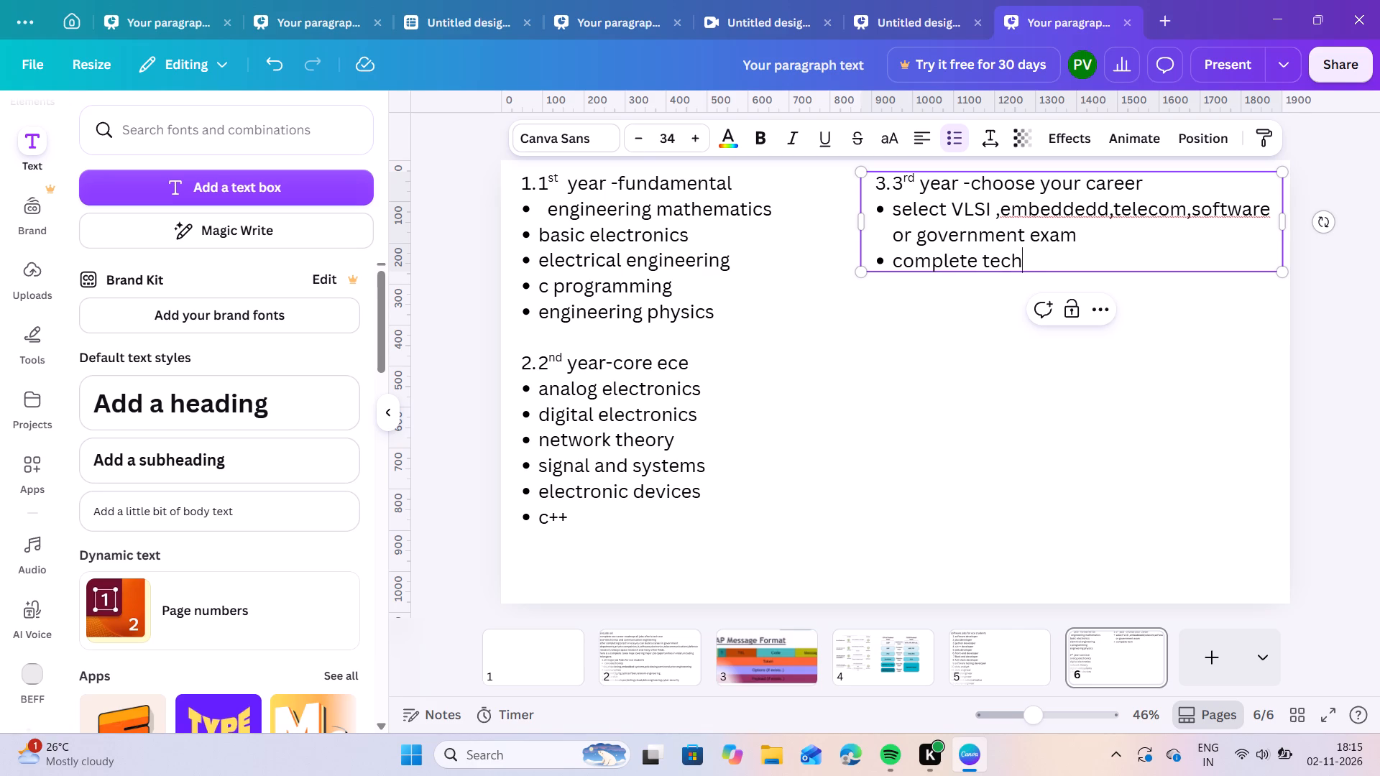
type("ni")
type("cal")
key("space")
type("co")
key("u")
key("r")
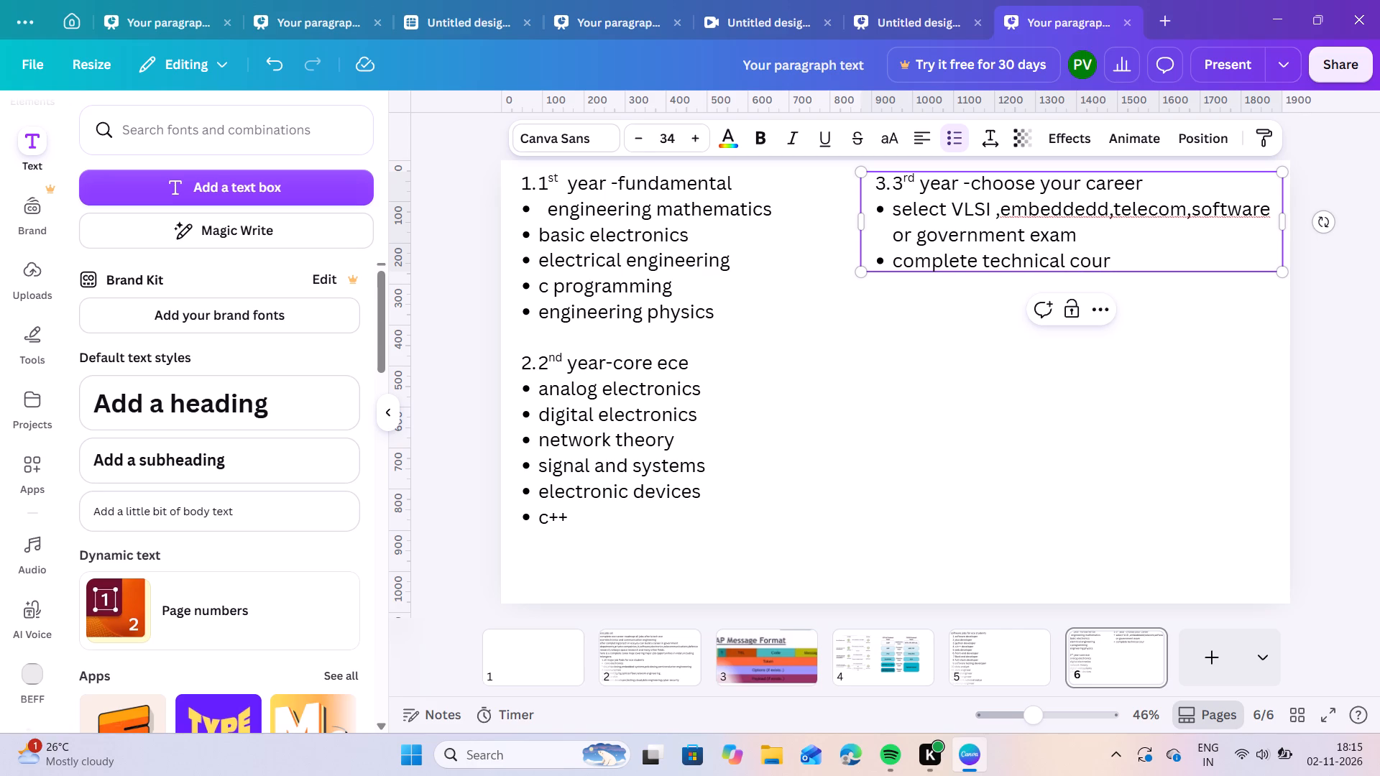
type("ses")
key("period")
Add a third bullet to the 3rd-year list reading "build two or three project.".
key("Return")
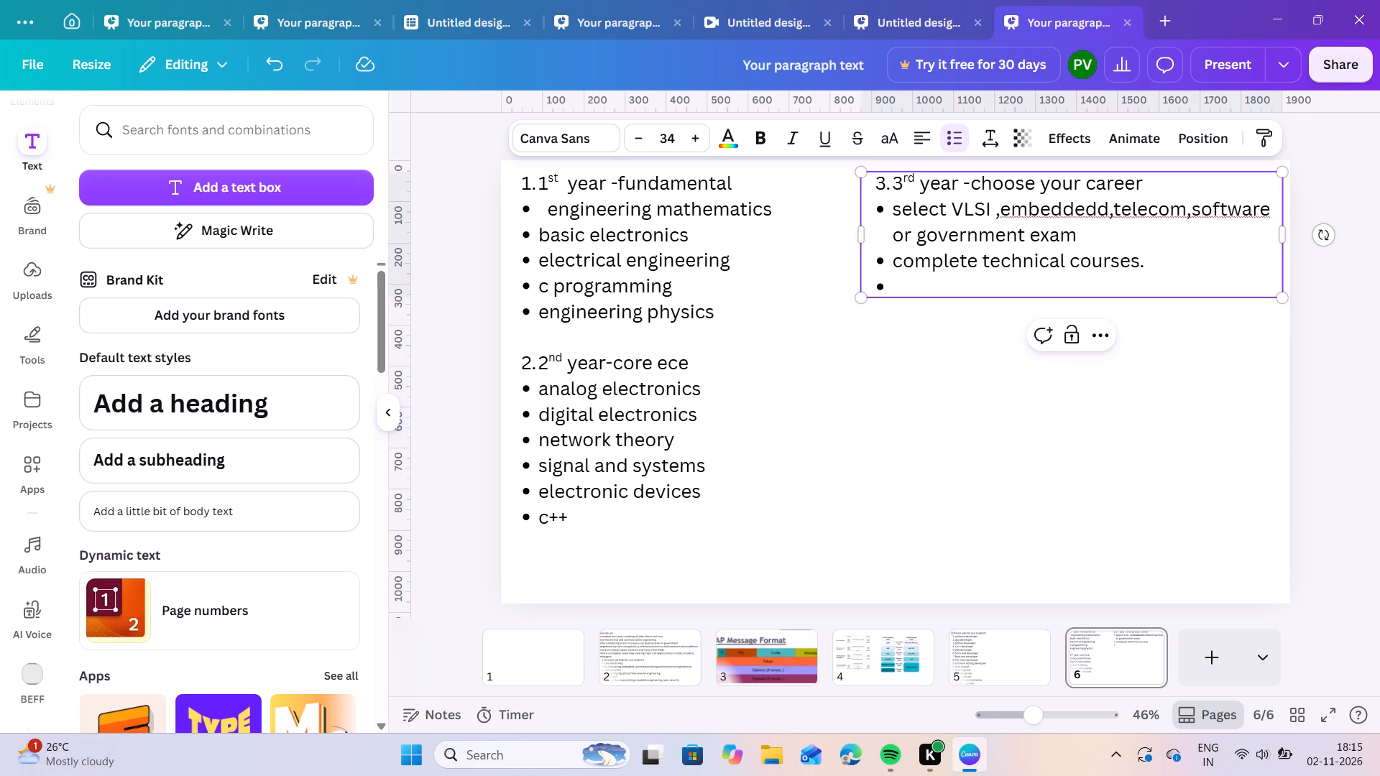
type("bu")
type("ild")
key("space")
type("two")
key("space")
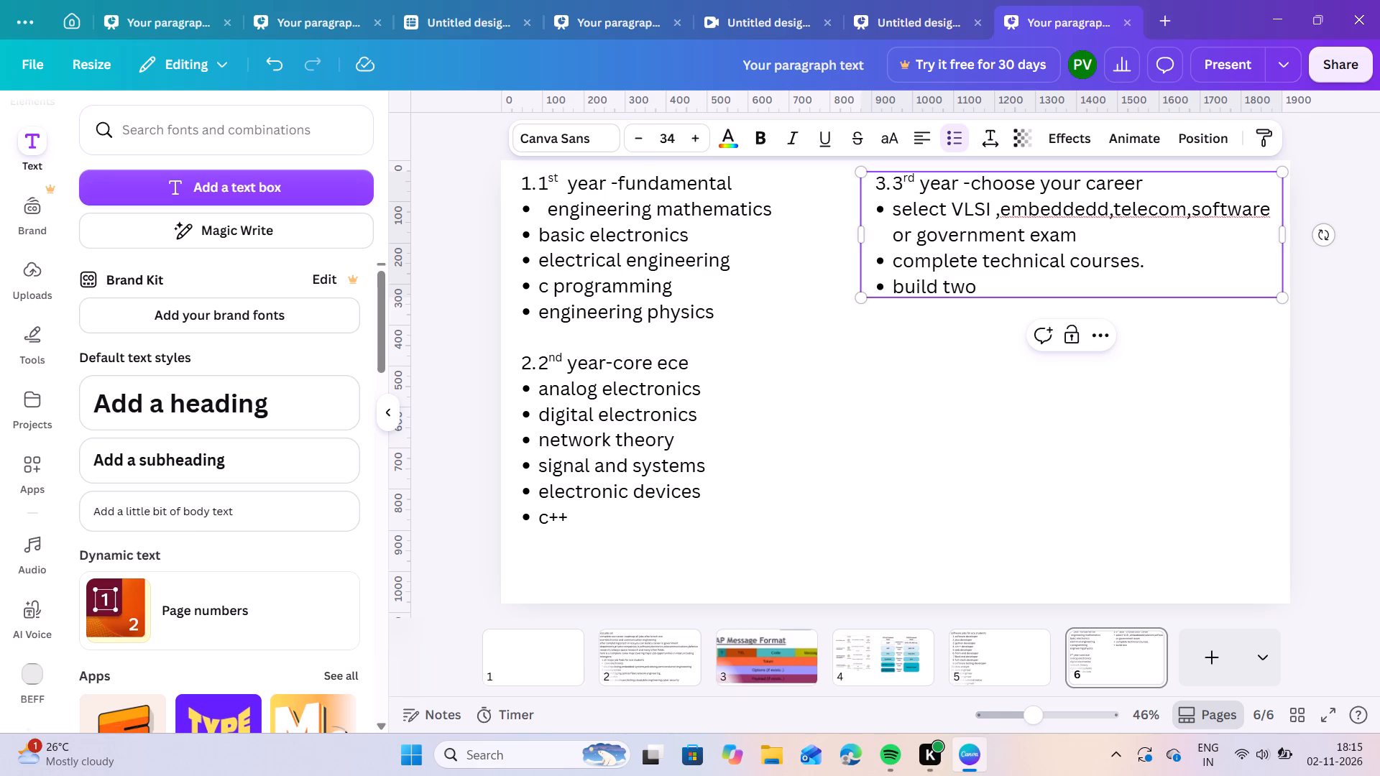
type("or")
key("space")
key("t")
type("hree pr")
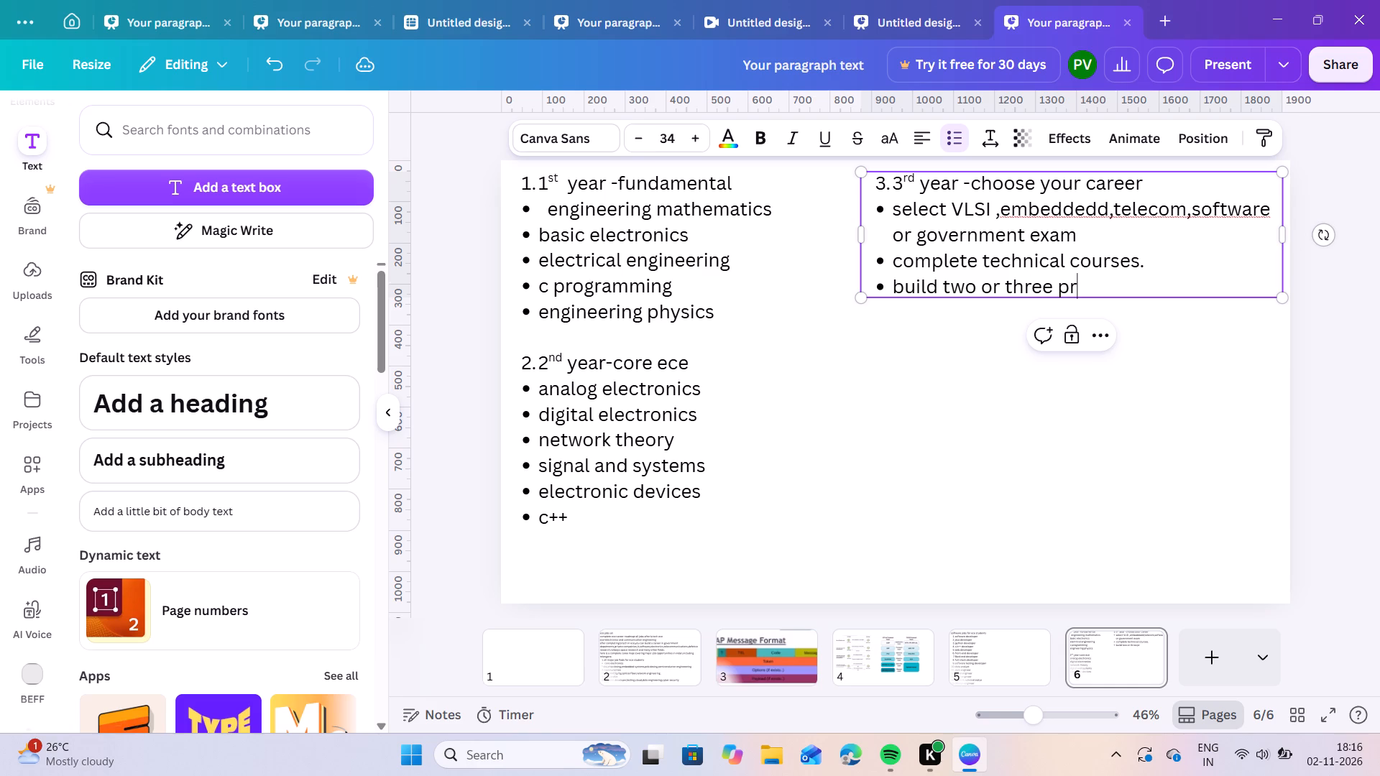
type("oject")
key("period")
key("period")
key("BackSpace")
Add a fourth bullet to the 3rd-year list reading "start gate preparation if interestend.".
key("Return")
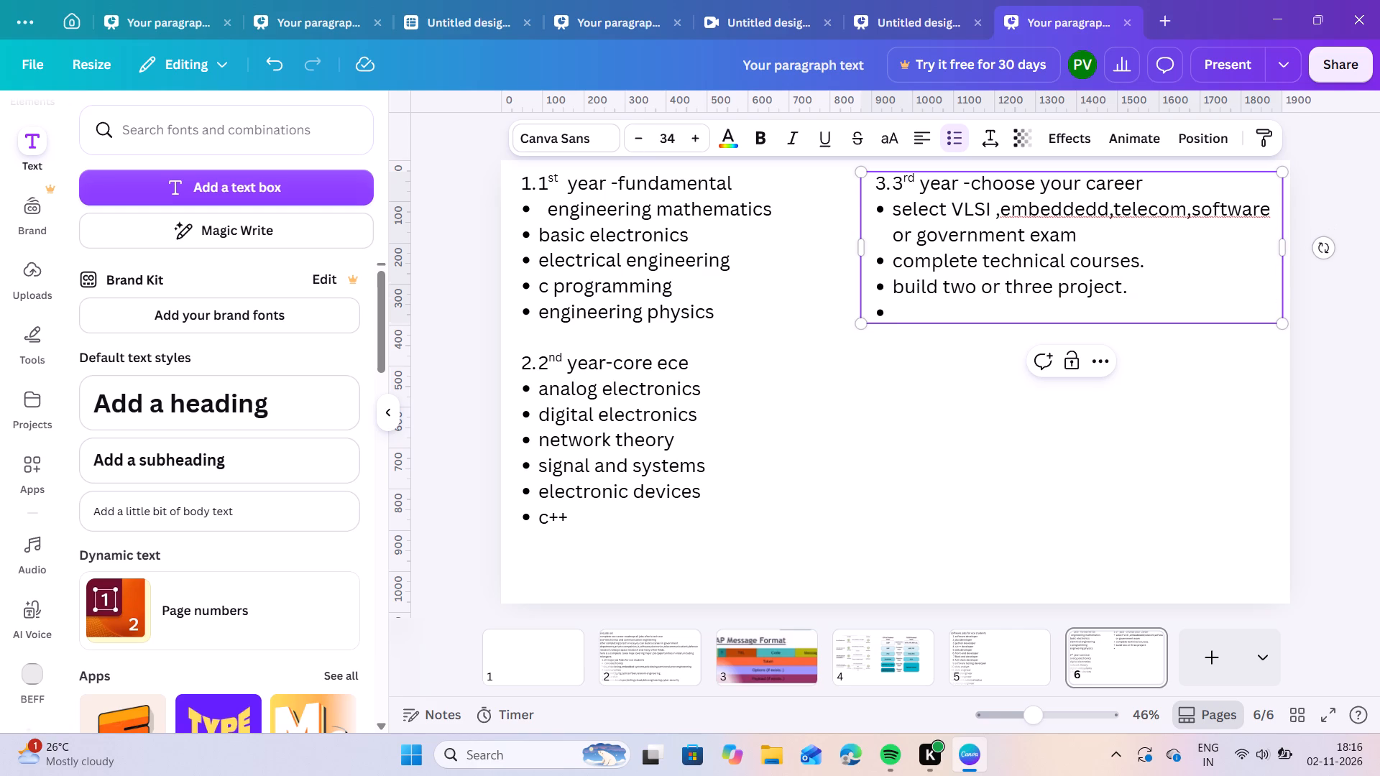
type("staret")
key("BackSpace")
key("BackSpace")
key("t")
key("space")
type("gate")
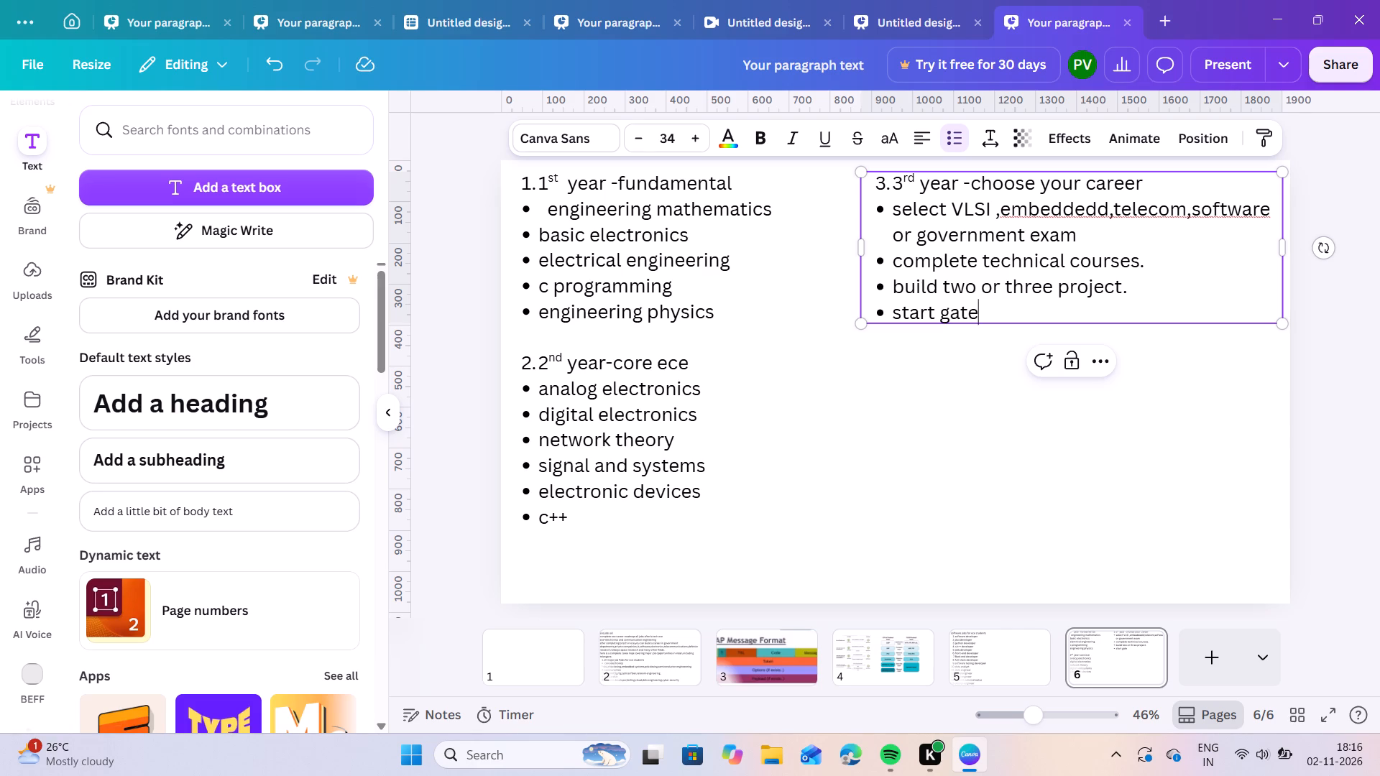
key("space")
type("pr")
type("ep")
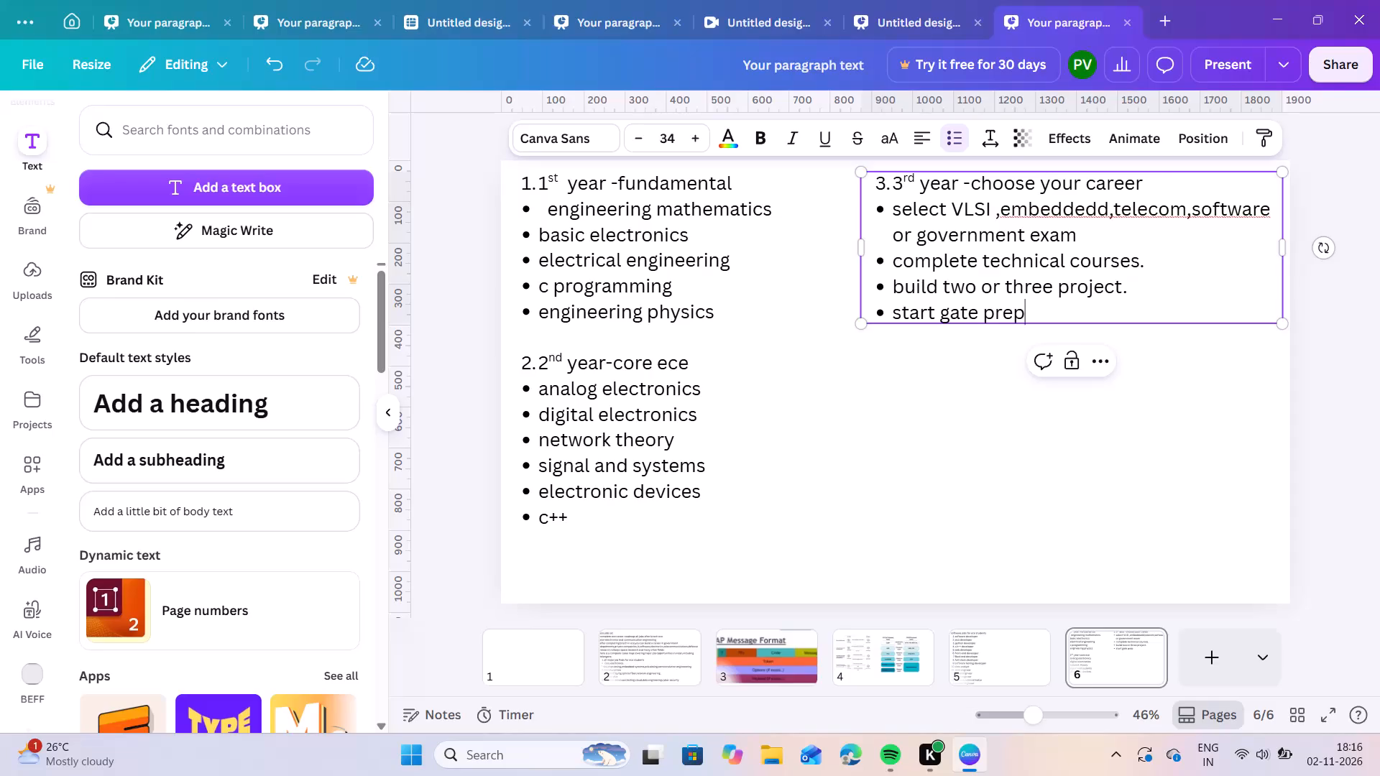
type("aration")
key("space")
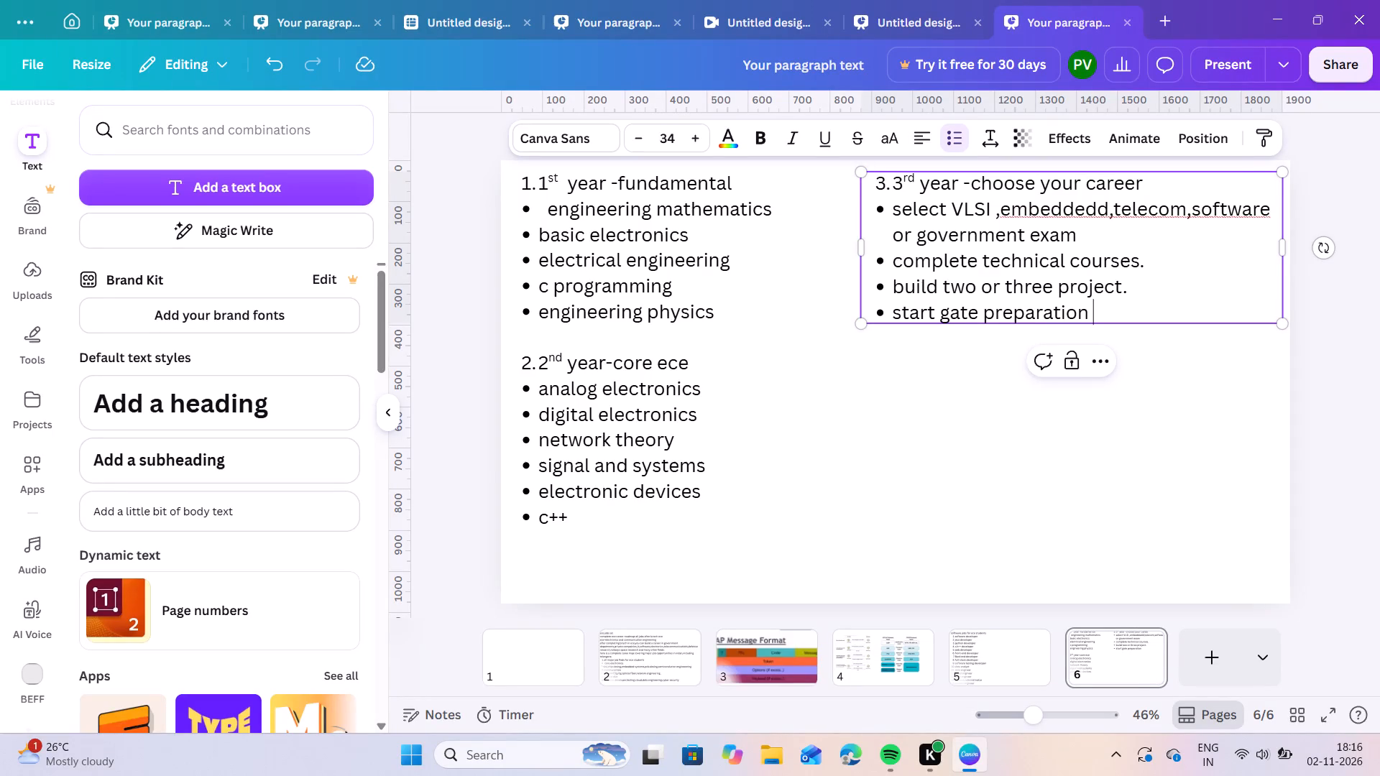
type("o")
key("BackSpace")
type("if")
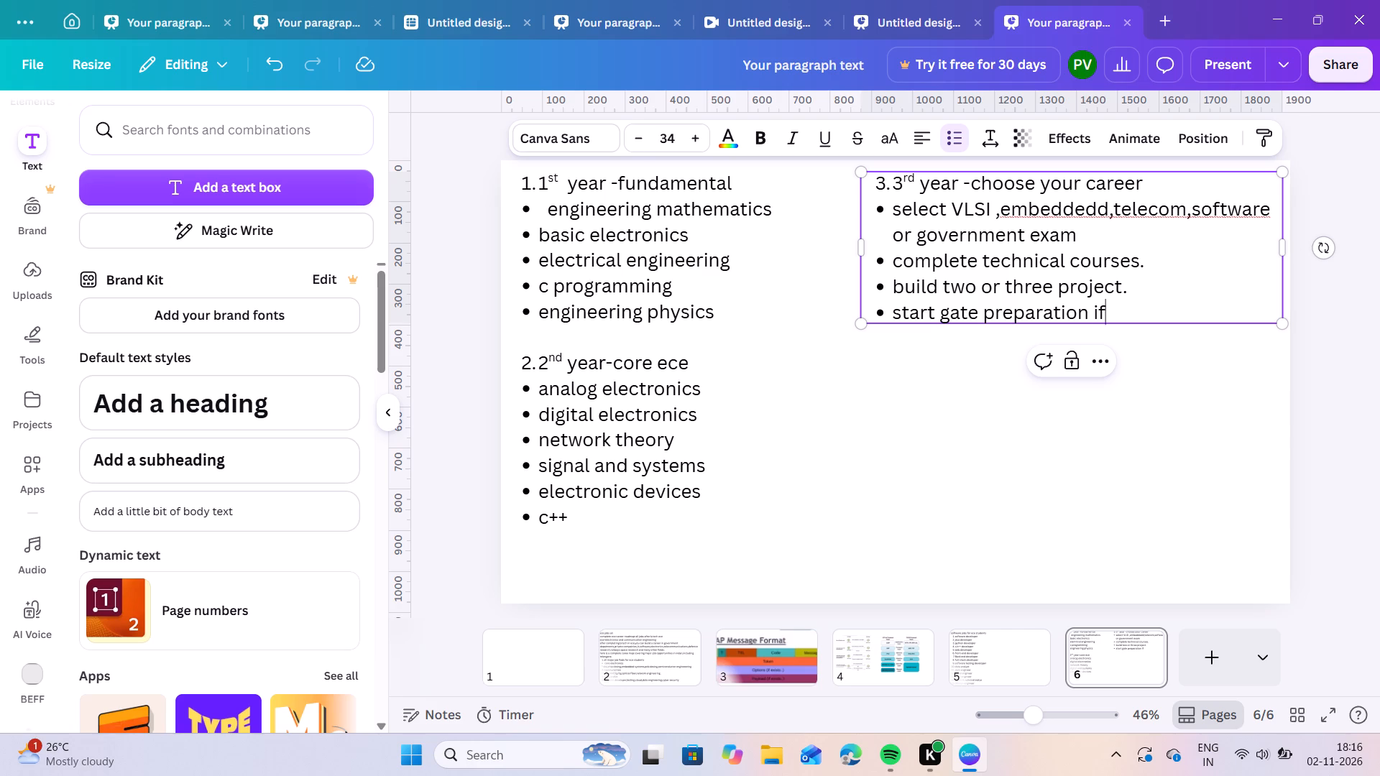
key("space")
type("in")
key("t")
type("ere")
type("sten")
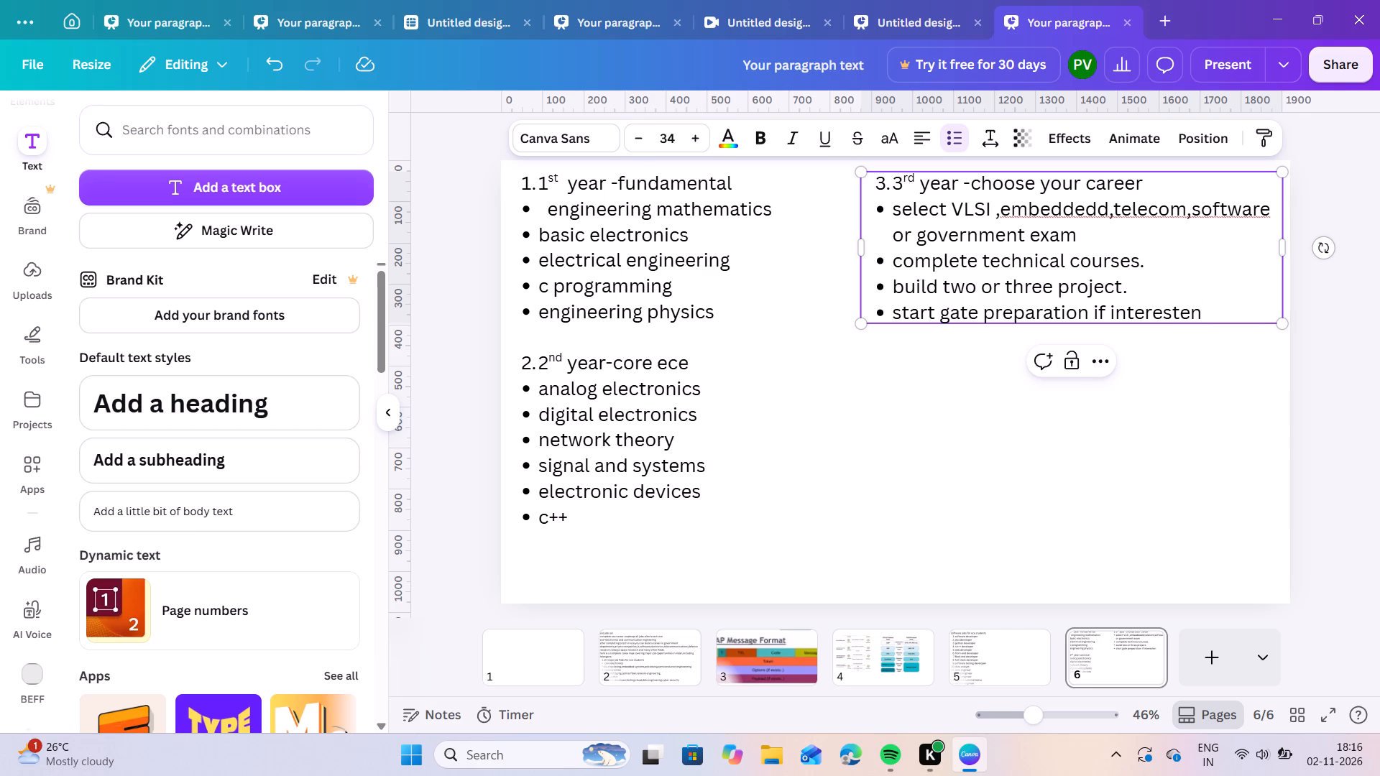
key("d")
key("period")
Add an unbulleted heading line "4.4th year -job preparation" directly below the 3rd-year list.
key("Return")
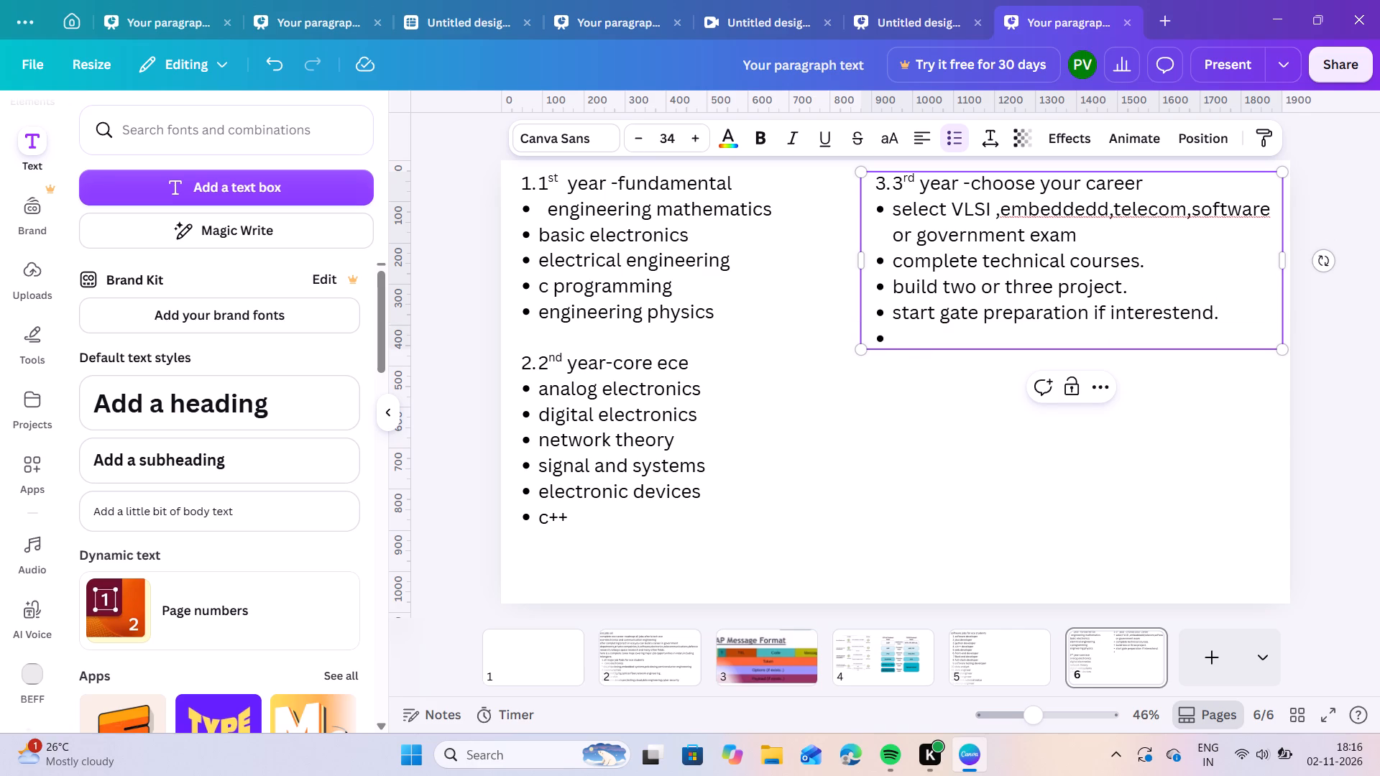
key("BackSpace")
type("4.4th")
key("space")
type("yaer")
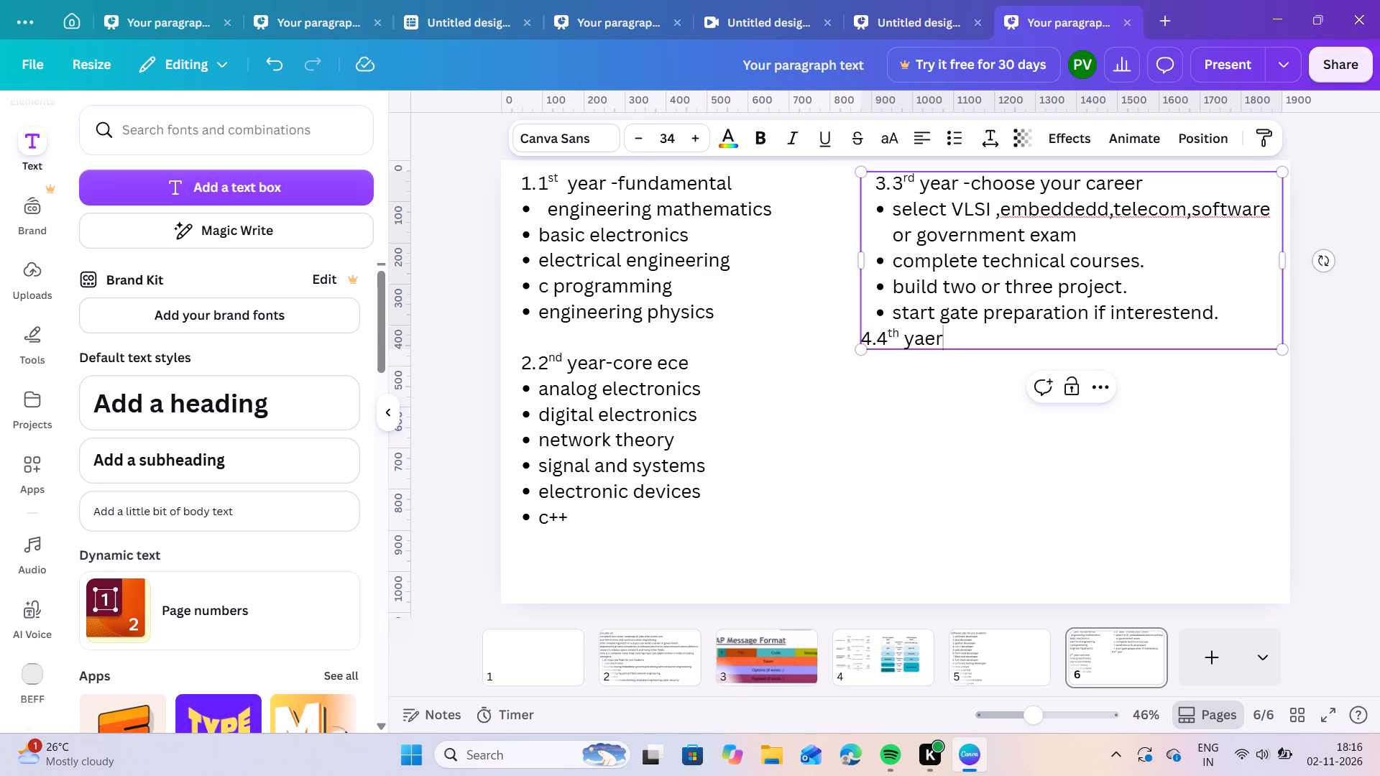
key("BackSpace")
key("BackSpace")
key("BackSpace")
type("ear")
key("space")
key("minus")
type("job")
key("space")
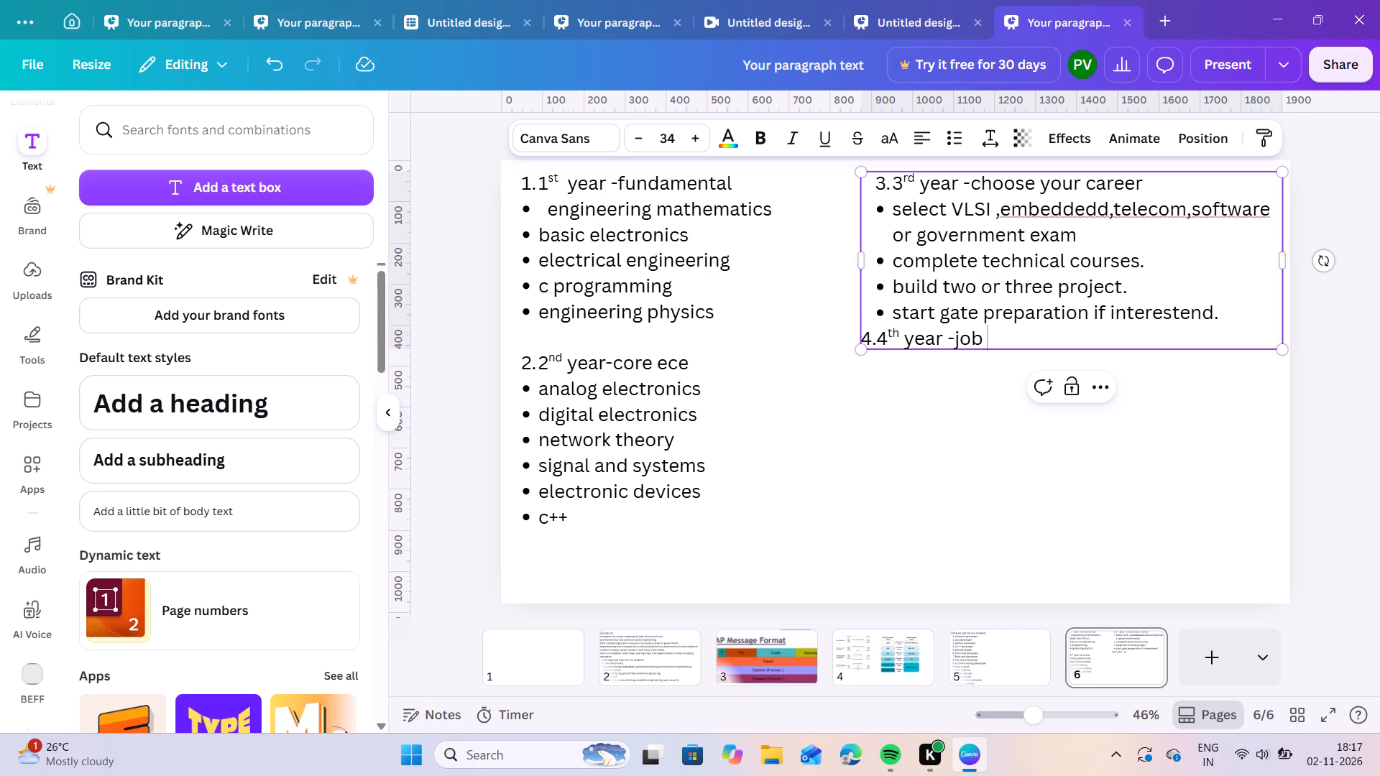
key("p")
type("re")
type("pa")
key("r")
type("ation")
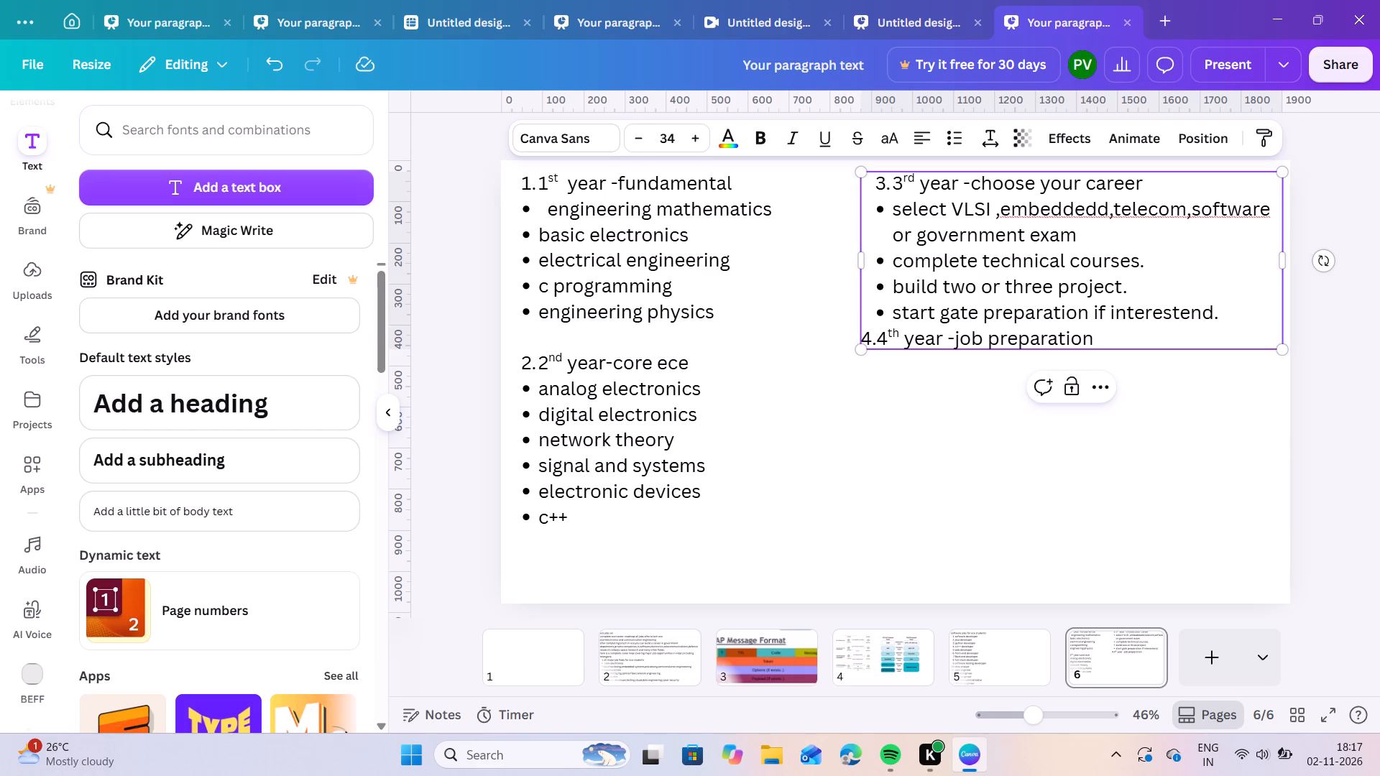
Start a bulleted list under the 4th-year heading with the first bullet "intership".
key("Return")
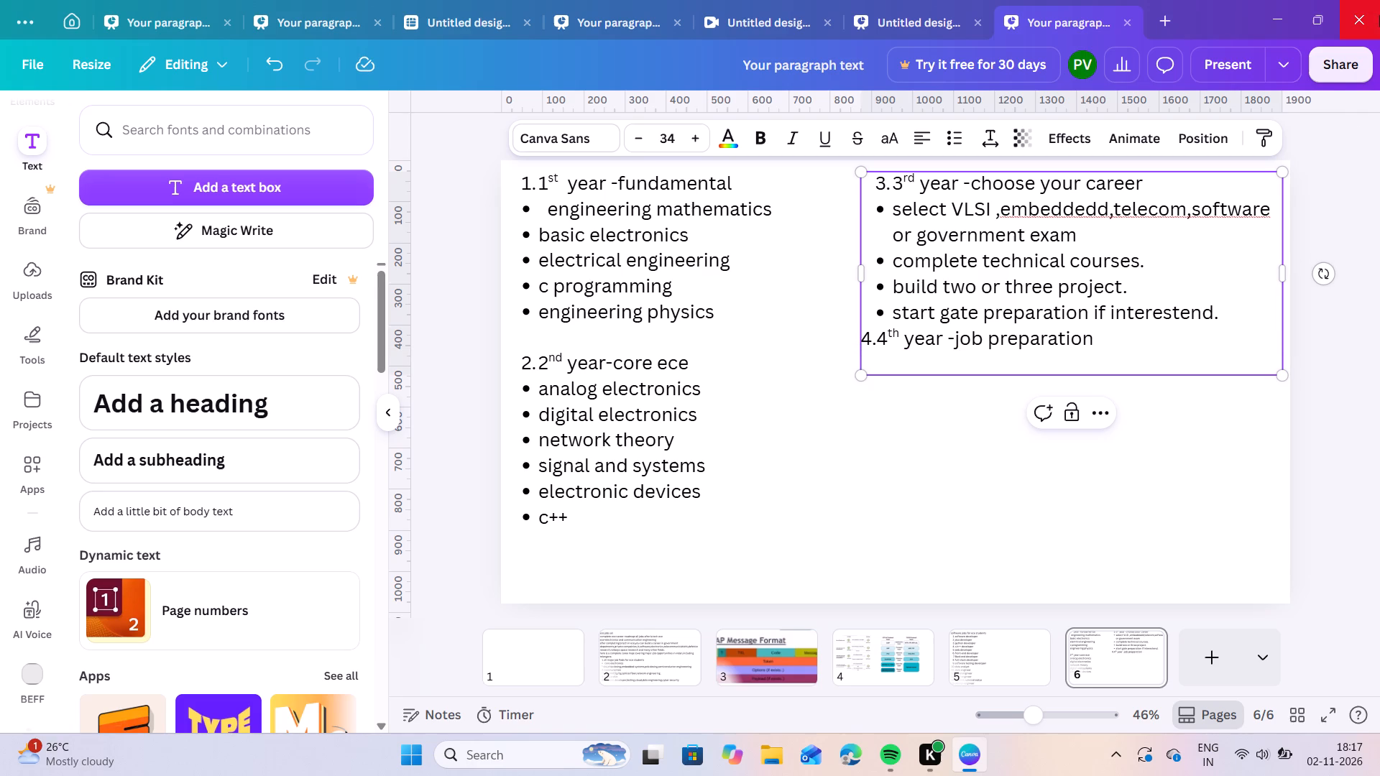
left_click(953, 137)
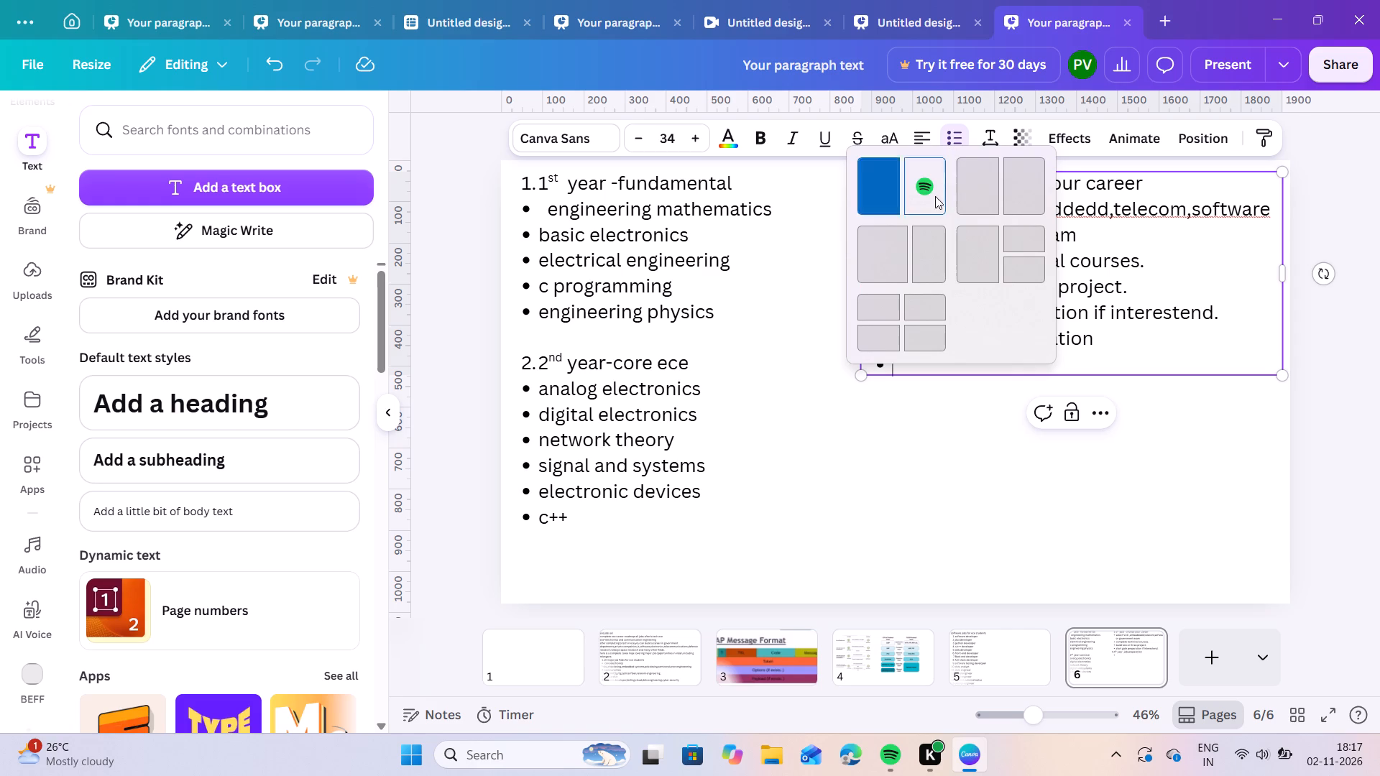
left_click(915, 470)
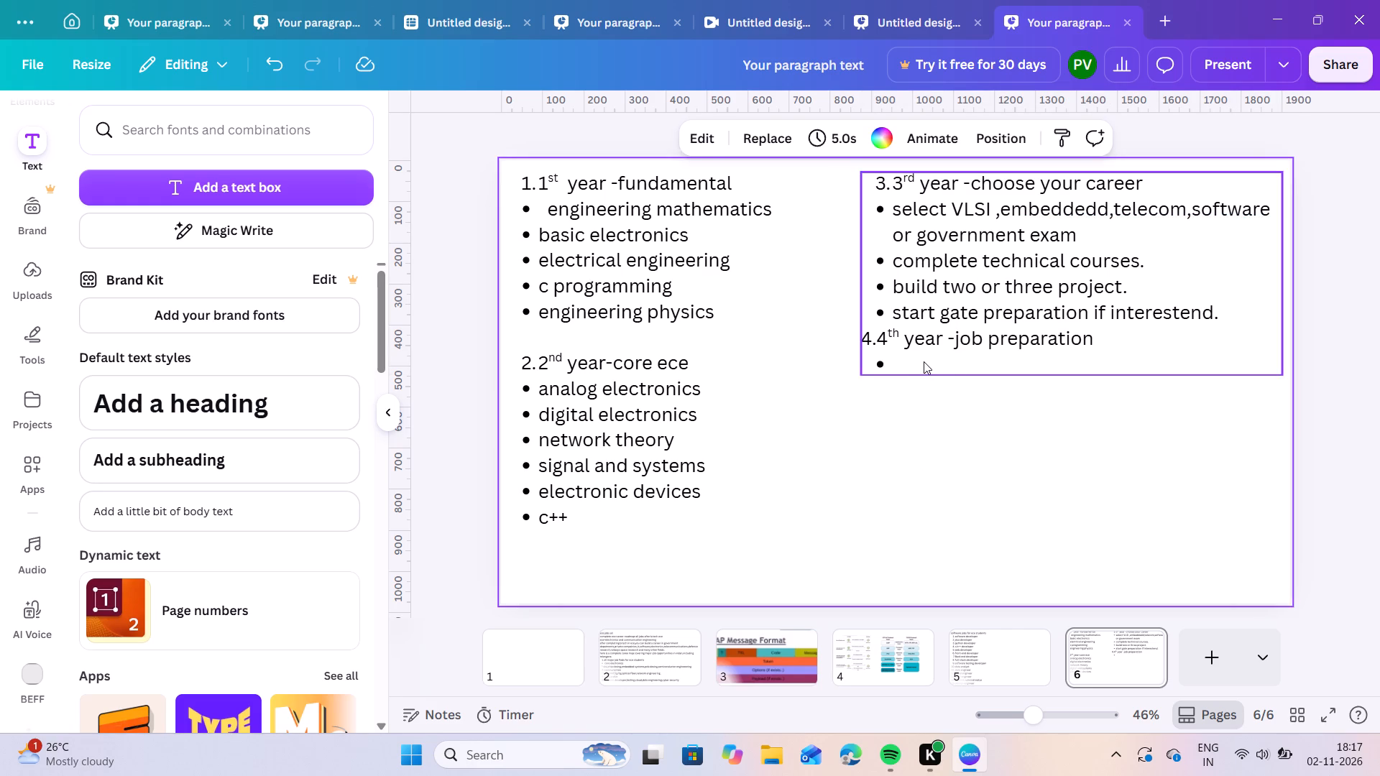
left_click(924, 361)
key("space")
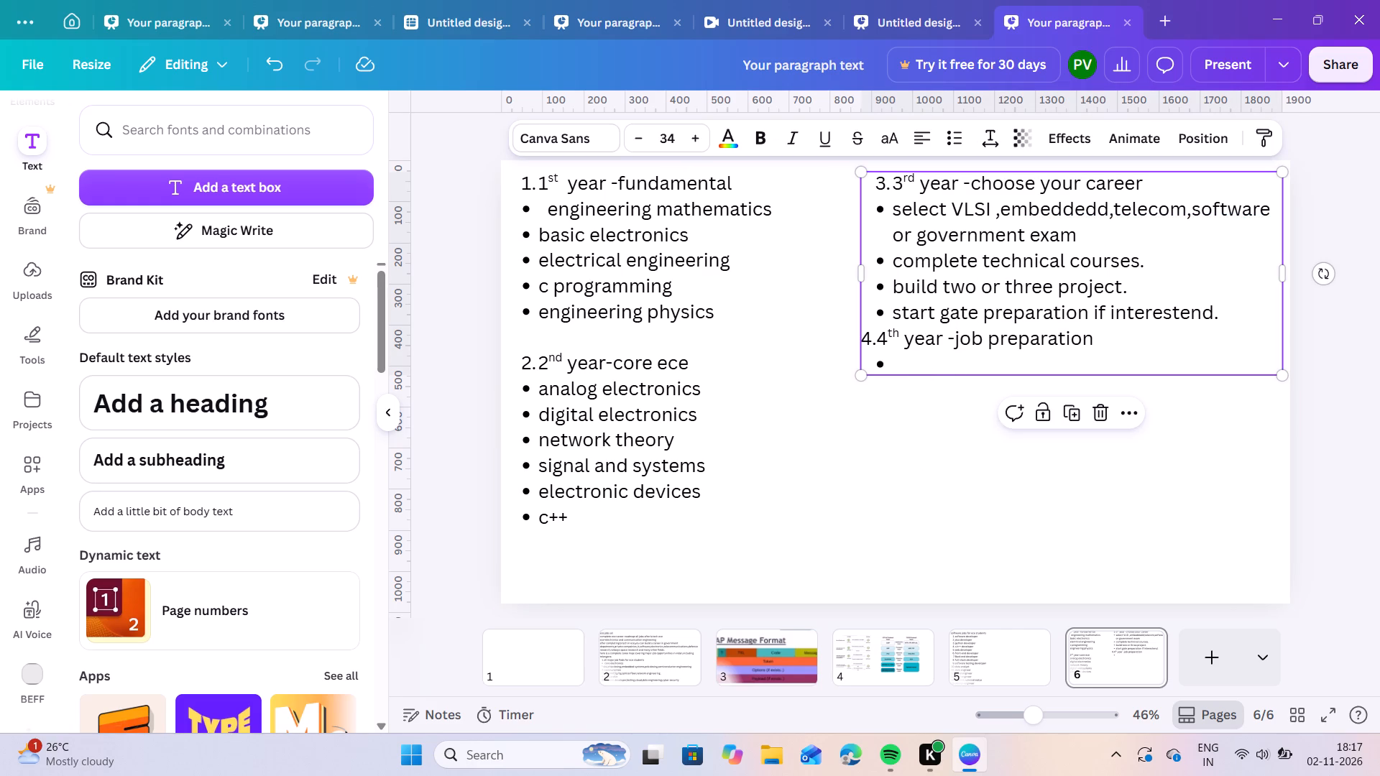
left_click(902, 359)
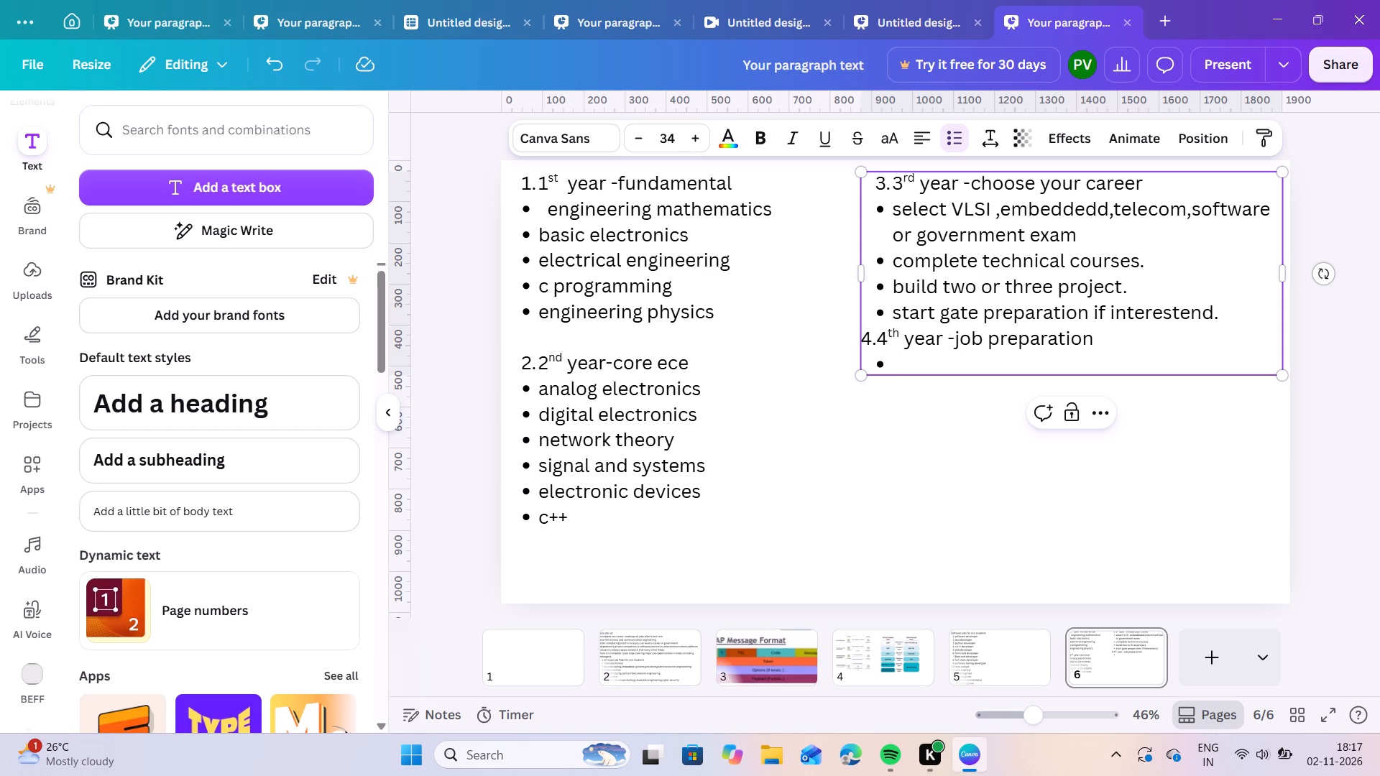
type("inter")
type("ship")
Add a second bullet to the 4th-year list reading "final-year project".
key("Return")
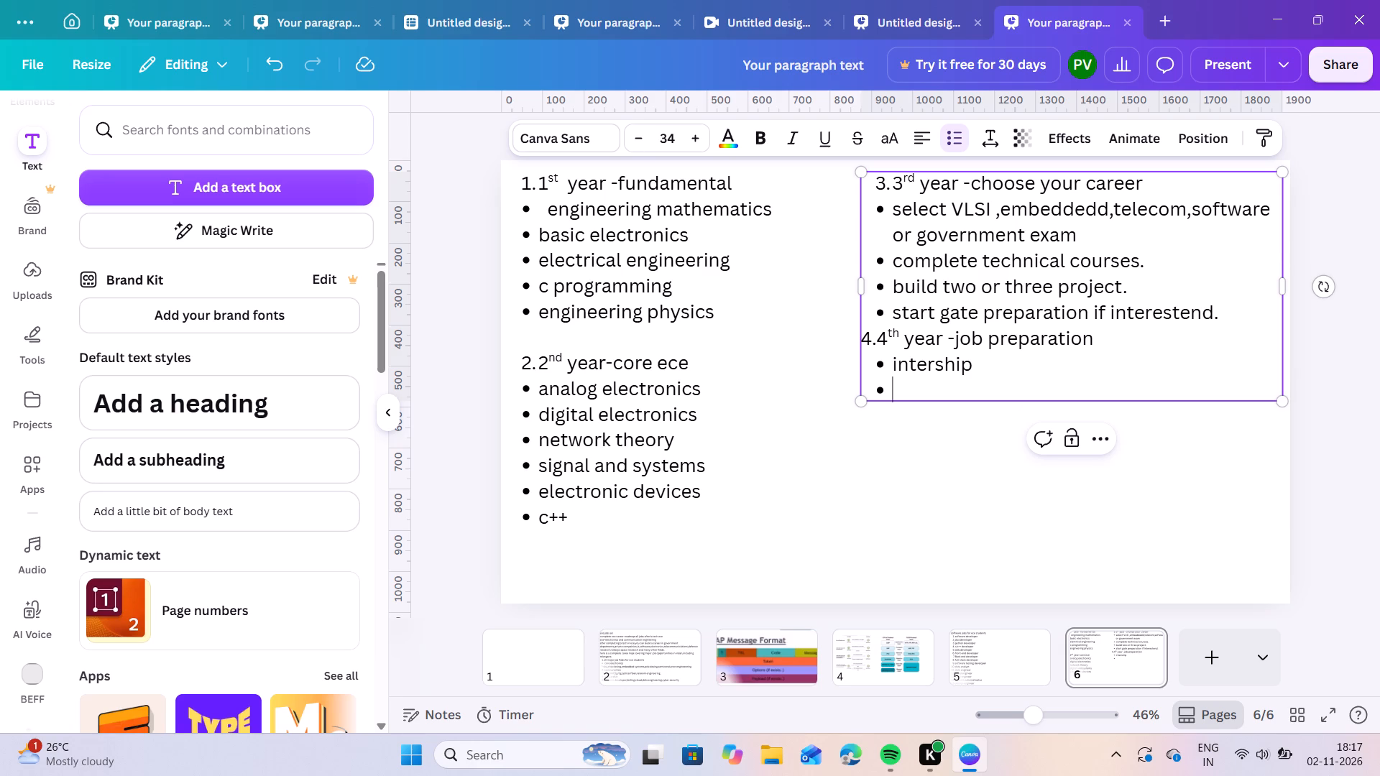
type("final")
key("minus")
type("year")
key("space")
type("pr")
key("o")
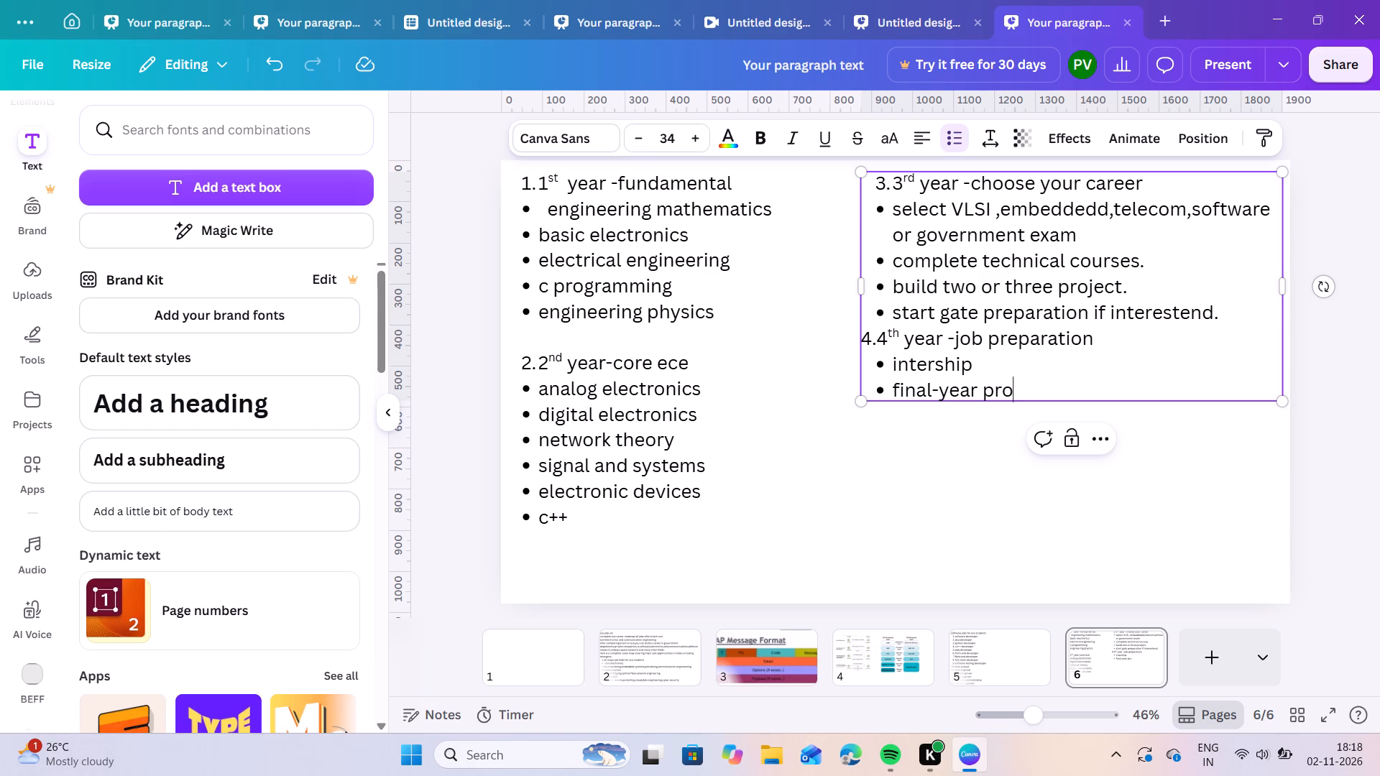
key("j")
type("ect")
Add a third bullet to the 4th-year list reading "resume and linkedln".
key("Return")
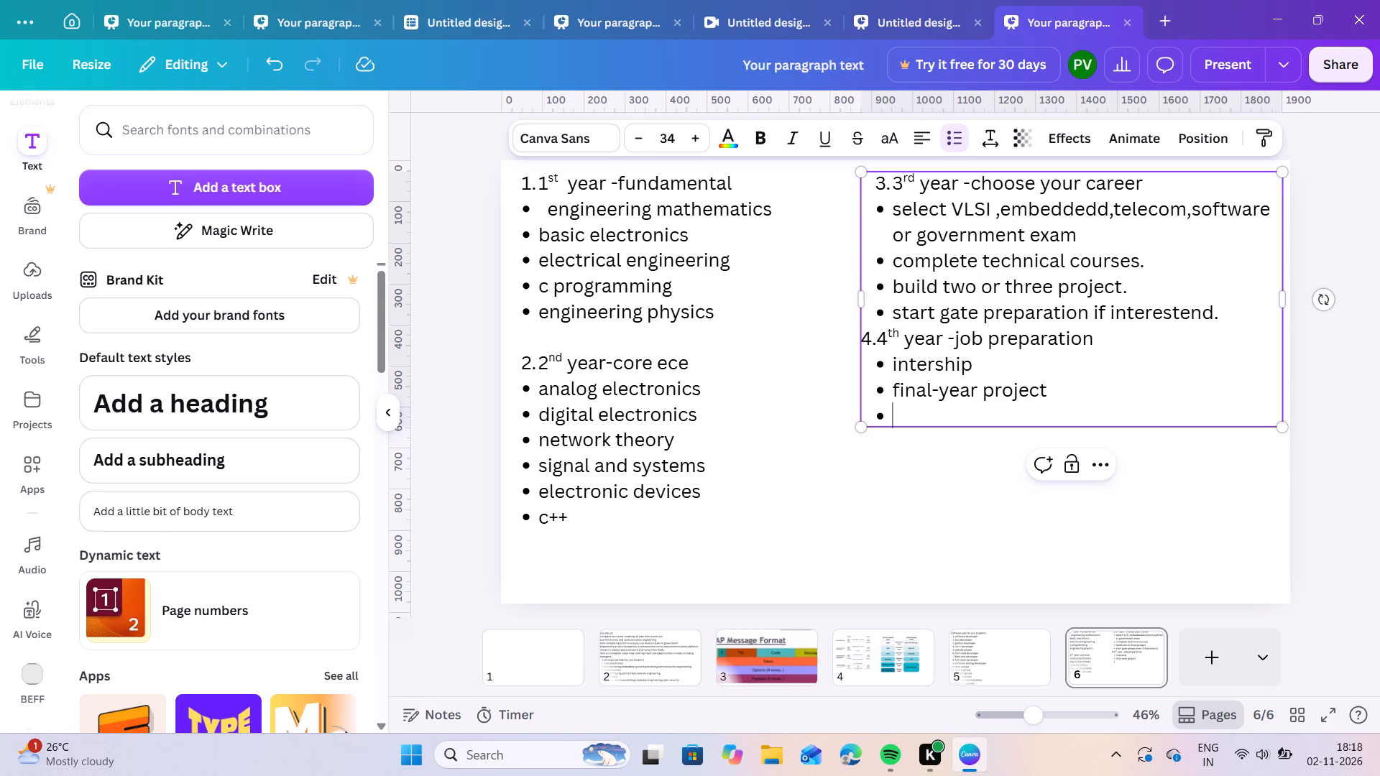
key("r")
type("es")
type("um")
type("e and l")
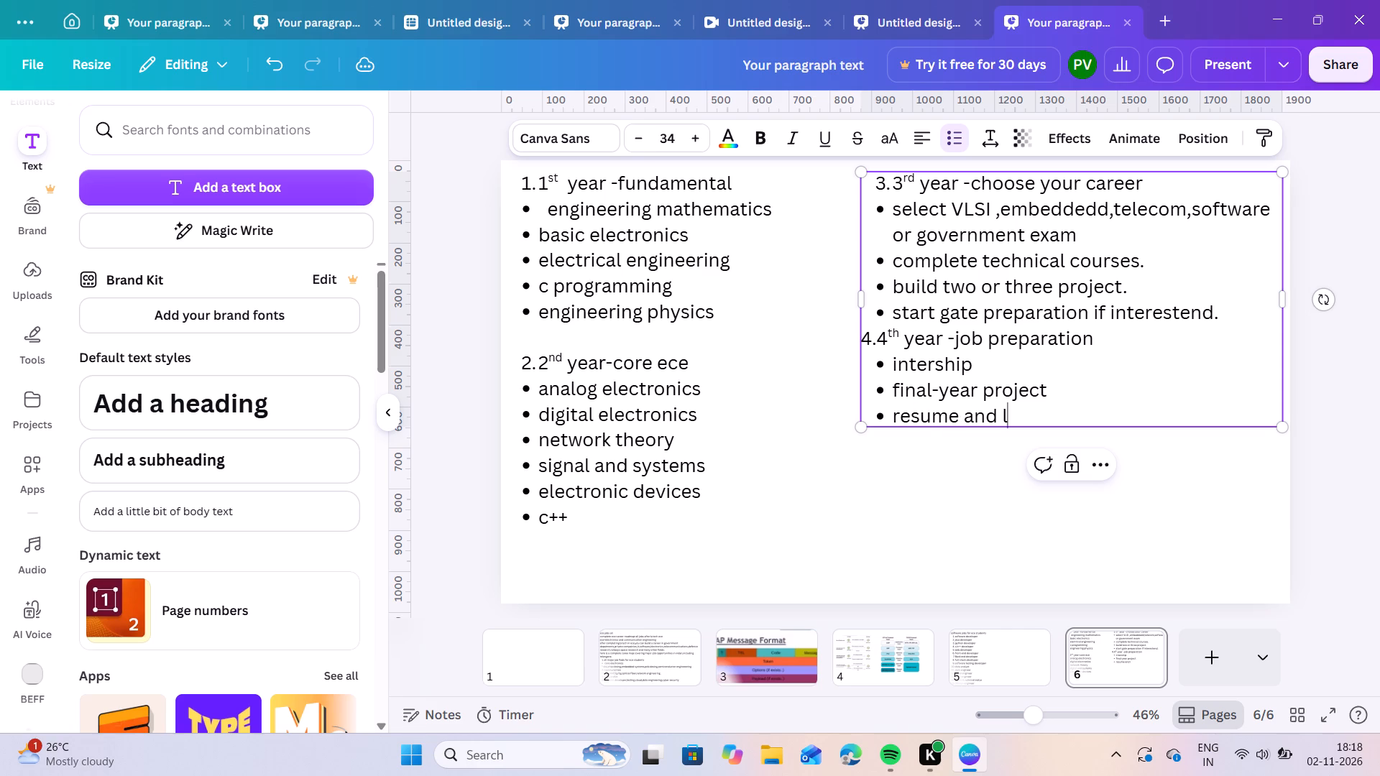
key("BackSpace")
type("li")
type("nk")
type("edl")
key("m")
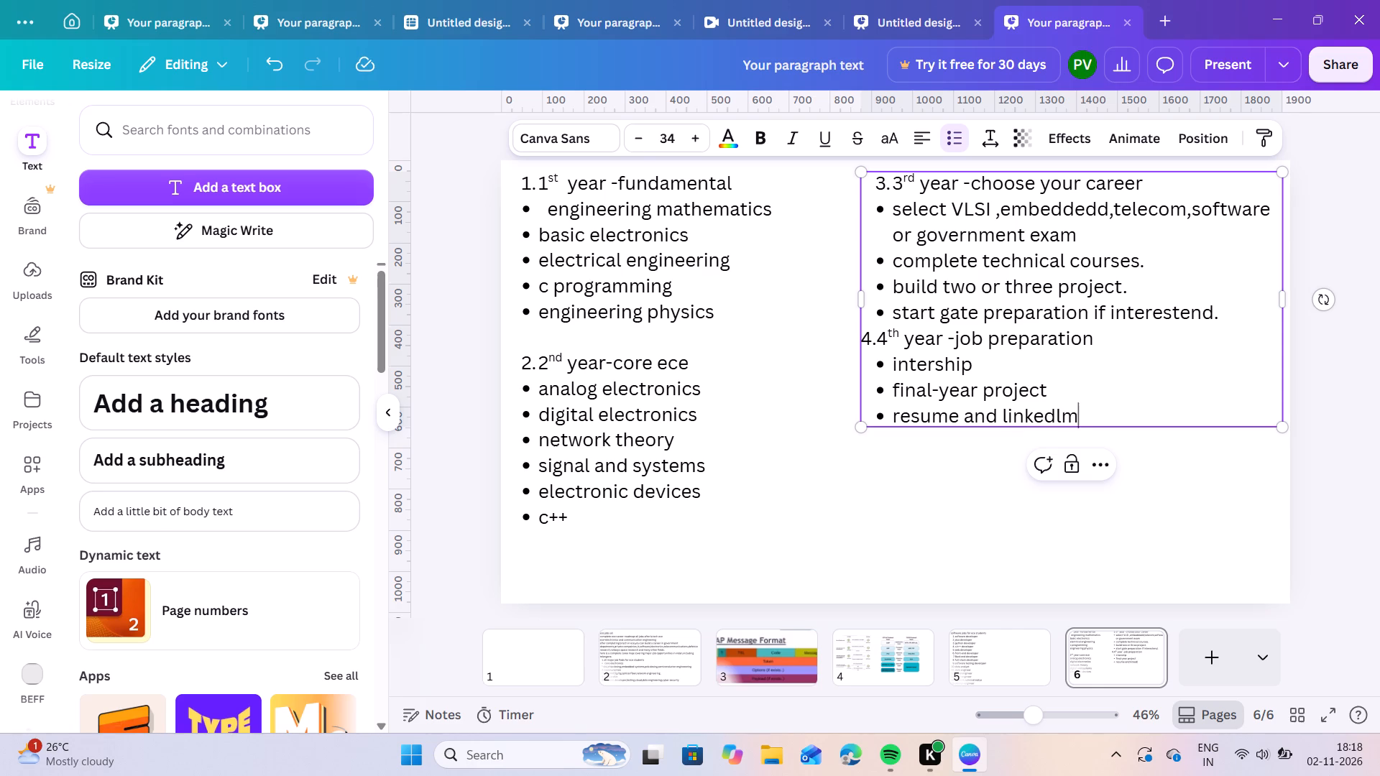
key("BackSpace")
key("n")
Add a fourth bullet to the 4th-year list reading "aptitude and technical interview preparation".
key("Return")
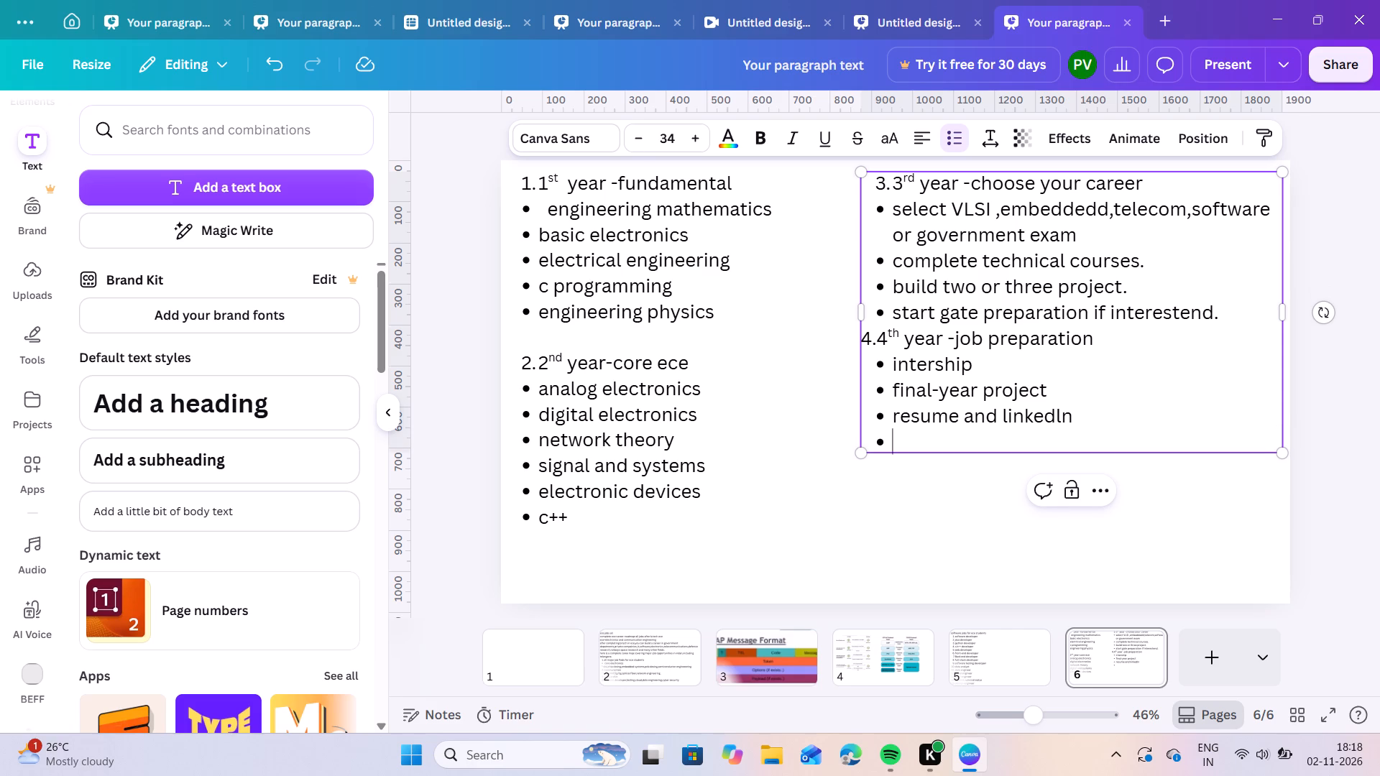
type("ap")
key("t")
type("it")
key("Down")
type("ude")
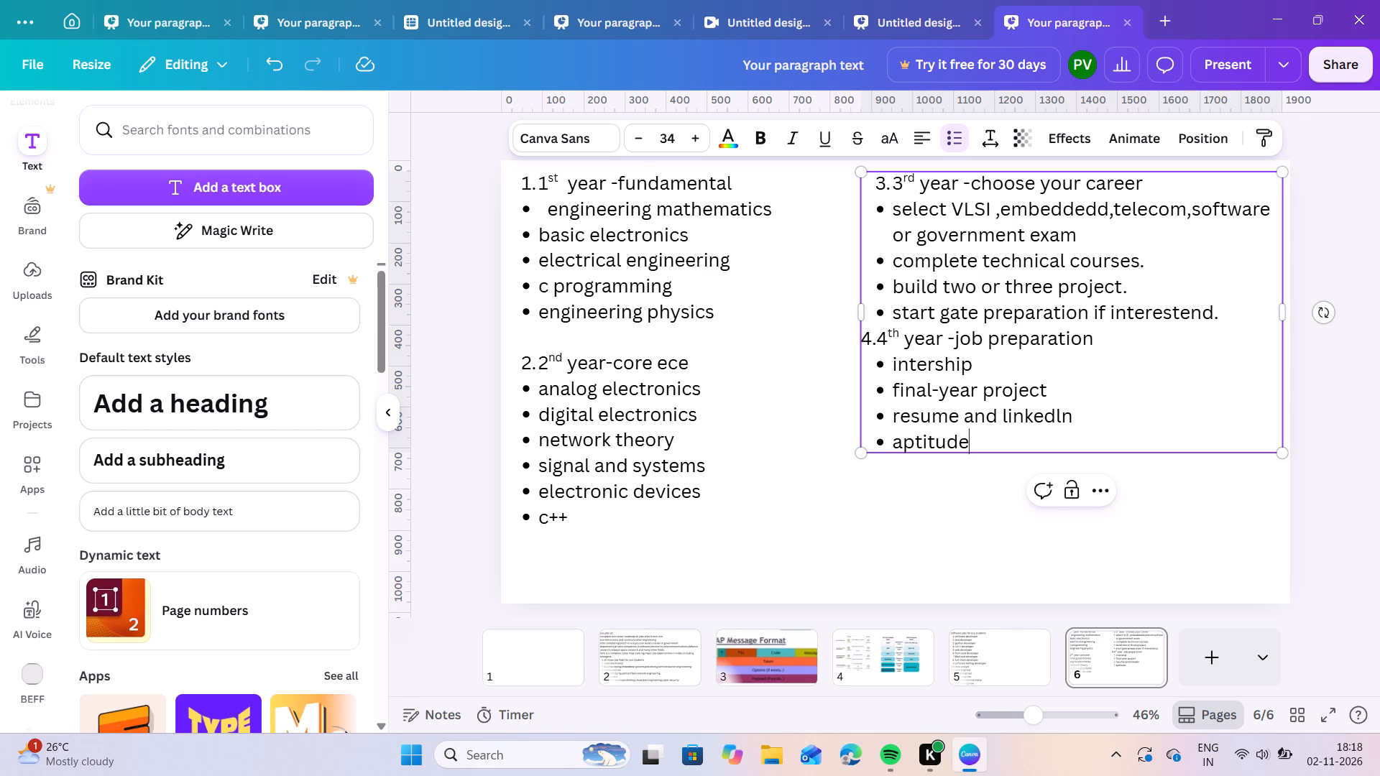
key("space")
type("a")
type("nd")
key("space")
type("te")
key("c")
key("h")
type("ni")
type("cal")
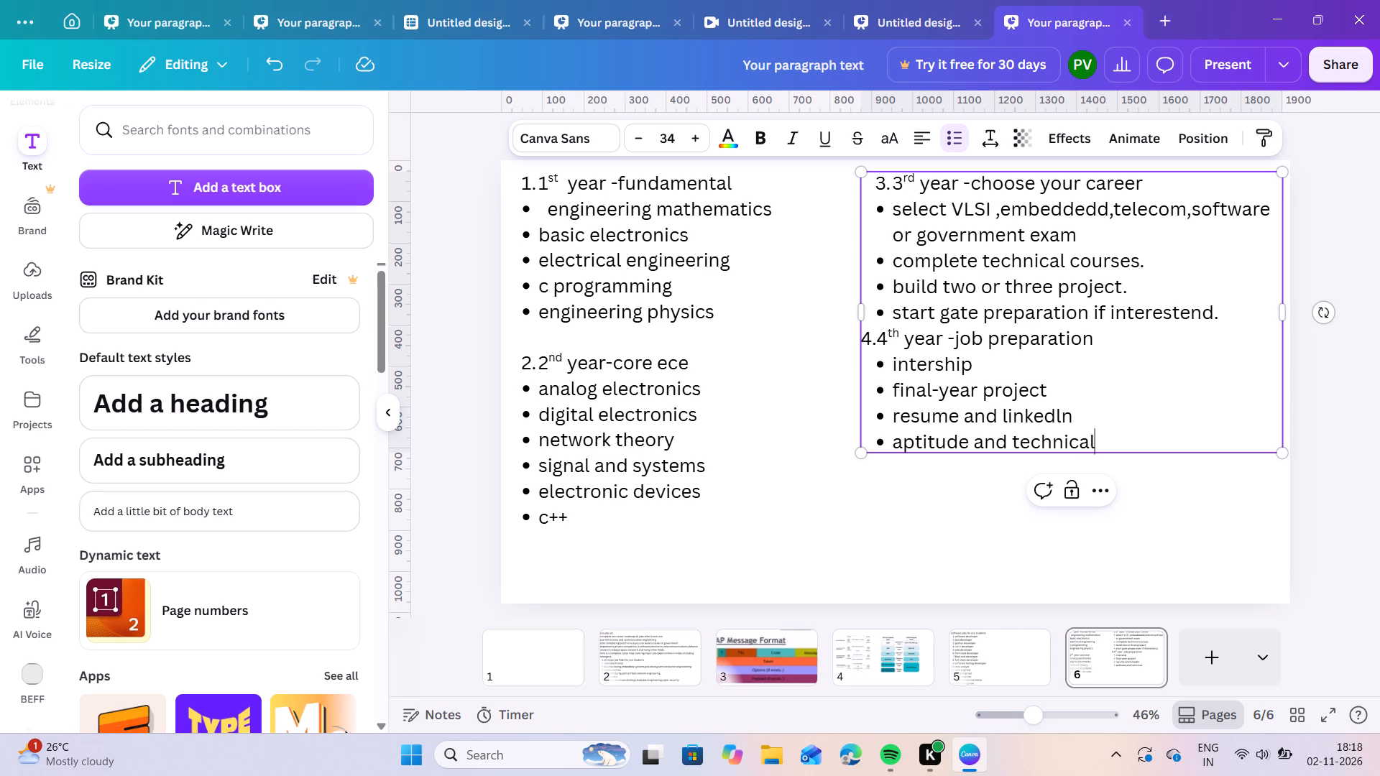
key("space")
type("int")
type("er")
type("vi")
type("ew")
key("space")
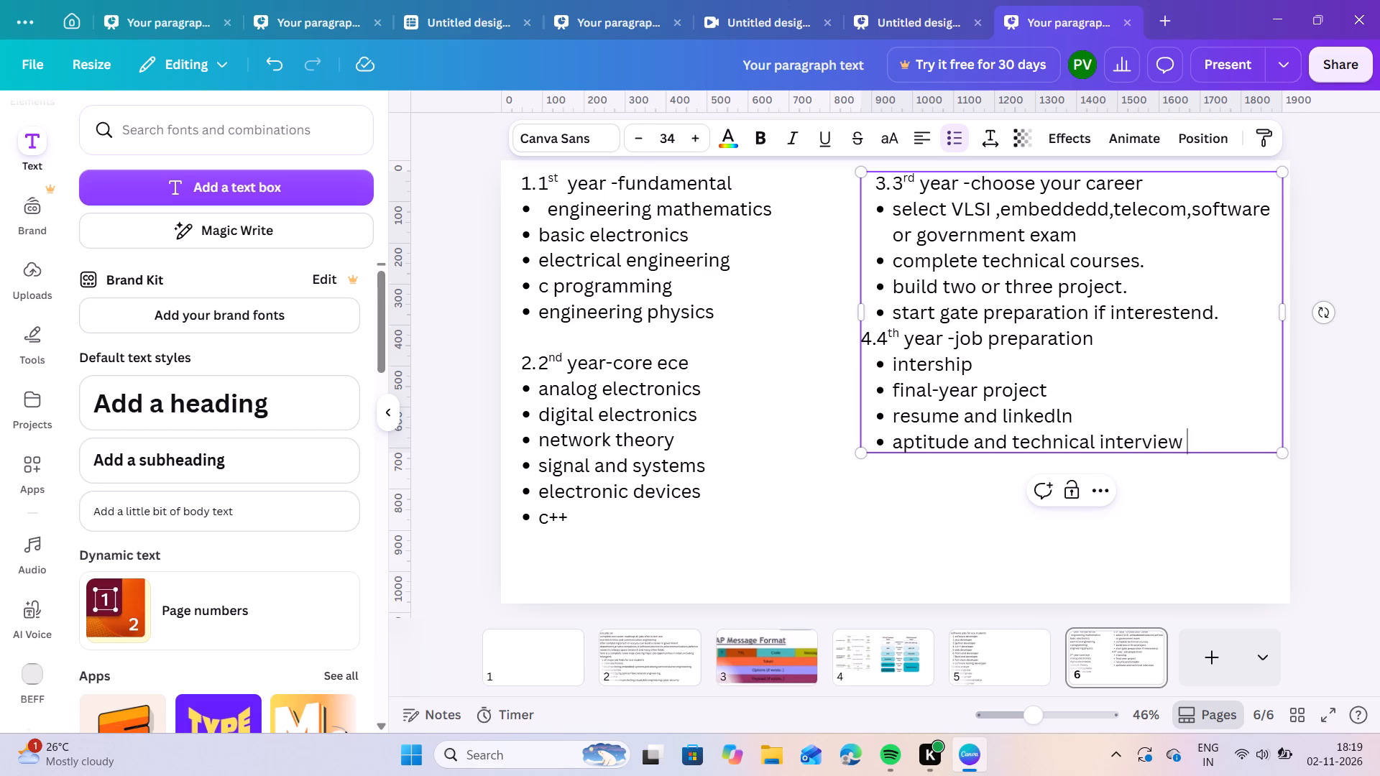
key("p")
key("a")
key("BackSpace")
key("r")
type("epare")
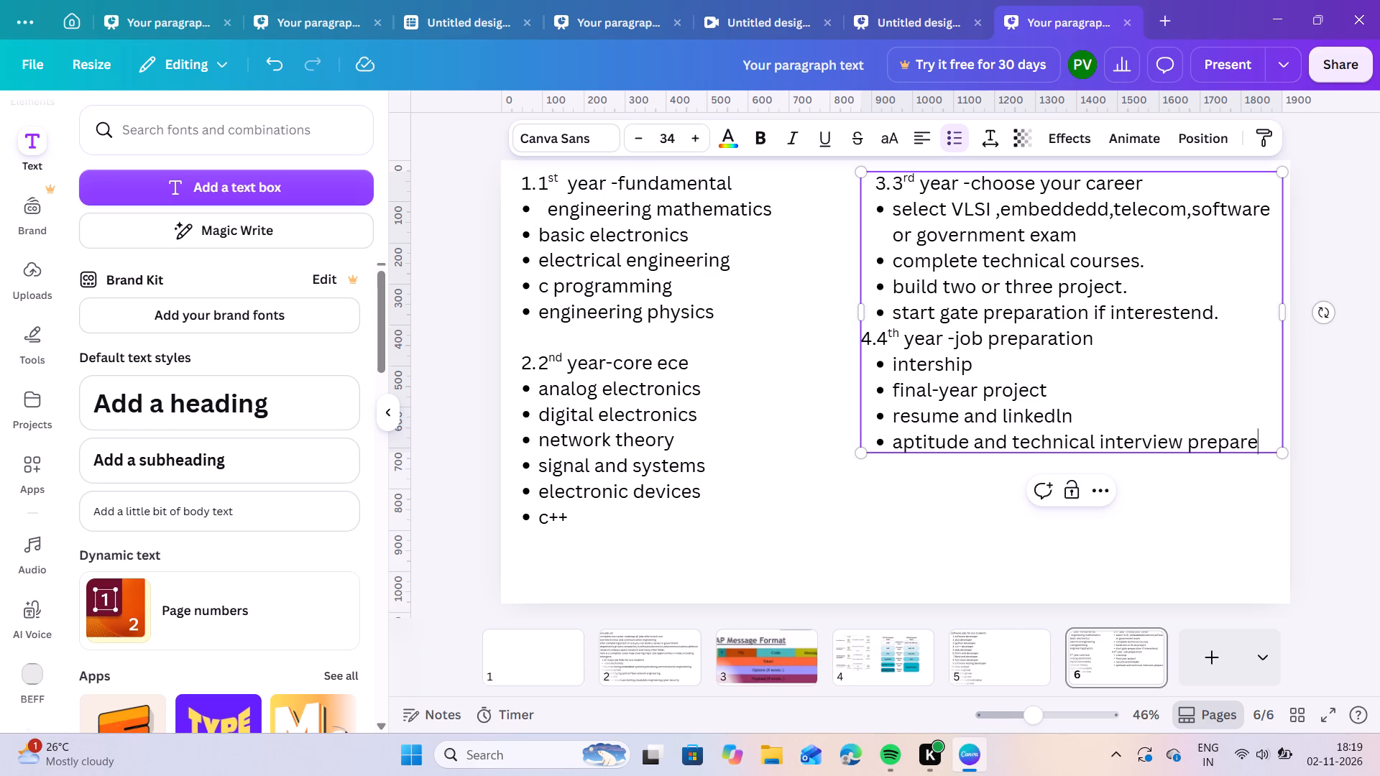
key("BackSpace")
type("ation")
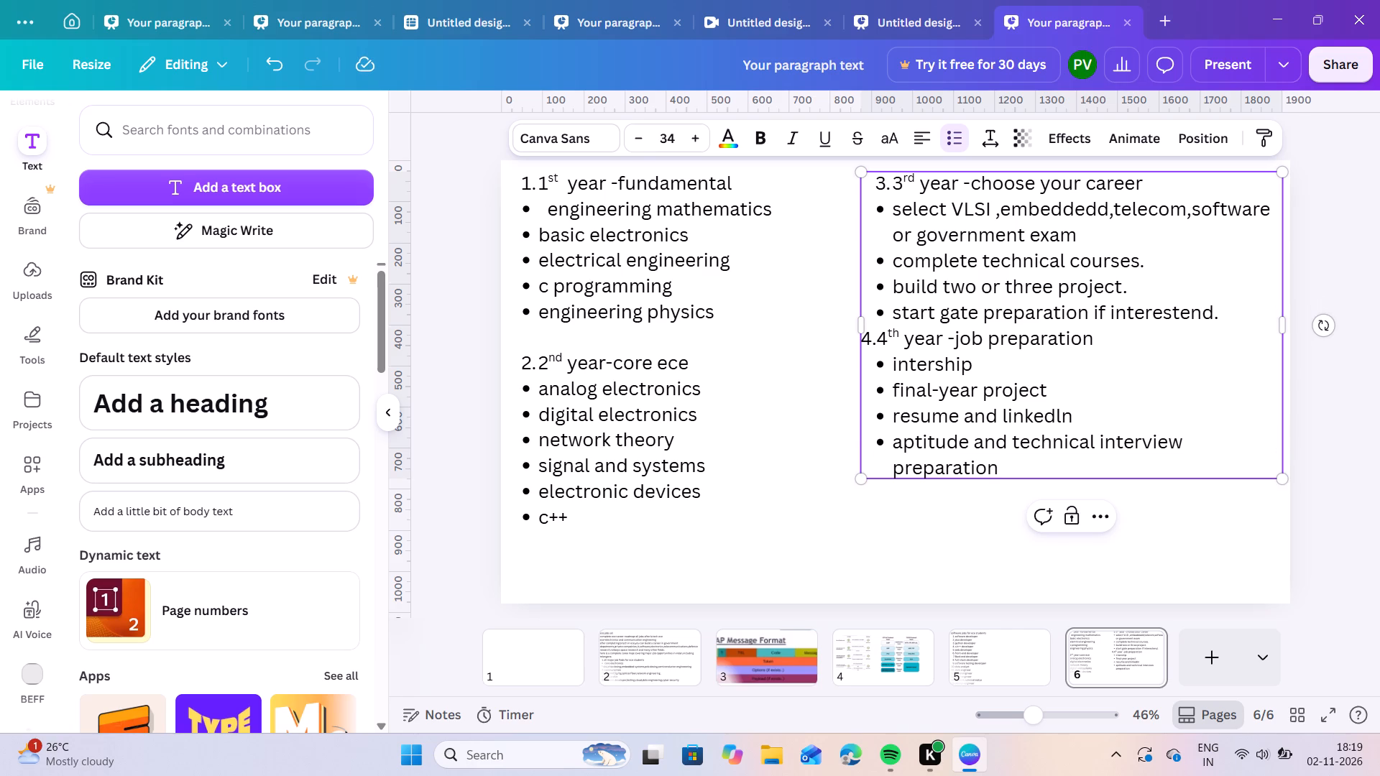
Add a fifth bullet to the 4th-year list reading "apply for eligible government notification".
key("Return")
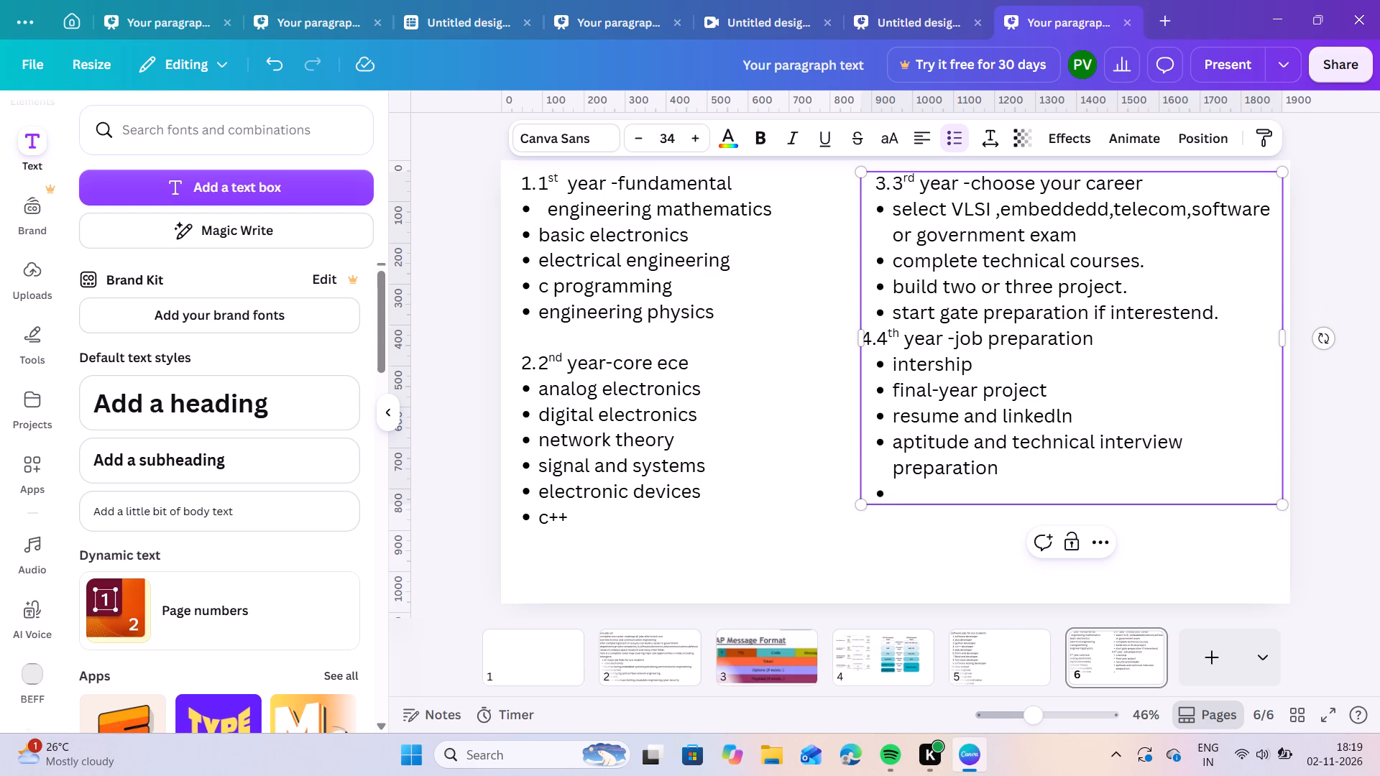
type("appl")
key("y")
key("space")
type("f")
type("or")
key("space")
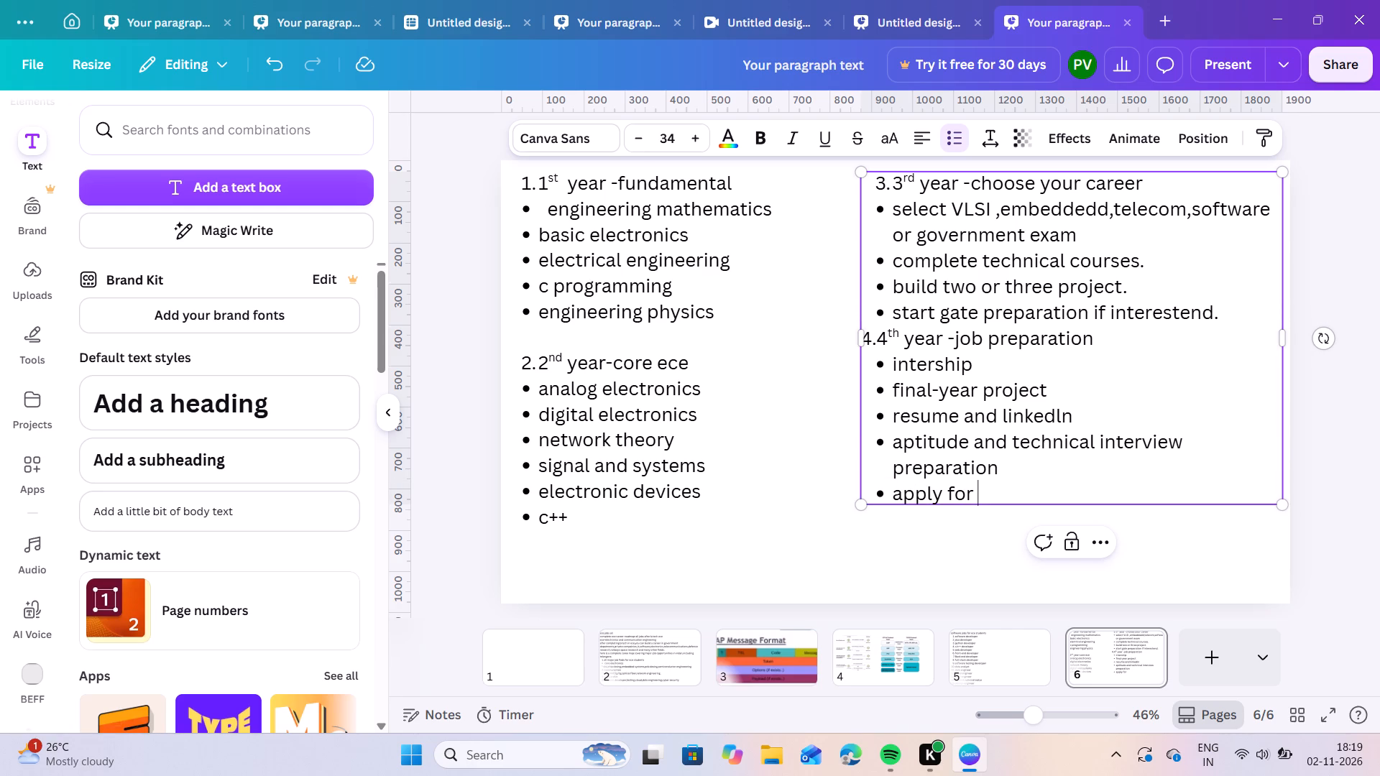
key("e")
type("li")
key("g")
key("i")
type("ble")
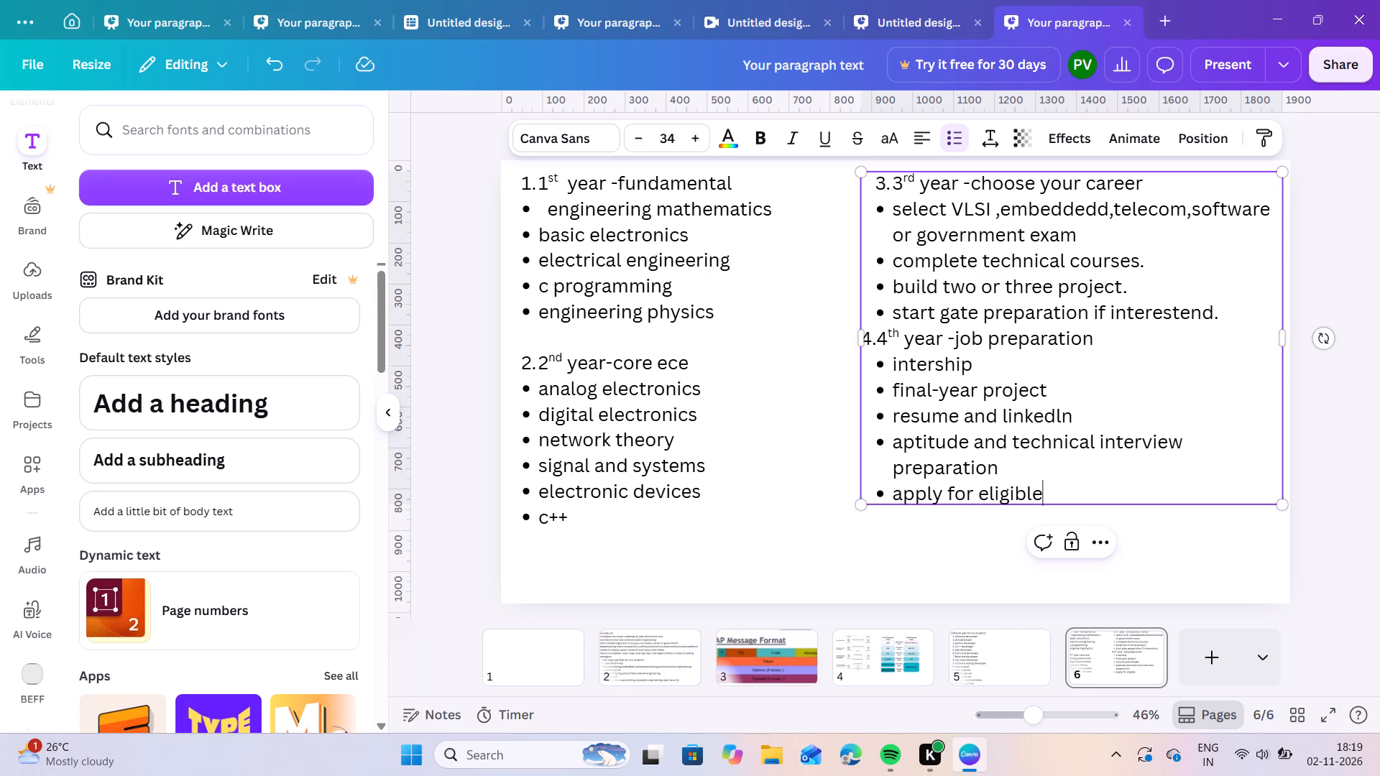
key("space")
type("go")
type("ve")
type("rnm")
type("ent")
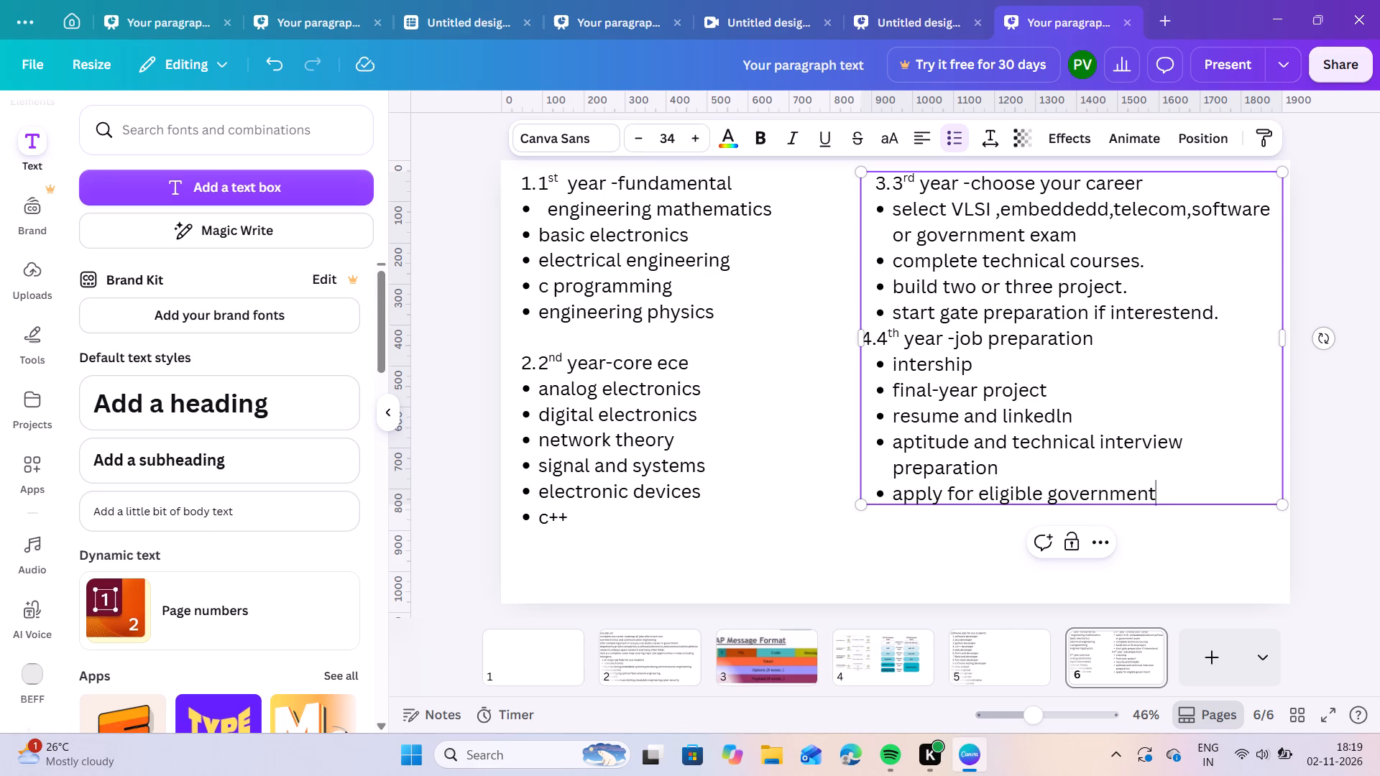
key("space")
type("no")
key("t")
type("if")
type("ication")
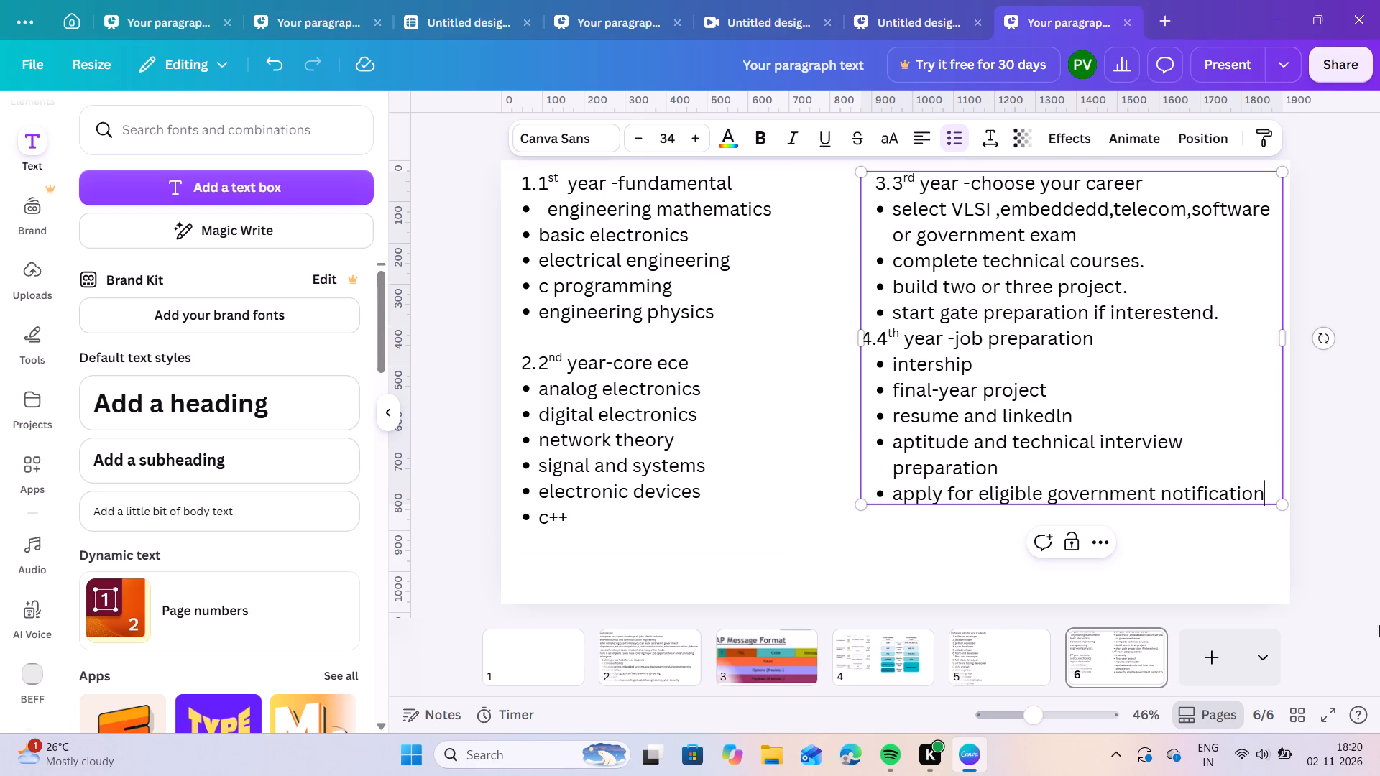
Add a blank seventh page after the year-guidance page.
left_click(1196, 665)
left_click(1196, 665)
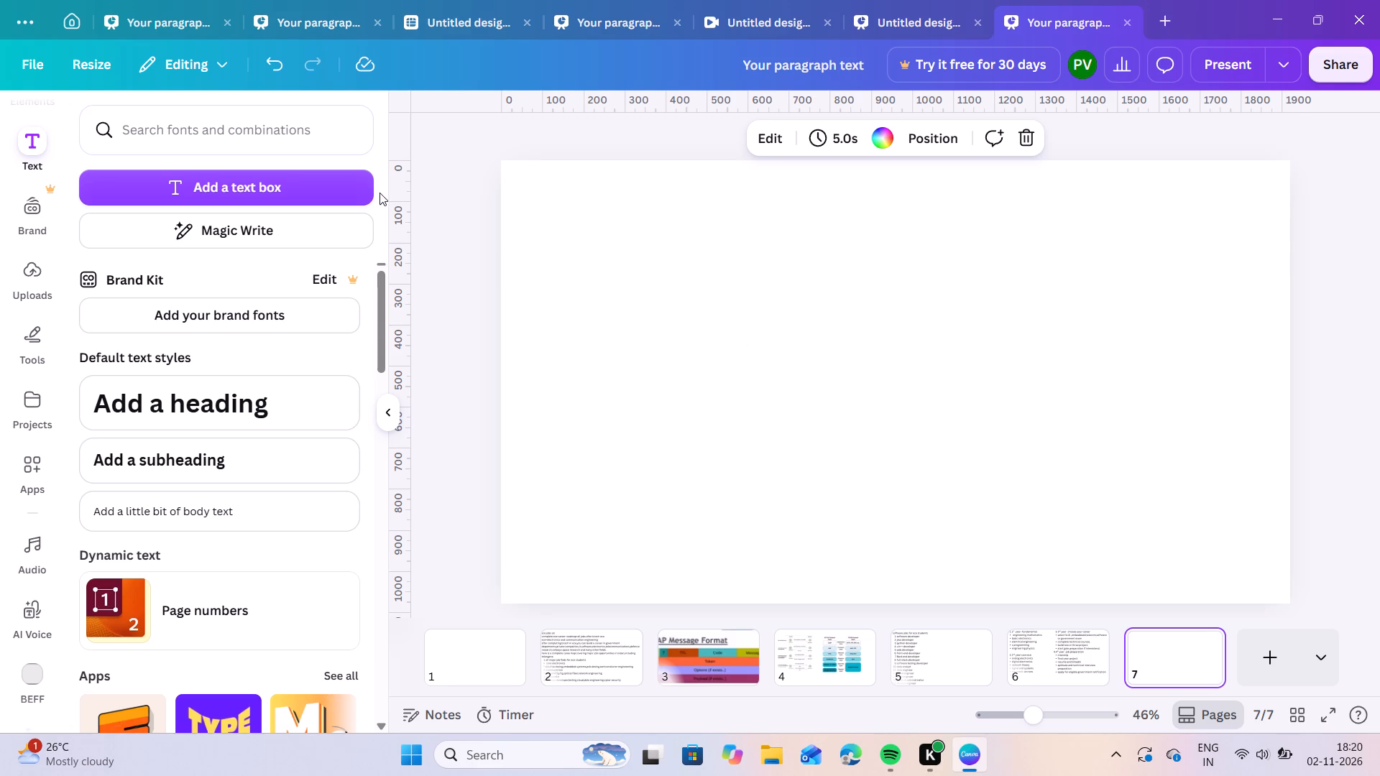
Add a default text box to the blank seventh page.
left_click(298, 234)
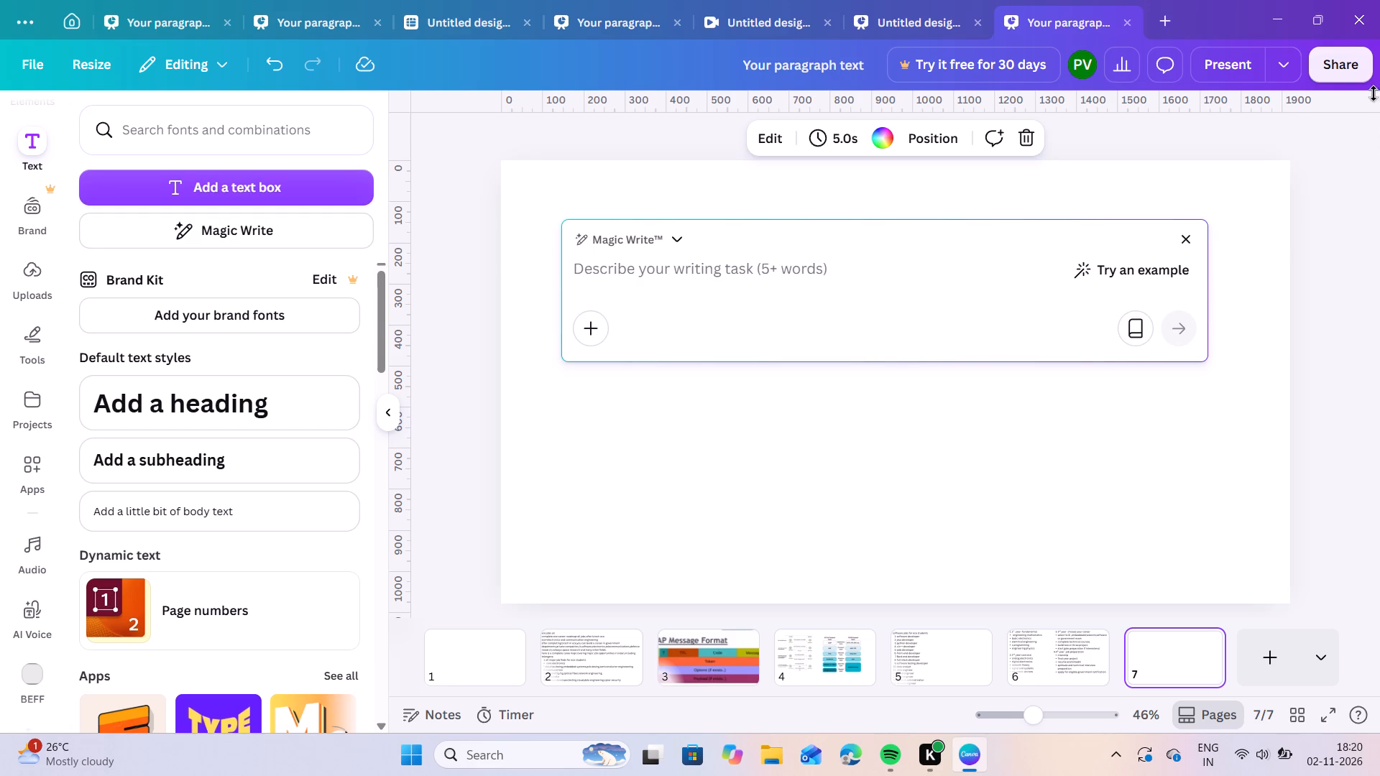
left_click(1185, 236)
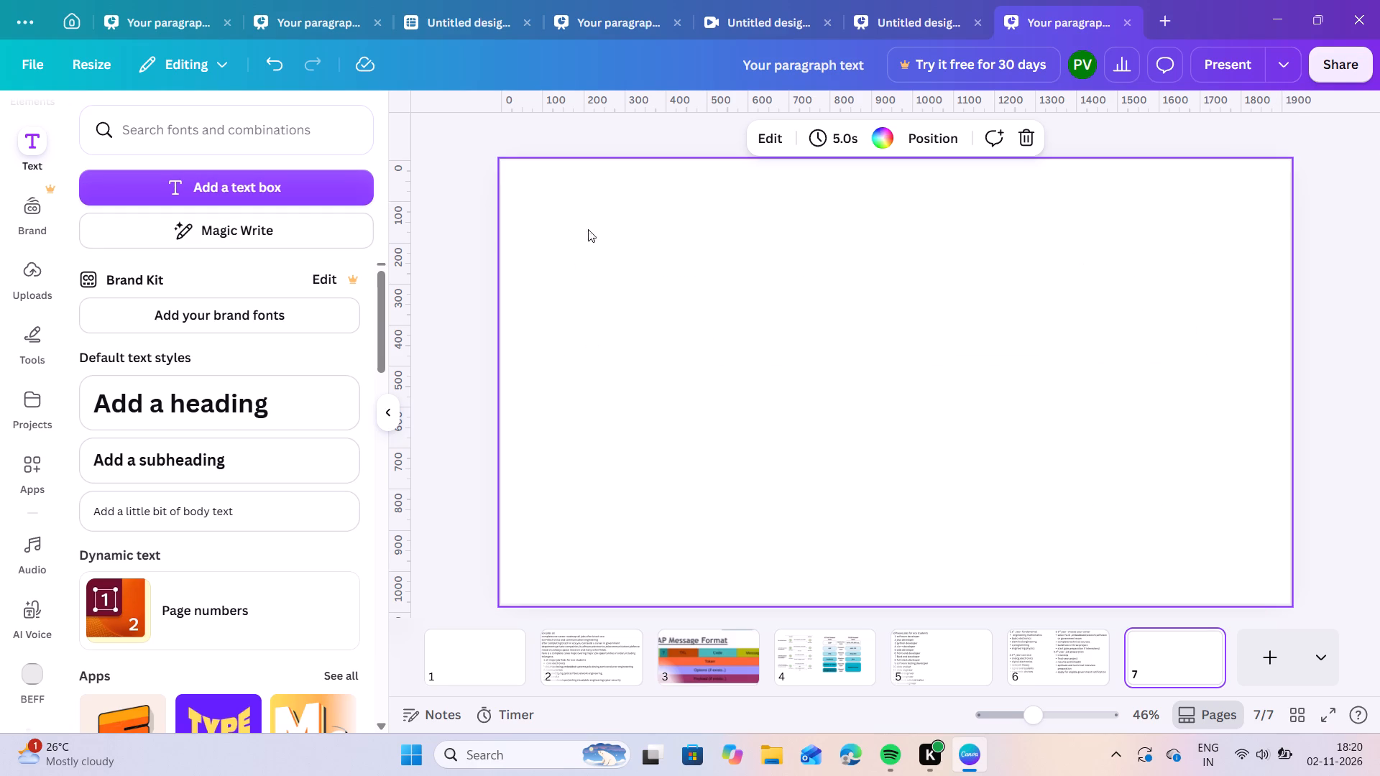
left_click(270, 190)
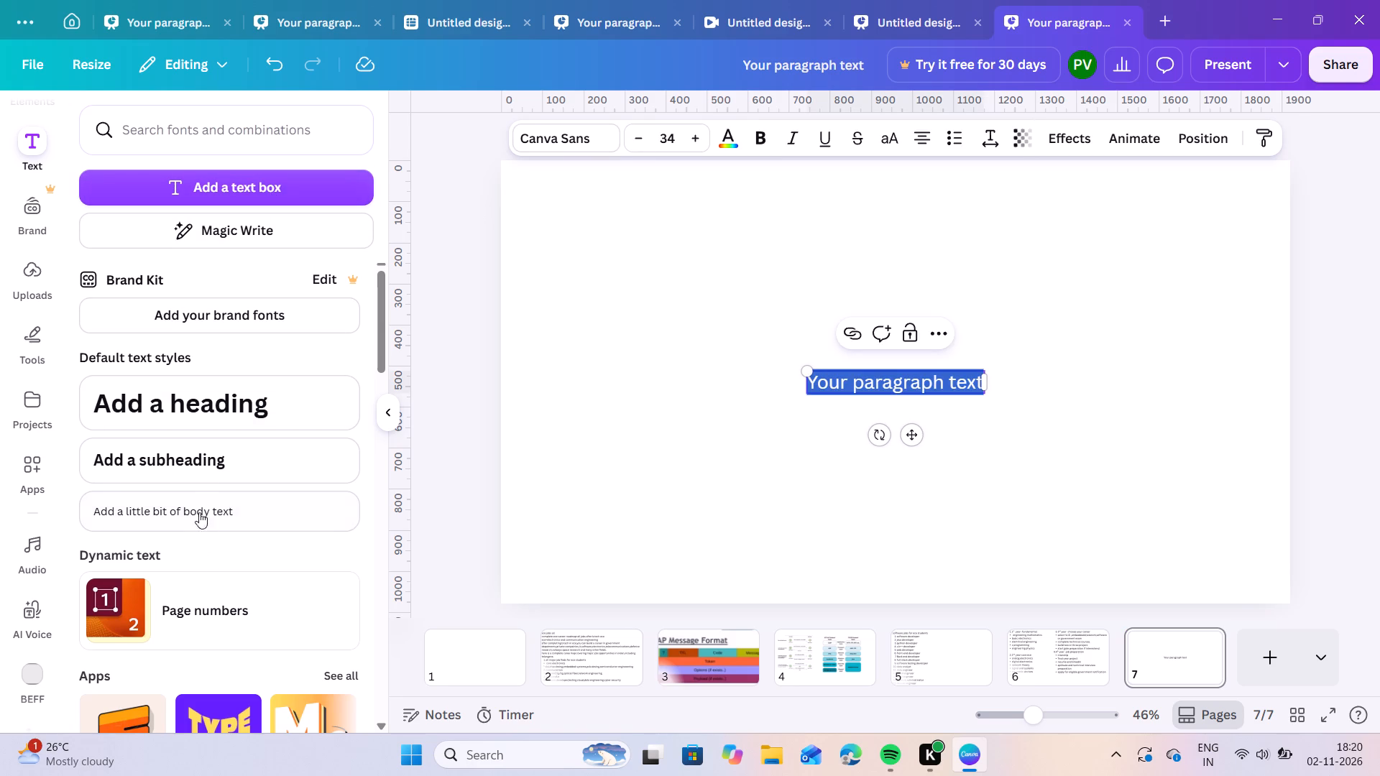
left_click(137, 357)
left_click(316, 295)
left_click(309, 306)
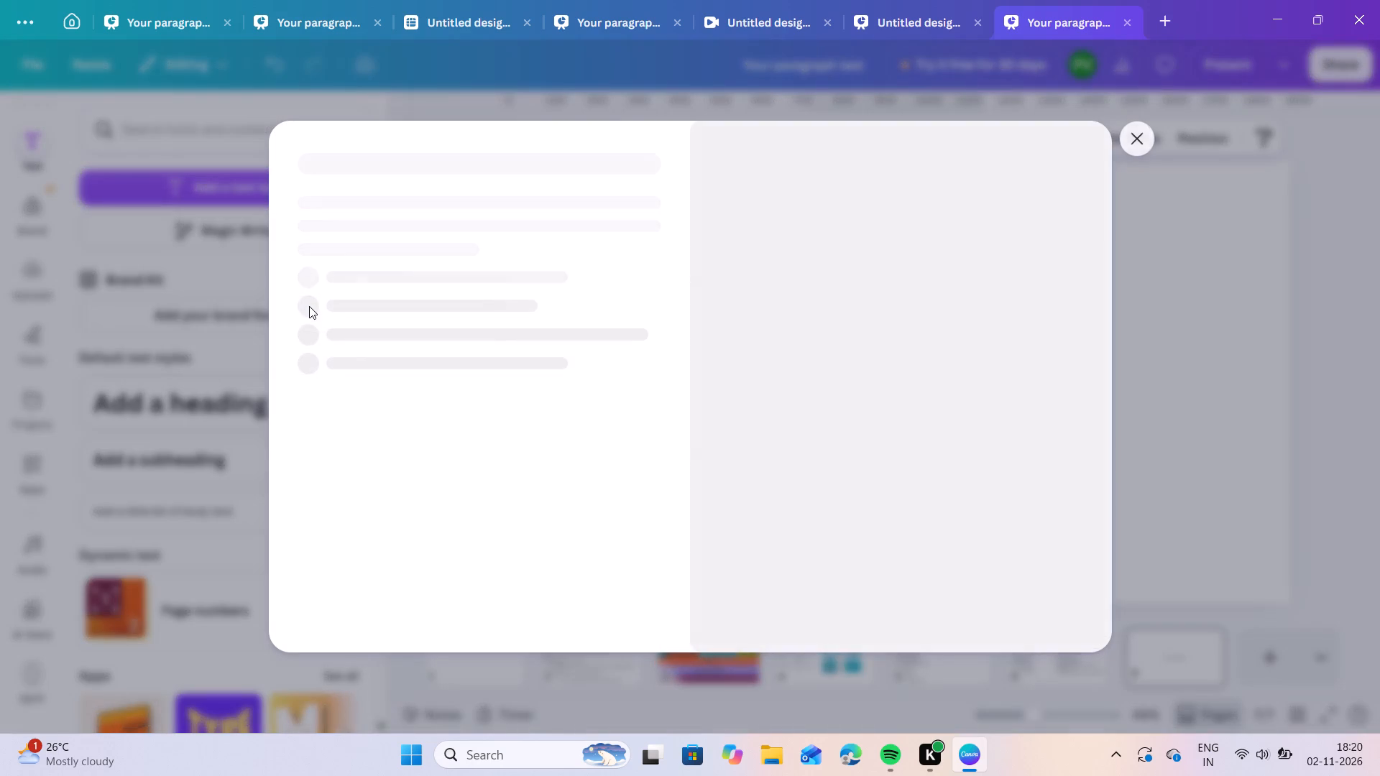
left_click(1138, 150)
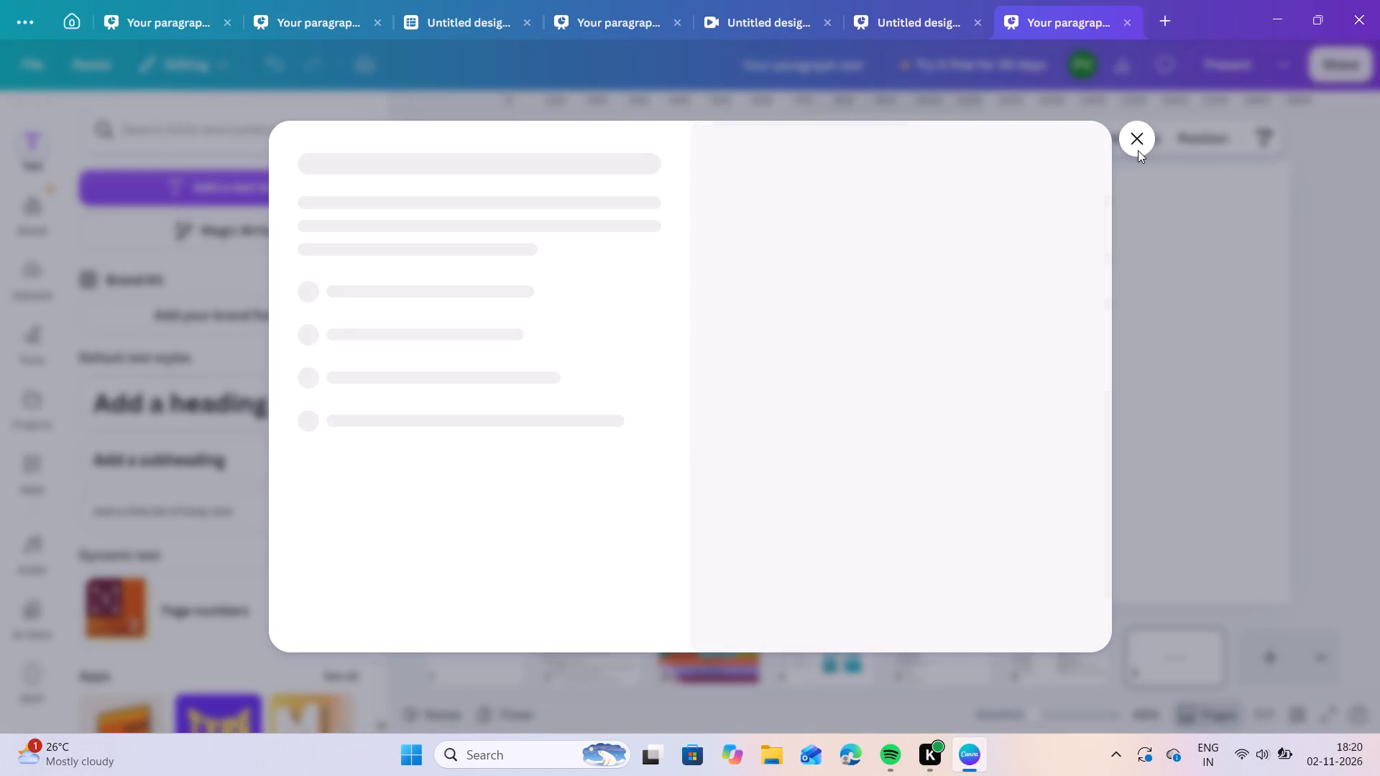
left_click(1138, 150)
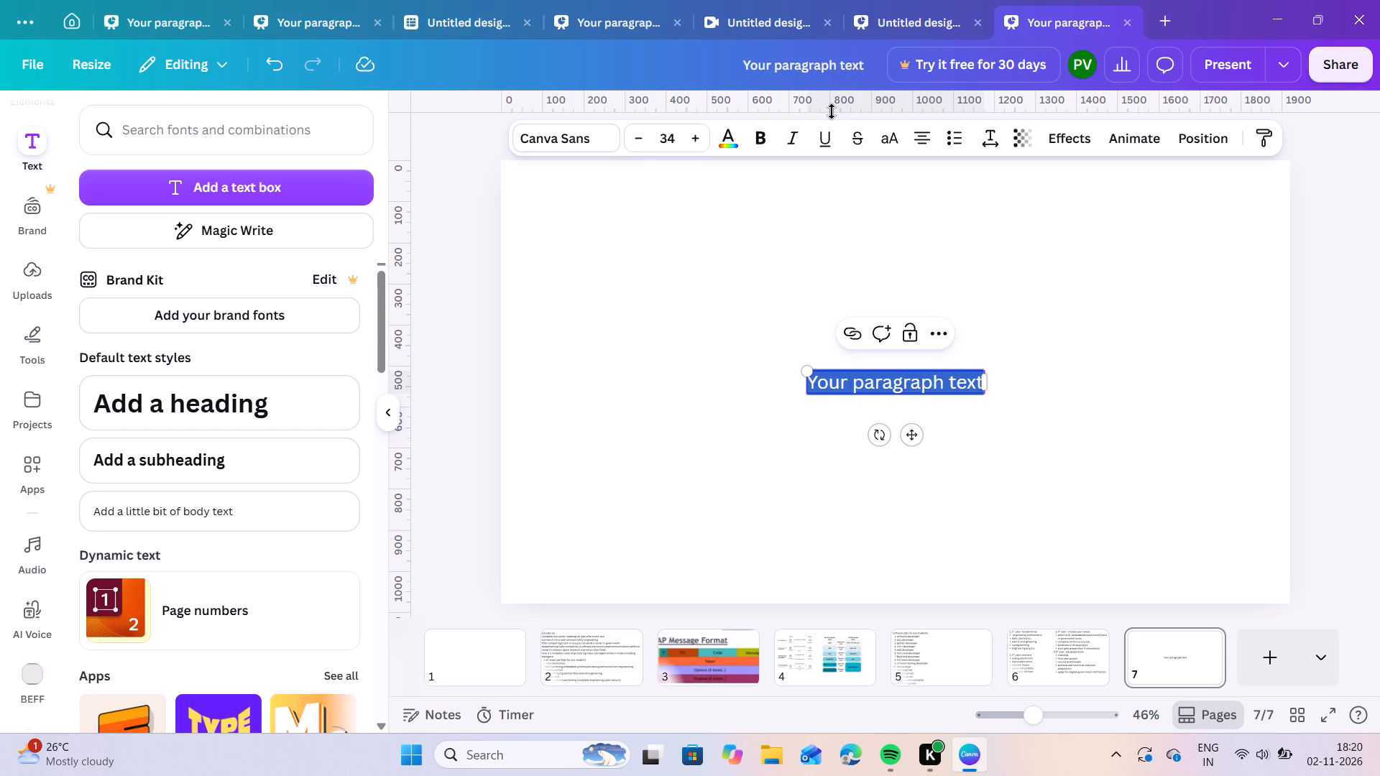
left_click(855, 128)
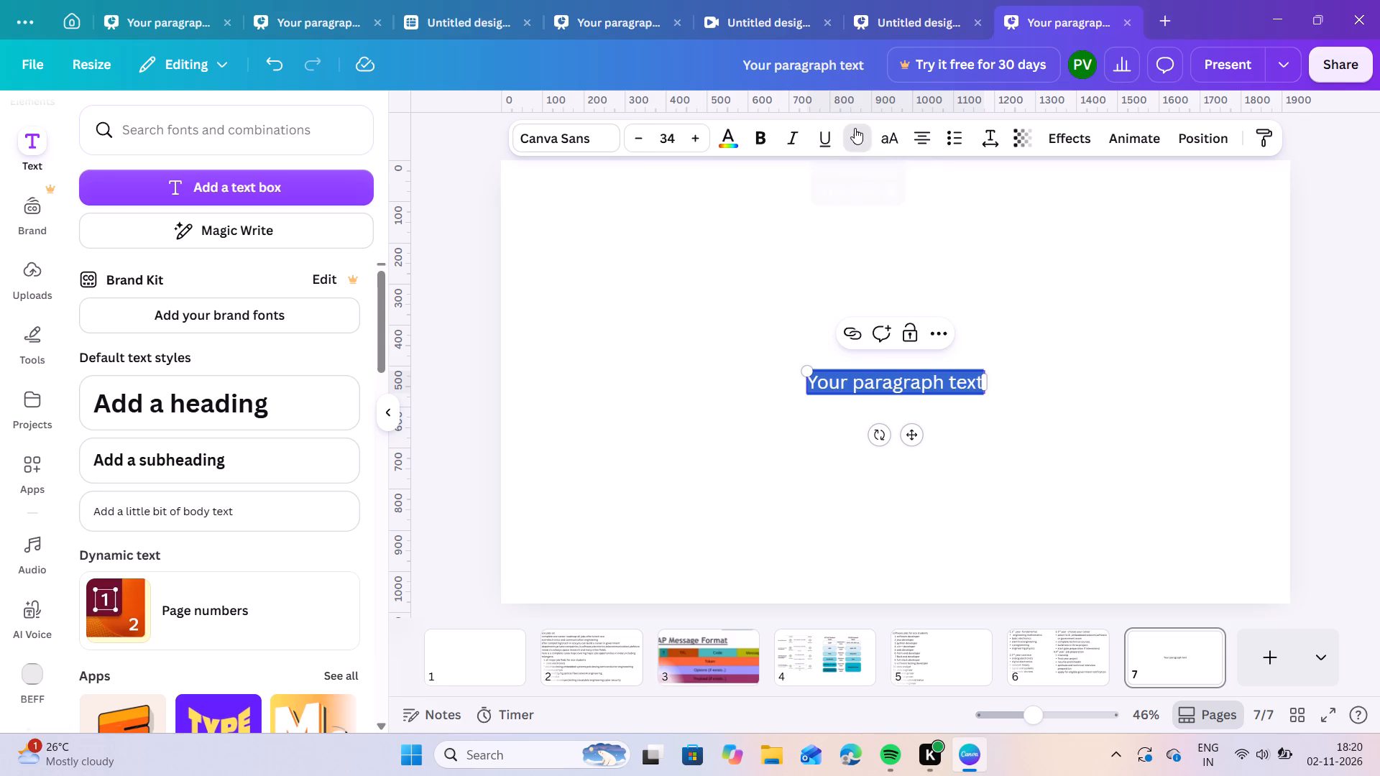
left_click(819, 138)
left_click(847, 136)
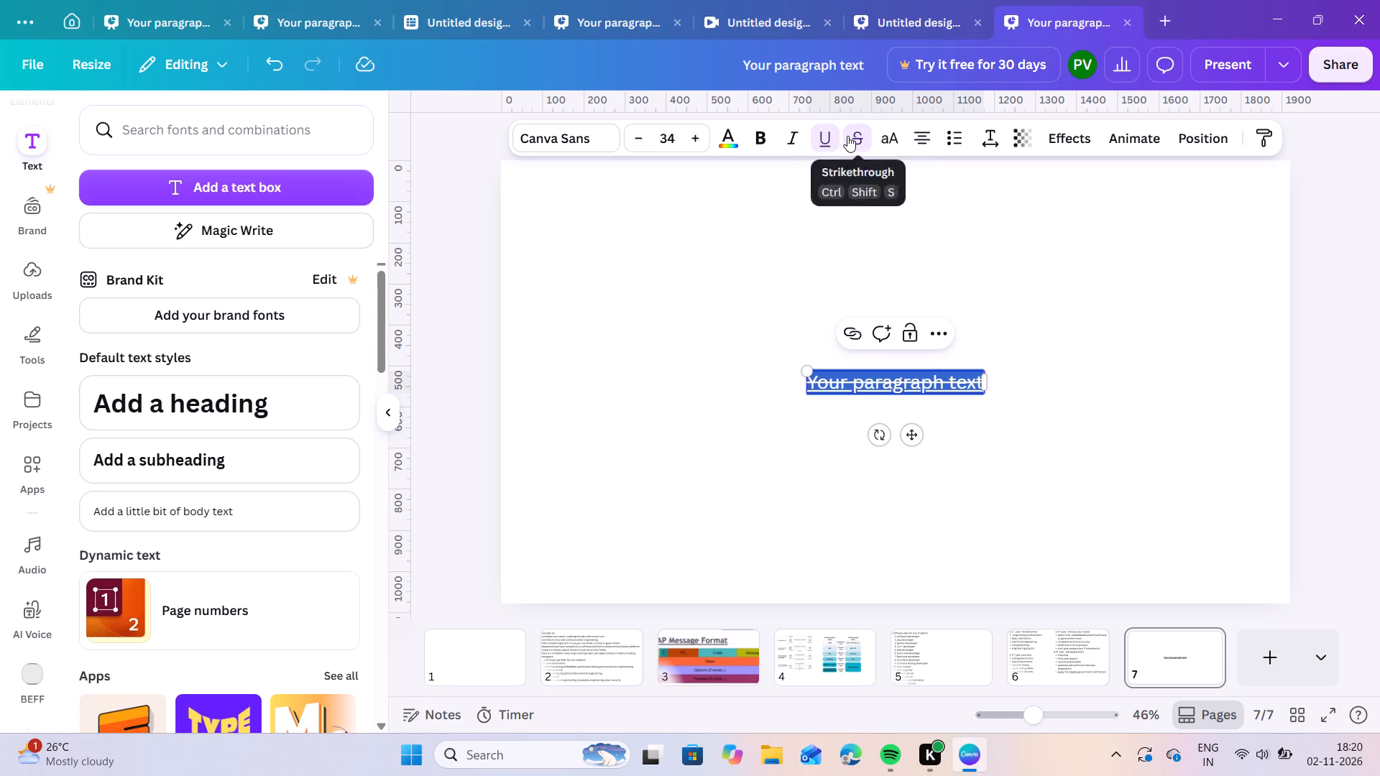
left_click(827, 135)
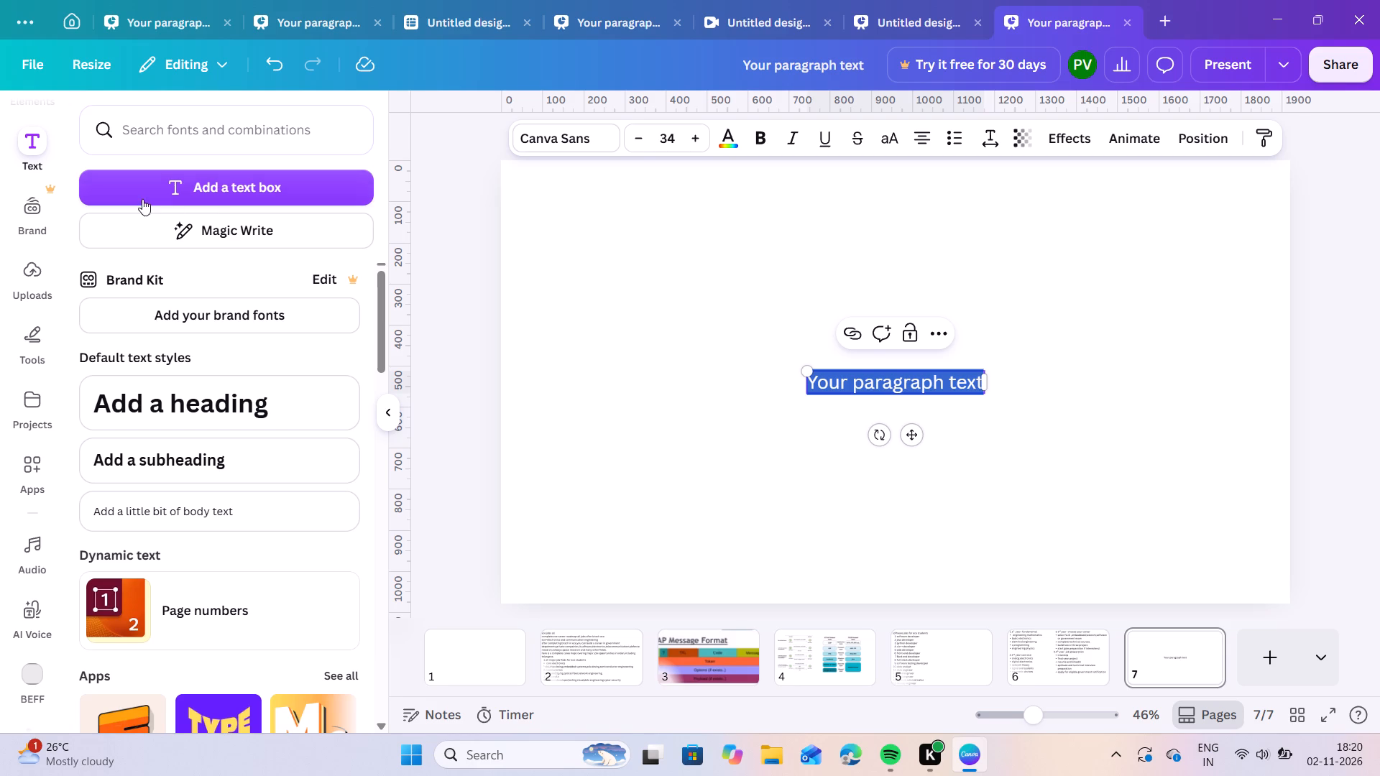
Search the fonts and text combinations for "vm".
scroll(201, 512, "down", 8)
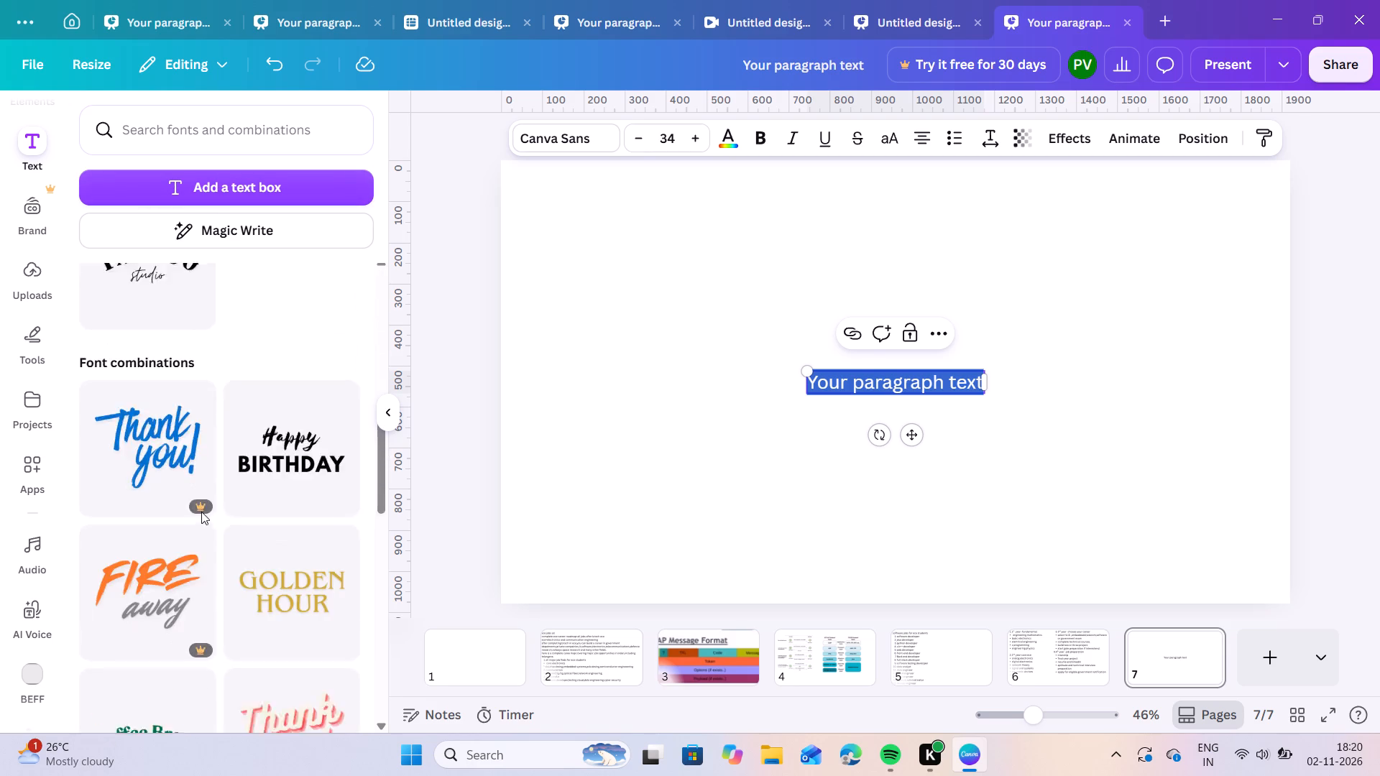
scroll(201, 512, "down", 7)
scroll(201, 512, "up", 17)
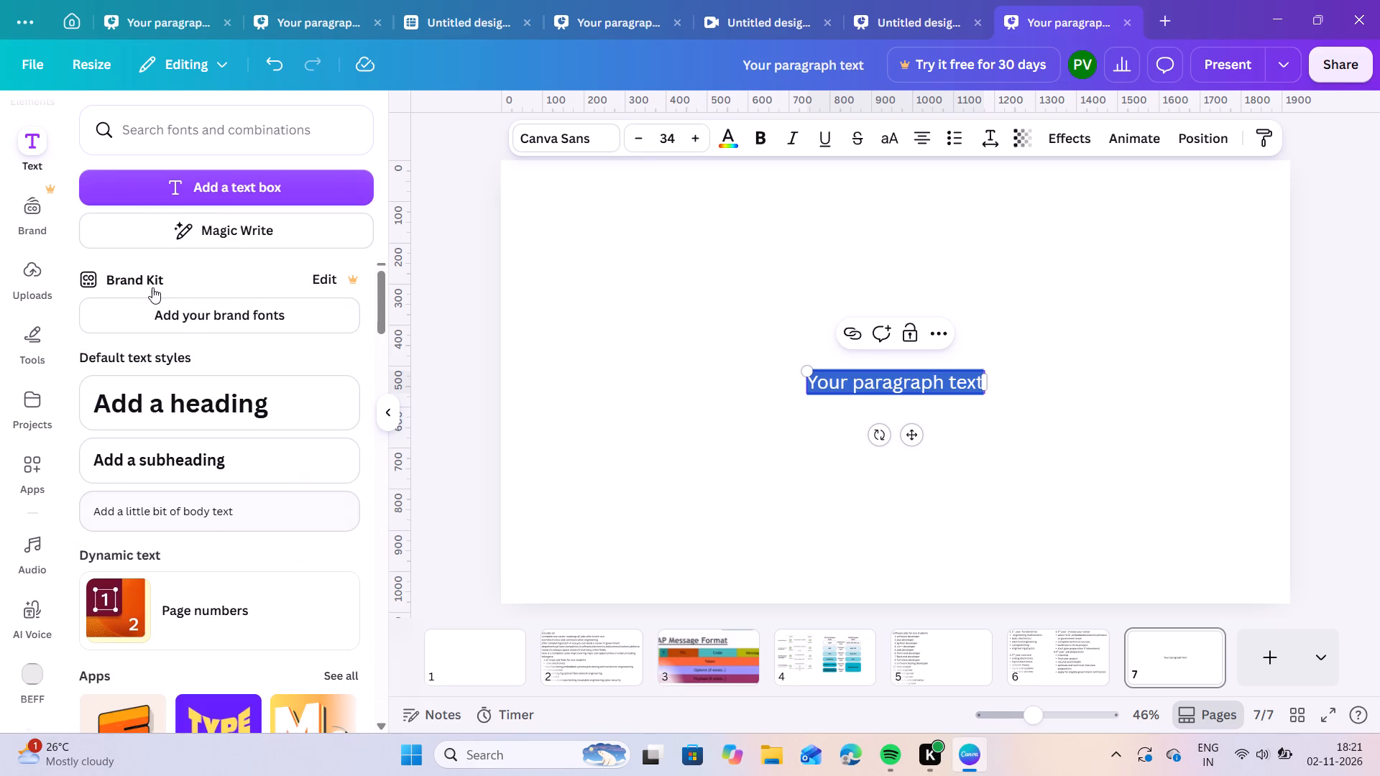
left_click(201, 123)
left_click(201, 123)
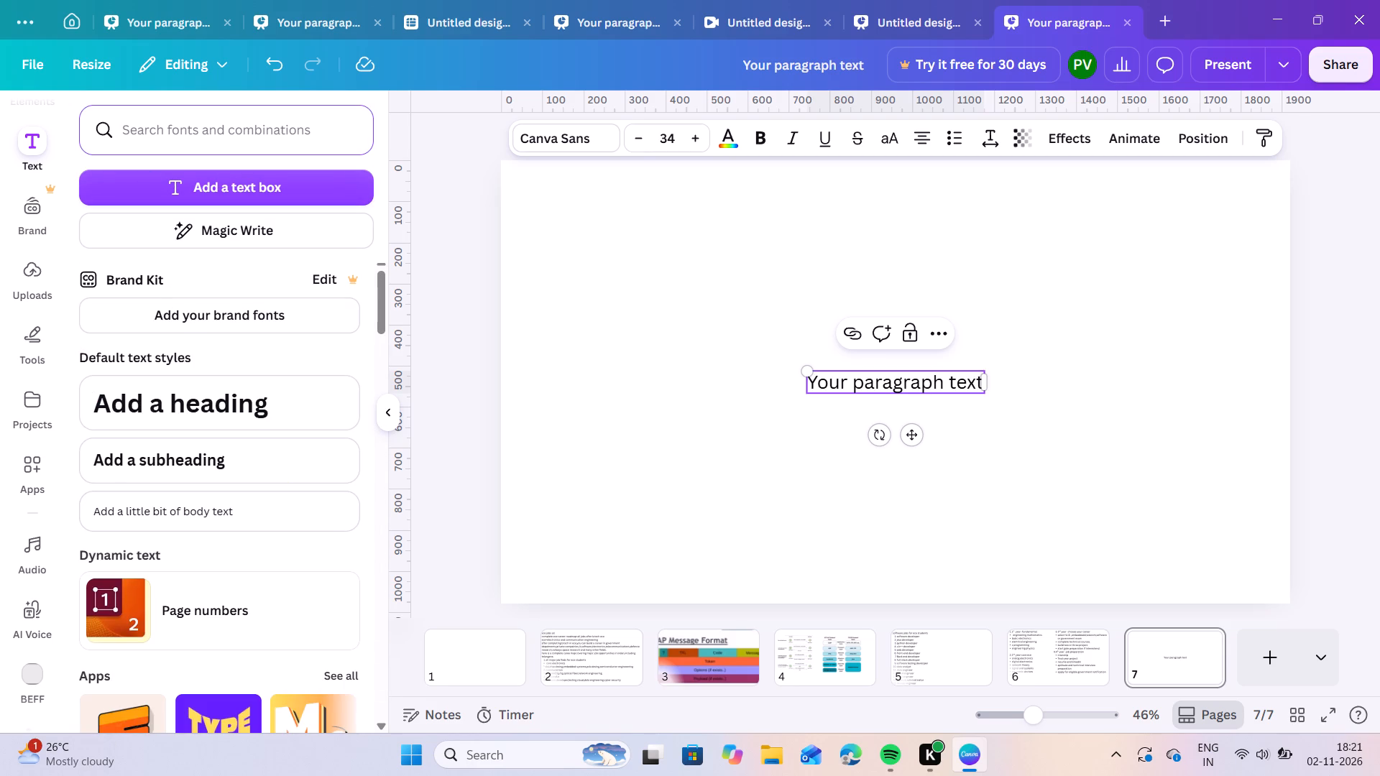
type("vm")
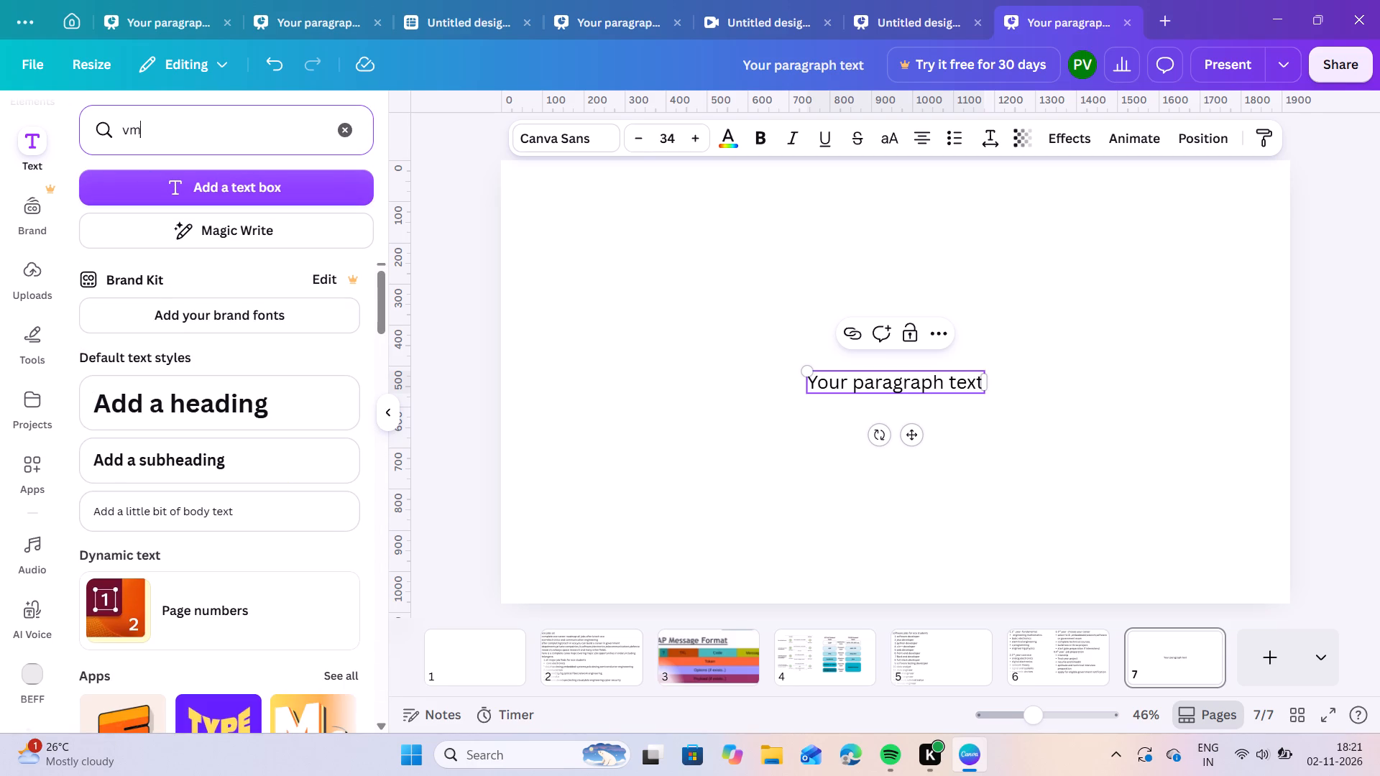
key("Return")
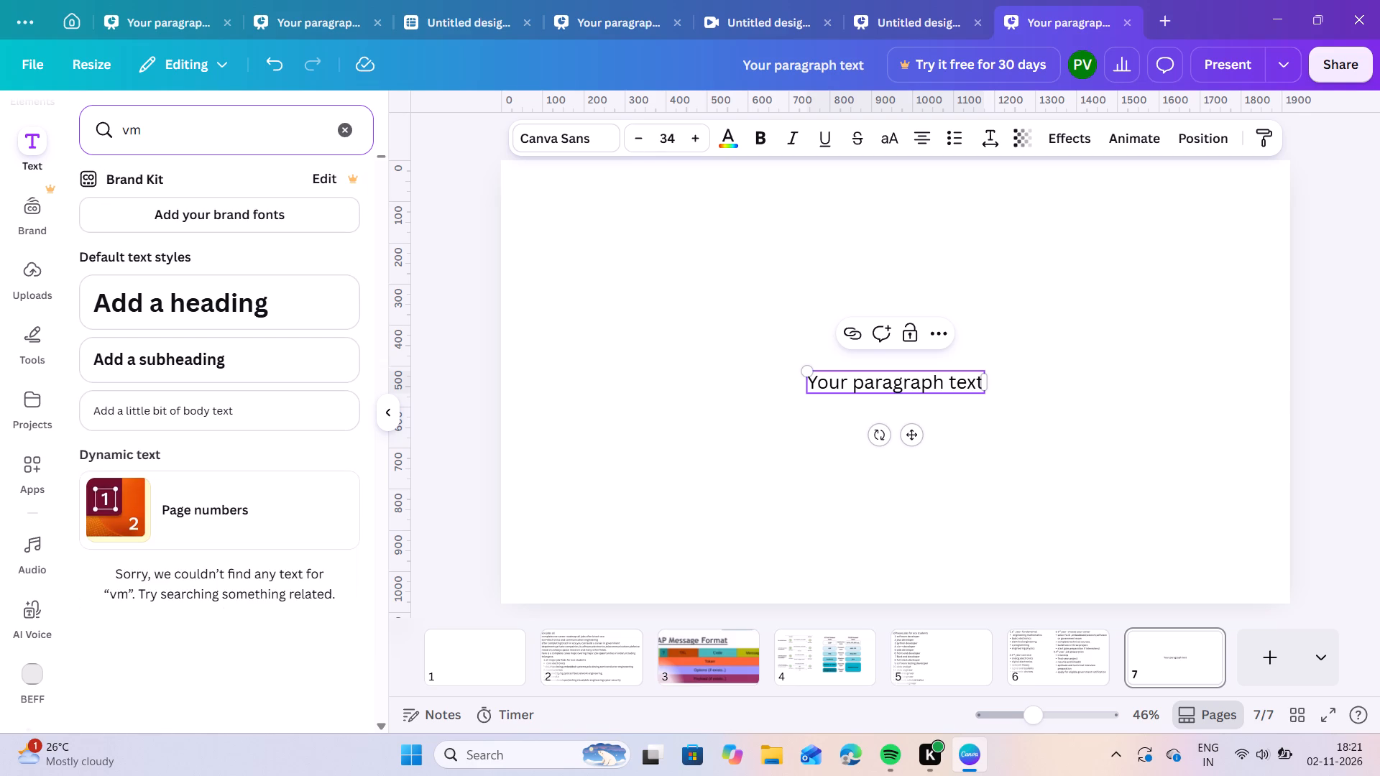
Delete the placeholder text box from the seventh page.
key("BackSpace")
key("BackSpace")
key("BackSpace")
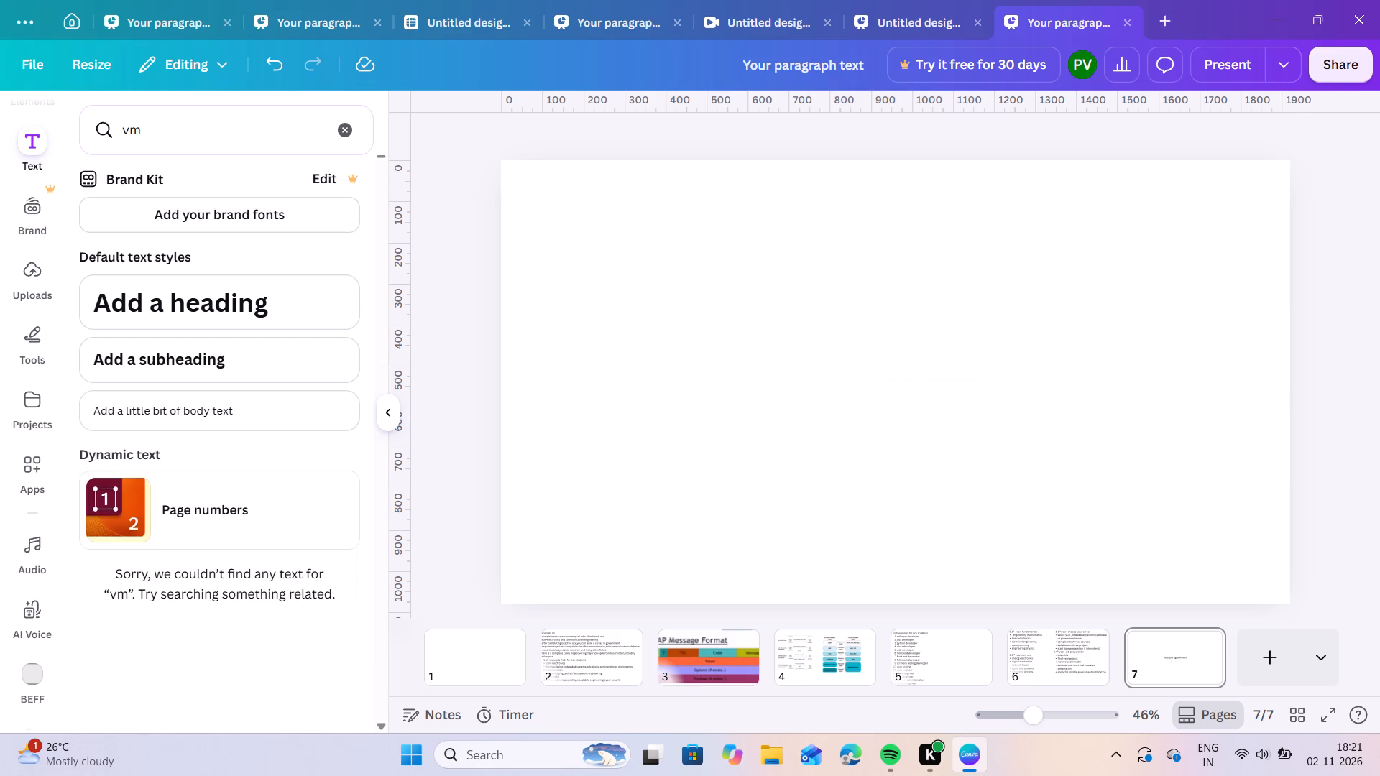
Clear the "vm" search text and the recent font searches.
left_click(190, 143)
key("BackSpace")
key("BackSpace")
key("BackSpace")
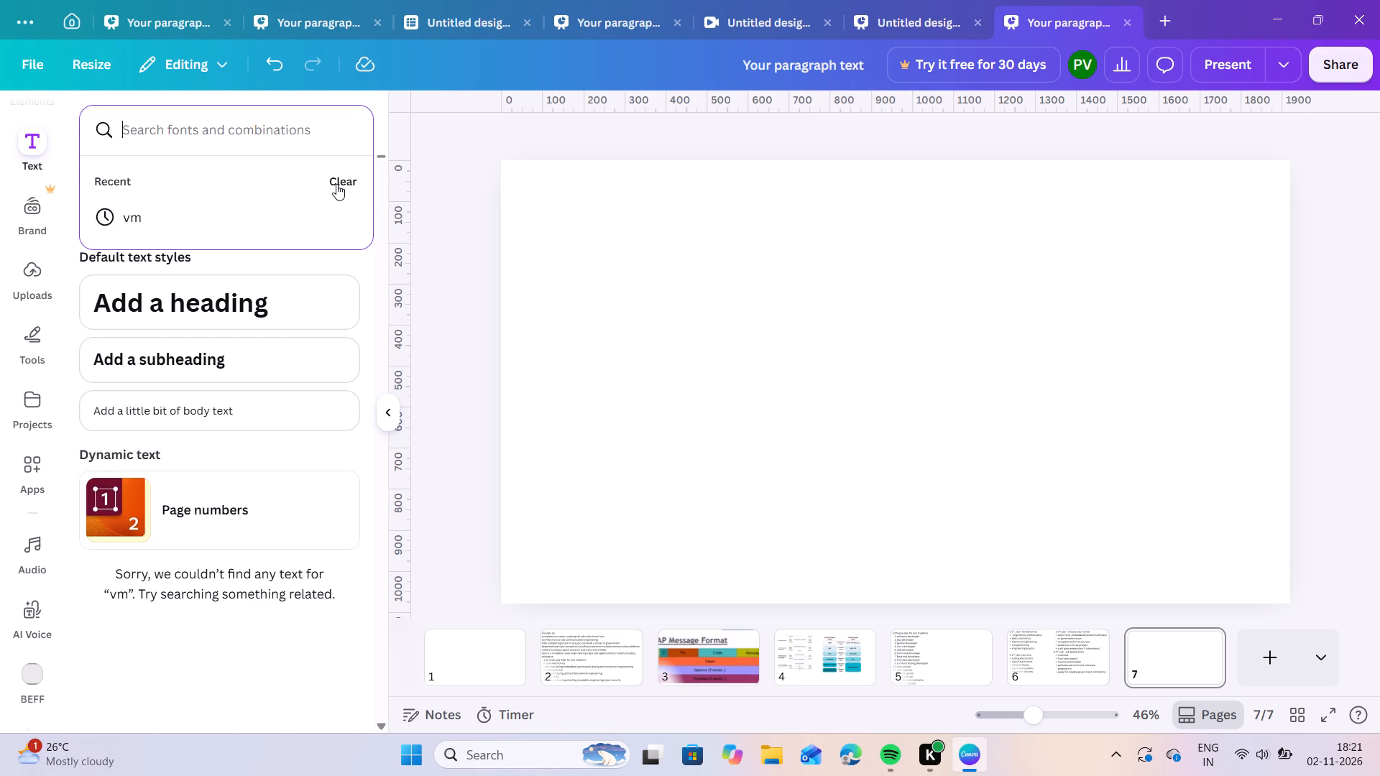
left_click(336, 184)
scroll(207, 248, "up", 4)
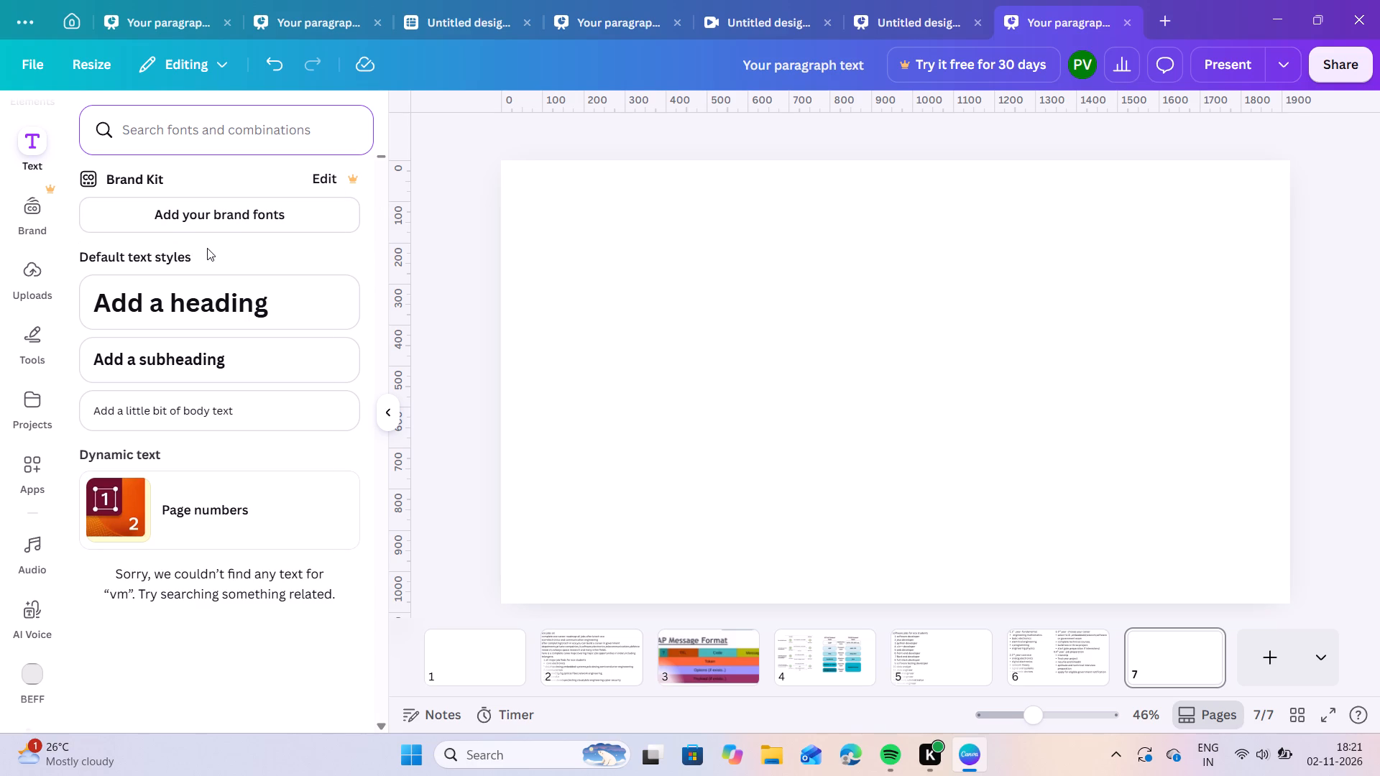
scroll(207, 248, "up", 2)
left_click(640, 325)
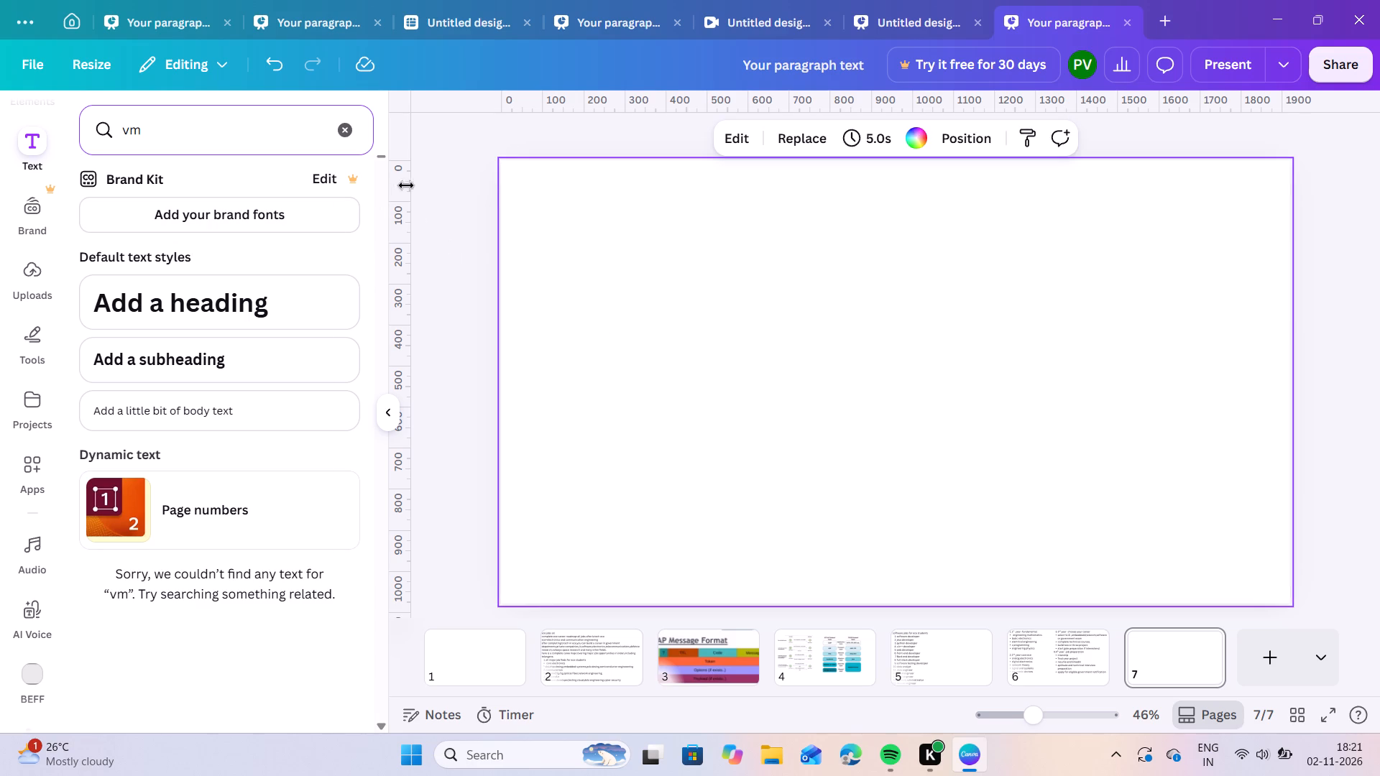
Clear the "vm" font search and add two default text boxes to the seventh page.
left_click(351, 129)
left_click(351, 129)
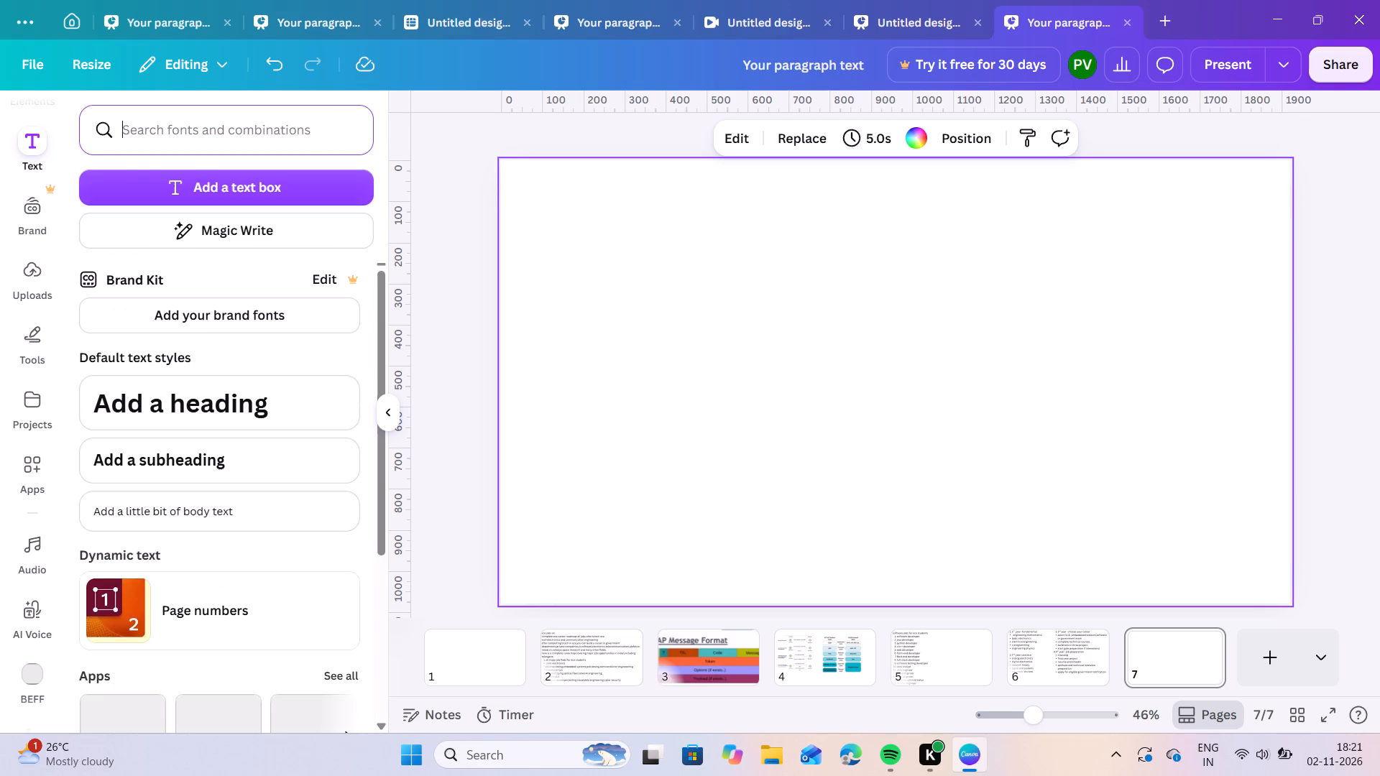
left_click(208, 188)
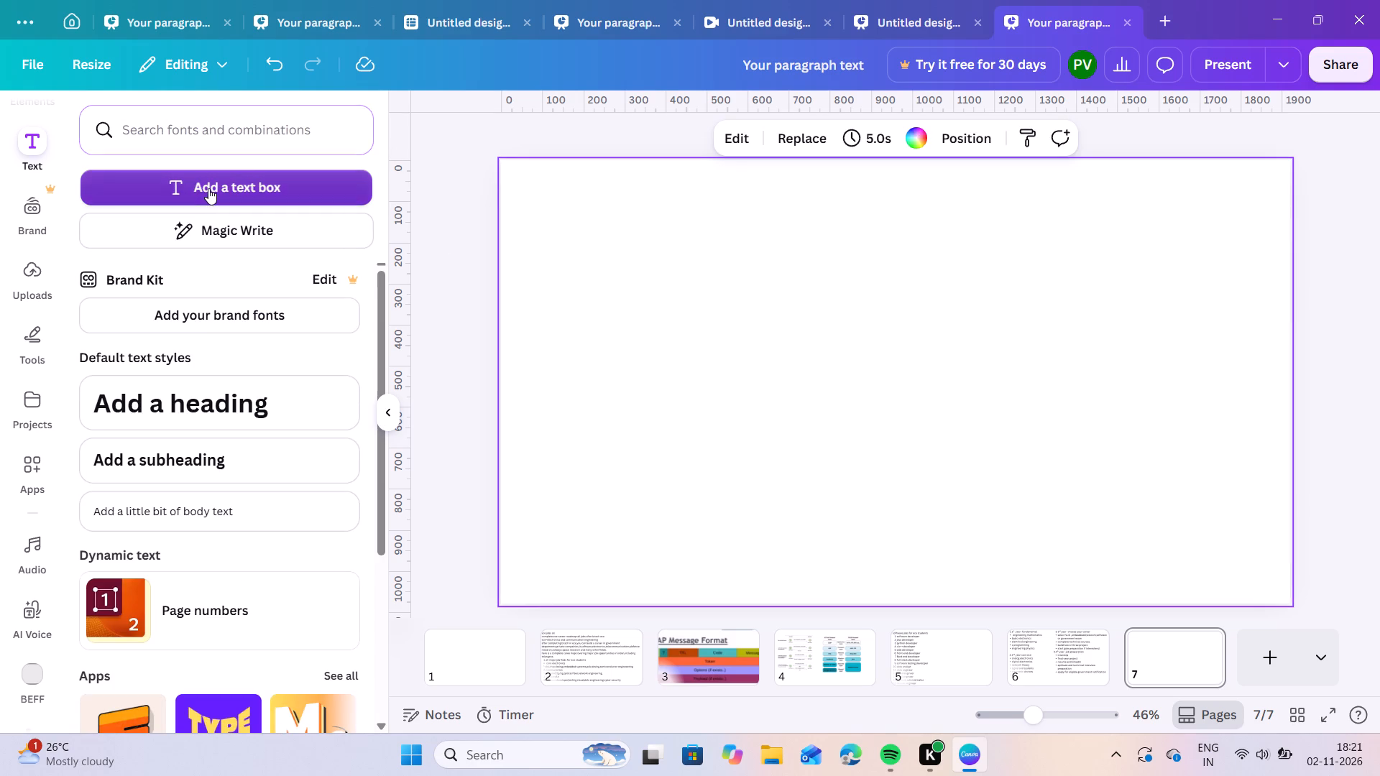
left_click(208, 188)
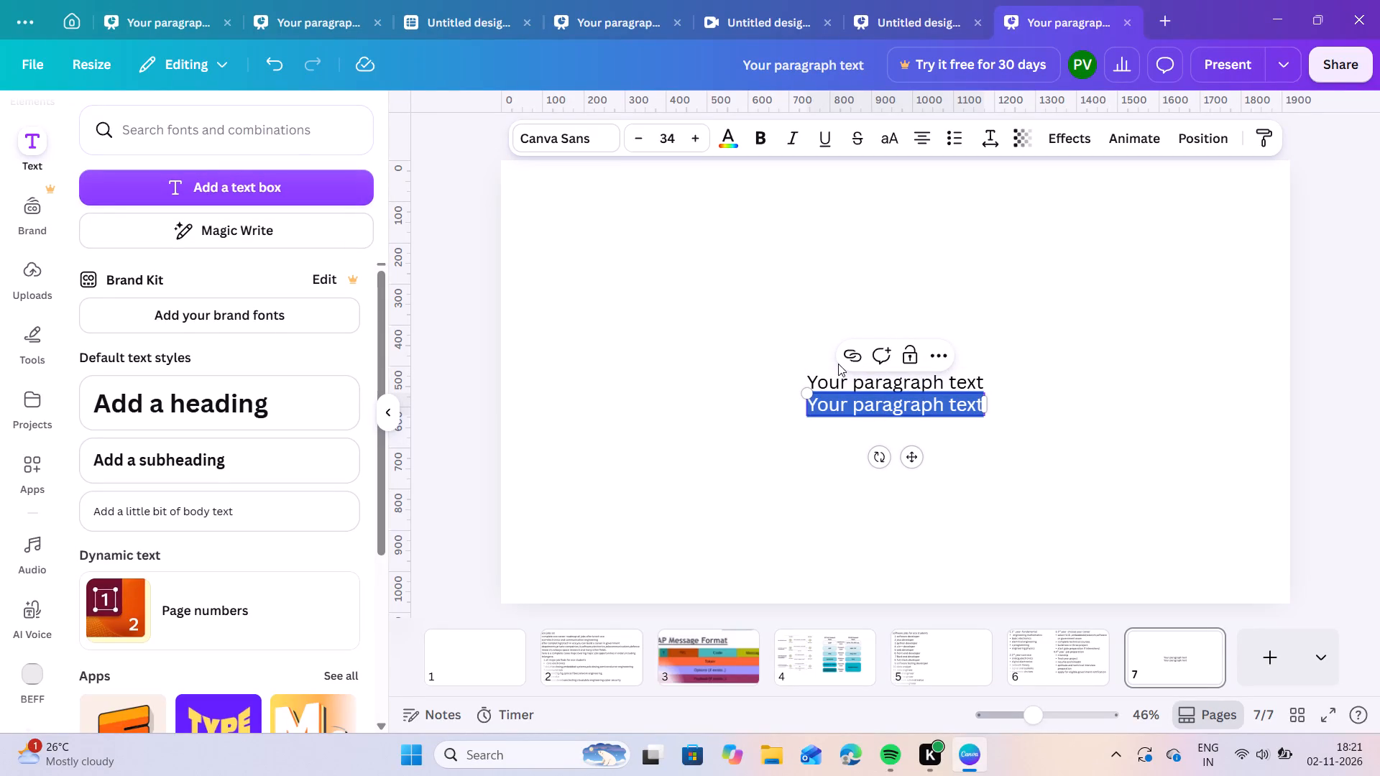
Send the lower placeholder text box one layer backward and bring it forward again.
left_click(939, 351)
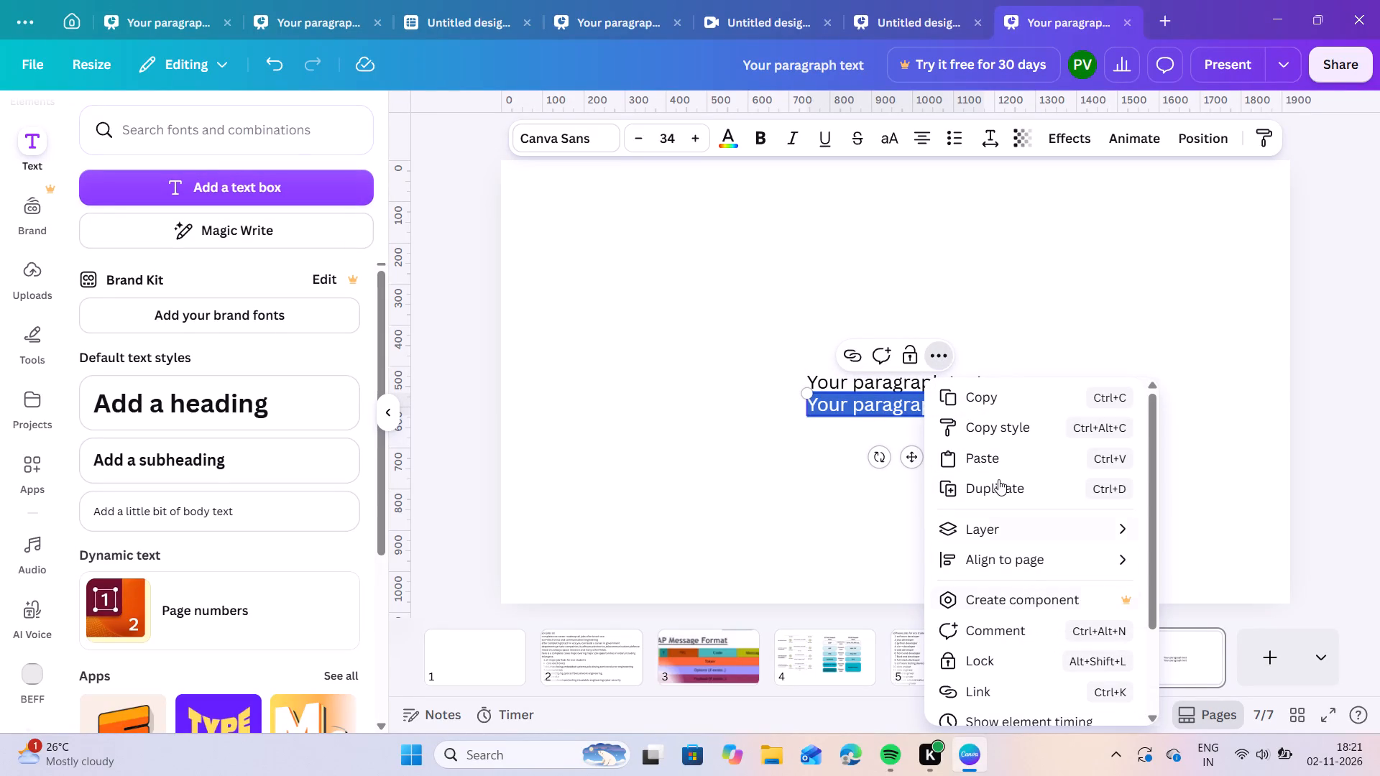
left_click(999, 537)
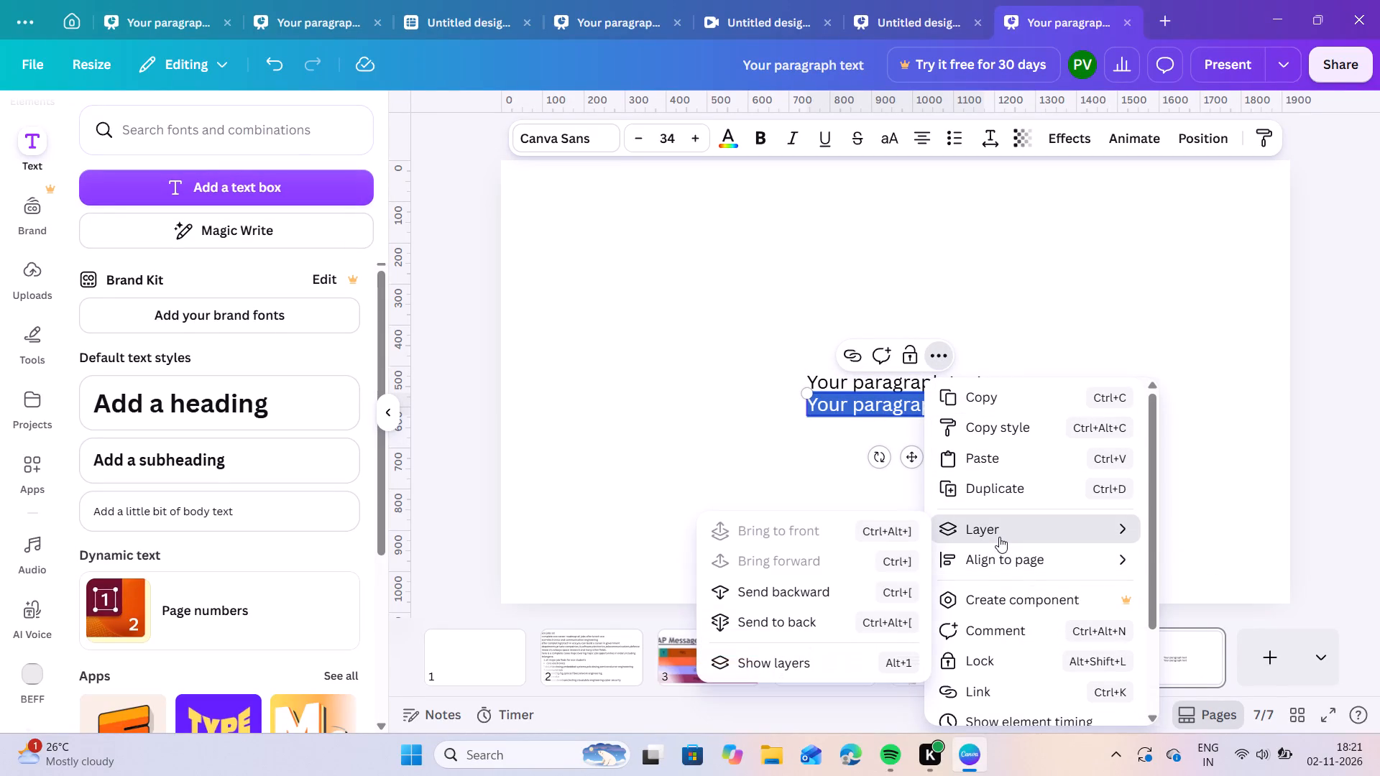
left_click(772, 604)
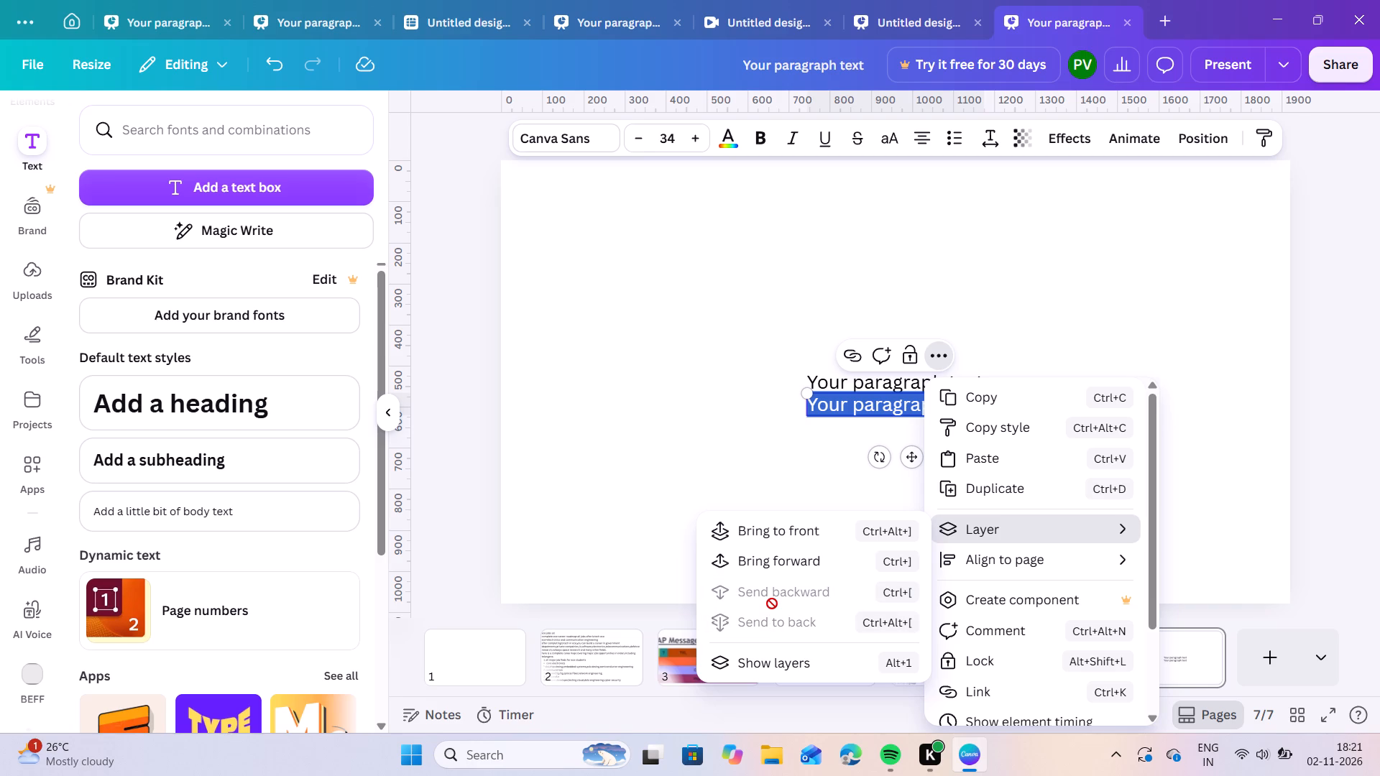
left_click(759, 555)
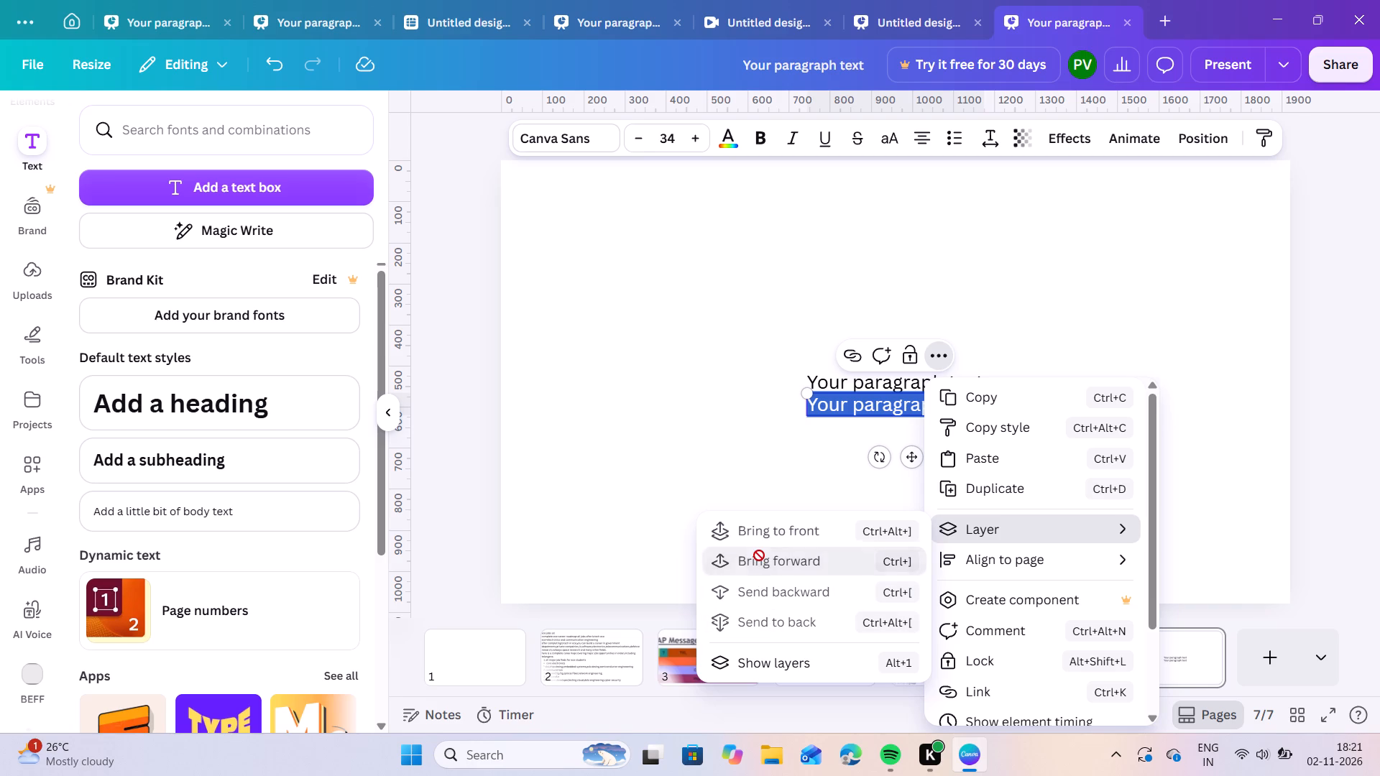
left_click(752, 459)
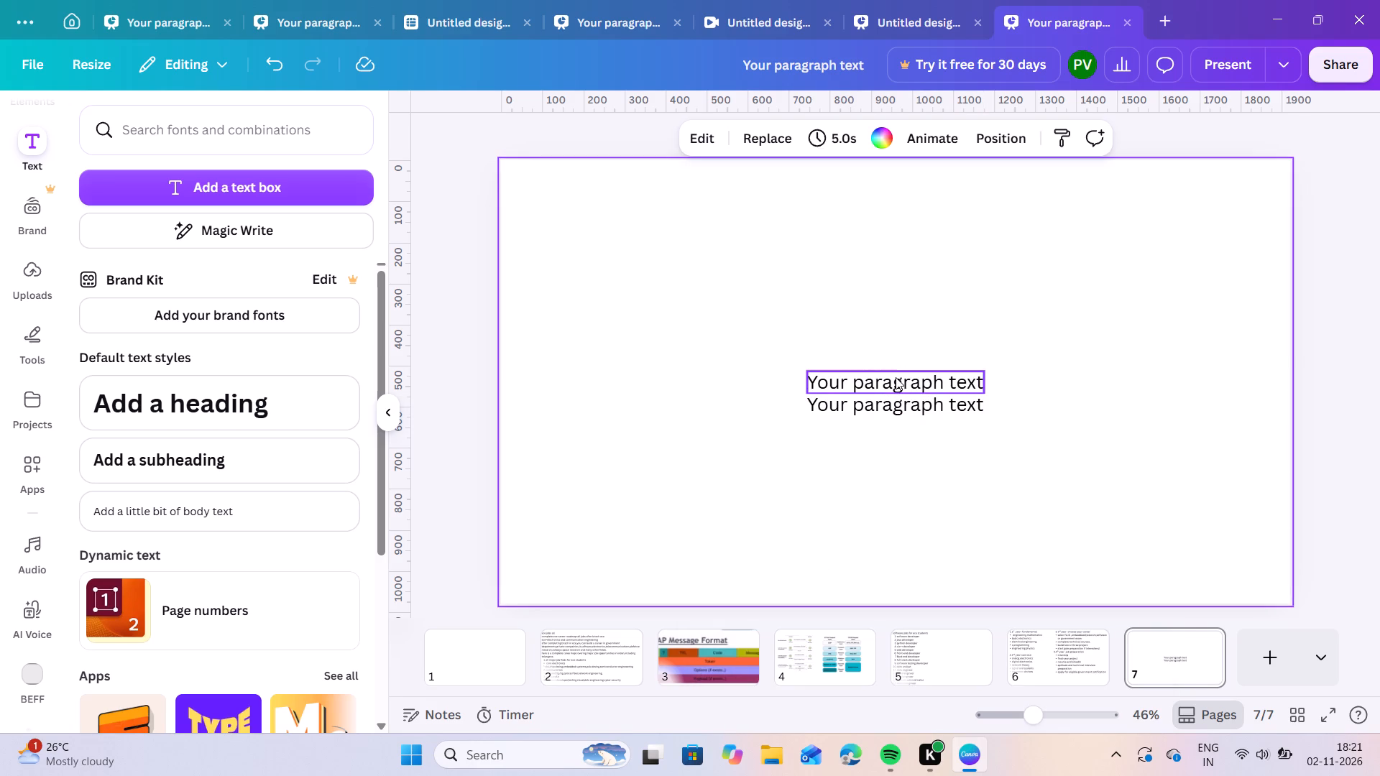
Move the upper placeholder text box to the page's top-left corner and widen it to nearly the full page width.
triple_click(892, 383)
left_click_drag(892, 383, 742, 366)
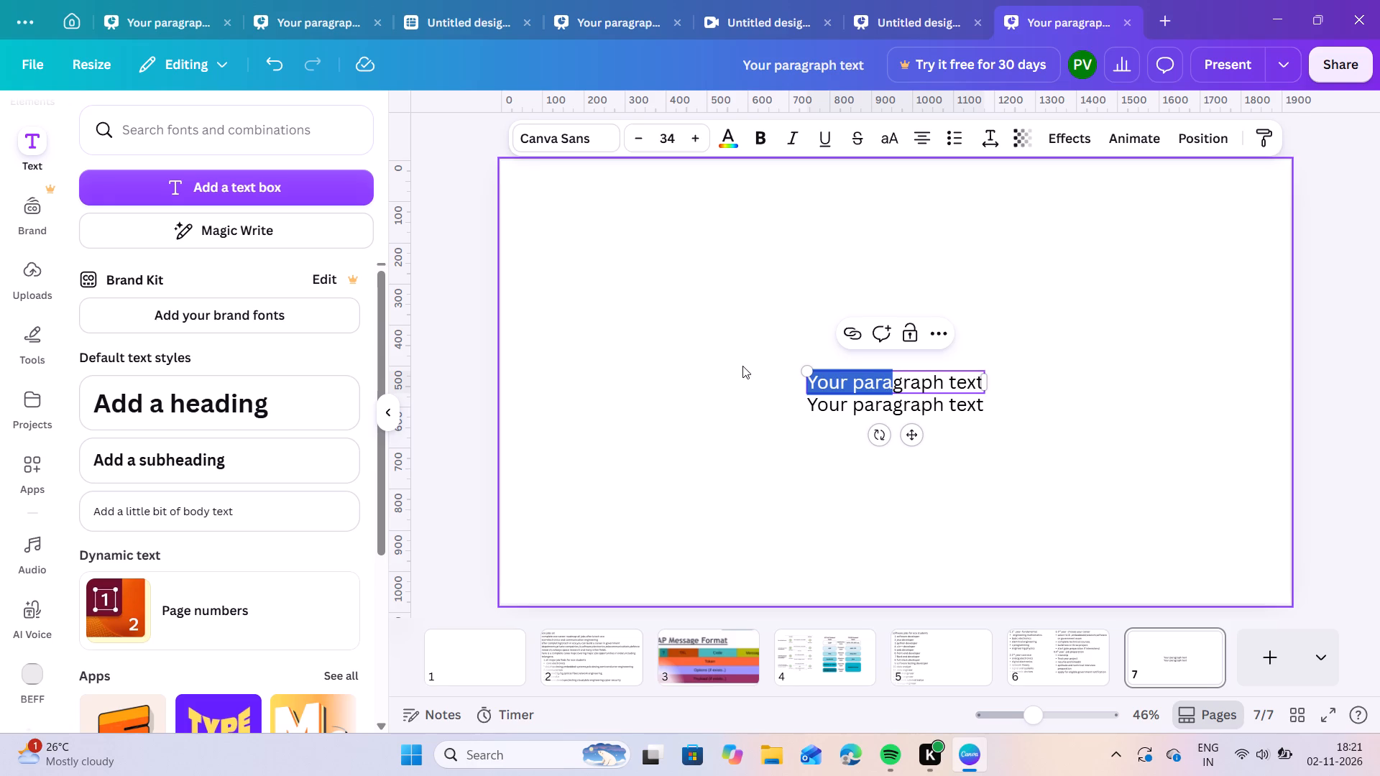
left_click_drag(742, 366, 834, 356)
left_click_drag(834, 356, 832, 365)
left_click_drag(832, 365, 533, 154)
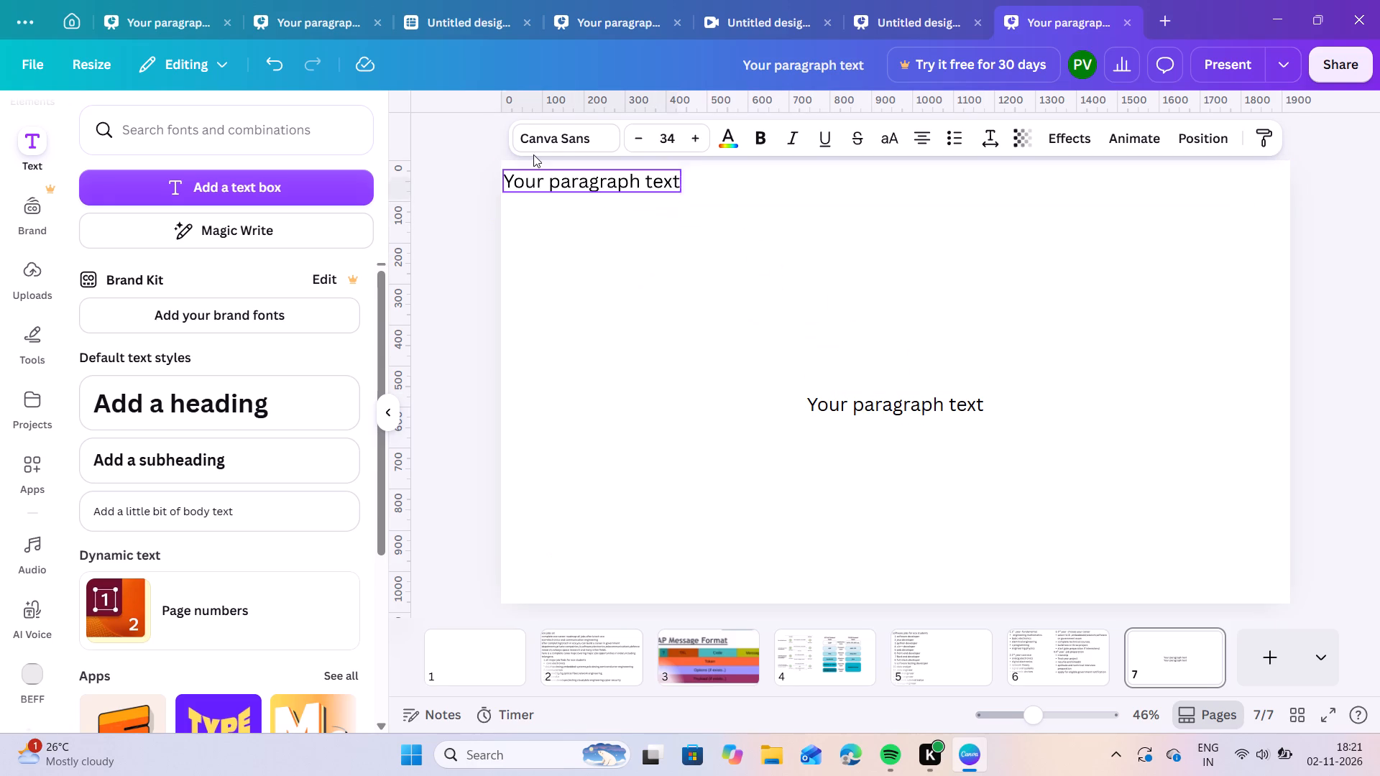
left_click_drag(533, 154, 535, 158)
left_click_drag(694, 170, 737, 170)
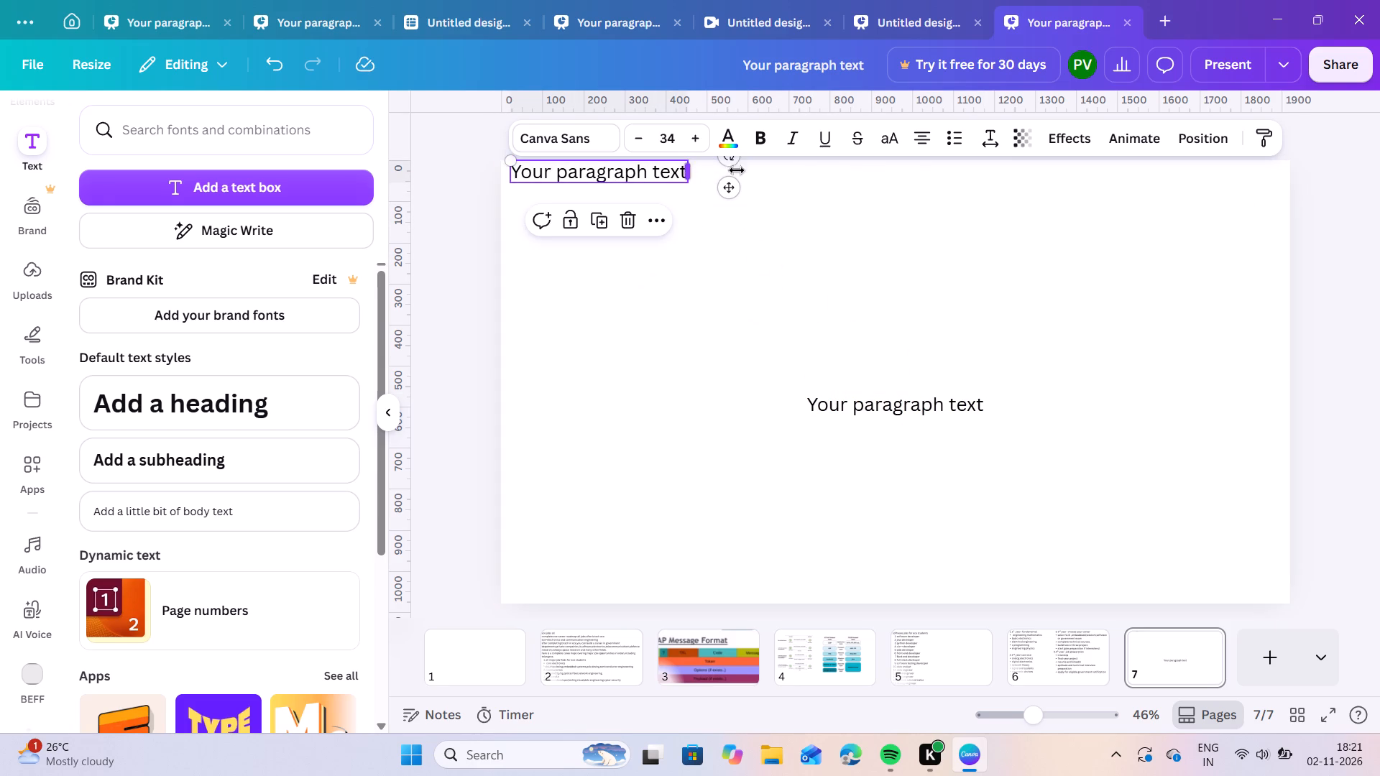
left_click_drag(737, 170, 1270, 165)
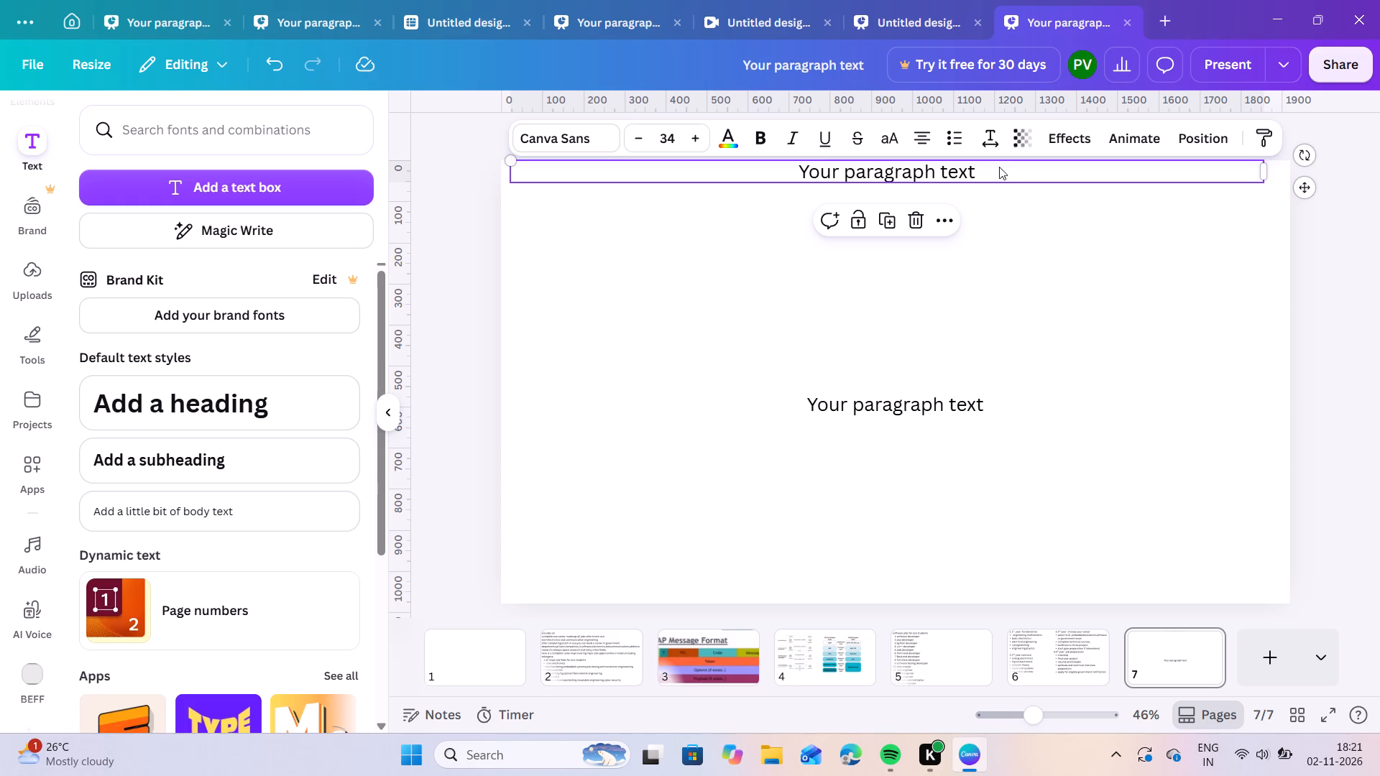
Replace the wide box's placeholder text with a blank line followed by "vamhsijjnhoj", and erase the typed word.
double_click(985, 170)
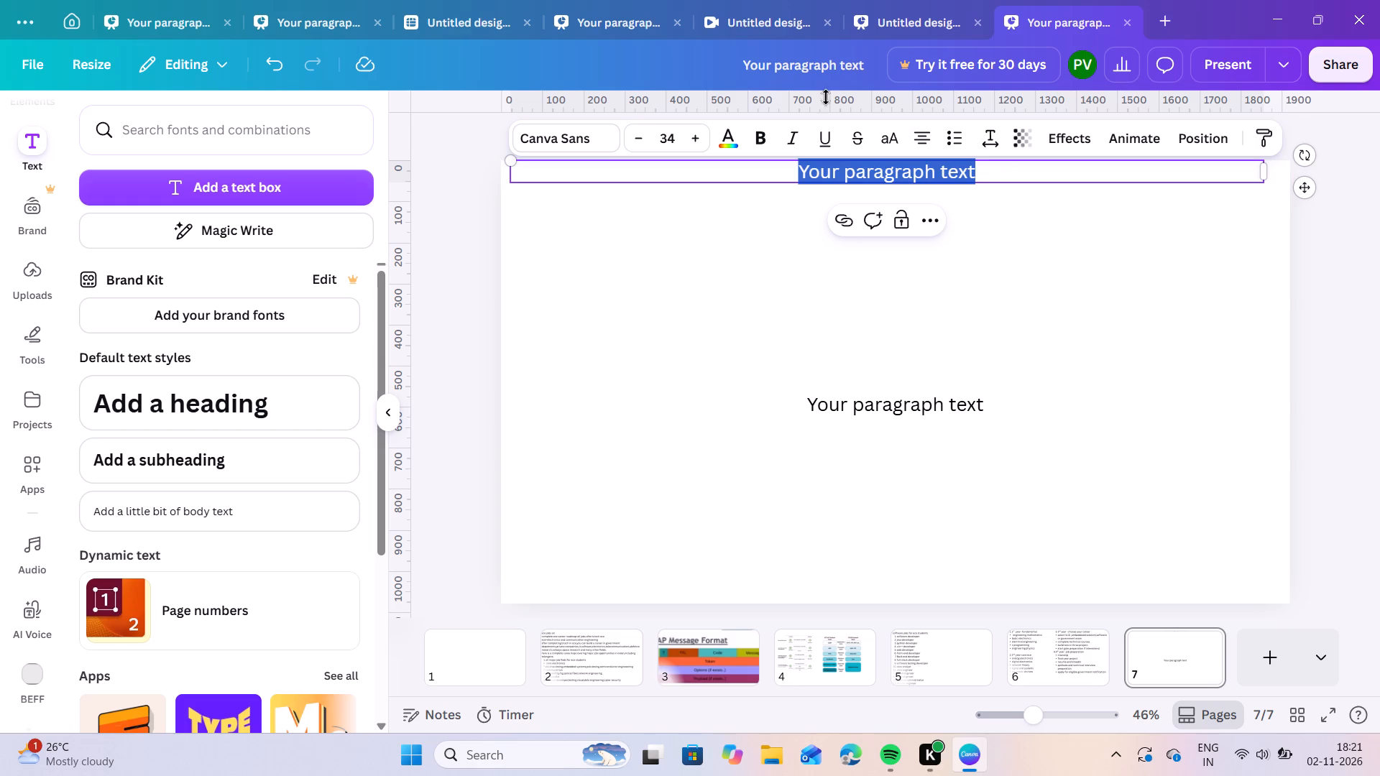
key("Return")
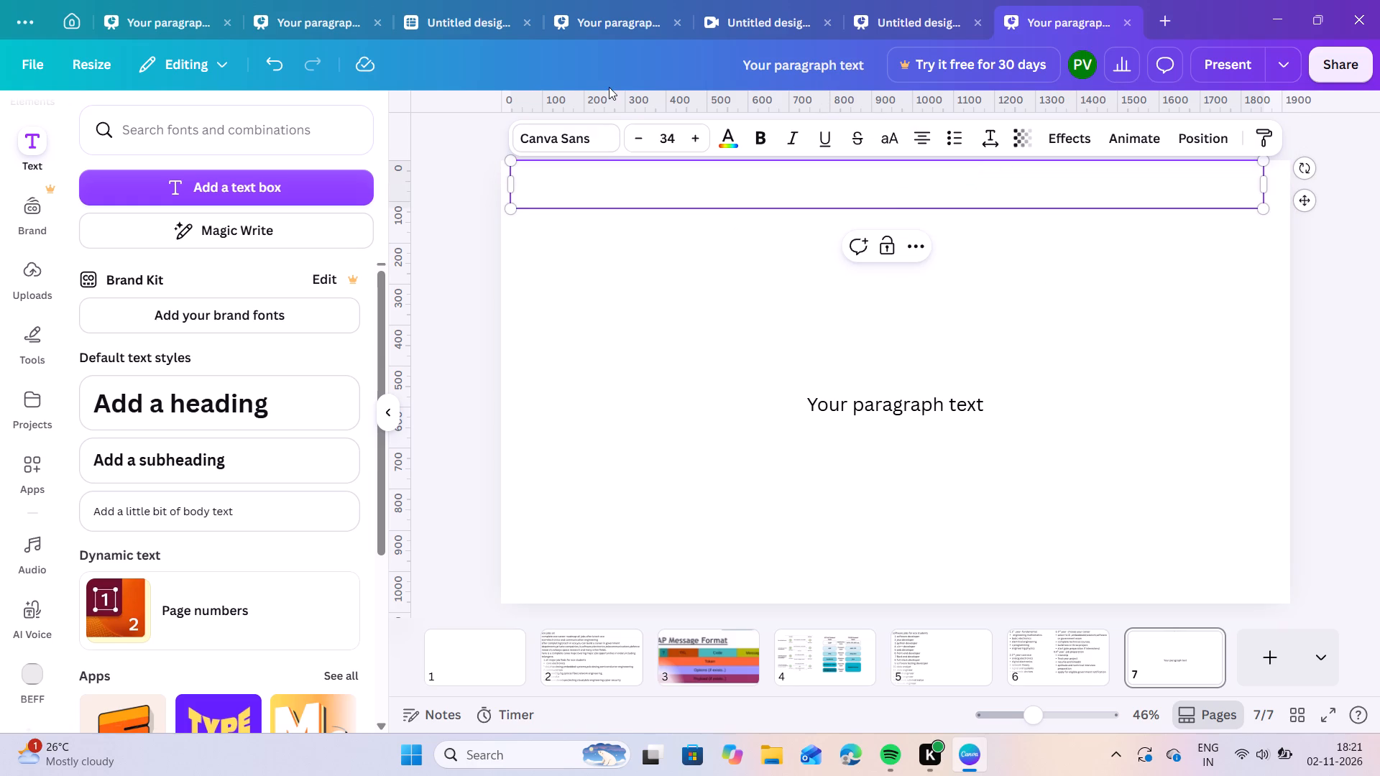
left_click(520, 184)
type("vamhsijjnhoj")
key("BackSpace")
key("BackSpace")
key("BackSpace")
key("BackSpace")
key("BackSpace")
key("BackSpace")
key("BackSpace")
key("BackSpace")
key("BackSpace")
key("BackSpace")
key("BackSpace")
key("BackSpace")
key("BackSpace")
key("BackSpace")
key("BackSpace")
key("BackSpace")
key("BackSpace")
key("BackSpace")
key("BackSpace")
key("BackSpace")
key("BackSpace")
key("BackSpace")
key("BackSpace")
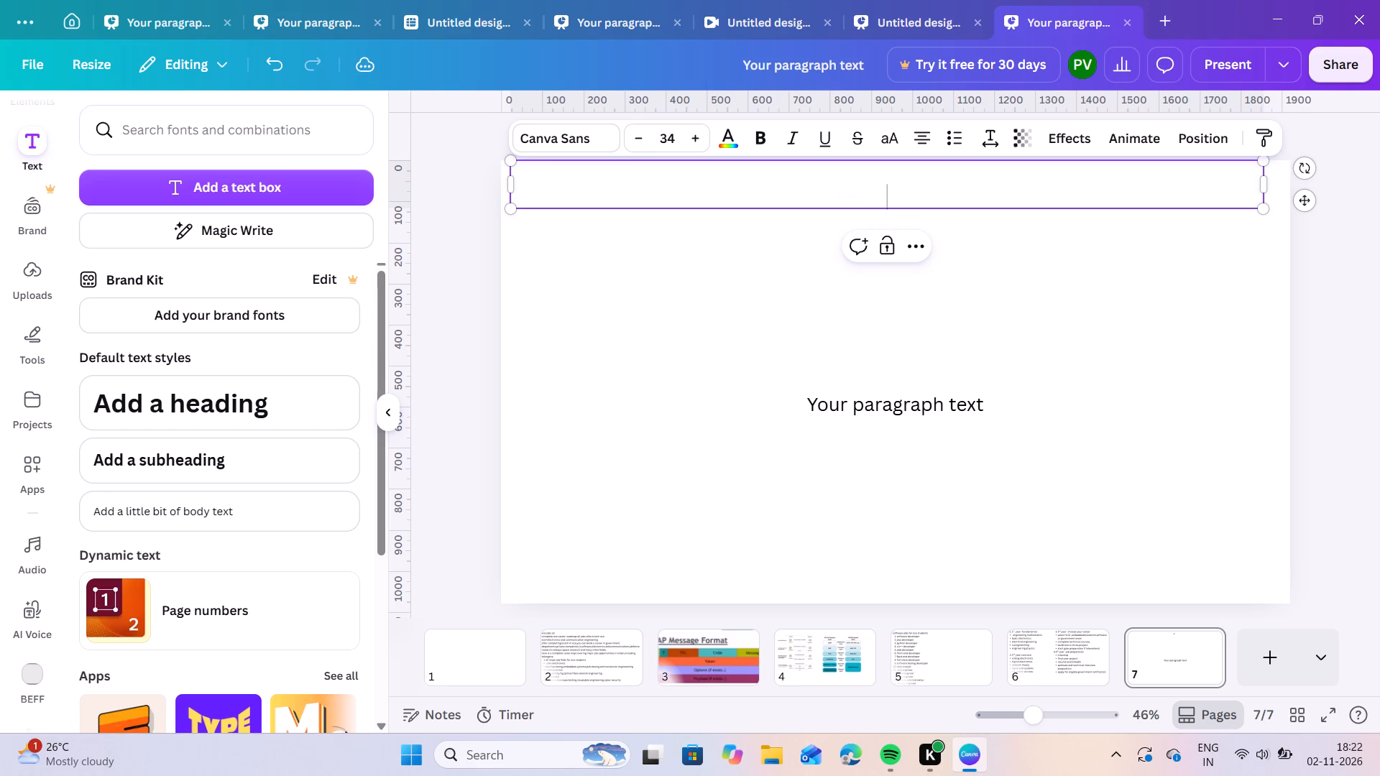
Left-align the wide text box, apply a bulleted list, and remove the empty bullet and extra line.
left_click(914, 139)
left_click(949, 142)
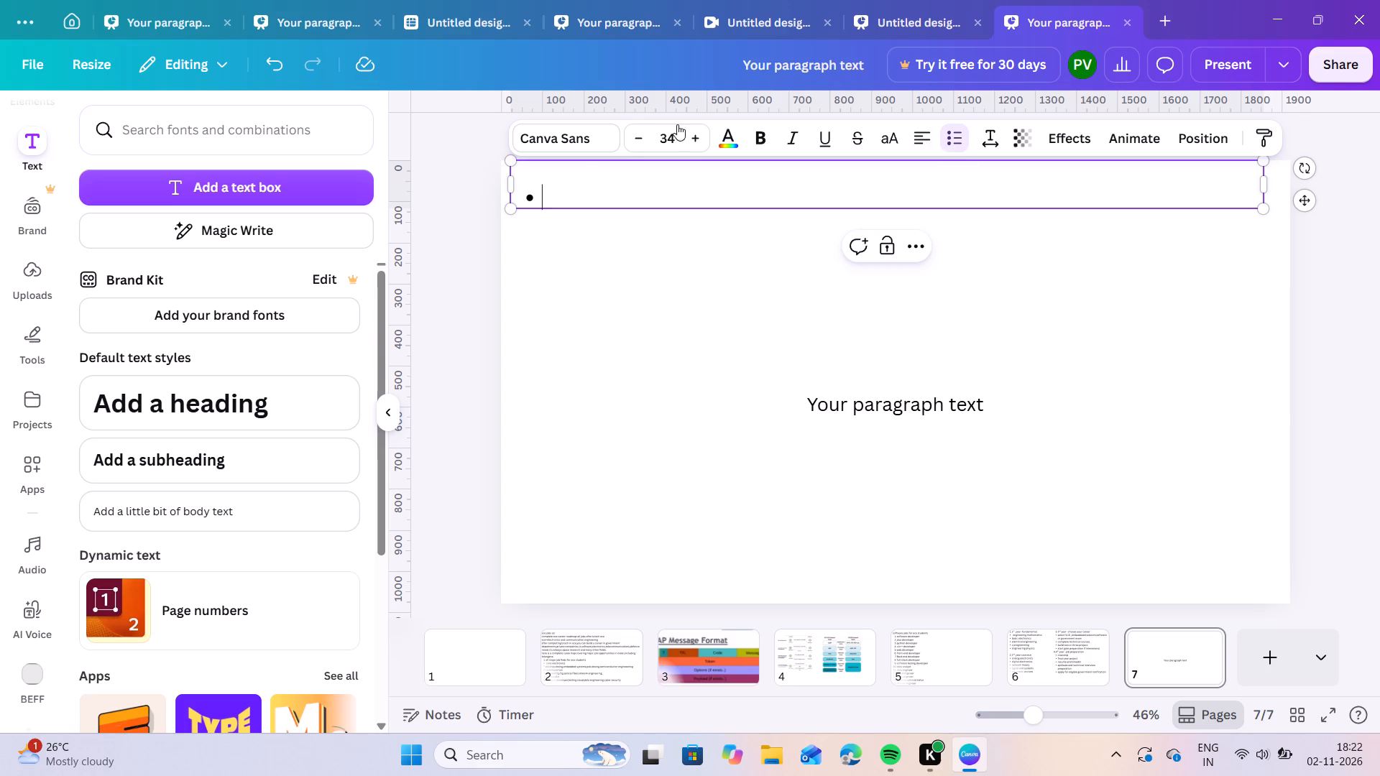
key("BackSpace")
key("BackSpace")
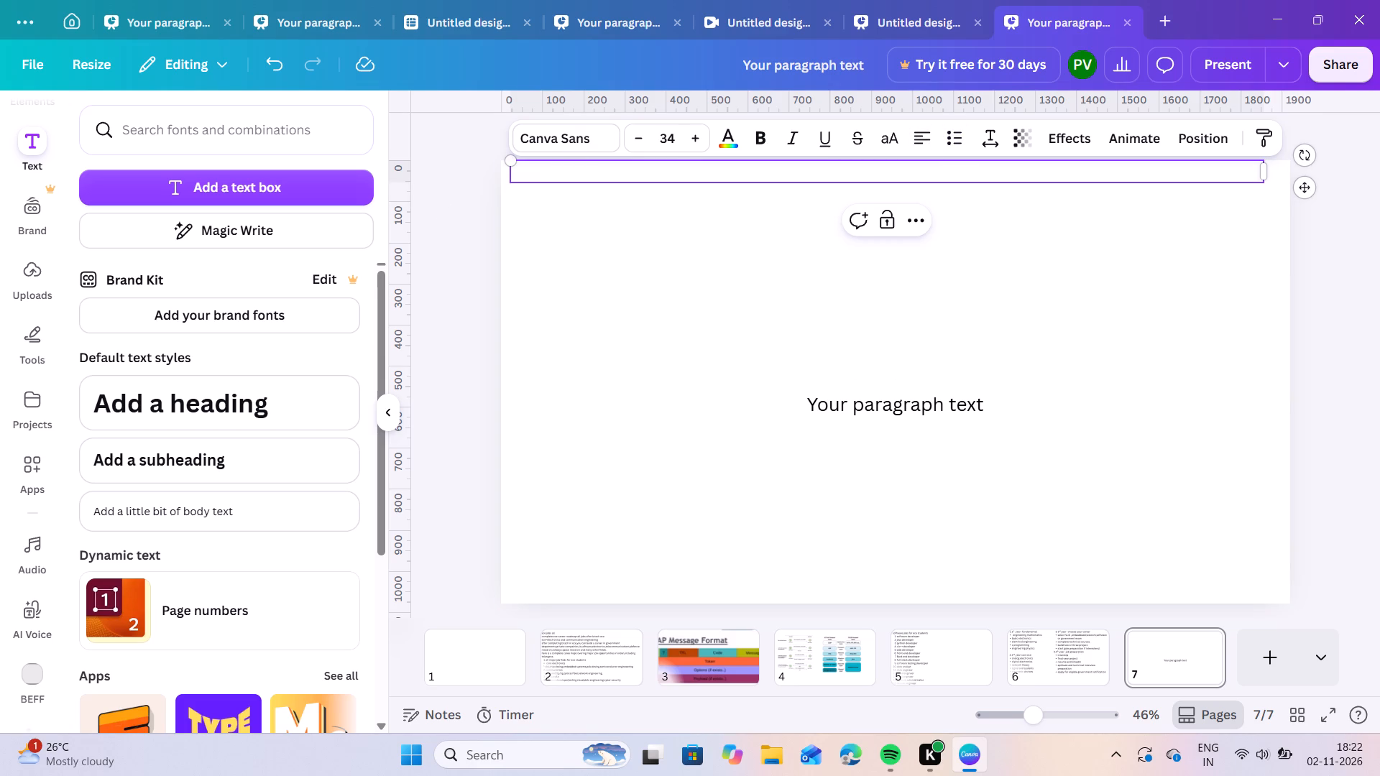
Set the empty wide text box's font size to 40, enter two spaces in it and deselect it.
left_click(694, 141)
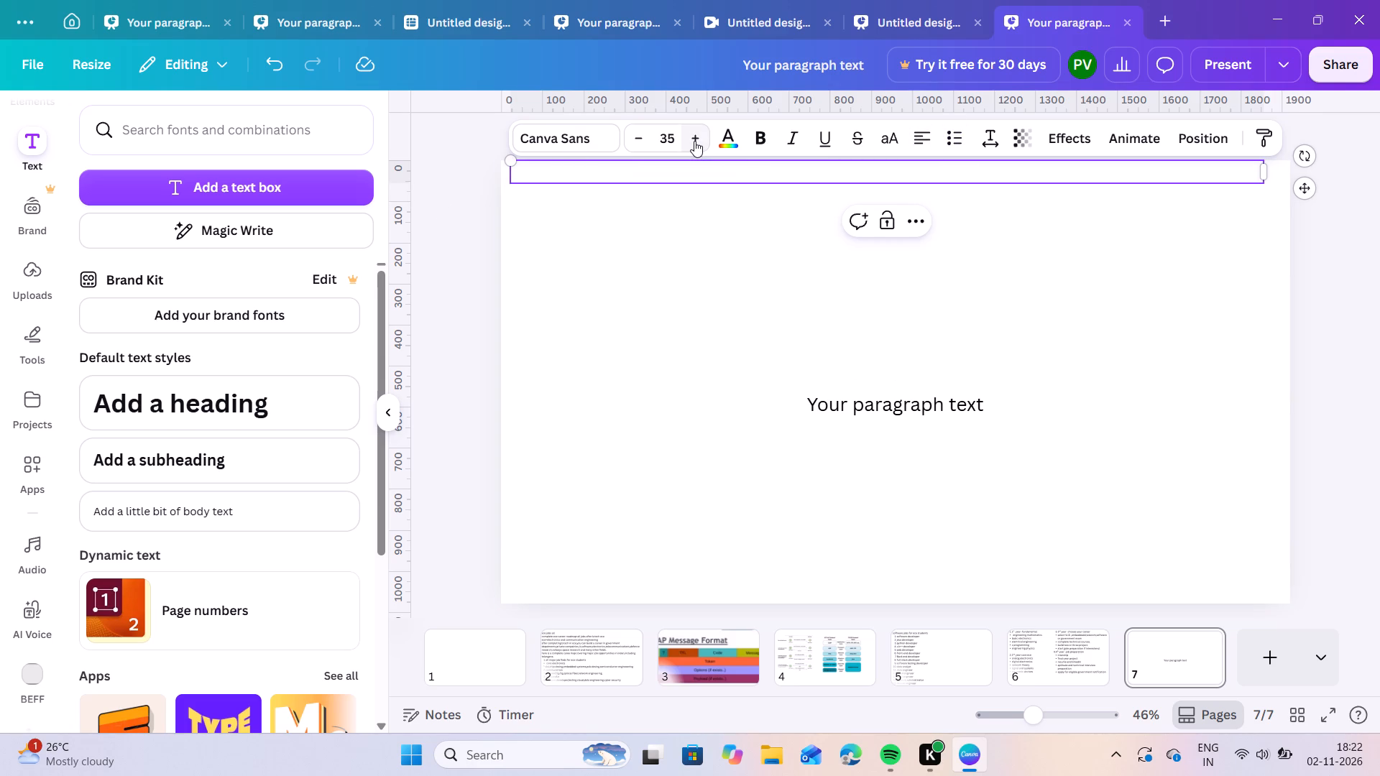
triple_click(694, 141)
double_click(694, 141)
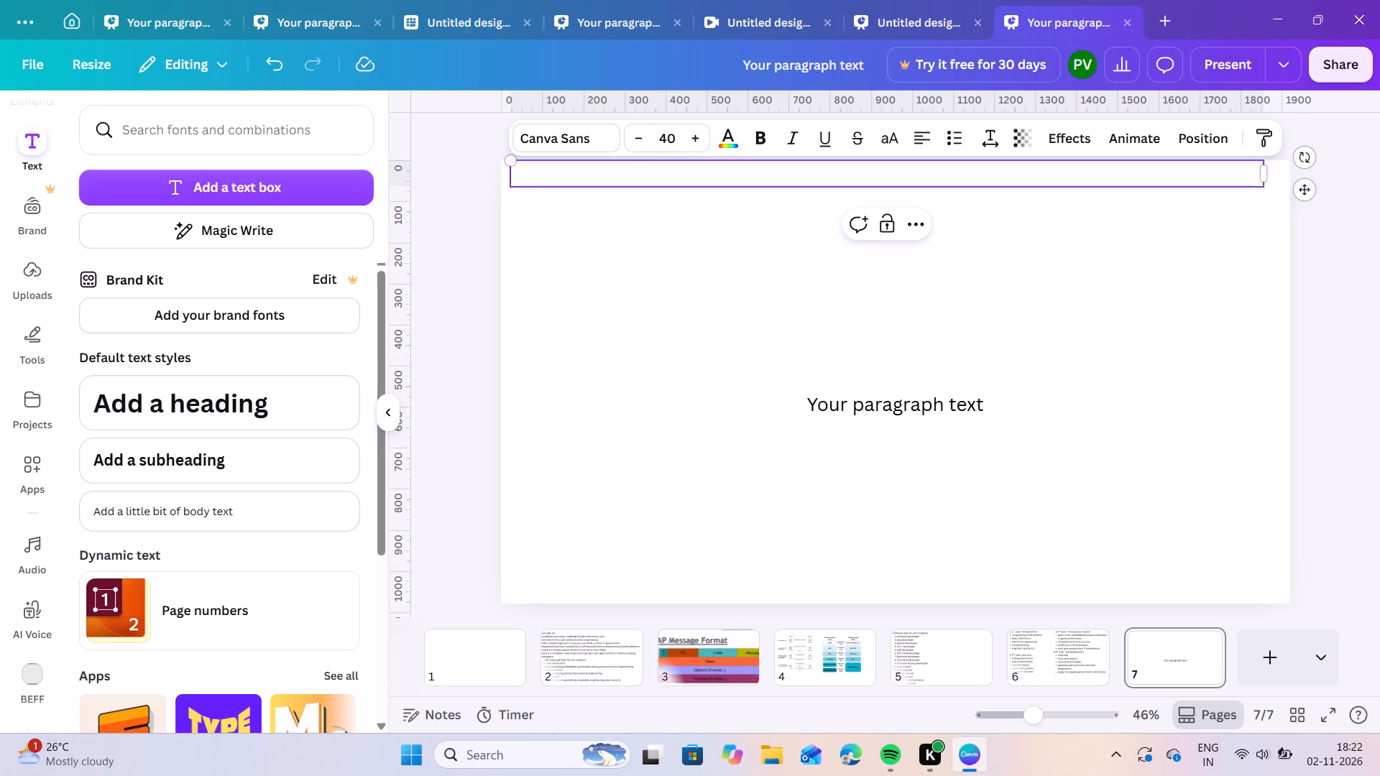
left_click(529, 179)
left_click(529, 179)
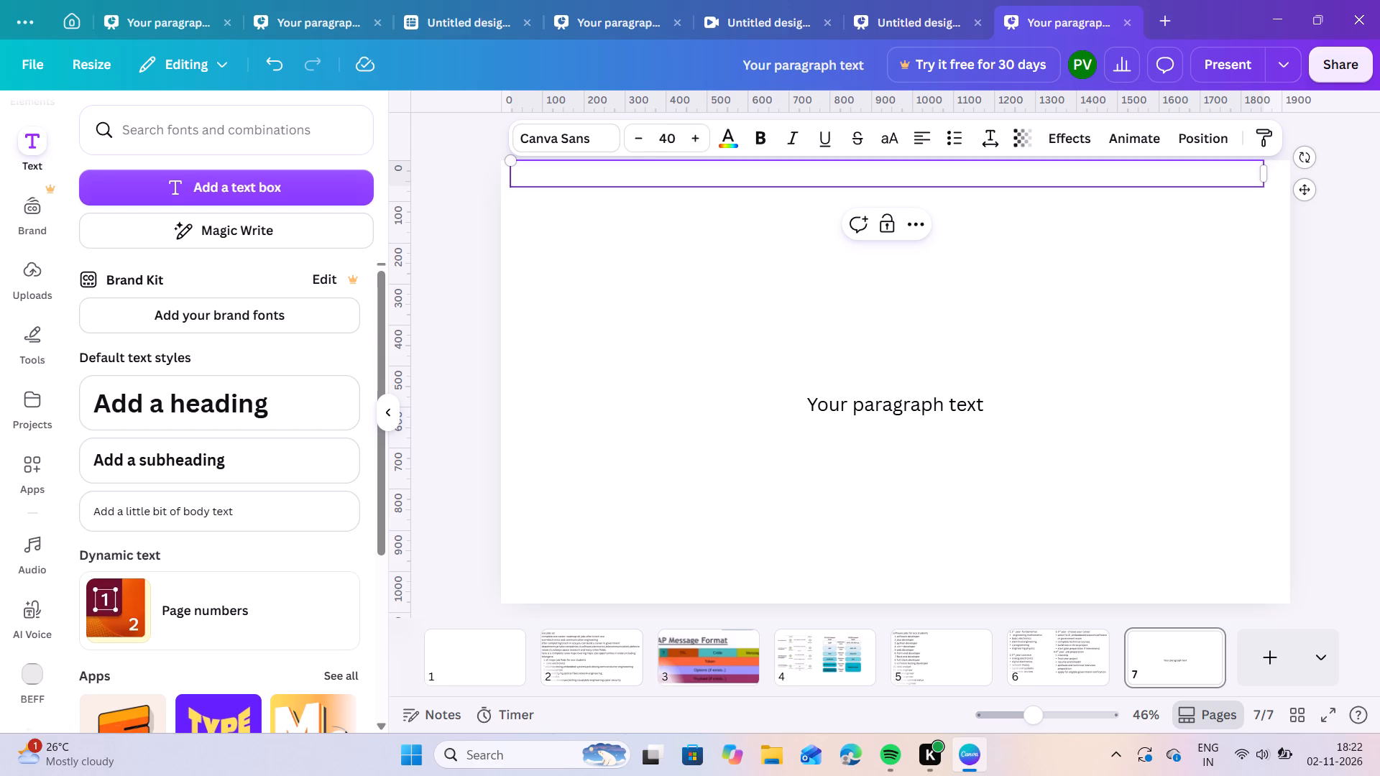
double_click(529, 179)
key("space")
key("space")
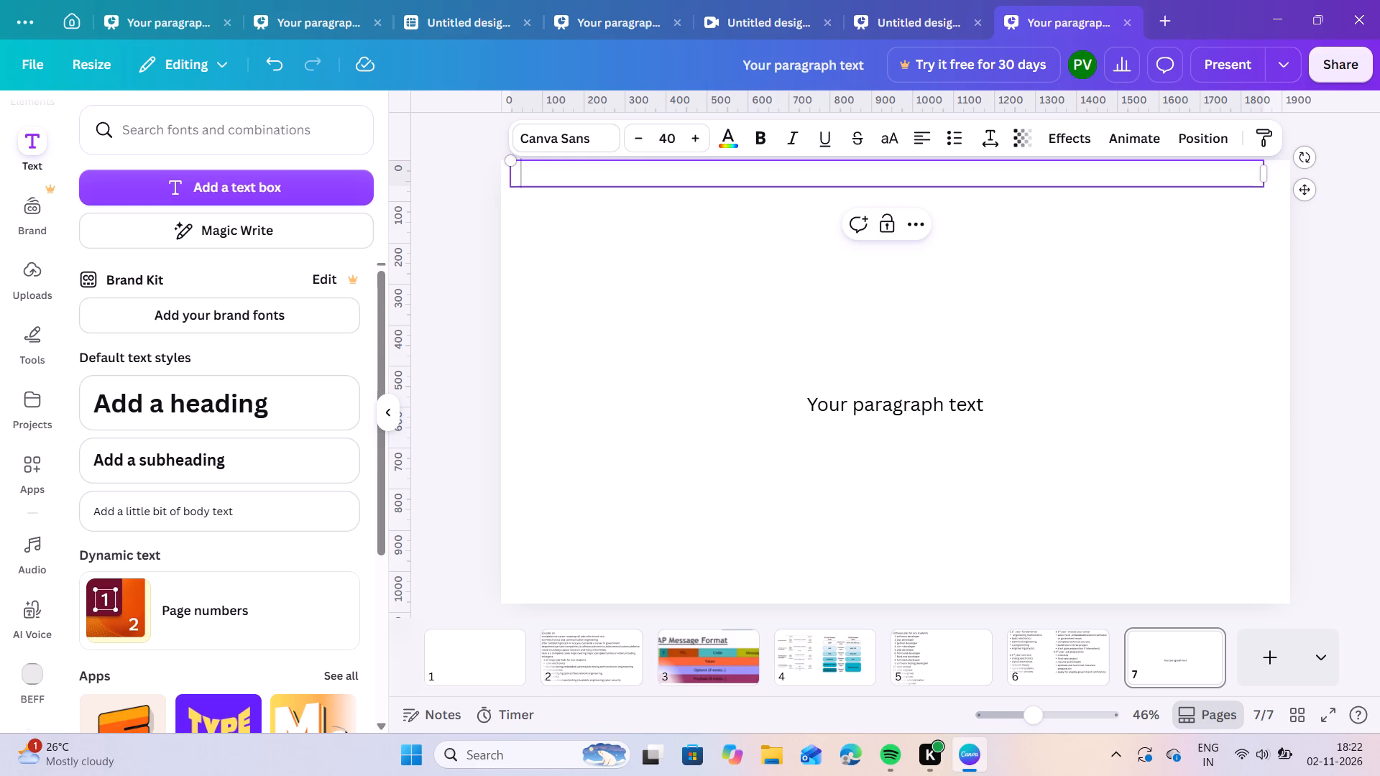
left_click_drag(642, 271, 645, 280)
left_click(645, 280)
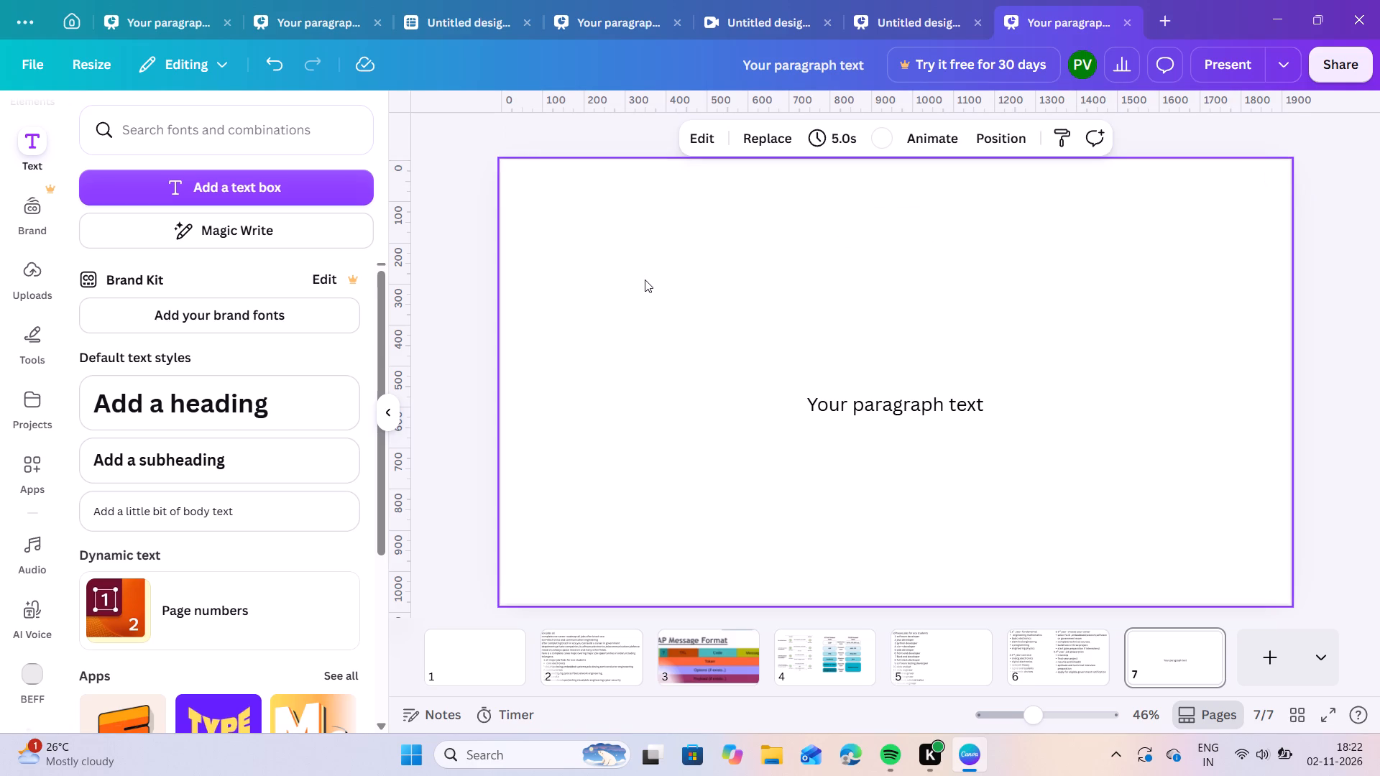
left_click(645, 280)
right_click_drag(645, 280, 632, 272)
Move the remaining placeholder text box to the page's top-left corner and widen it to nearly the full page width.
left_click_drag(970, 339, 953, 390)
left_click_drag(953, 390, 943, 405)
left_click(943, 405)
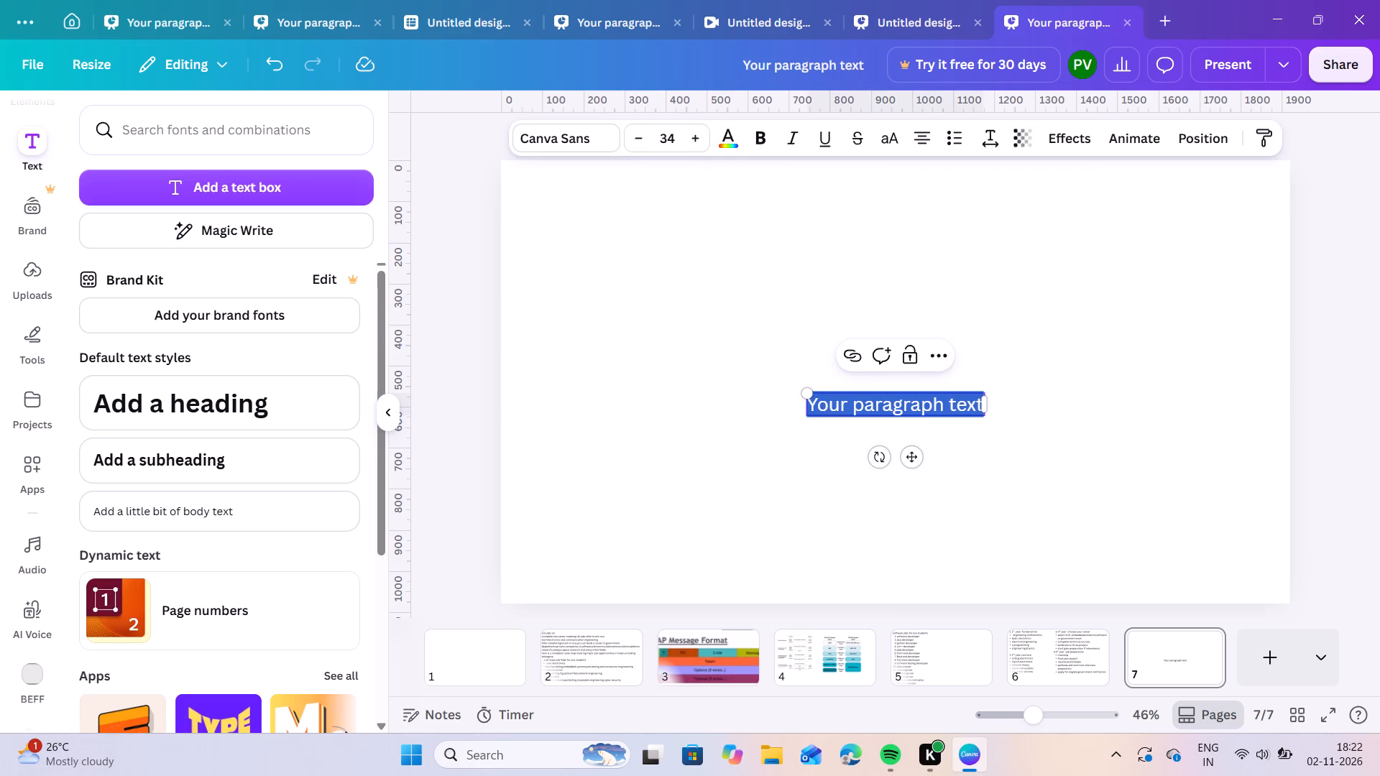
left_click_drag(914, 456, 643, 231)
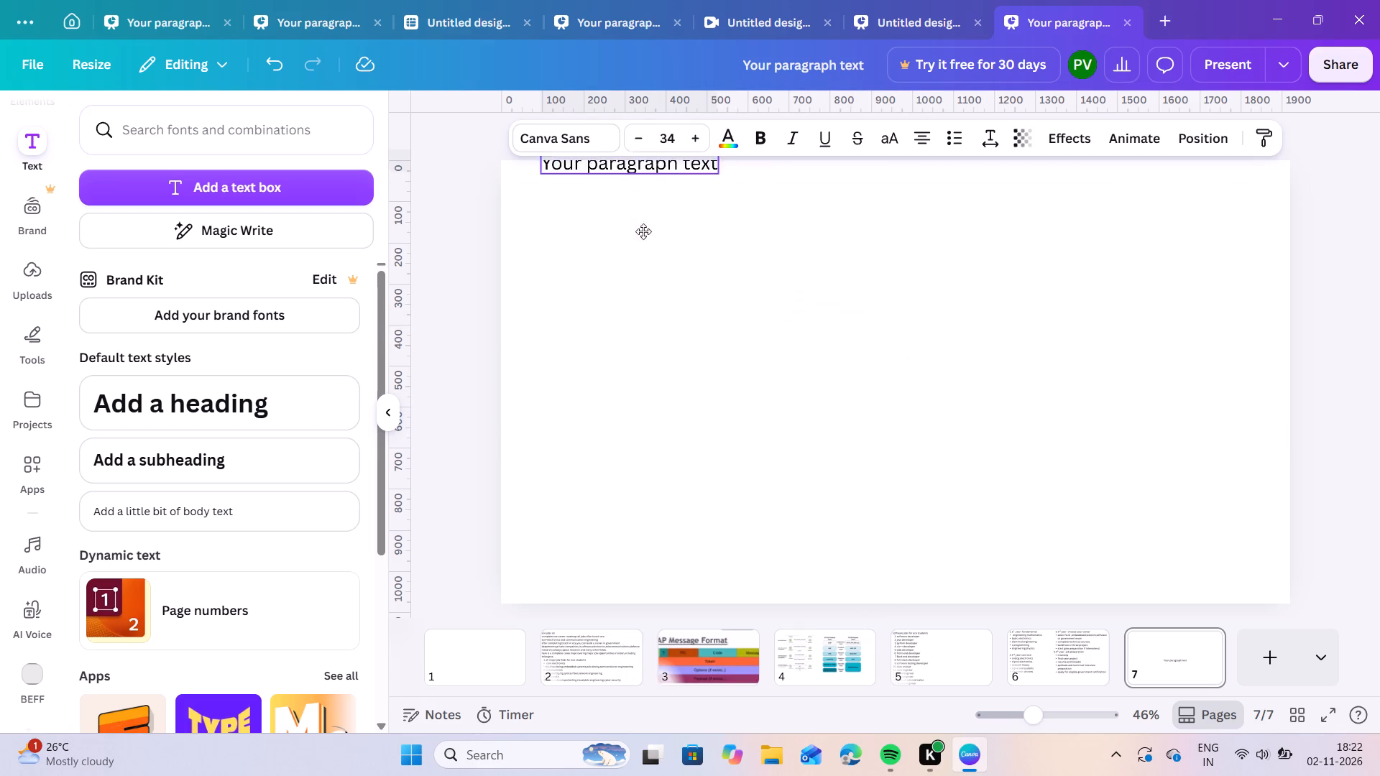
left_click_drag(643, 231, 624, 251)
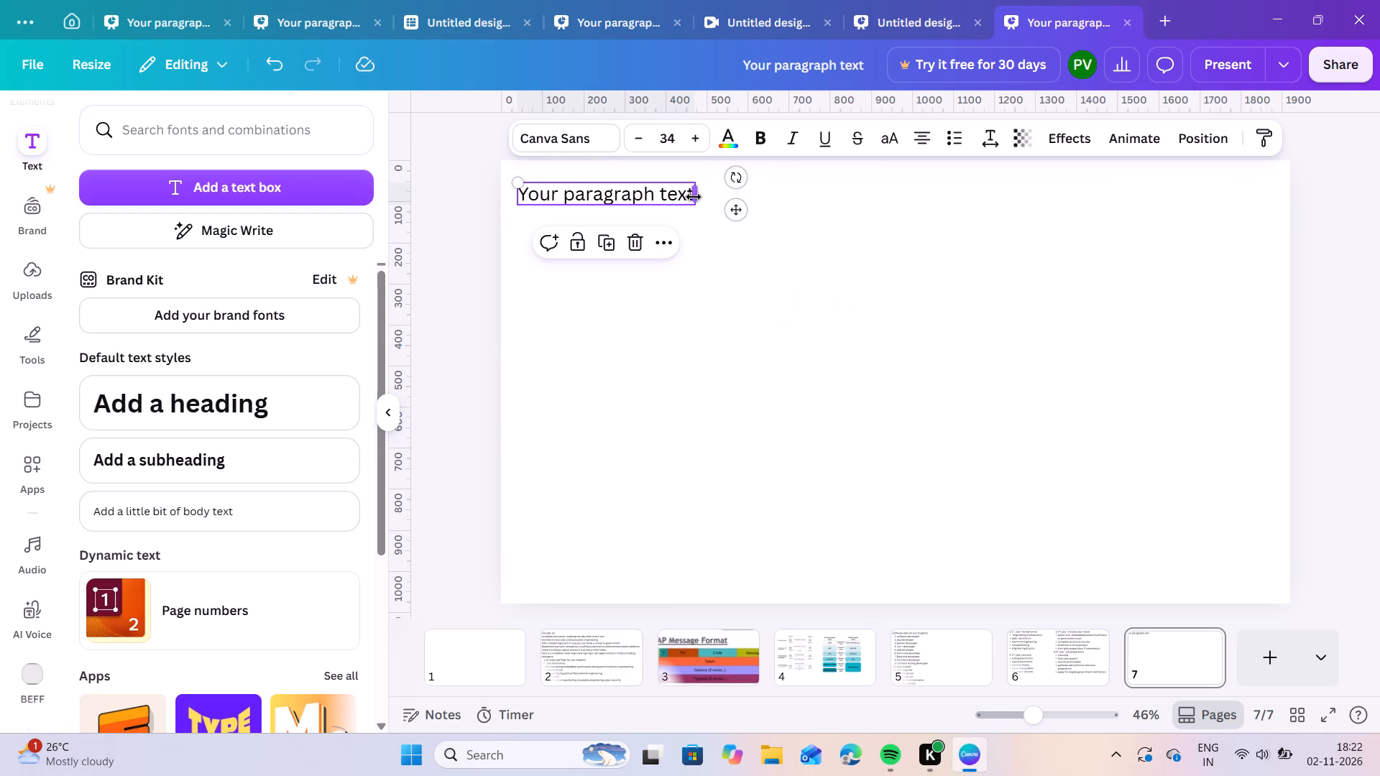
left_click_drag(694, 197, 747, 244)
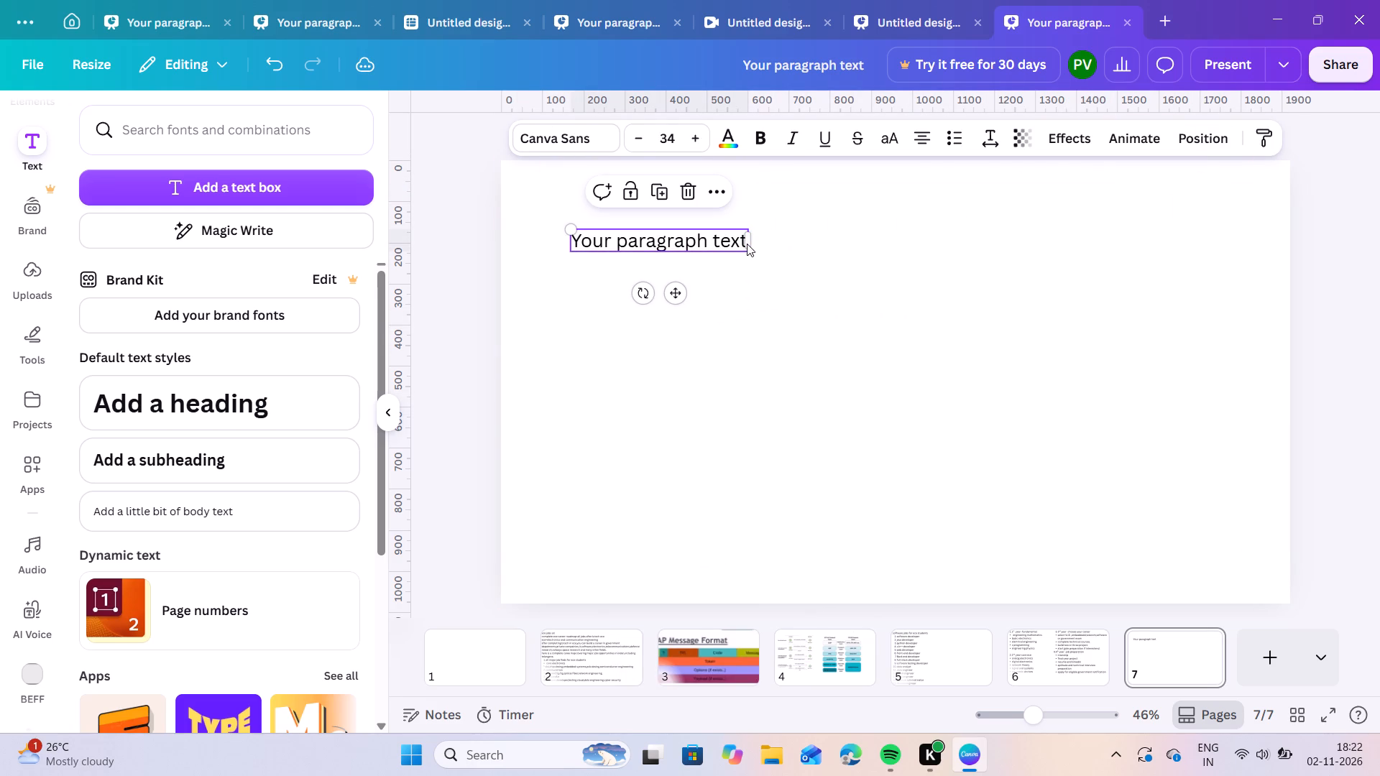
left_click_drag(740, 239, 665, 215)
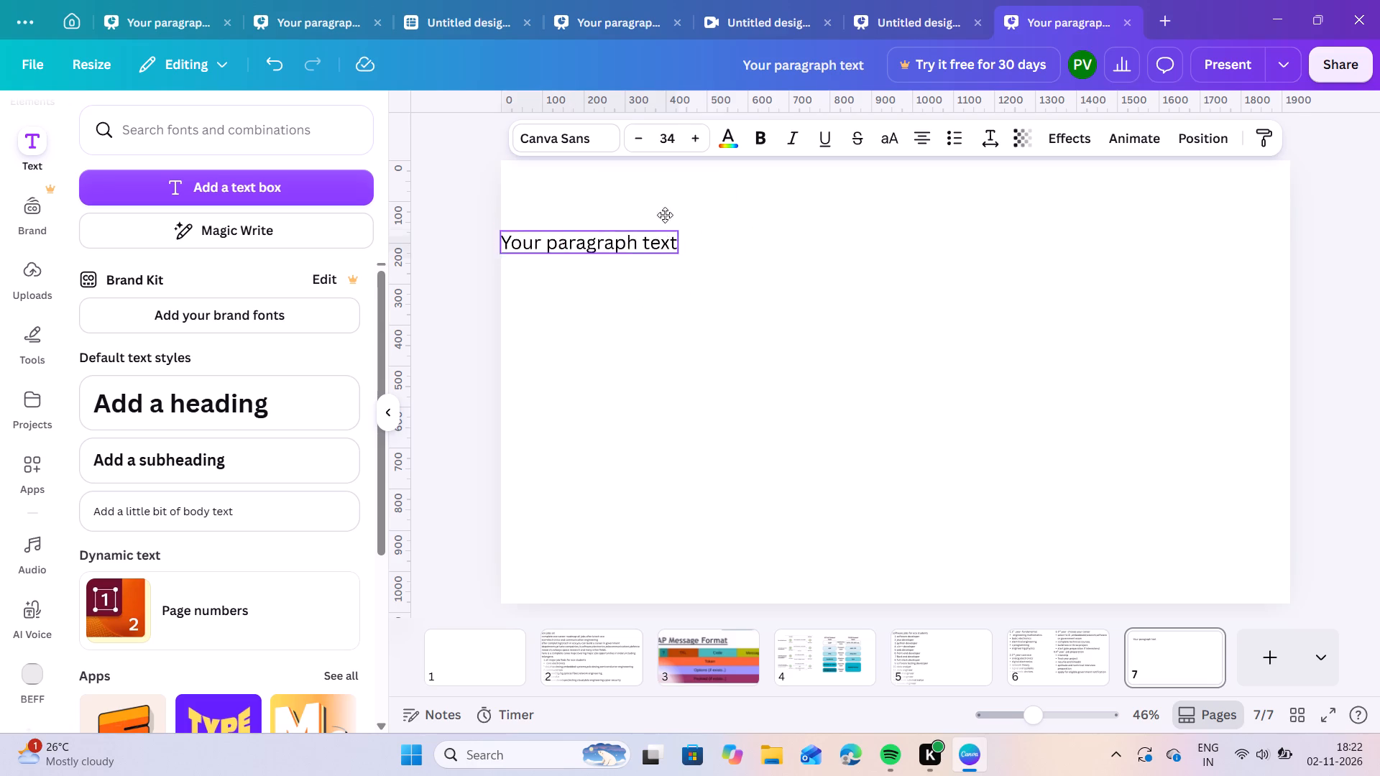
left_click_drag(665, 215, 682, 177)
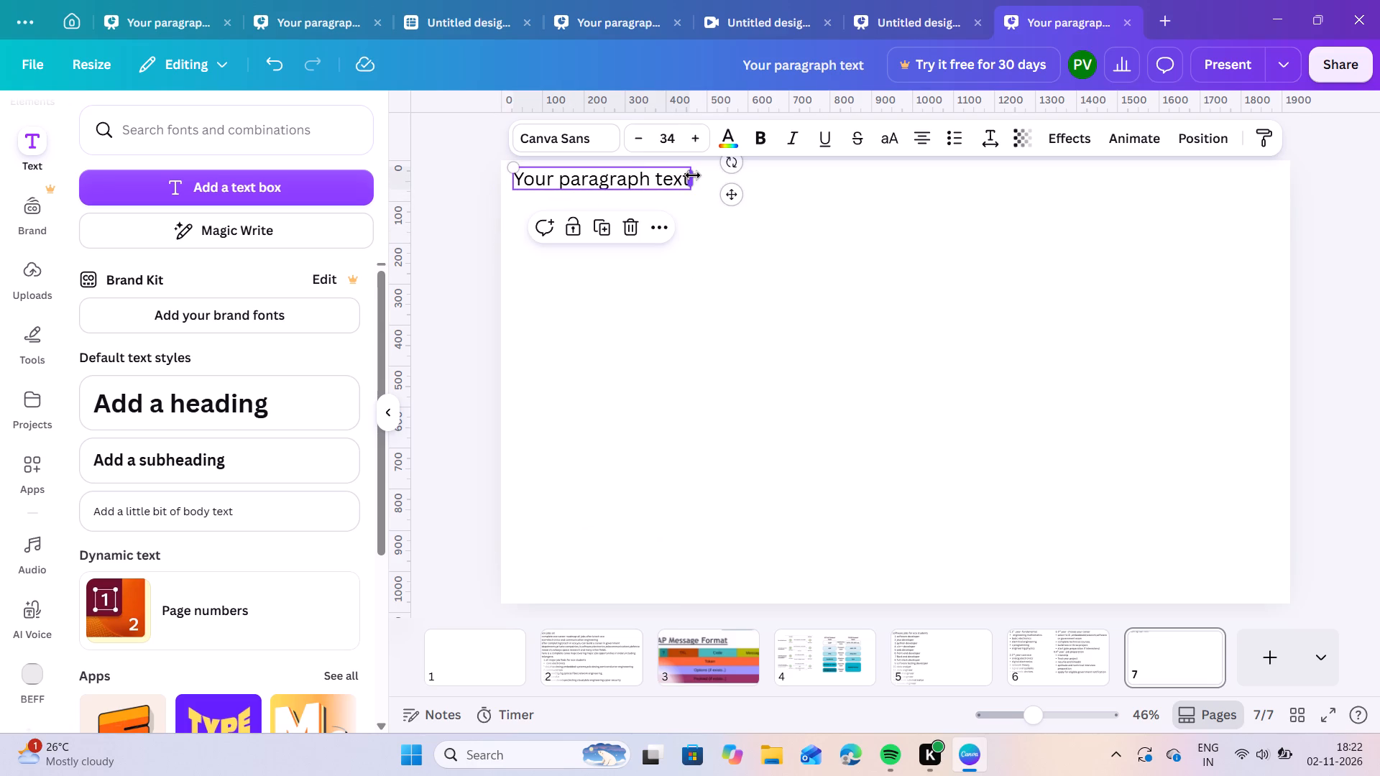
left_click_drag(693, 175, 1238, 200)
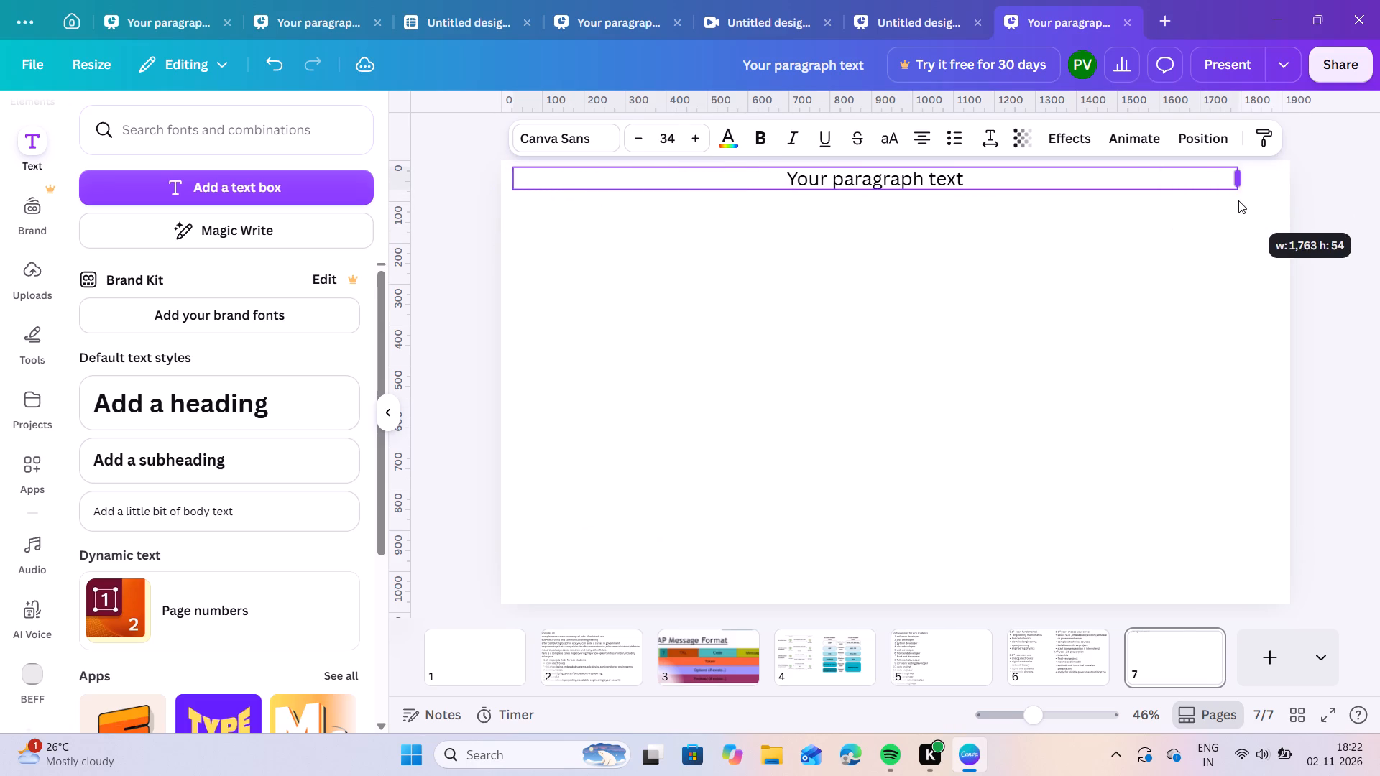
left_click_drag(1238, 200, 1262, 202)
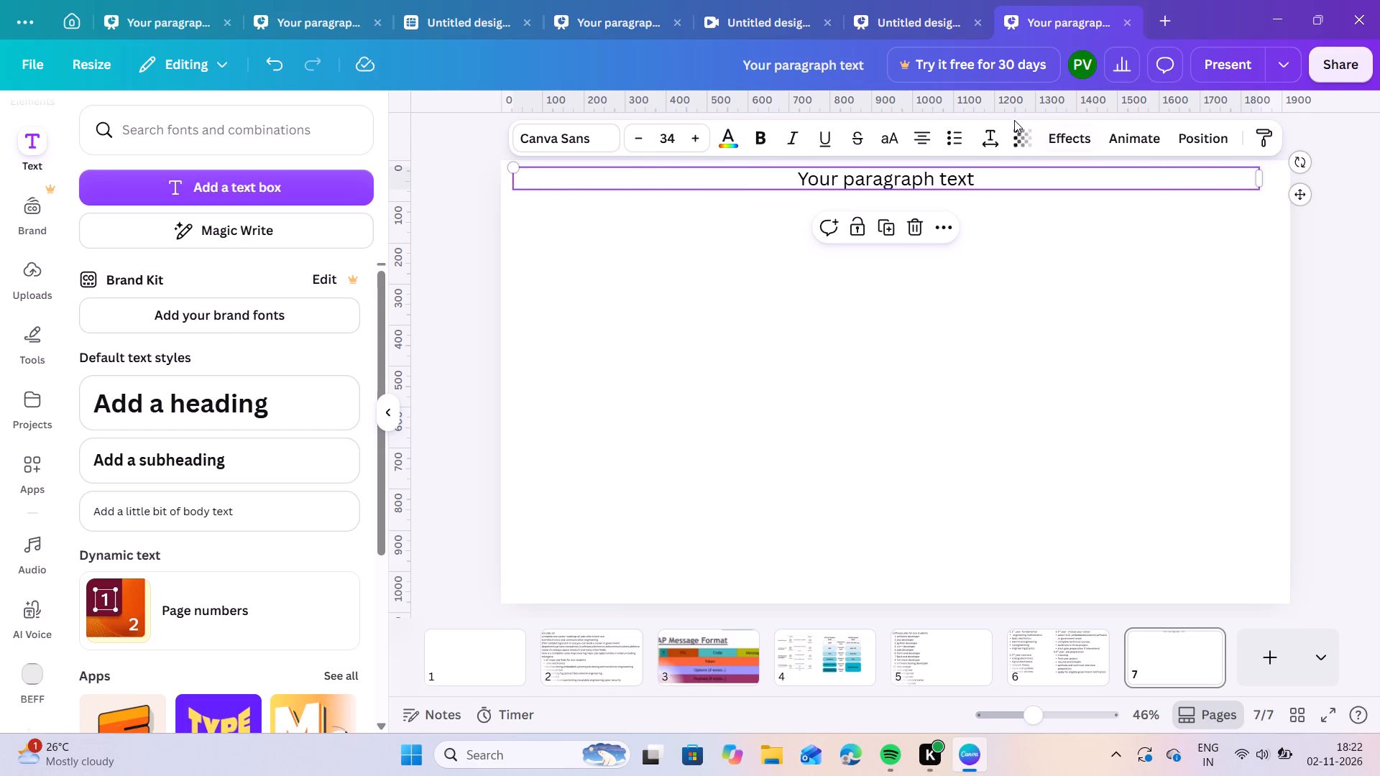
Clear the full-width box's placeholder text on page seven, left-align it and start a numbered list at 1.
double_click(985, 169)
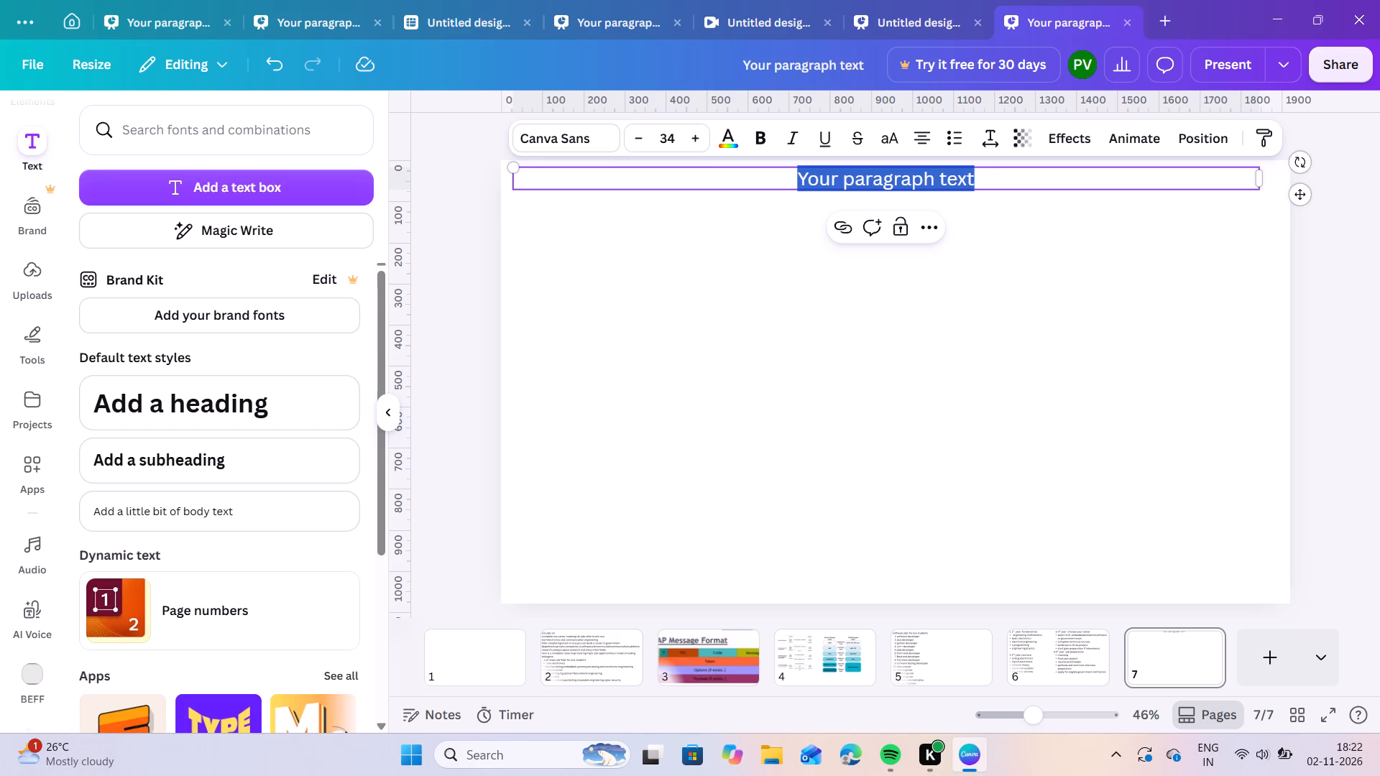
left_click(921, 144)
key("BackSpace")
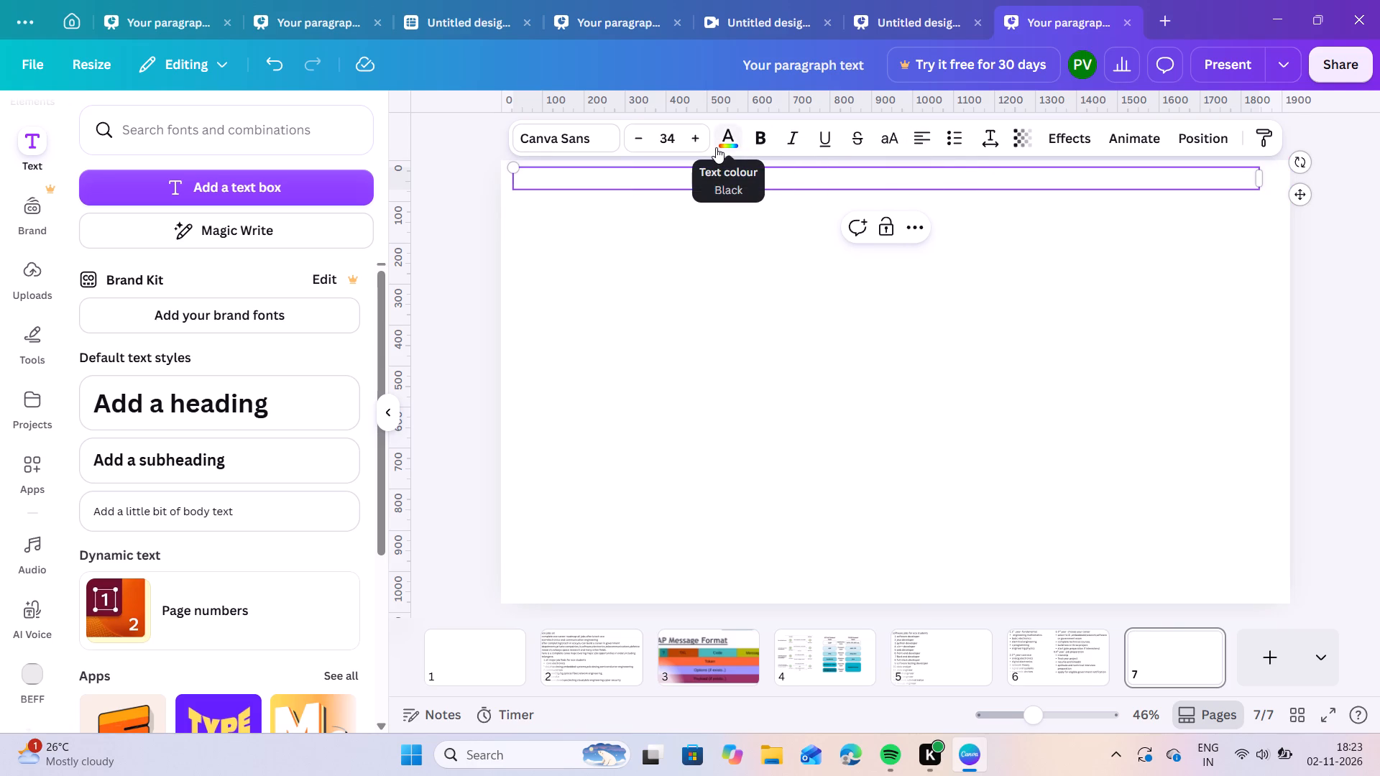
key("1")
type(".")
key("space")
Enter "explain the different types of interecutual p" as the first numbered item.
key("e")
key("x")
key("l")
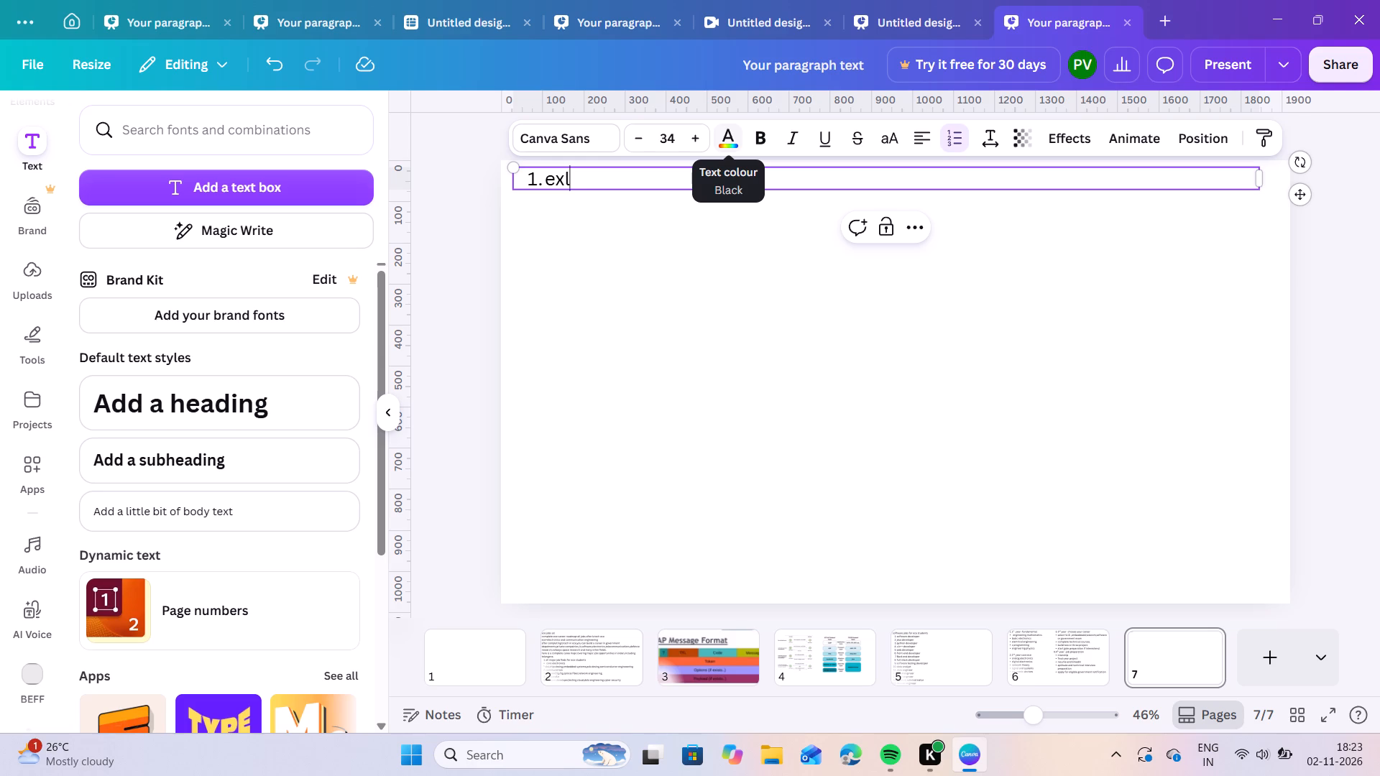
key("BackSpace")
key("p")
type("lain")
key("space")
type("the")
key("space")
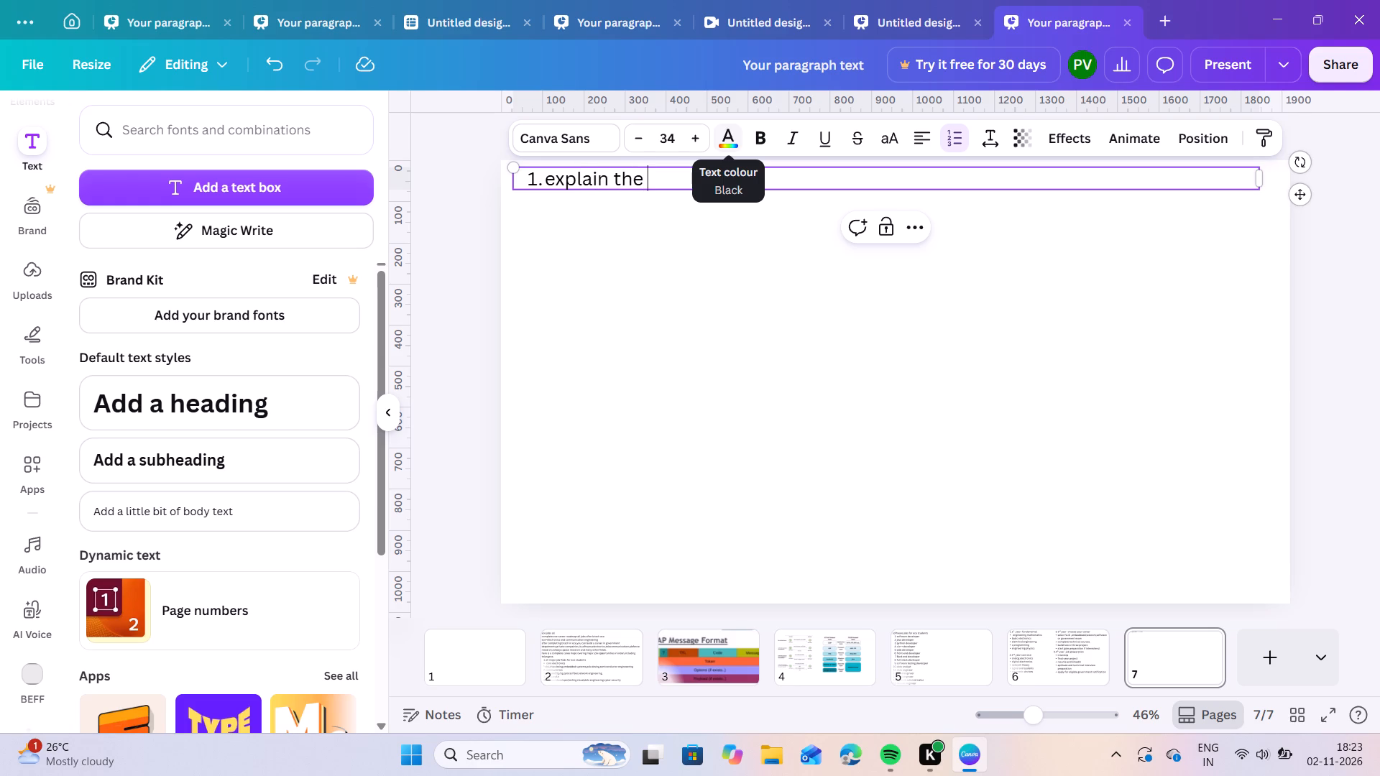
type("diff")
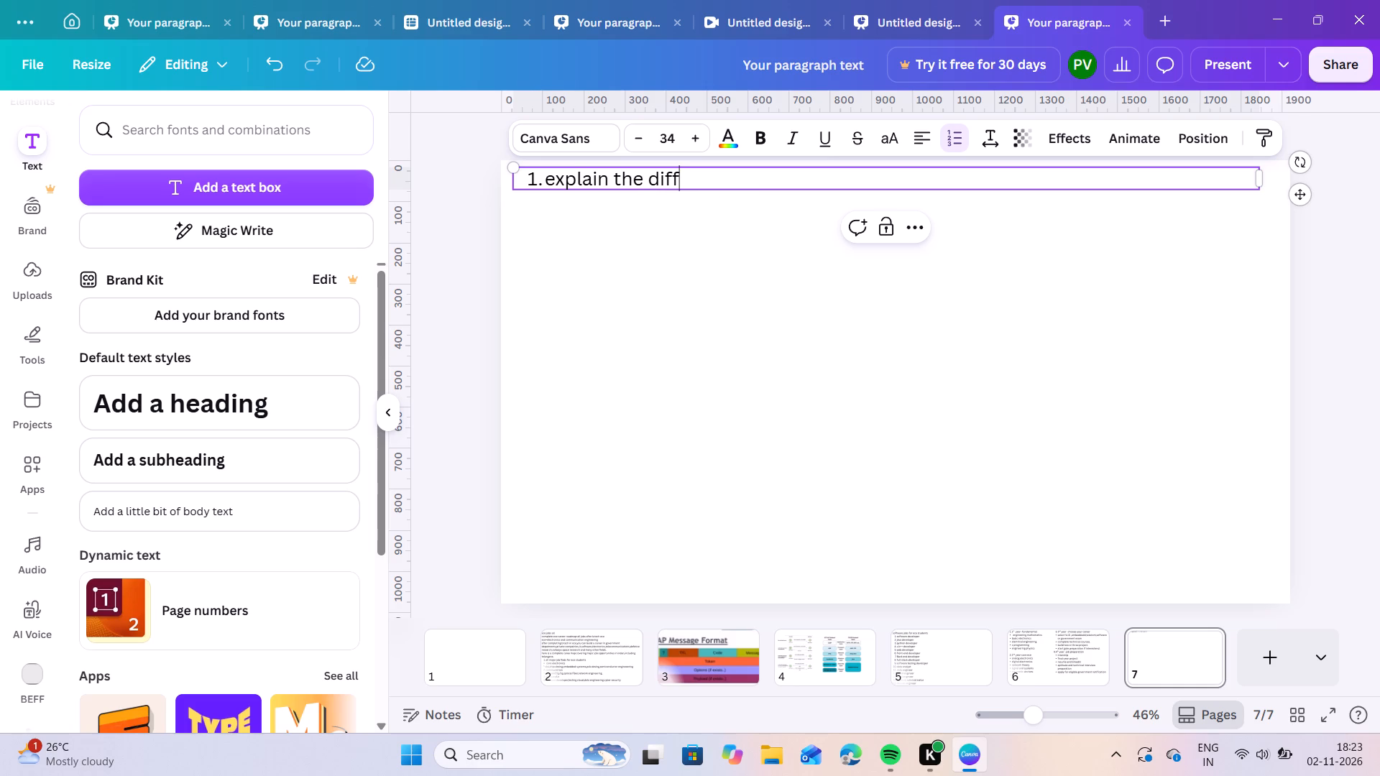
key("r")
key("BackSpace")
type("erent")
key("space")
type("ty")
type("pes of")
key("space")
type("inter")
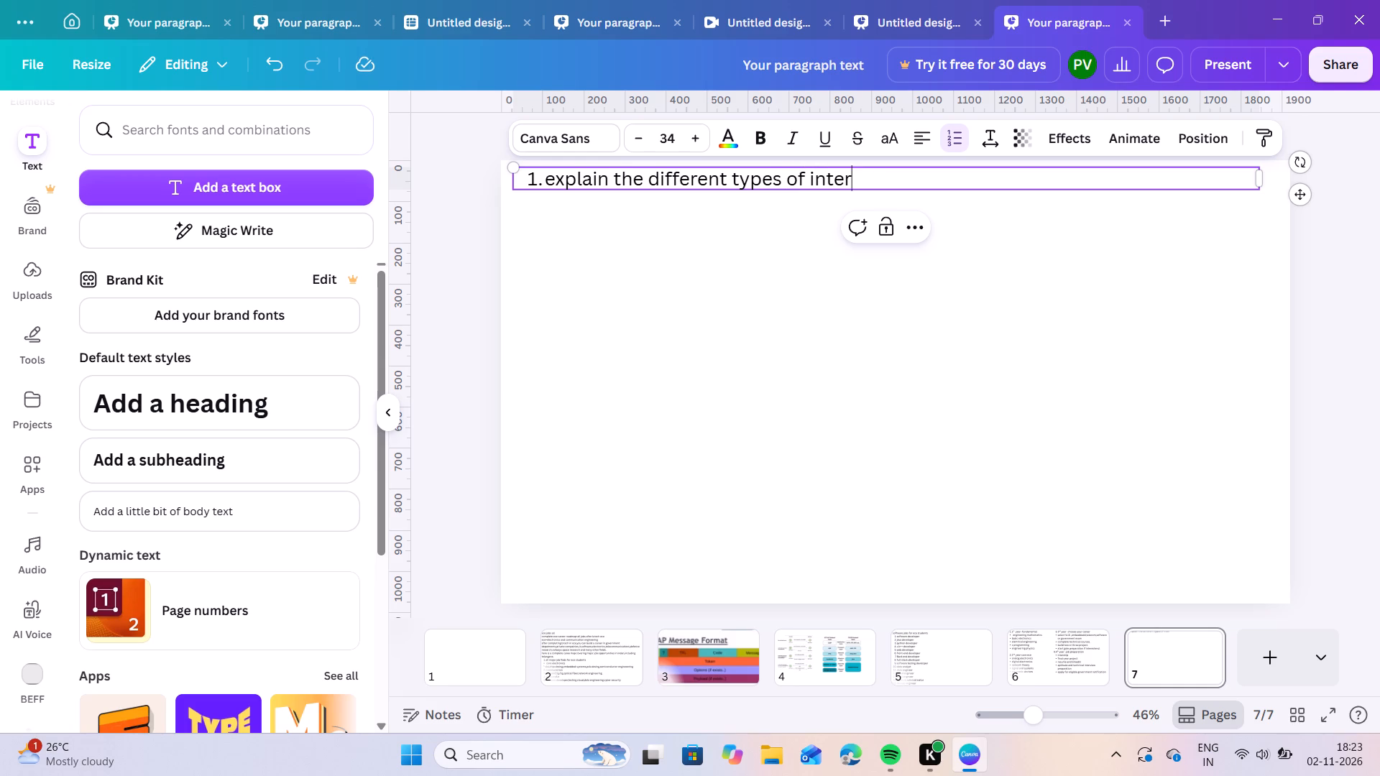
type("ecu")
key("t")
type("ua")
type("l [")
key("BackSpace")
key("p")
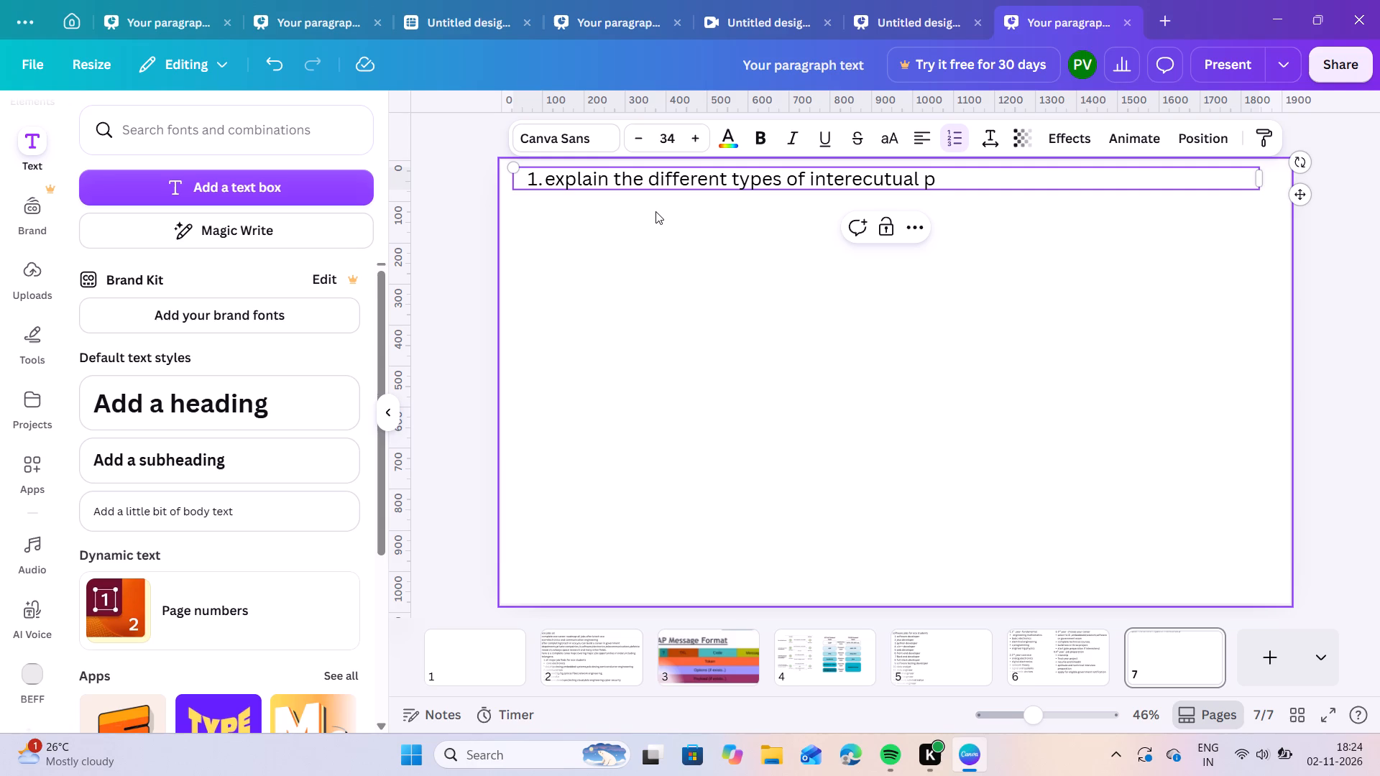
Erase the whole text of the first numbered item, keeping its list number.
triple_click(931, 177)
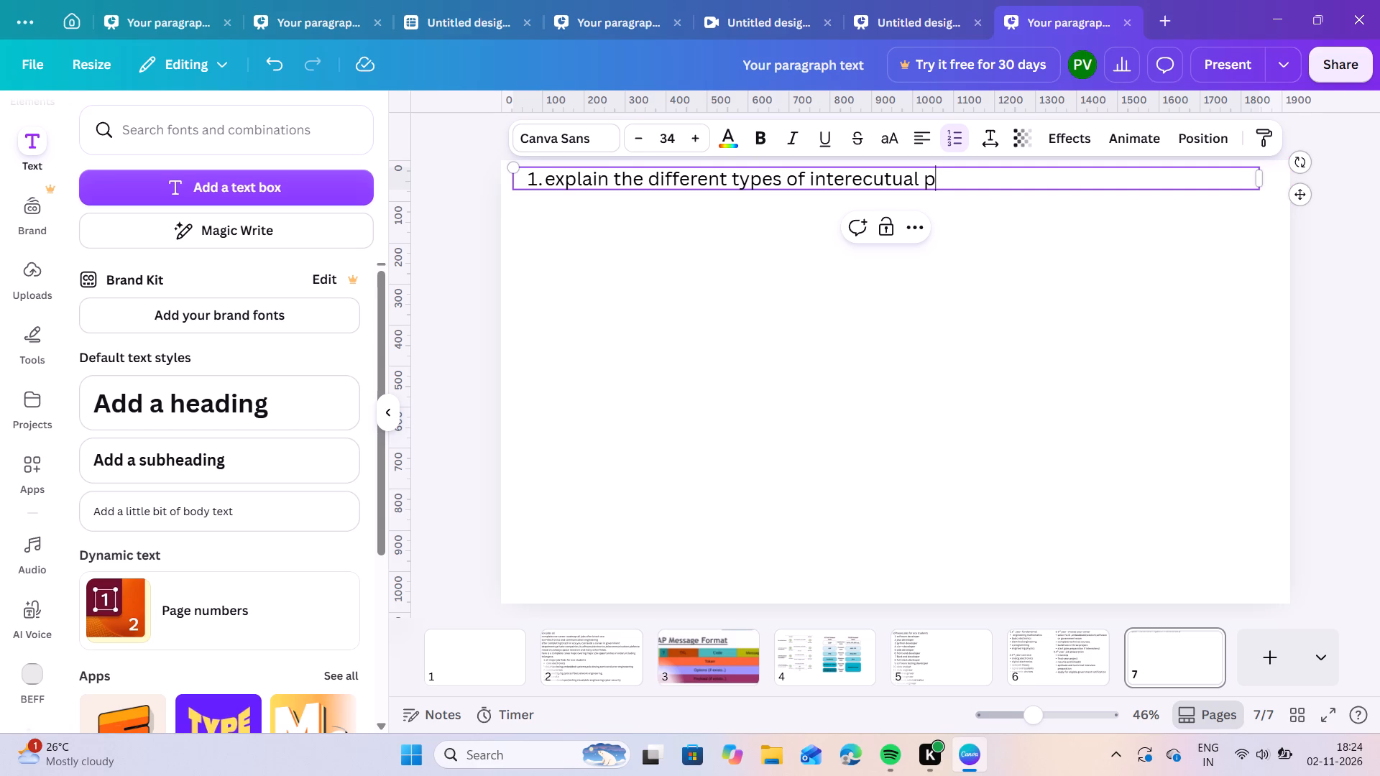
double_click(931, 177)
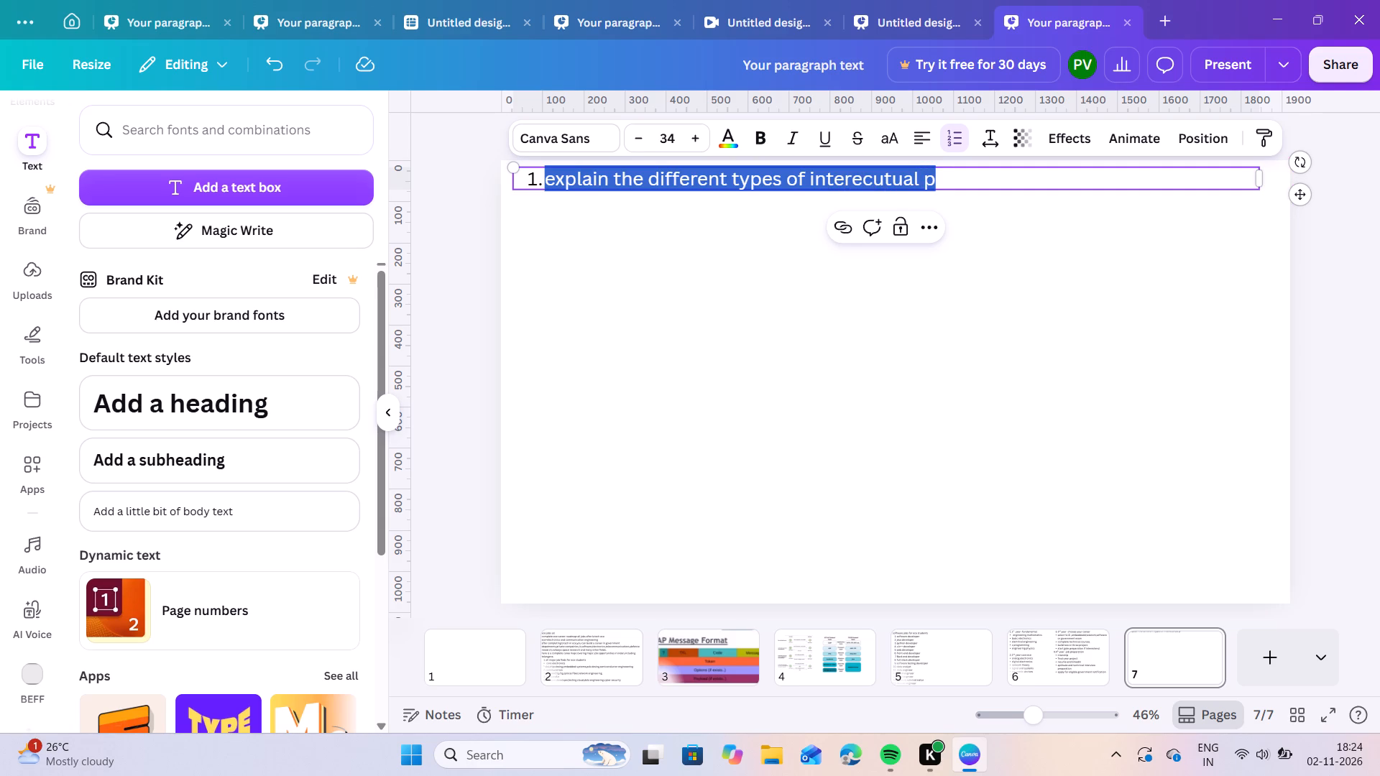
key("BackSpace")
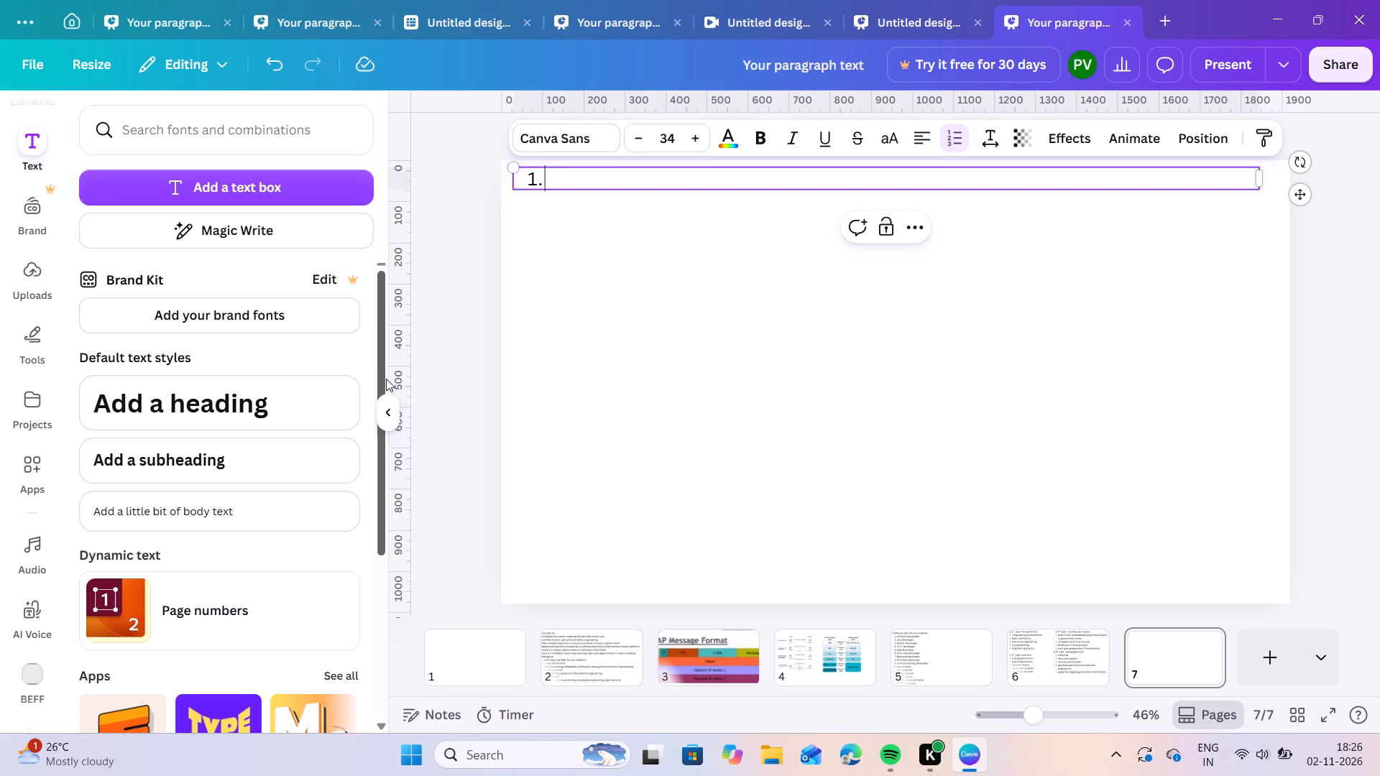
Enter "apply the onem2m architecture to an iot service management application" as the first numbered item on page seven.
type("apply")
key("space")
type("the")
key("space")
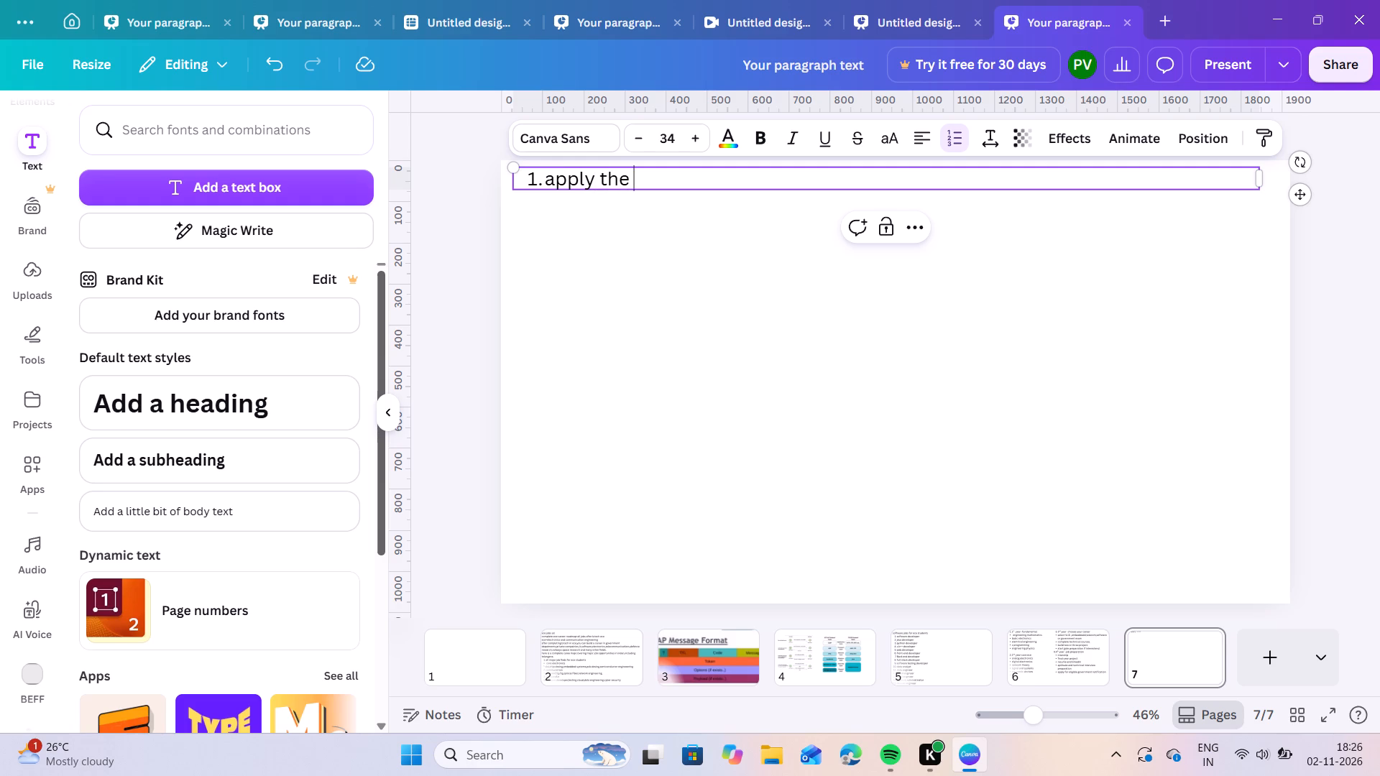
type("one")
type("m2m")
key("space")
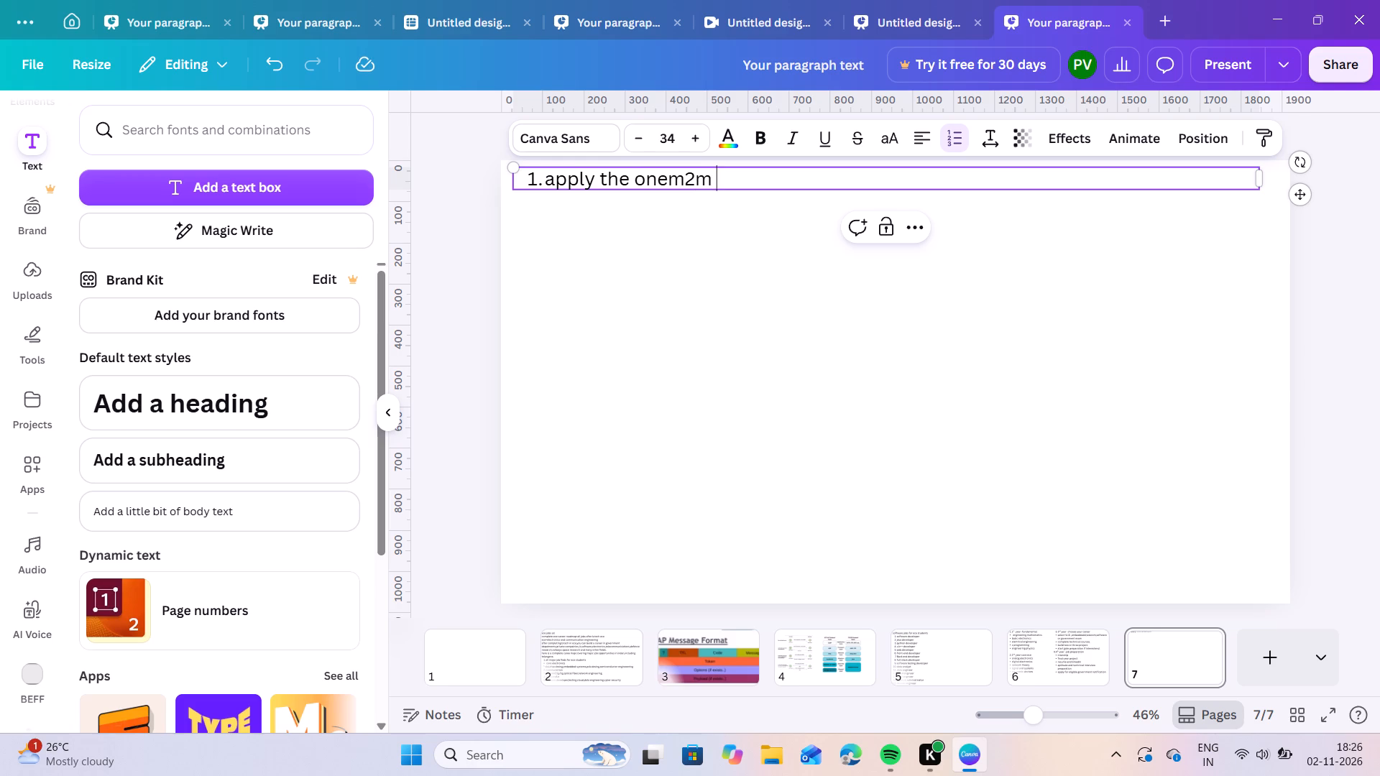
key("a")
type("rc")
key("h")
type("it")
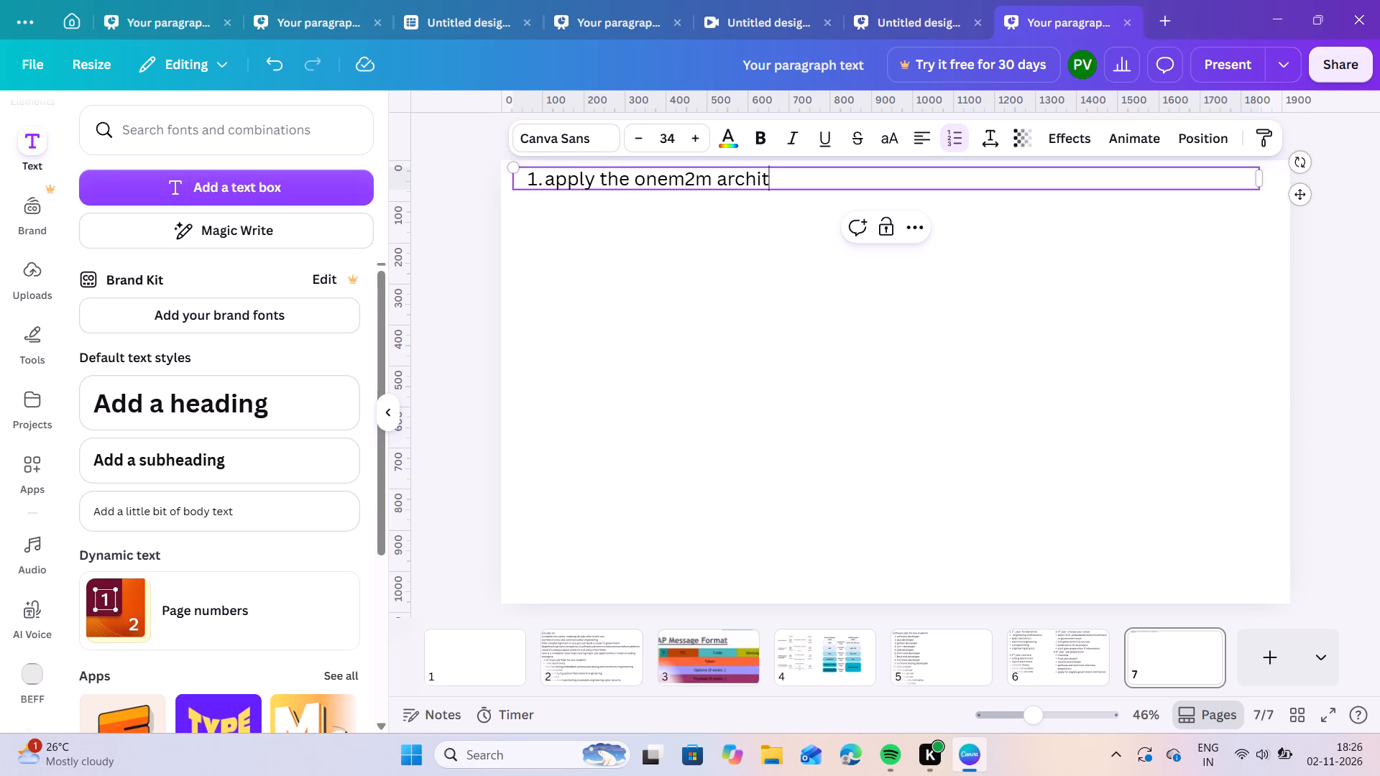
key("e")
key("c")
key("t")
key("u")
type("re to an iot")
key("space")
type("se")
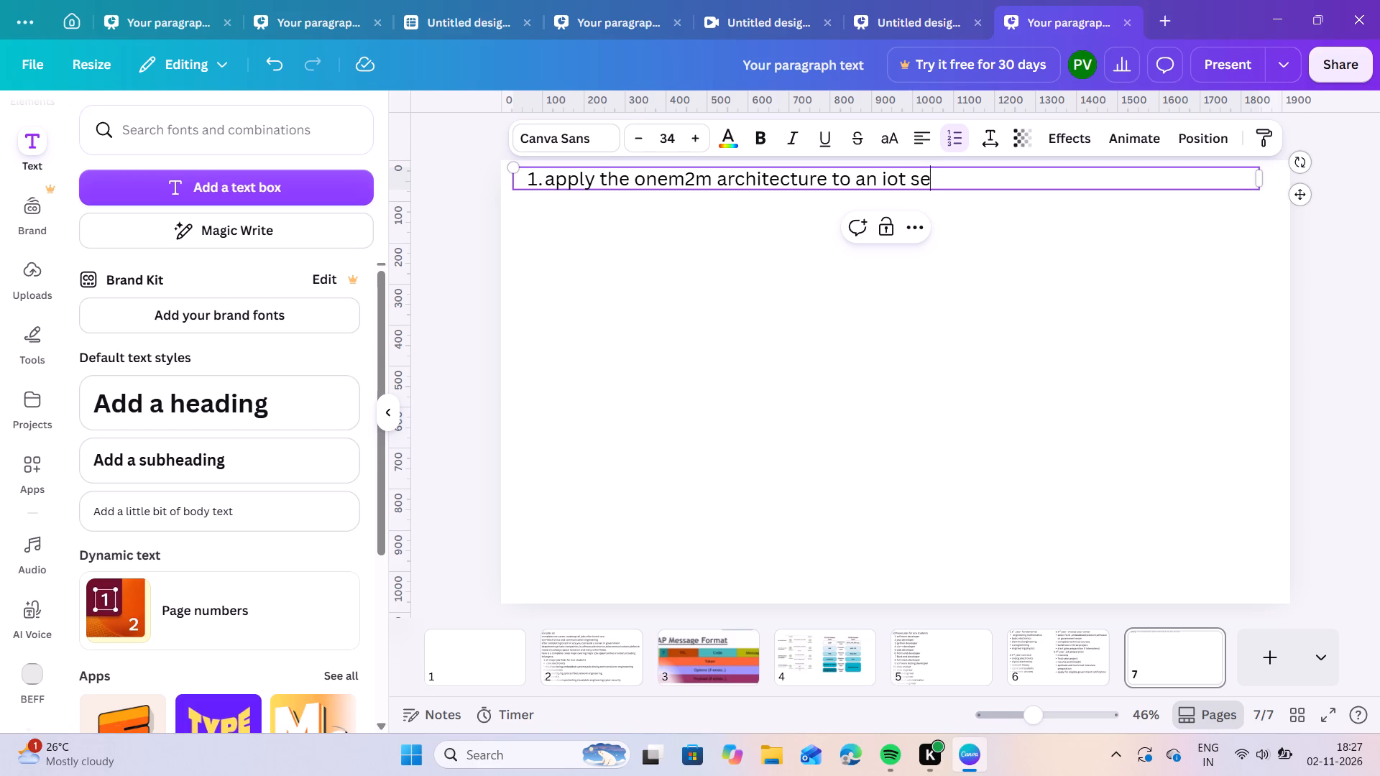
key("r")
key("v")
type("ice")
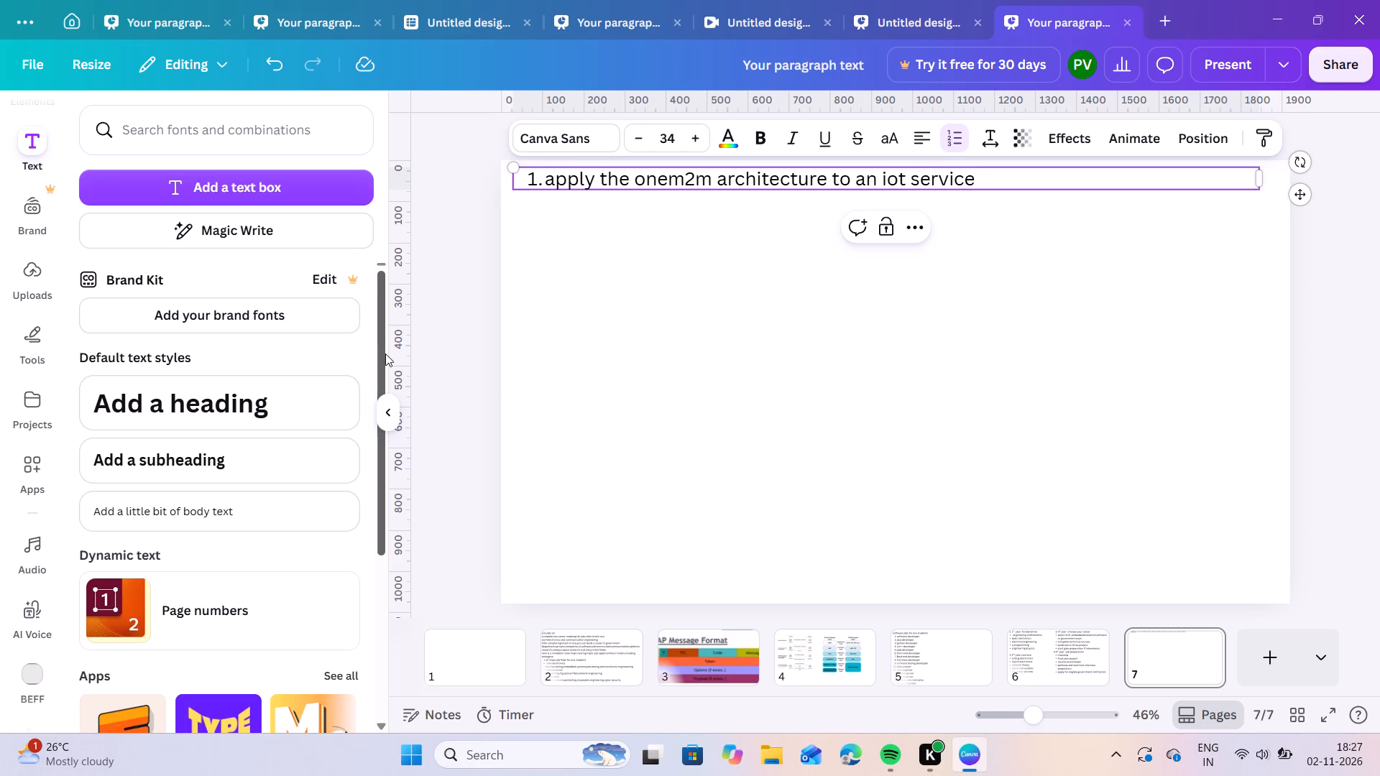
key("space")
type("ma")
type("na")
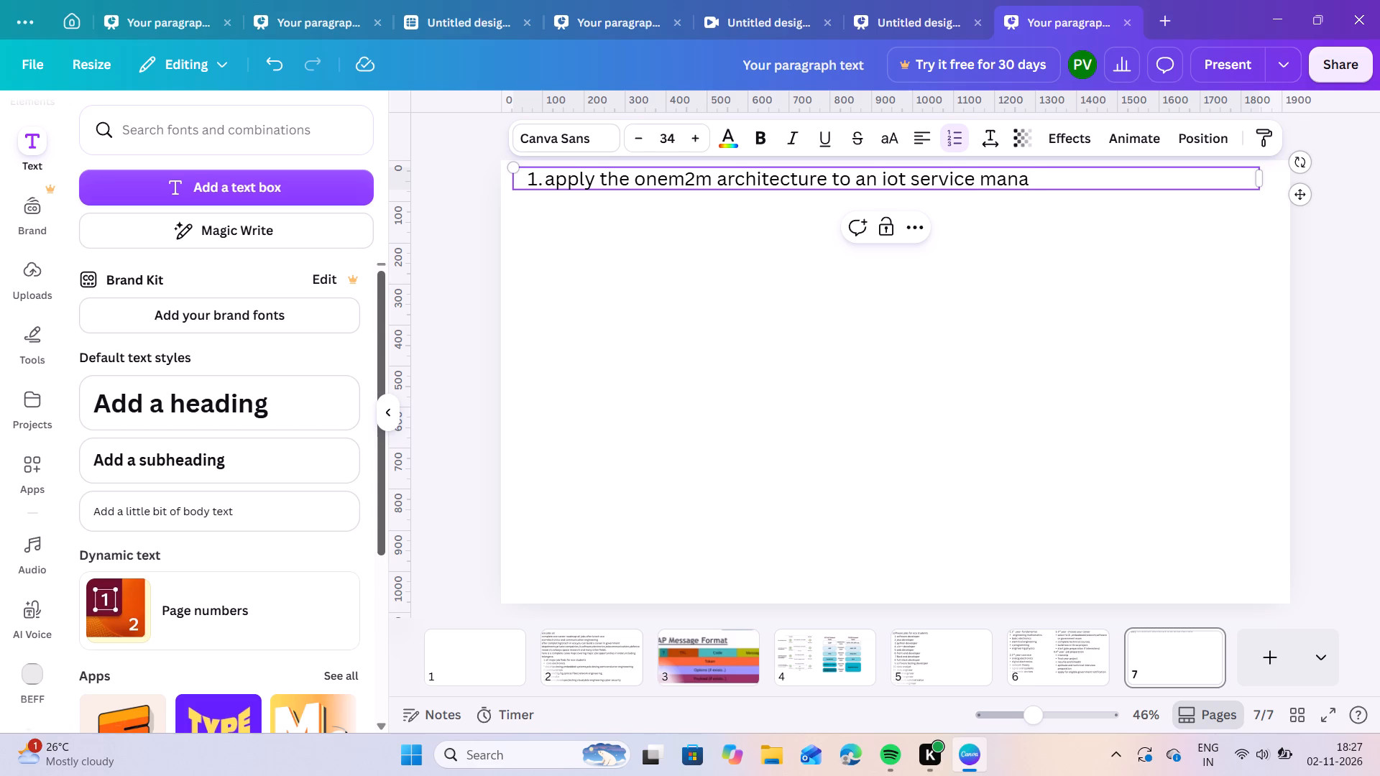
key("g")
type("em")
type("ent")
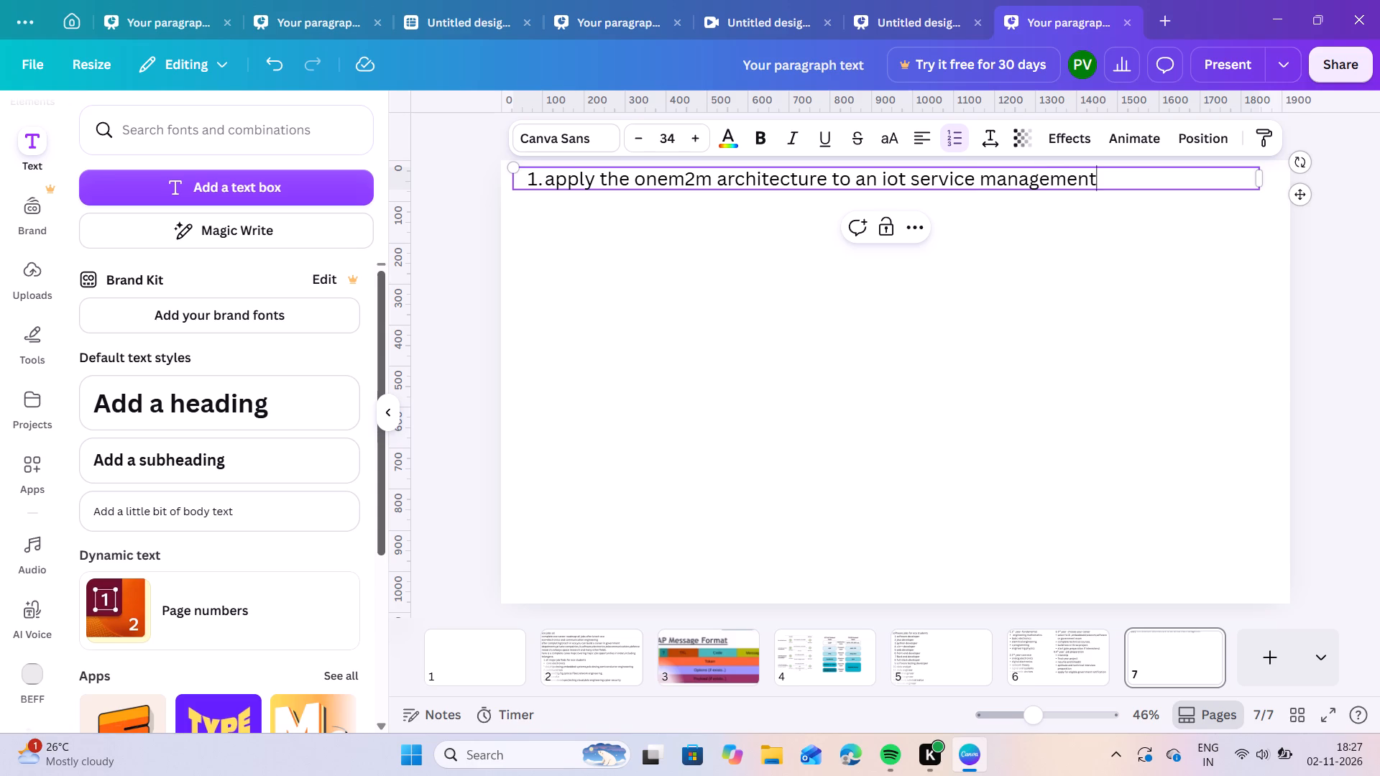
key("space")
type("ap")
type("plication")
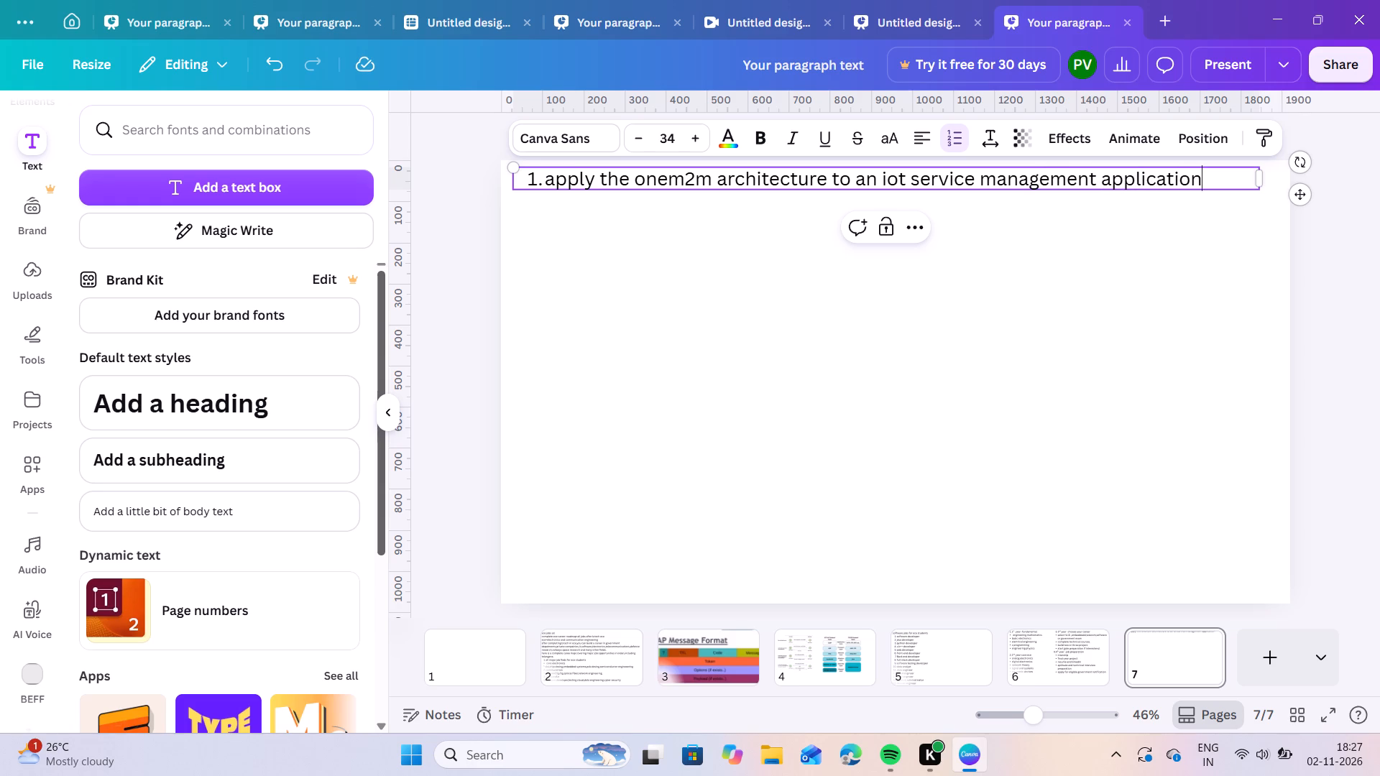
Add a second numbered item reading "analyze the function of etsi m2m in iot", with a space between "in" and "iot".
key("Return")
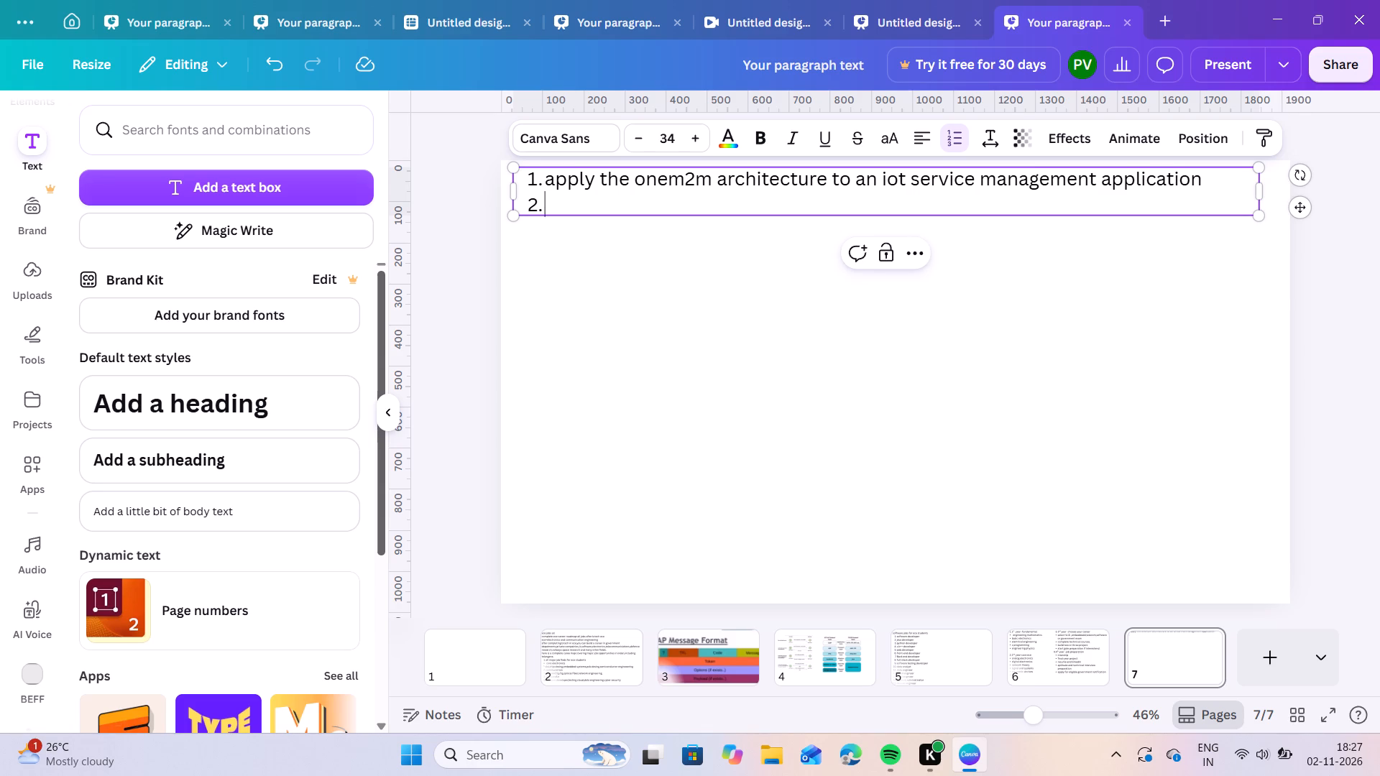
type("an")
type("al")
key("y")
type("ze")
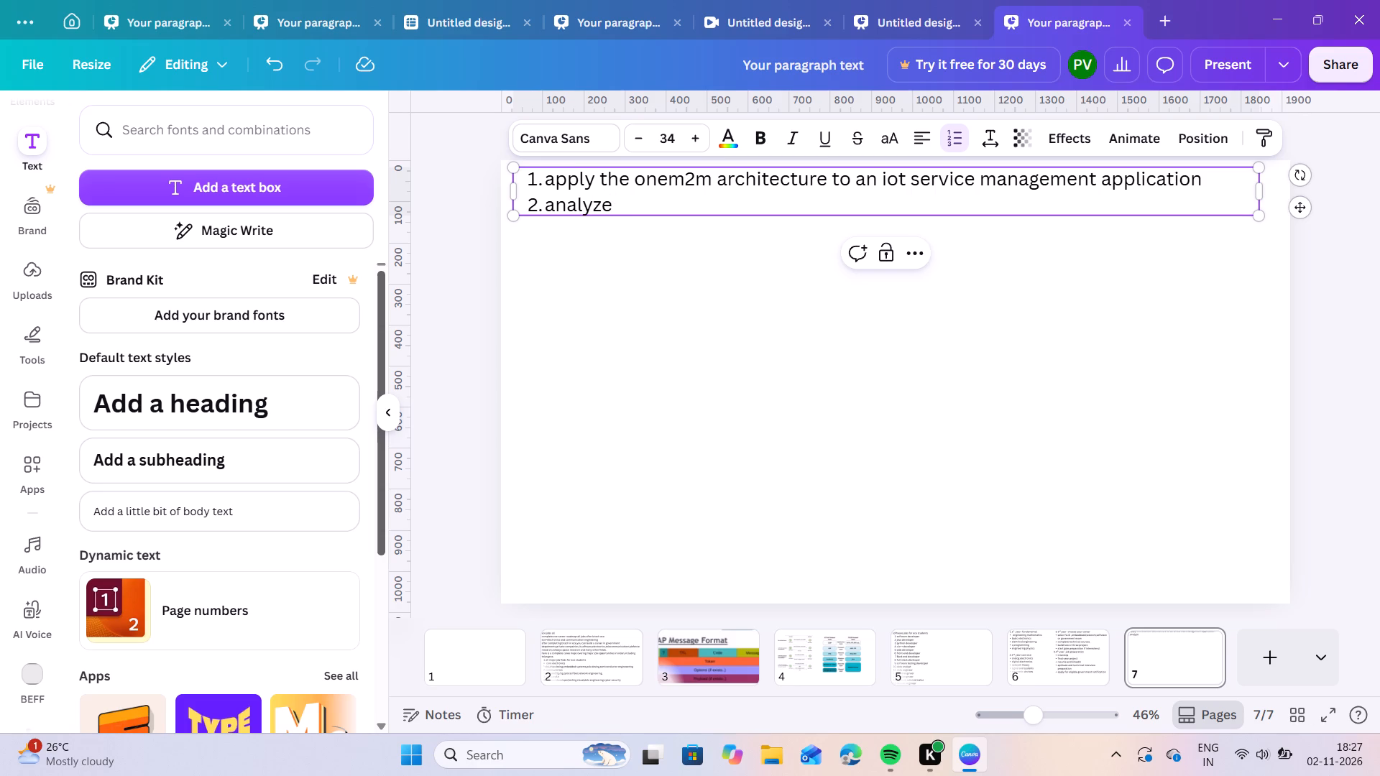
key("space")
type("the")
key("space")
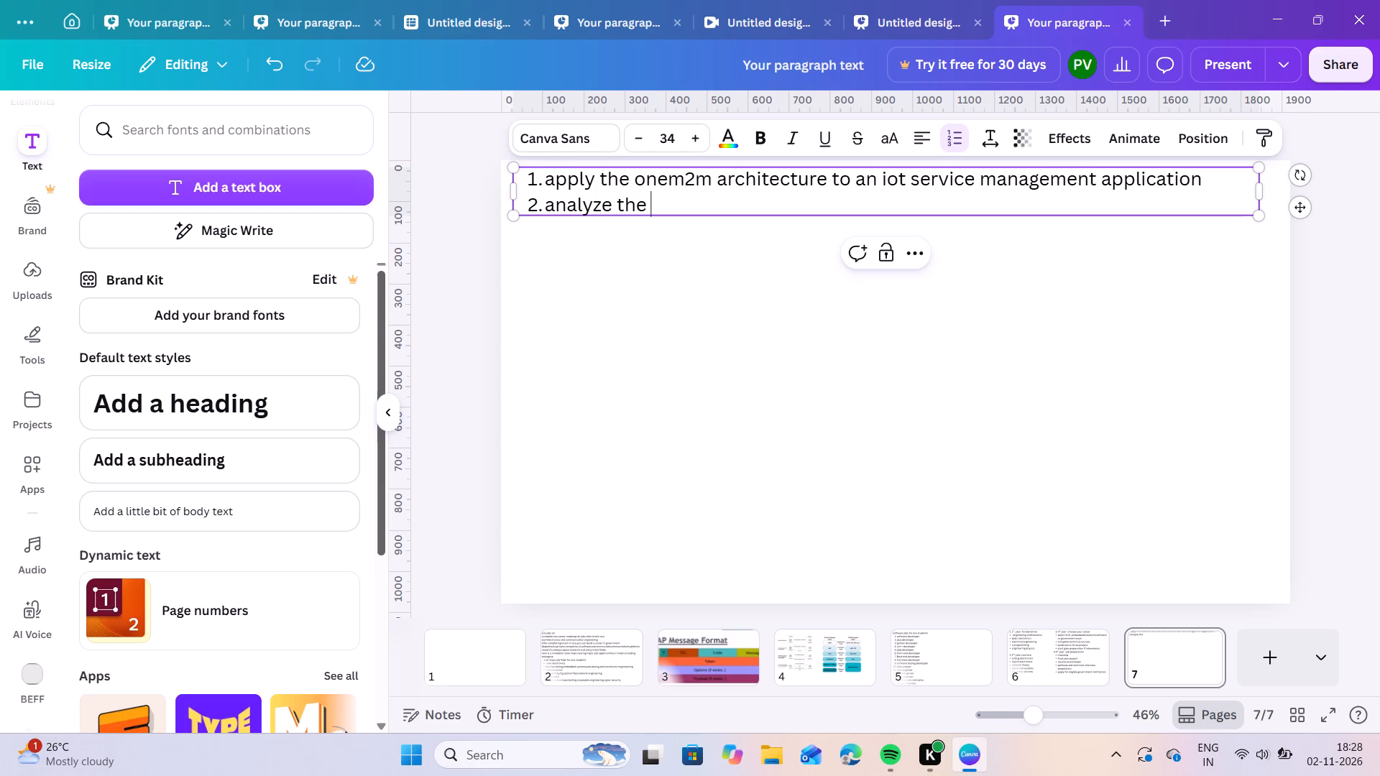
type("fu")
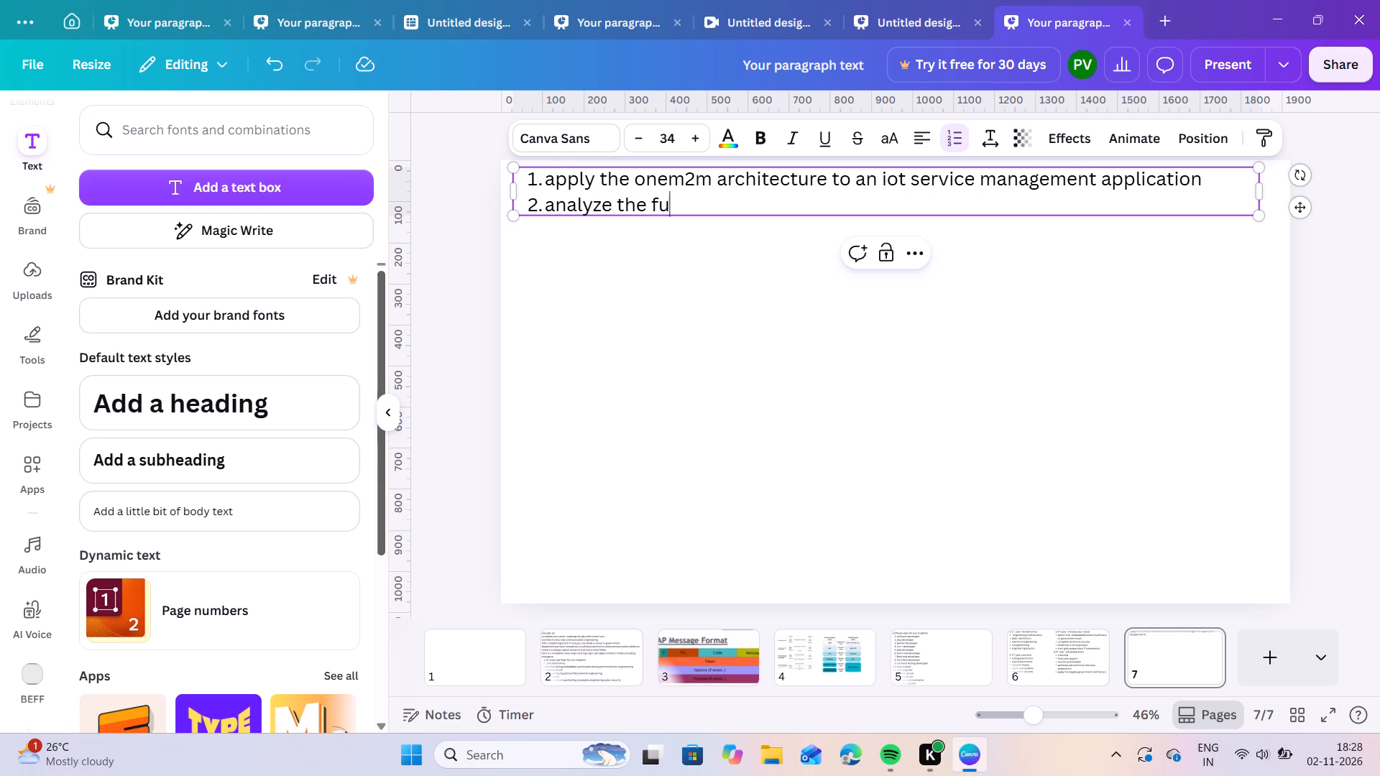
type("nction")
key("space")
type("of")
key("space")
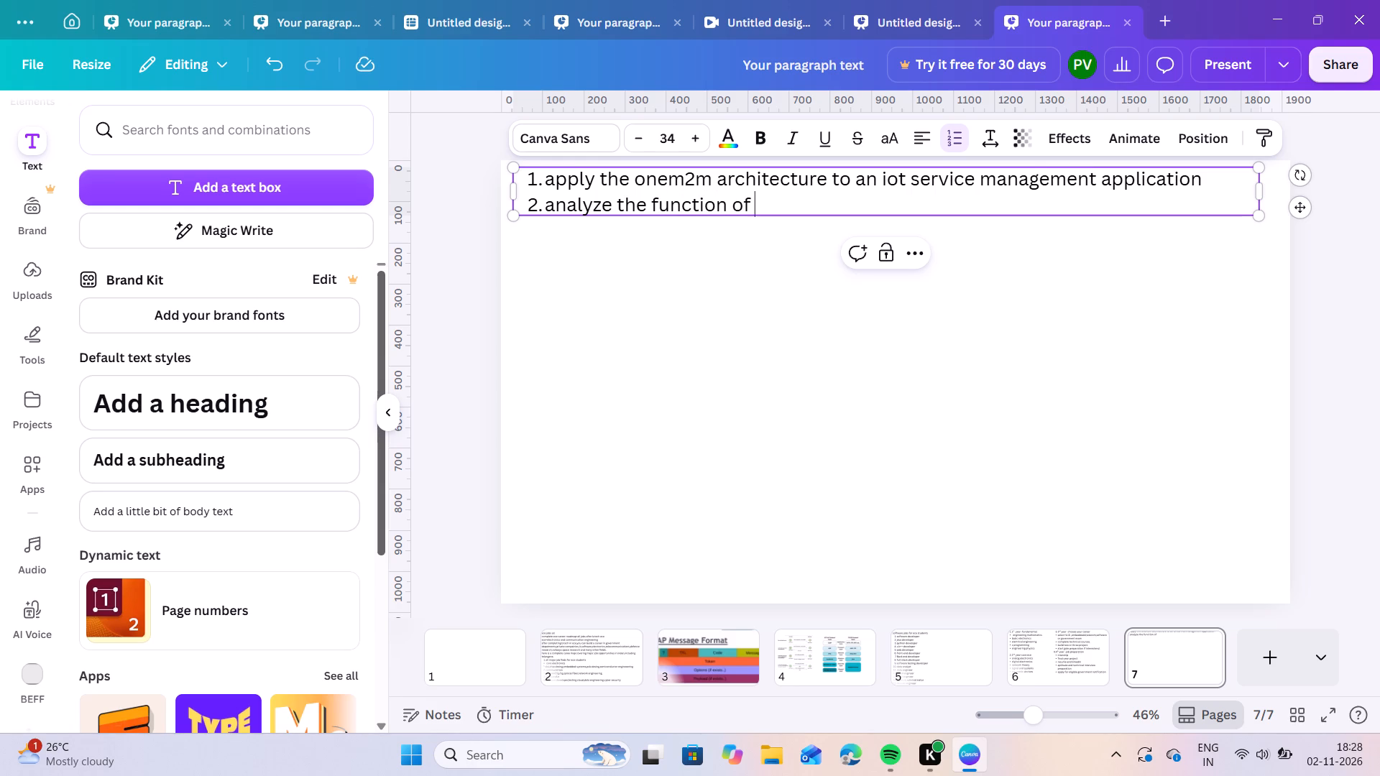
key("e")
key("t")
type("si")
key("space")
type("m2m")
key("space")
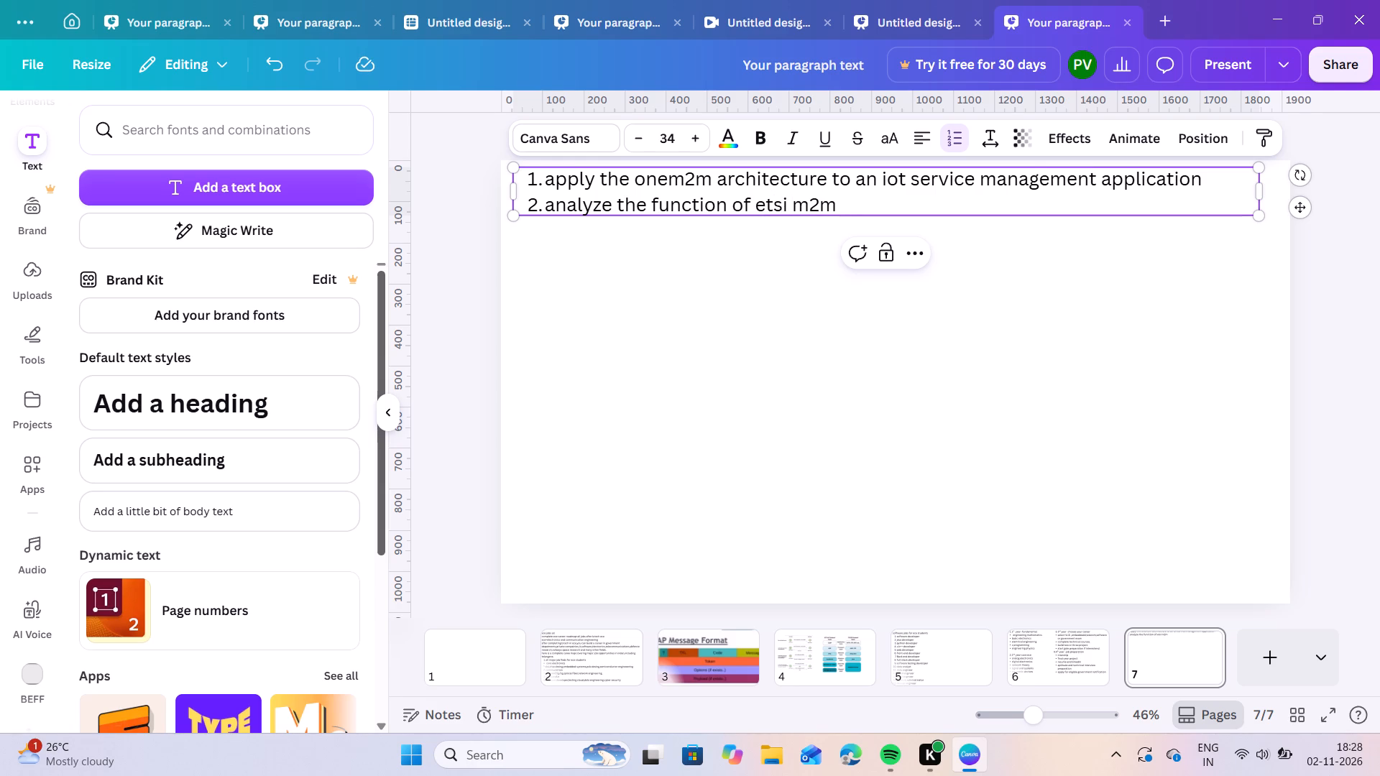
type("in")
type("iot")
key("Left")
key("Left")
key("Left")
key("space")
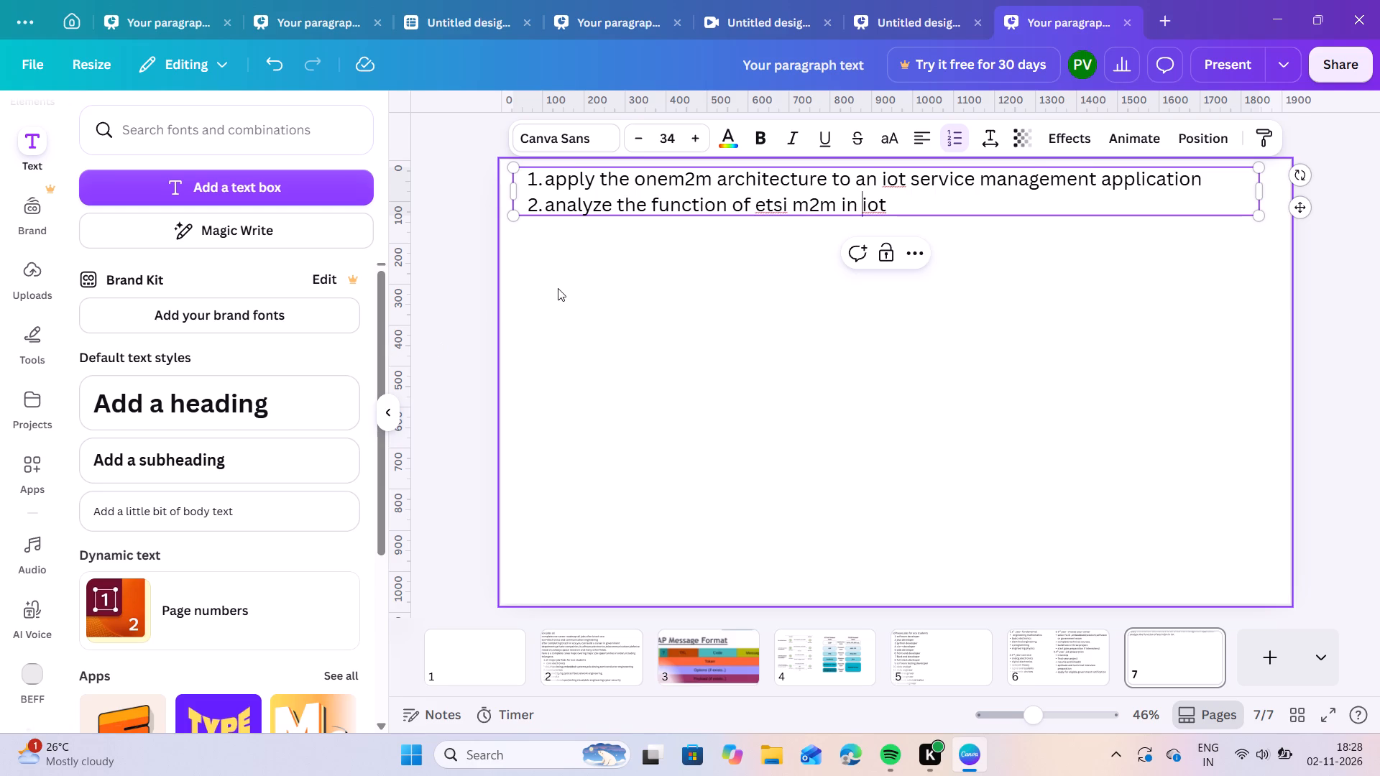
Complete the second numbered item by adding "service management" after "iot".
key("Right")
key("Right")
key("Right")
key("space")
type("se")
type("rvice")
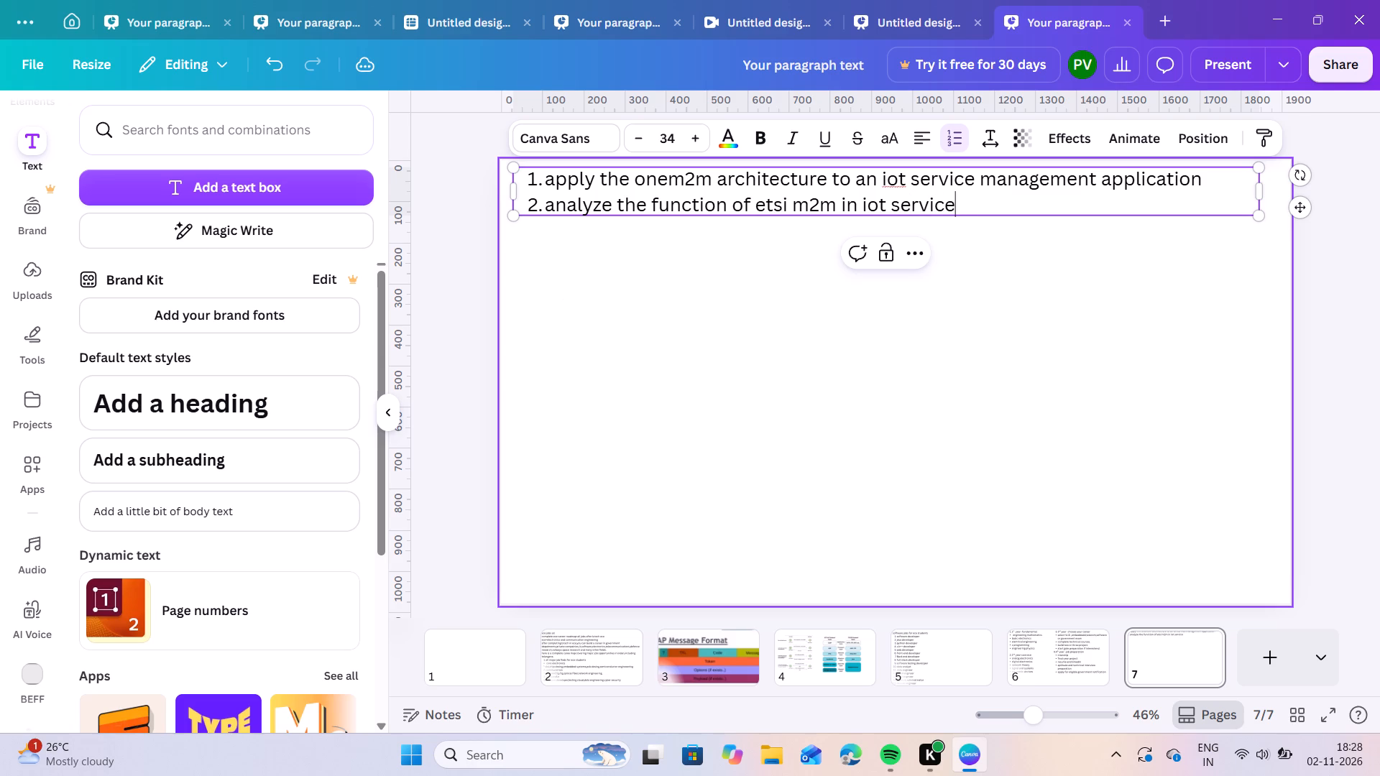
key("space")
type("ma")
type("na")
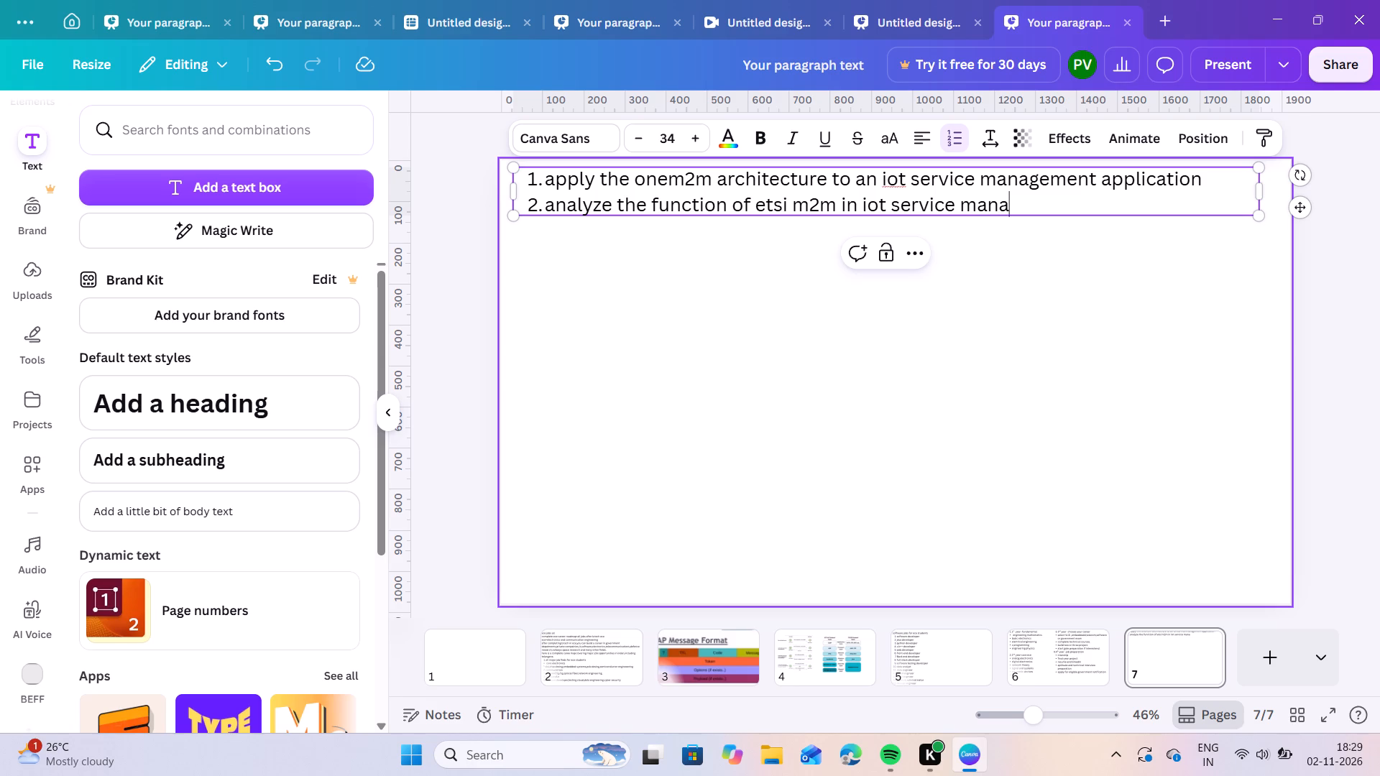
key("g")
type("em")
key("e")
type("nt")
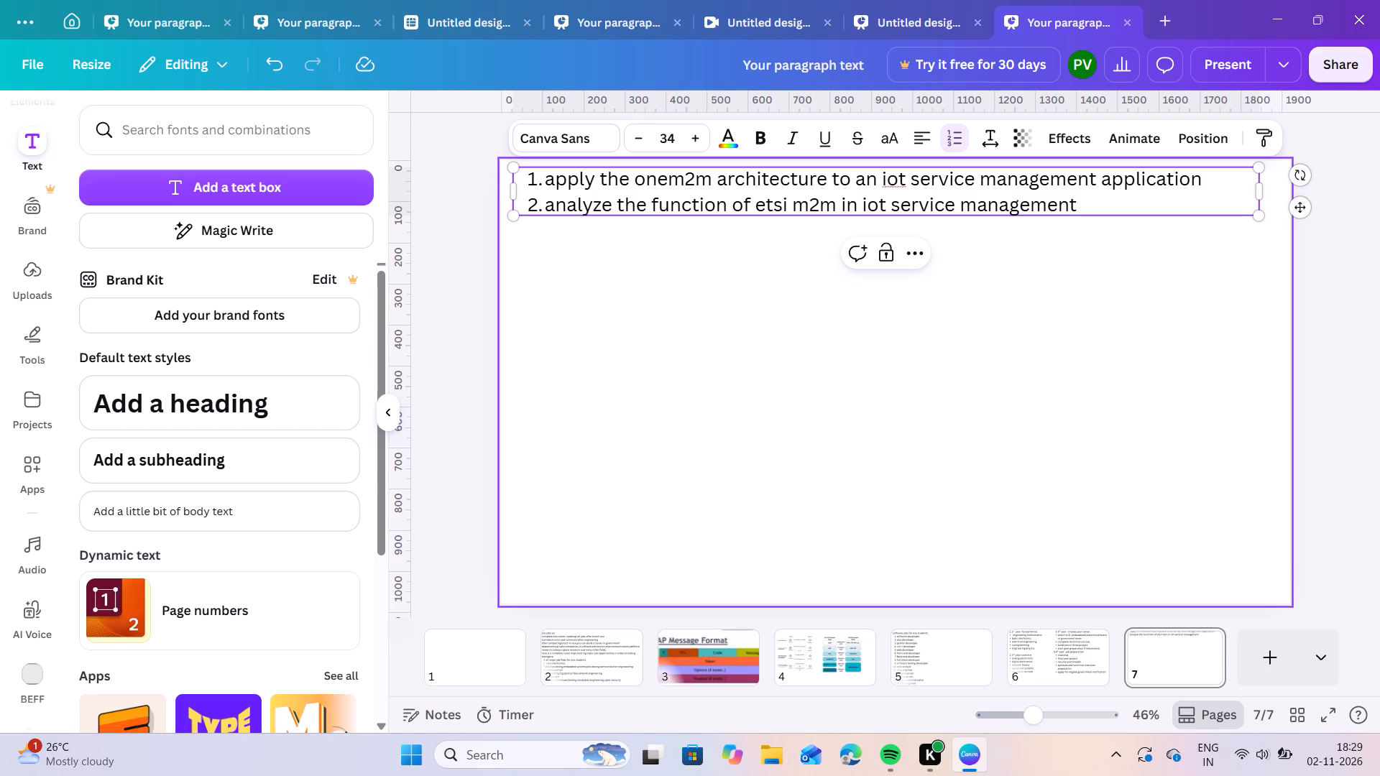
Add a third numbered item reading "apply oma device-management concepts to an iot network".
key("Return")
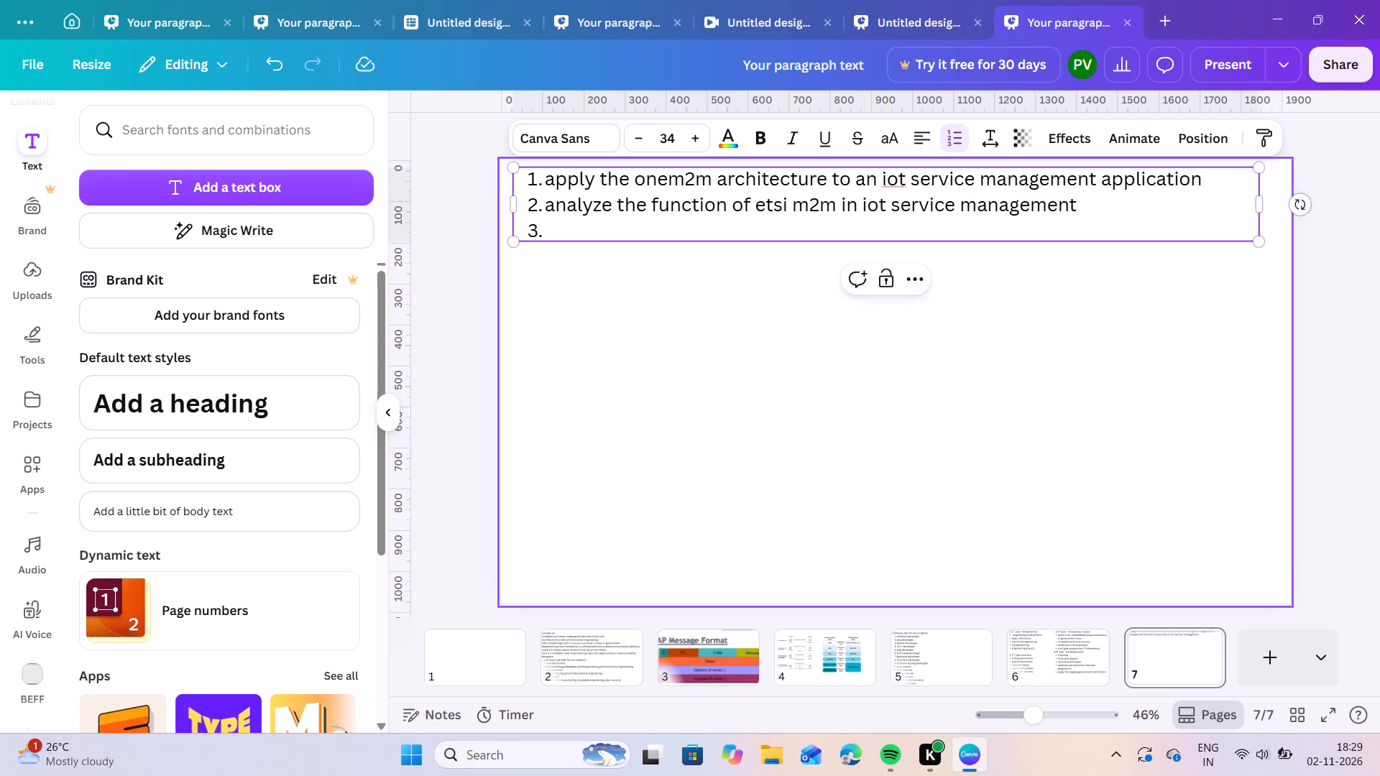
key("a")
type("pply")
key("space")
type("o")
key("m")
type("a dev")
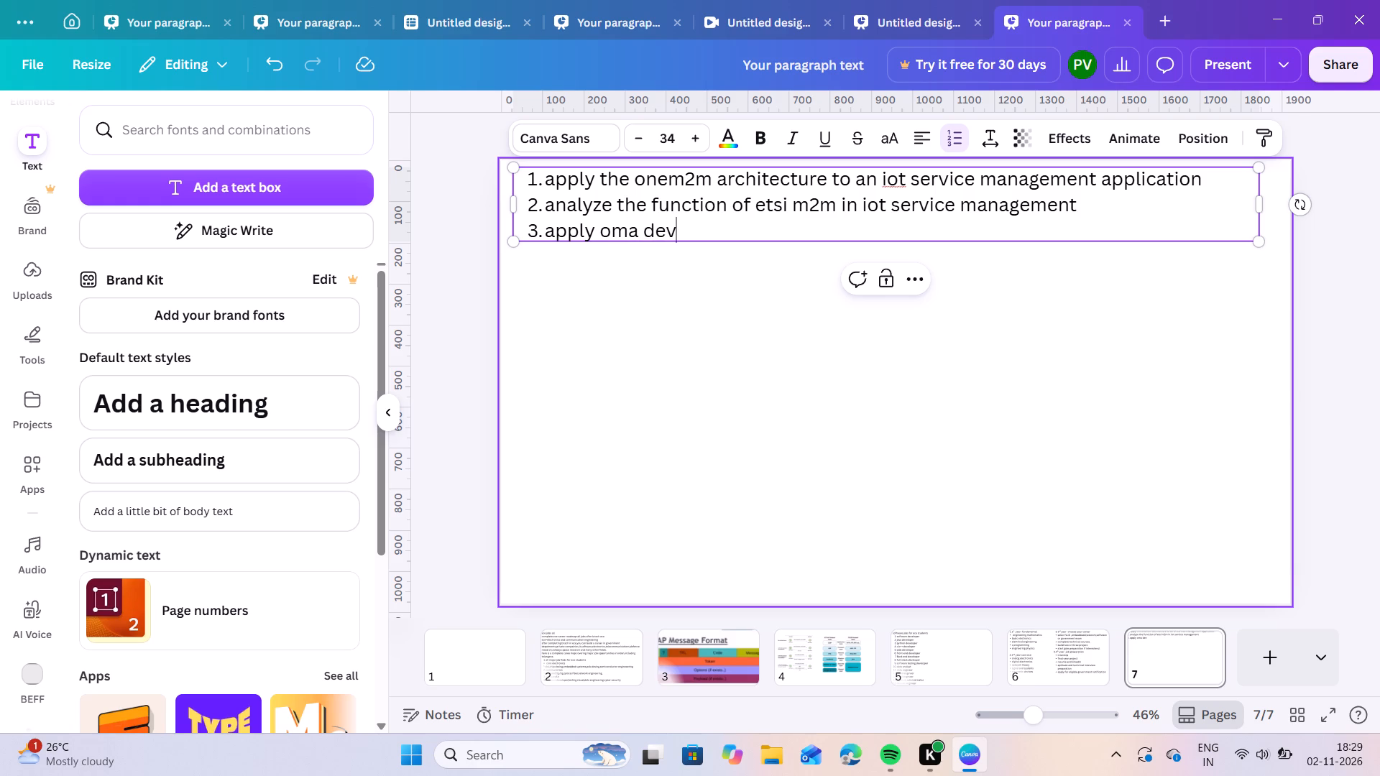
type("ice")
key("minus")
type("ma")
type("na")
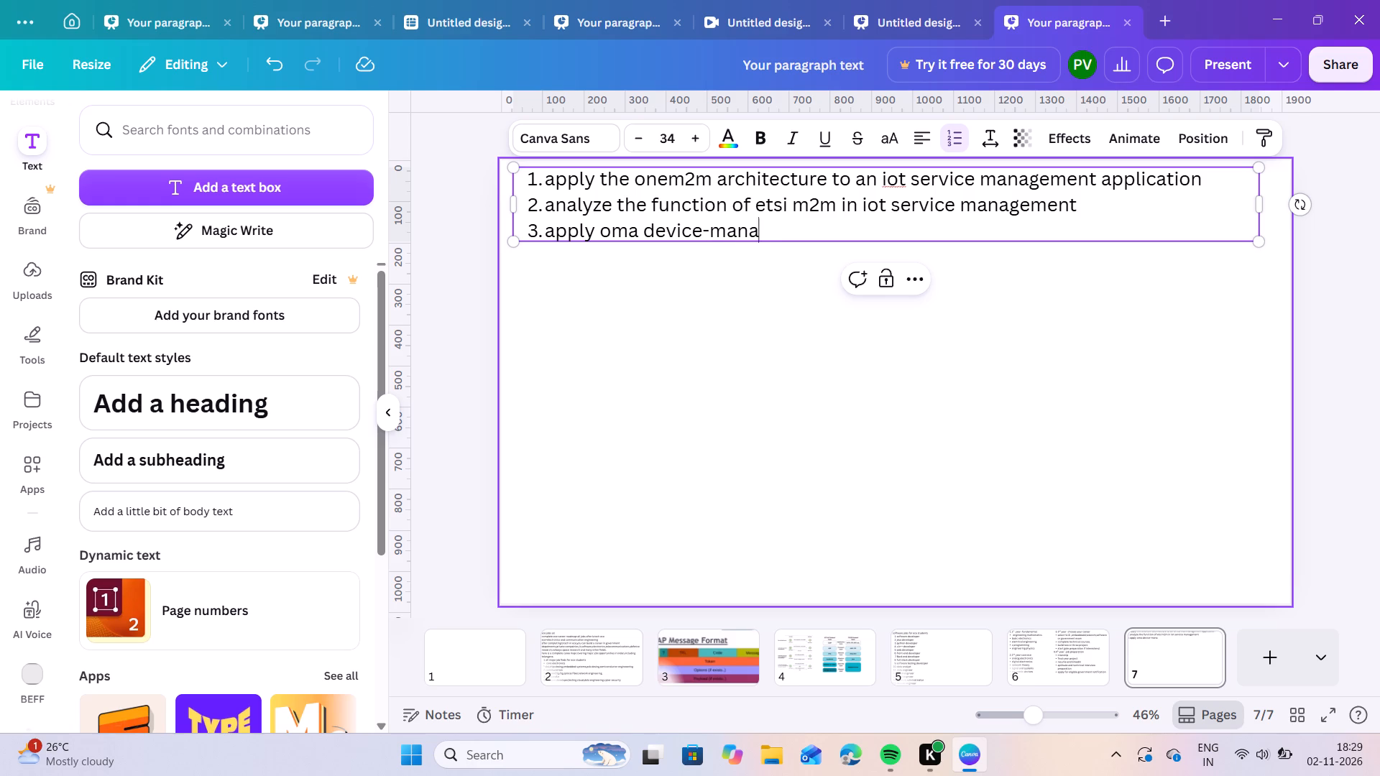
key("g")
type("em")
type("ent")
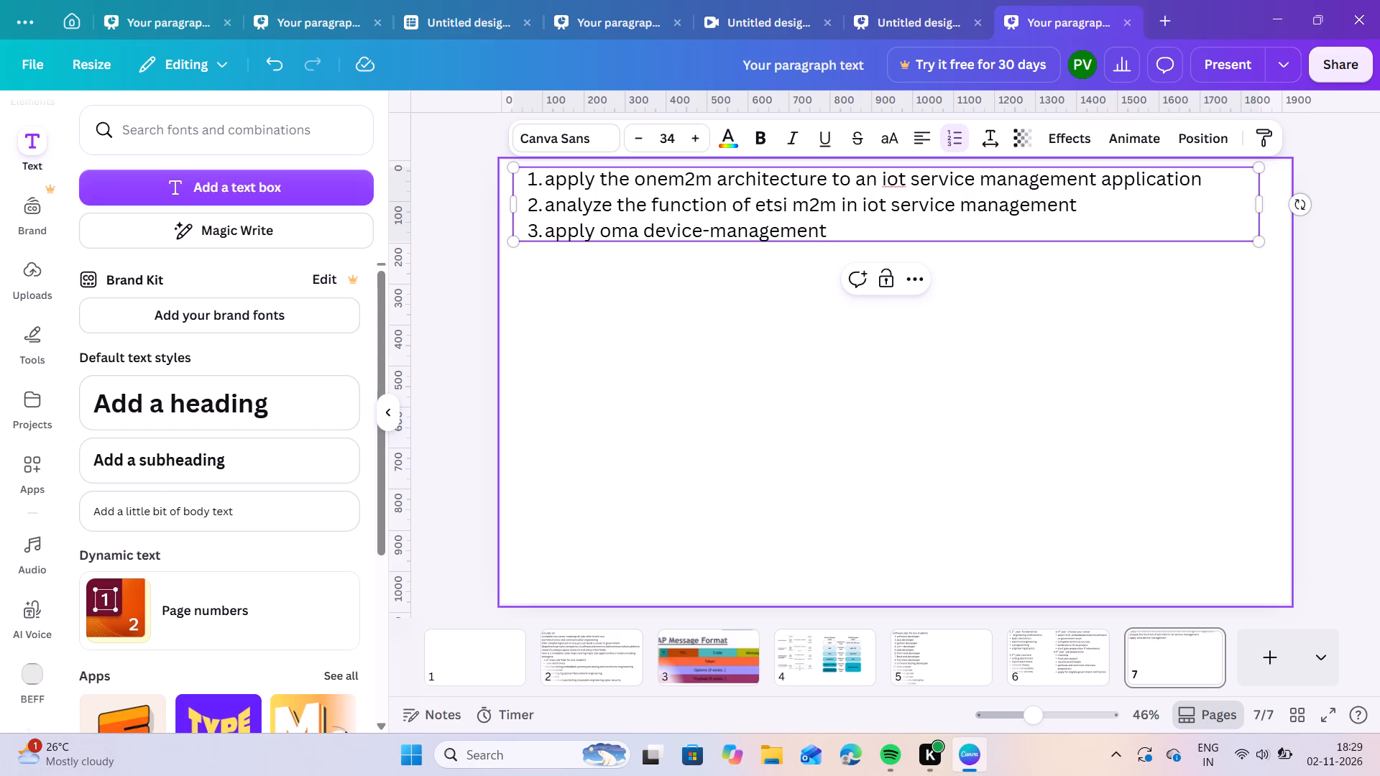
key("space")
type("co")
type("nc")
key("e")
type("pt")
key("s")
key("space")
type("to")
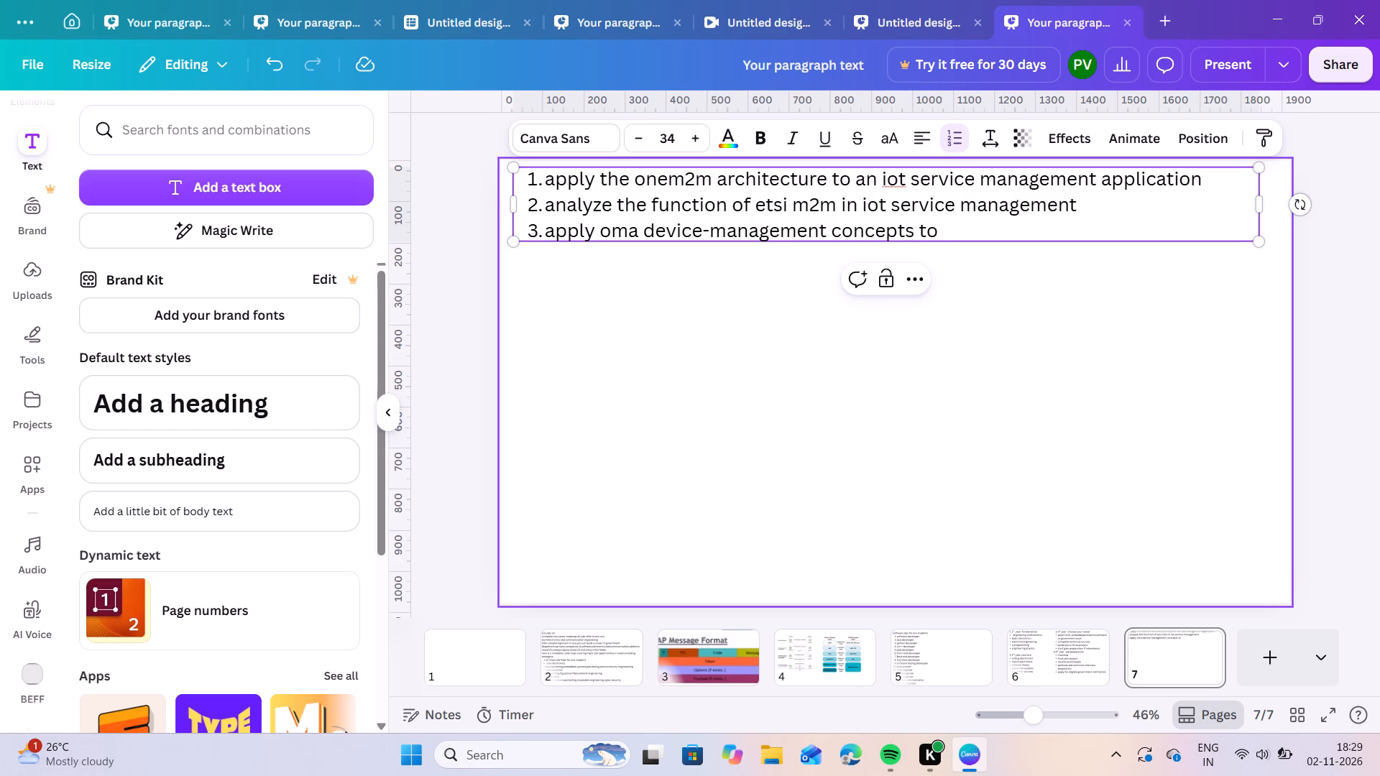
key("space")
type("an")
key("space")
type("iot")
key("space")
type("ne")
key("t")
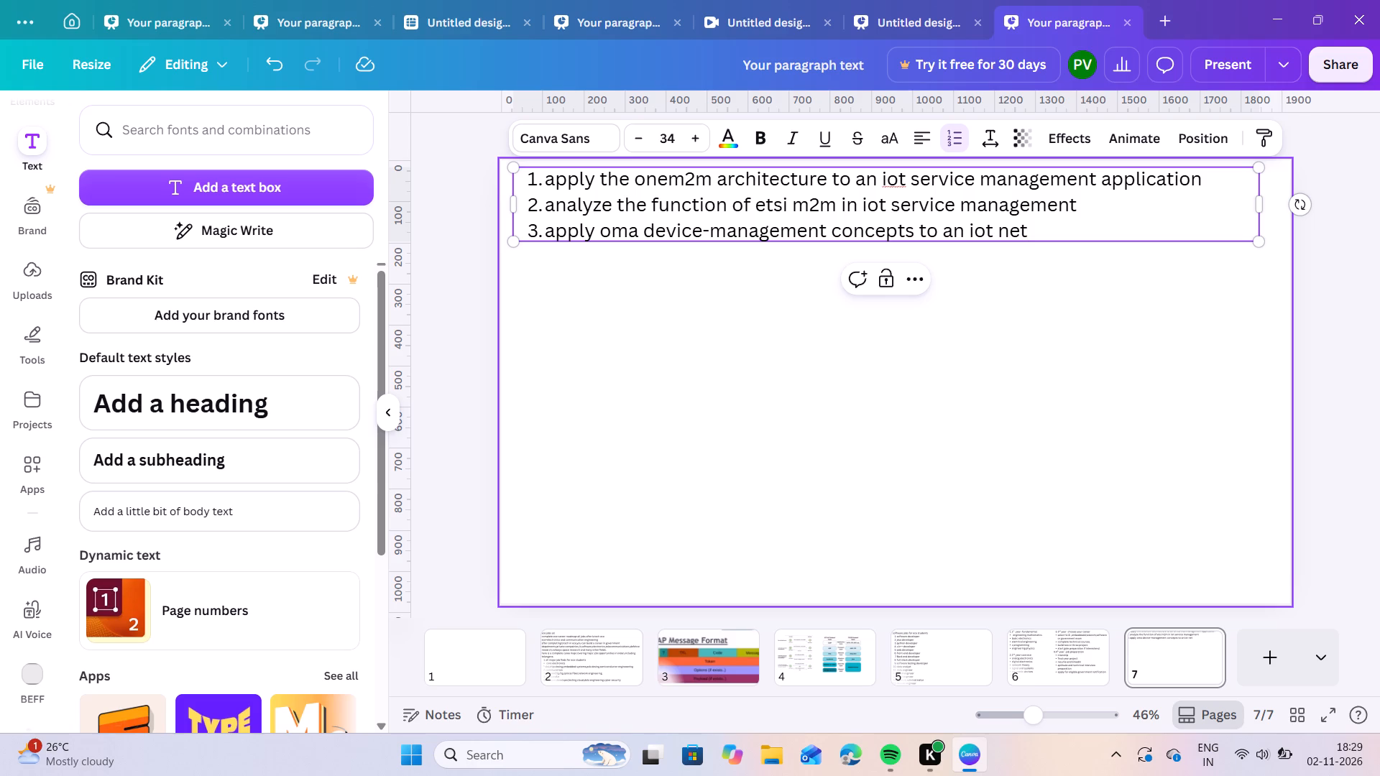
type("work")
Add a fourth numbered item on page seven beginning "analyze onem2m and etsi m2m".
key("Return")
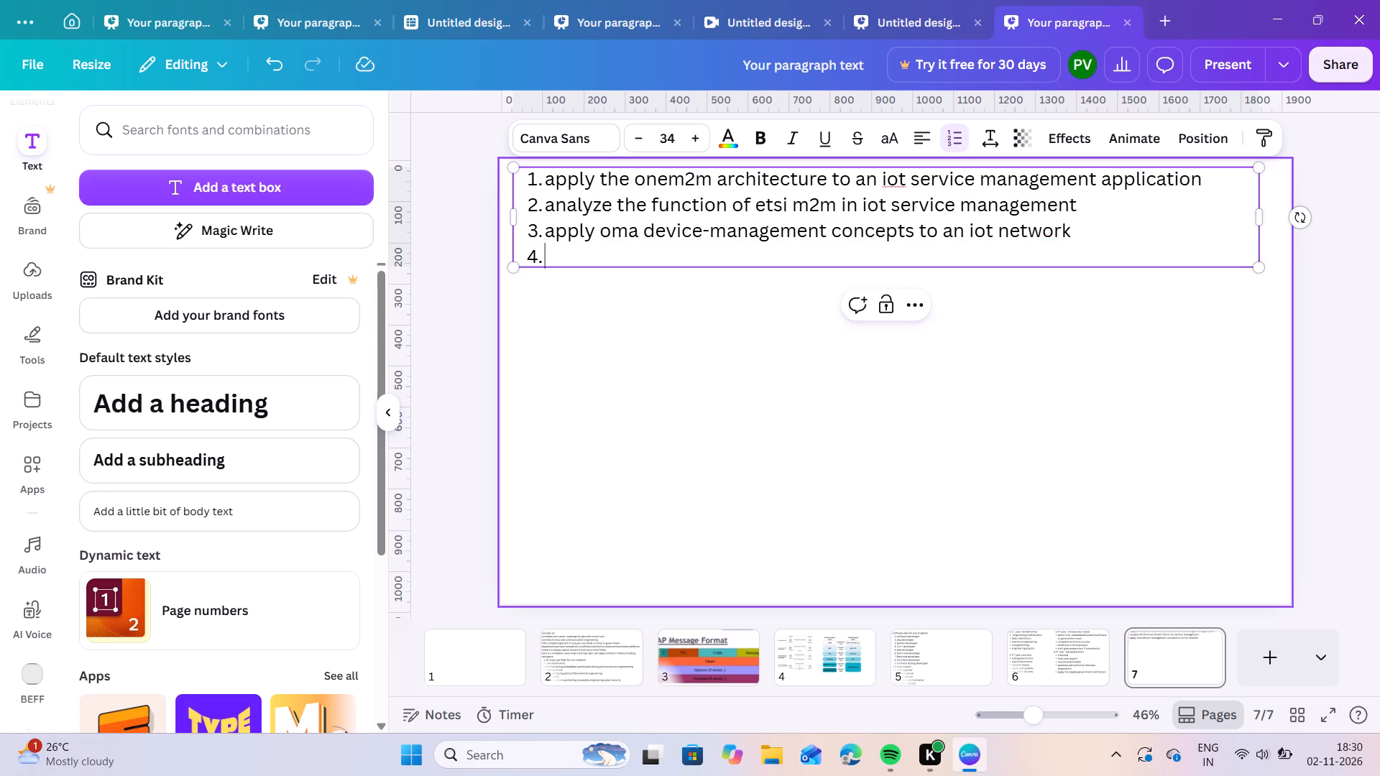
key("a")
key("n")
key("l")
key("minus")
key("BackSpace")
key("BackSpace")
key("a")
key("l")
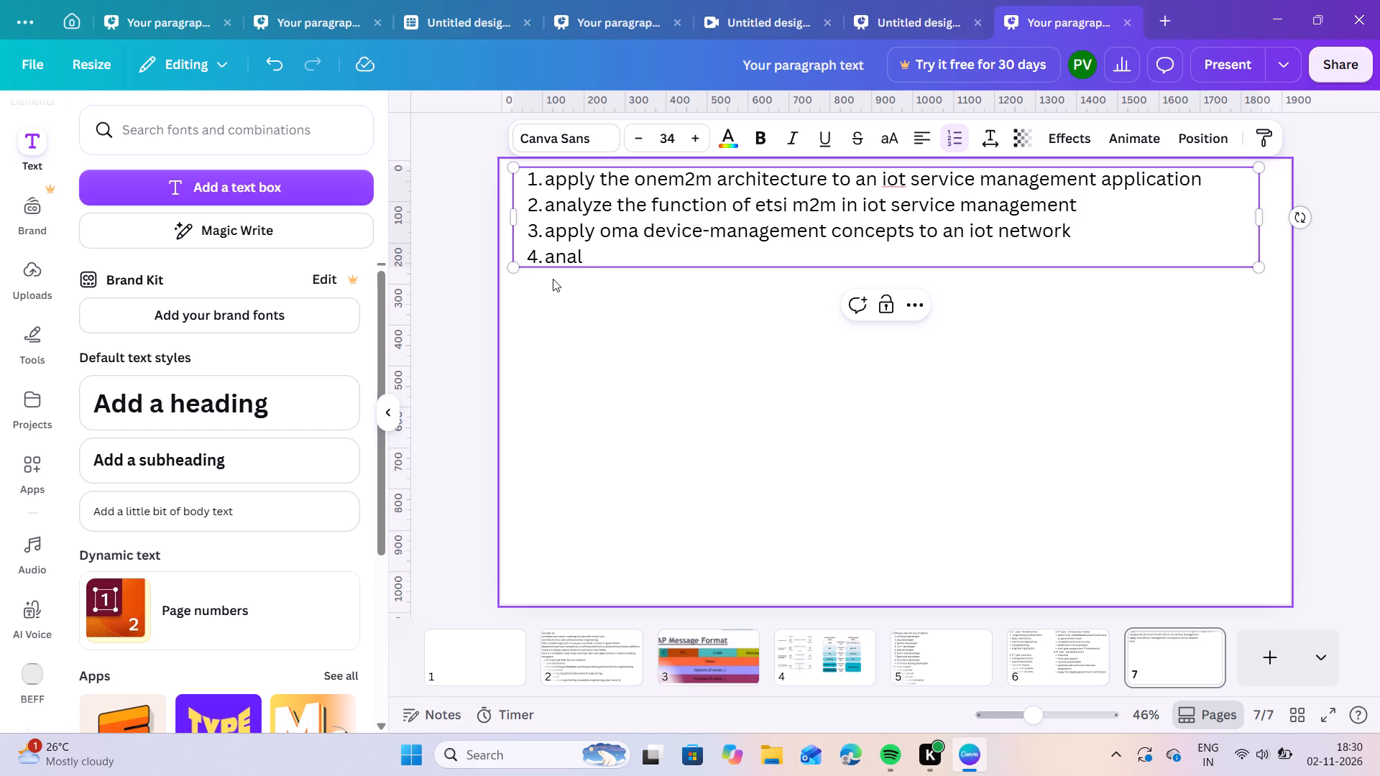
type("yz")
key("e")
key("space")
key("o")
type("ne")
key("m")
type("2m")
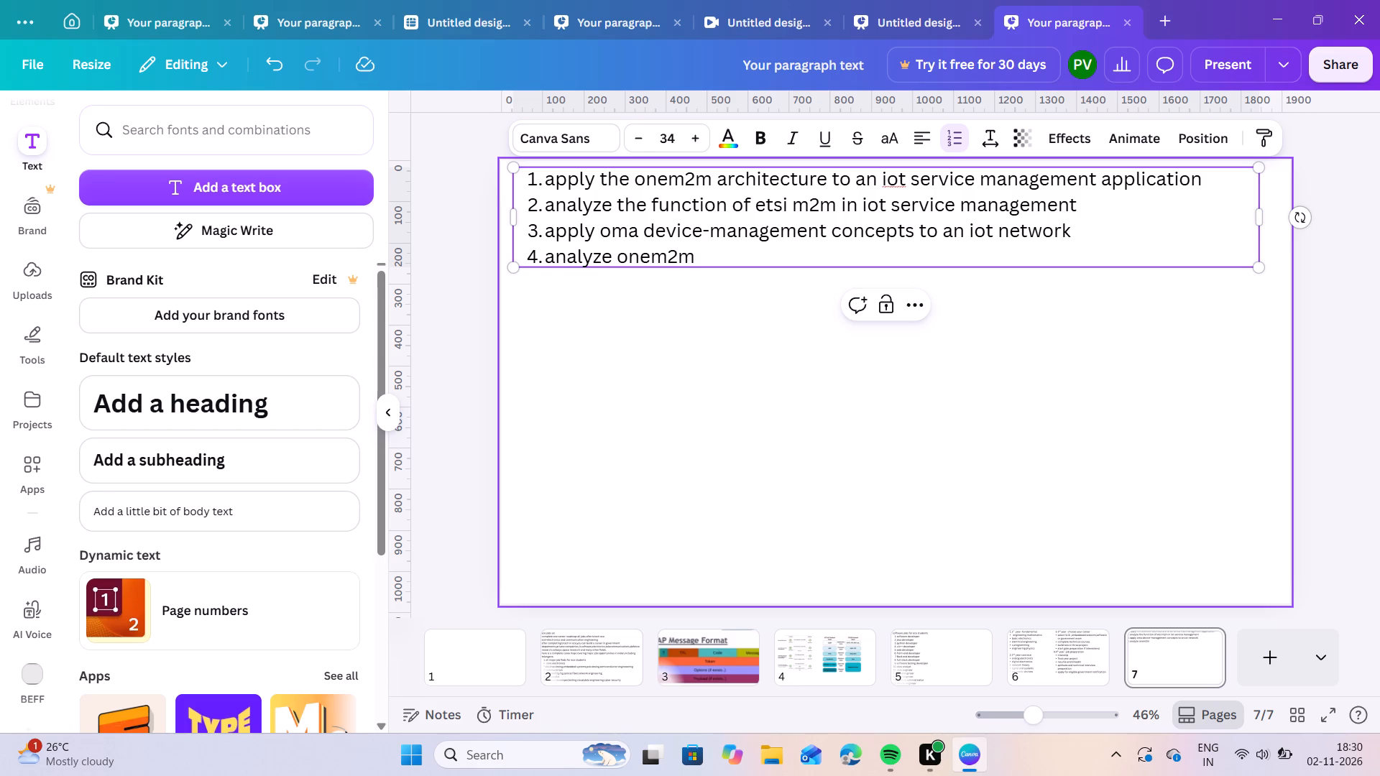
key("space")
type("and")
key("space")
key("e")
type("ts")
key("i")
key("space")
type("m2m")
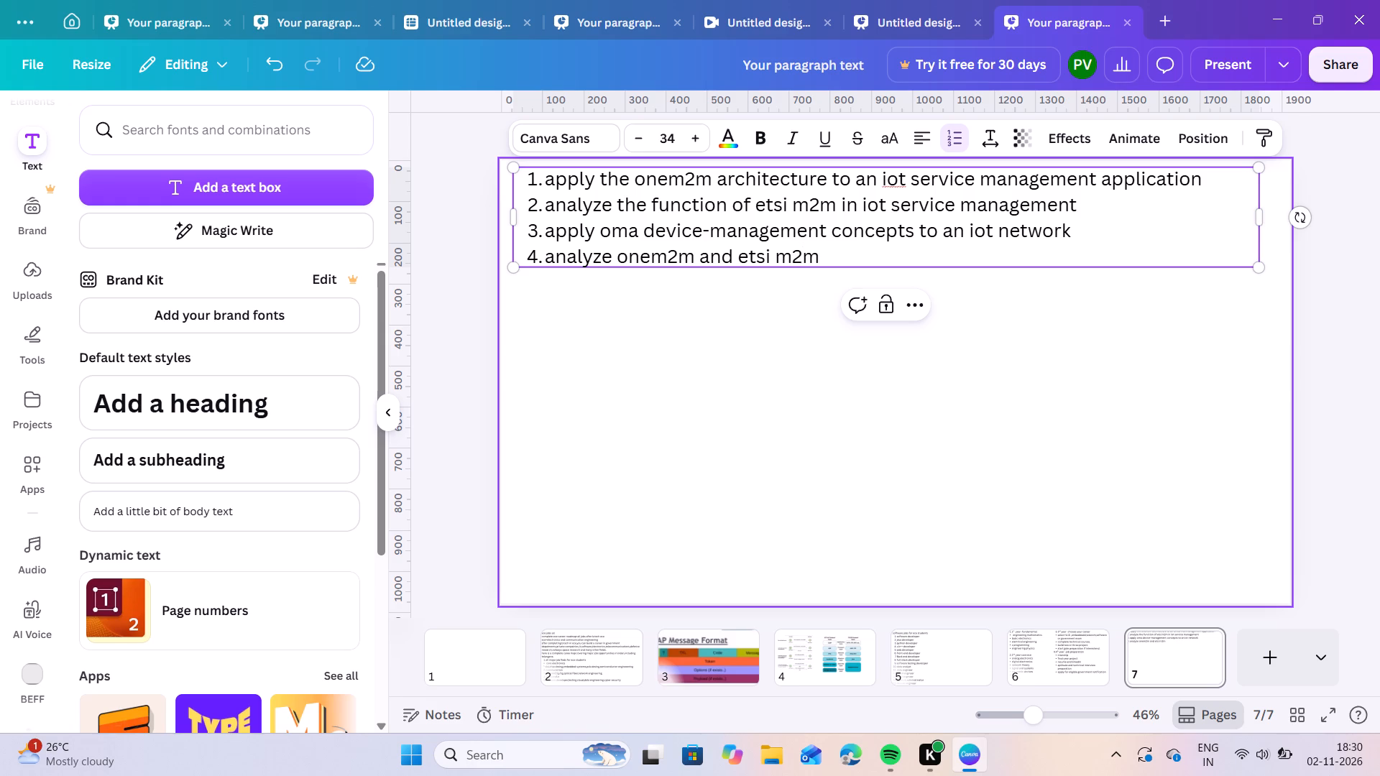
Complete the fourth numbered item by adding "with respect to iot services management" after "etsi m2m".
key("space")
type("wi")
type("th")
key("space")
key("r")
type("esp")
type("ec")
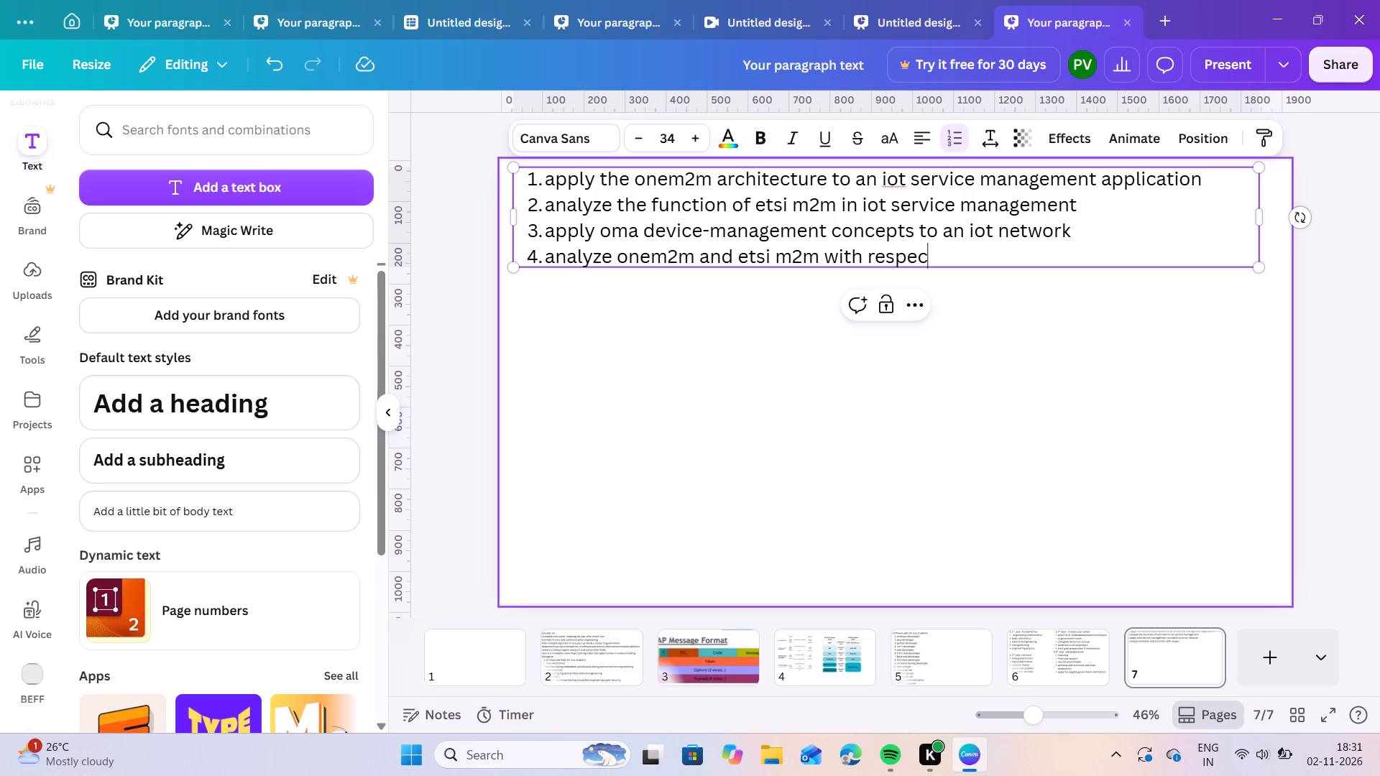
type("t to")
key("space")
type("iot")
key("space")
type("s")
type("erv")
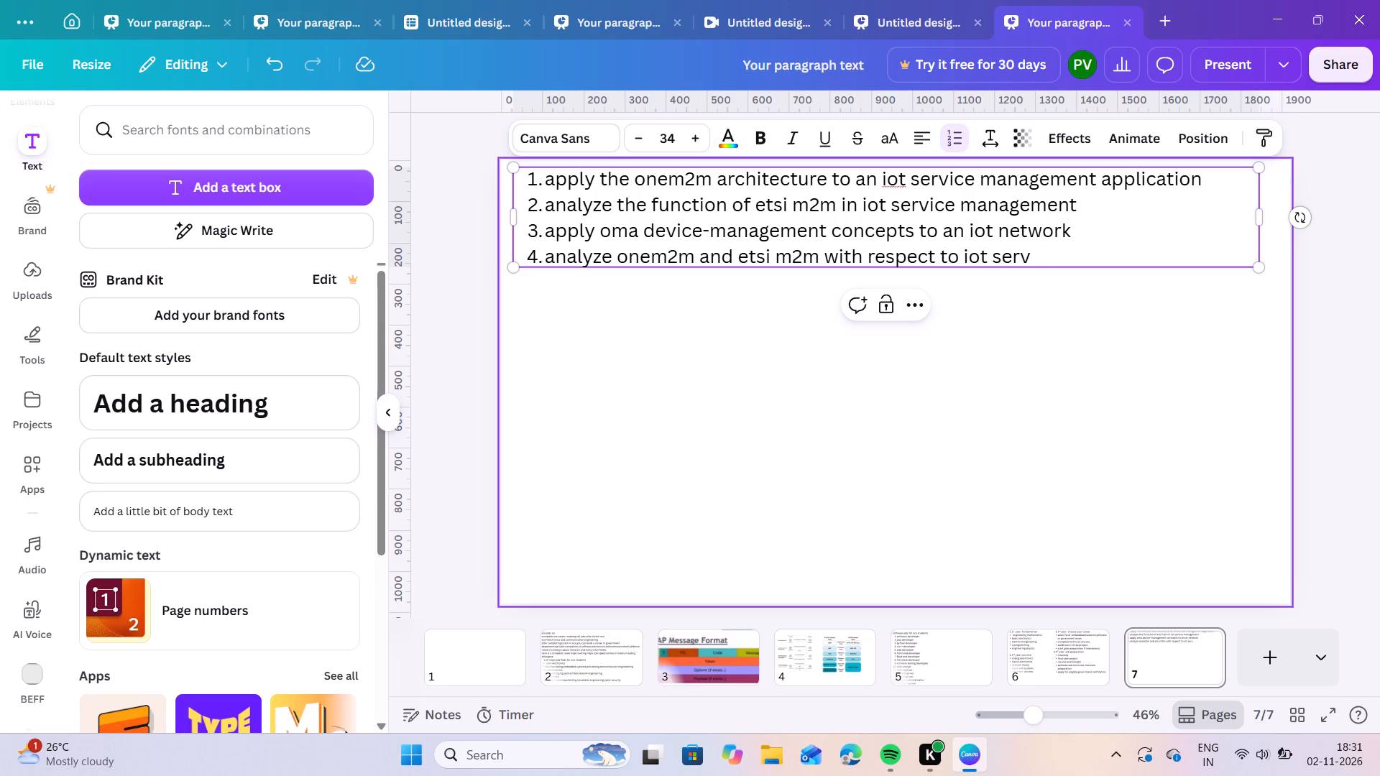
type("ices ma")
type("na")
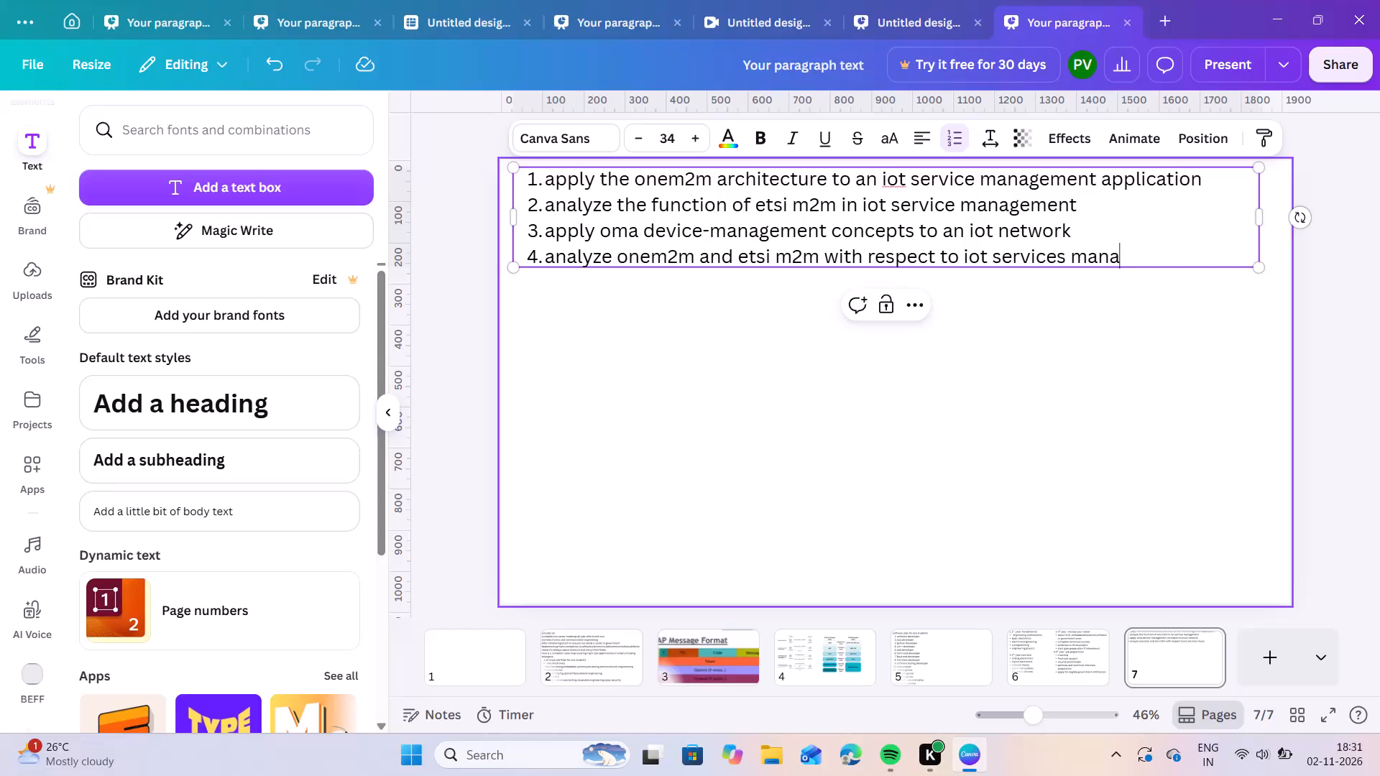
key("g")
type("ement")
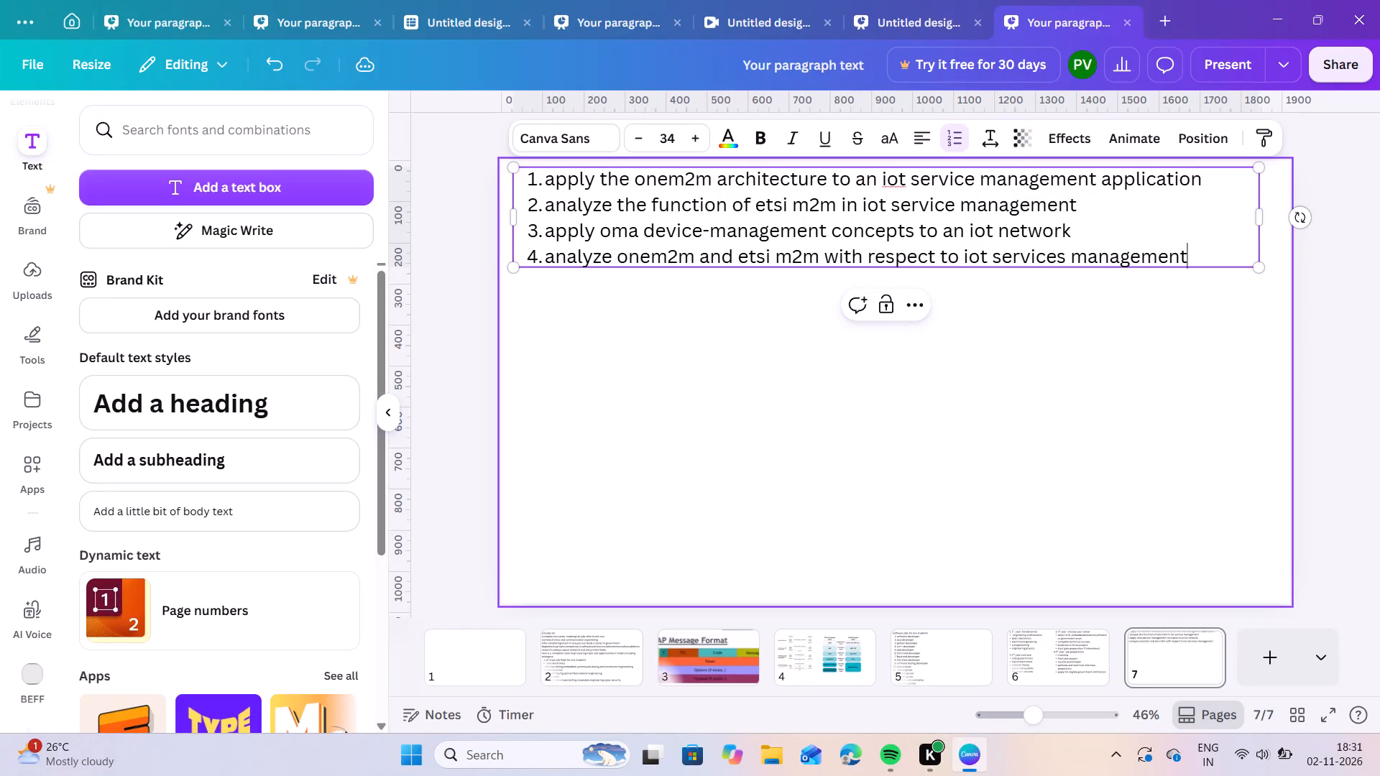
Start a fifth numbered item on page seven with the word "analyze", correcting its spelling.
key("Return")
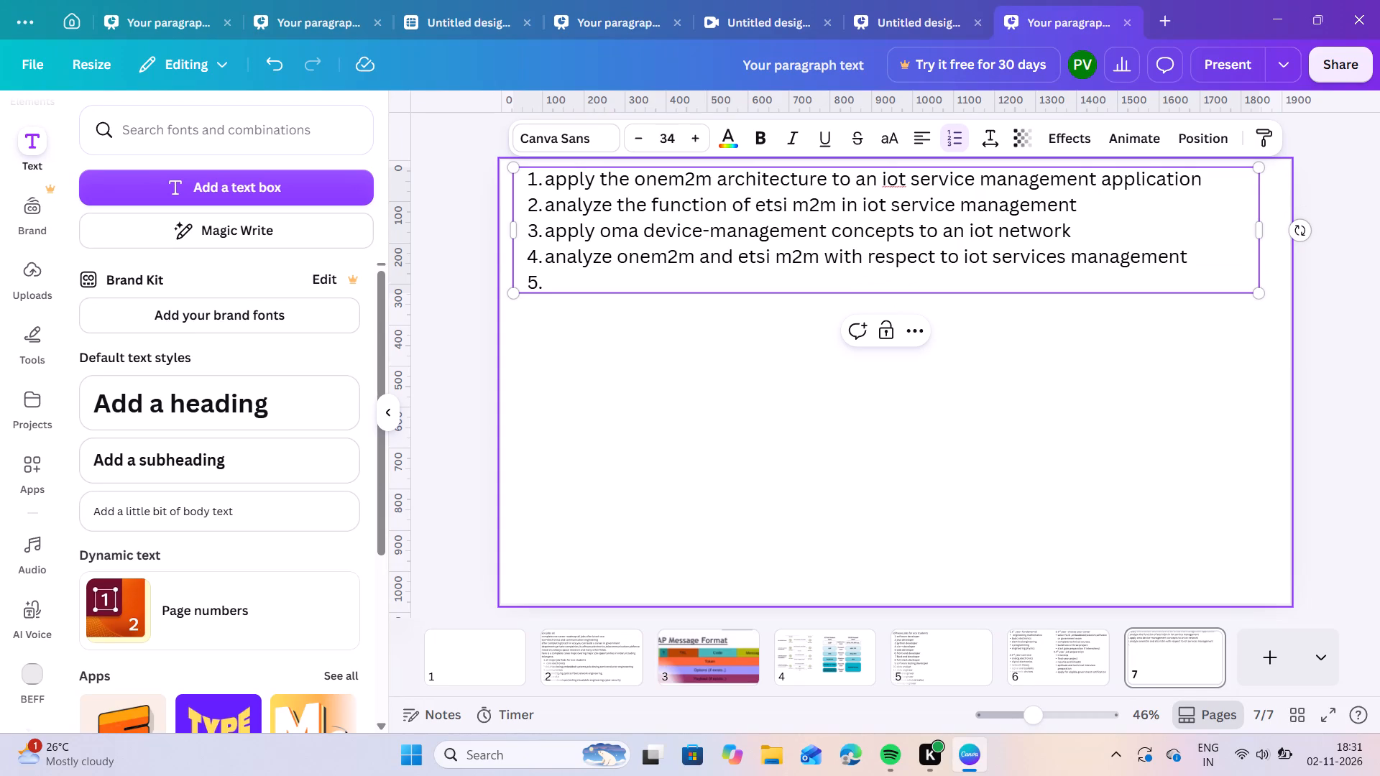
type("ana")
key("i")
type("yze")
key("Left")
key("Left")
key("Left")
key("BackSpace")
key("l")
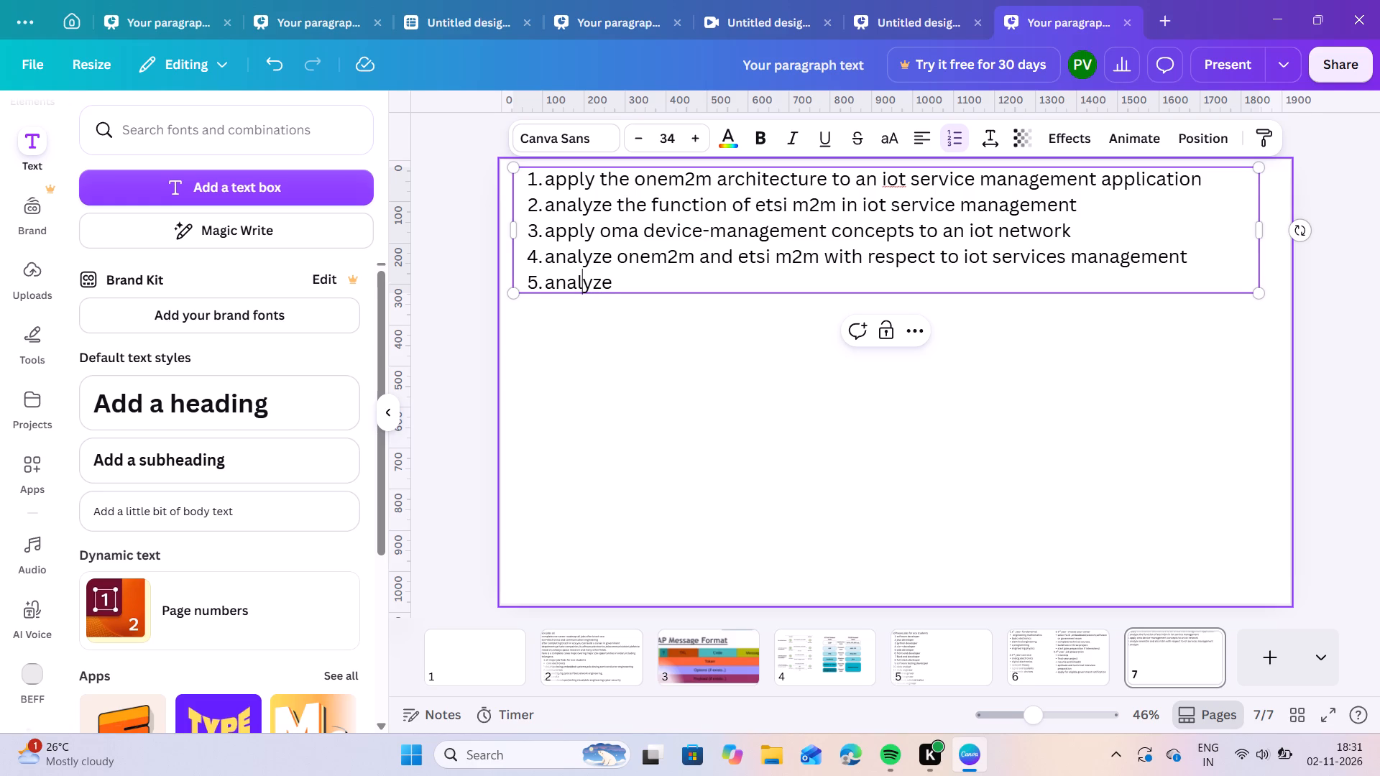
key("6")
key("BackSpace")
key("Right")
key("Right")
key("Right")
key("space")
Continue the fifth numbered item with "the role of bbf in iot" after "analyze".
type("the role")
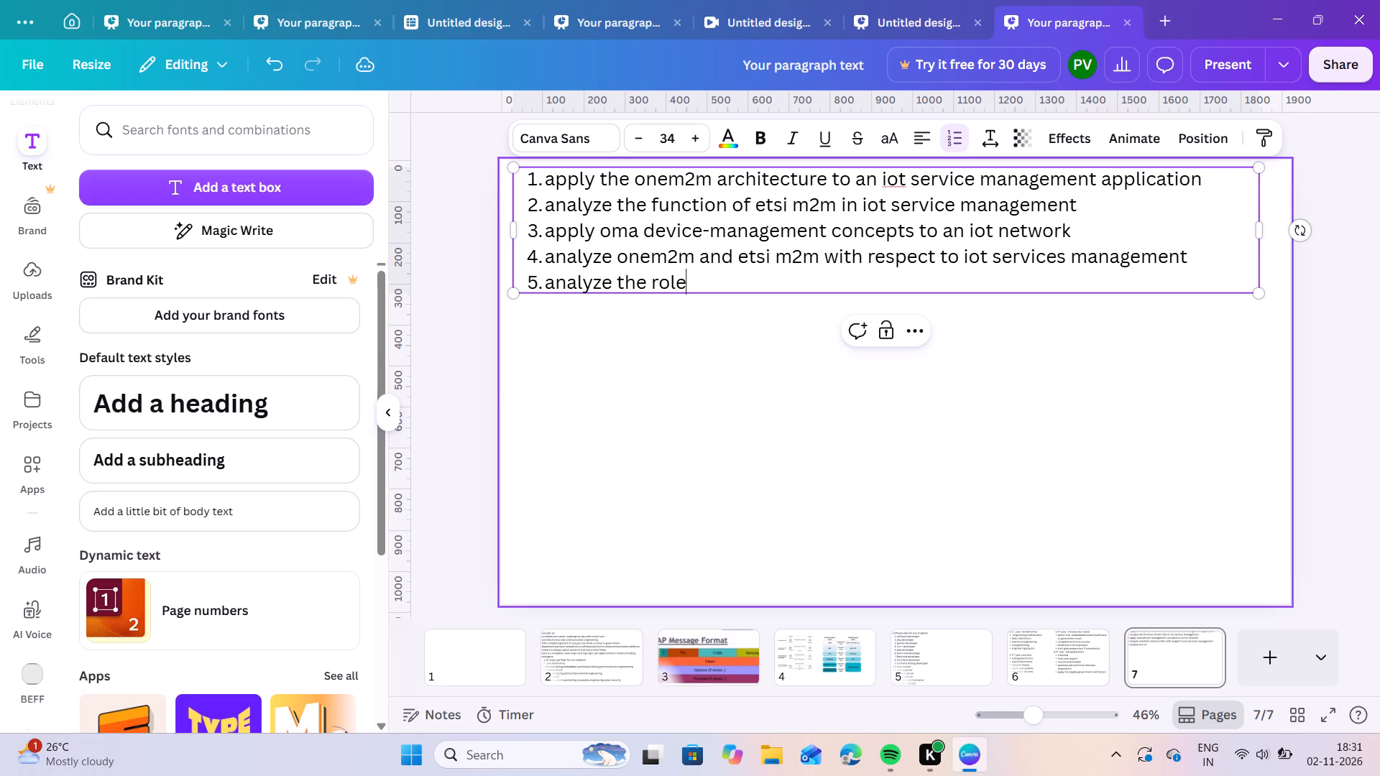
key("space")
type("of")
key("space")
type("bbf")
key("space")
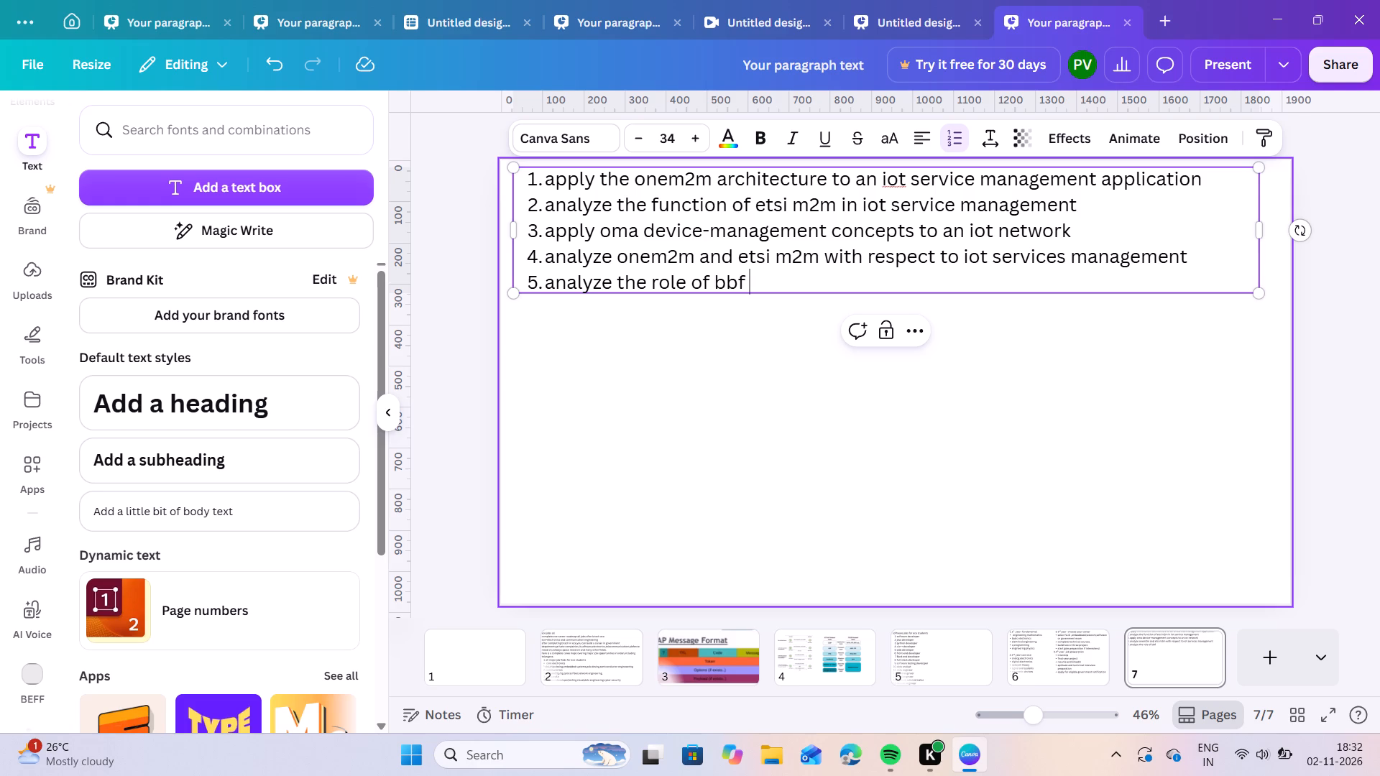
key("i")
type("n iot")
key("space")
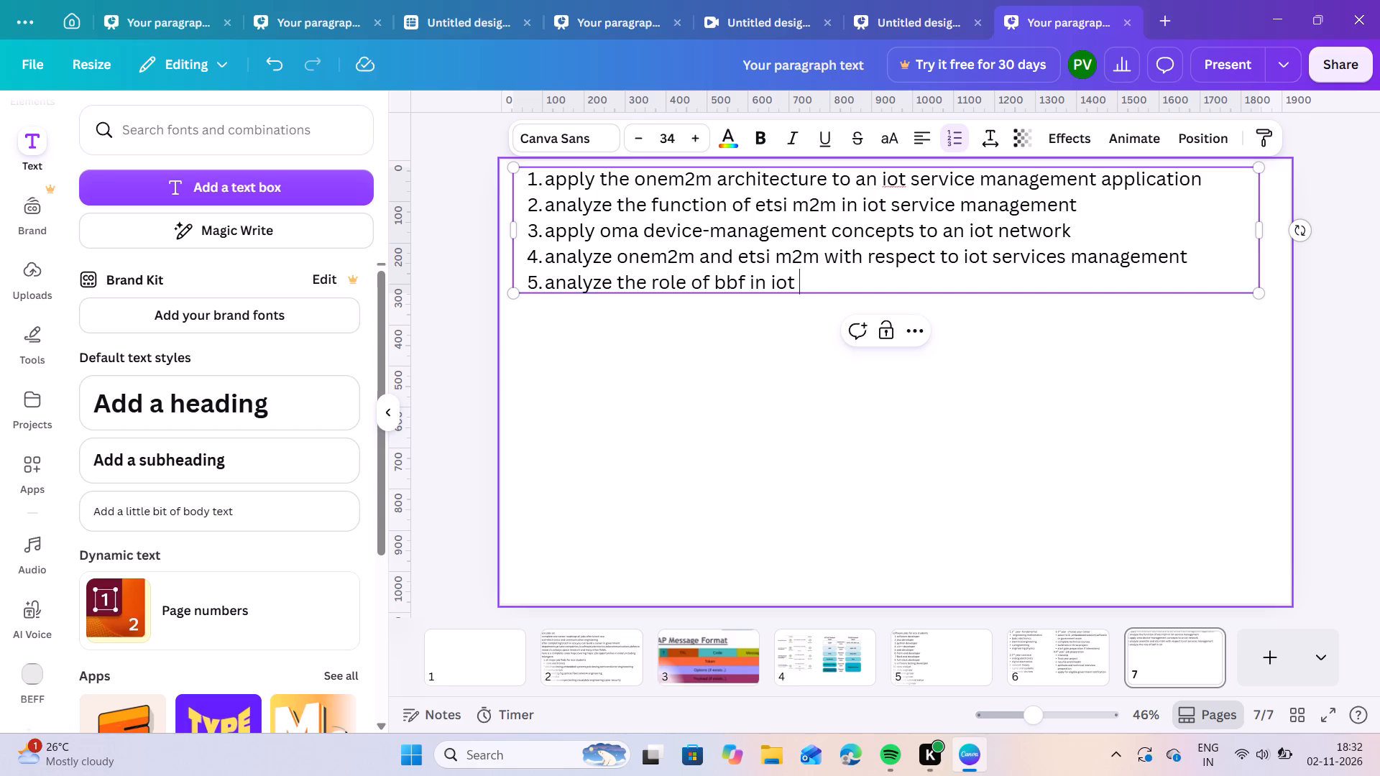
Complete the fifth numbered item by adding "service and networks management" after "iot".
key("s")
key("e")
key("r")
type("vice and")
key("space")
key("n")
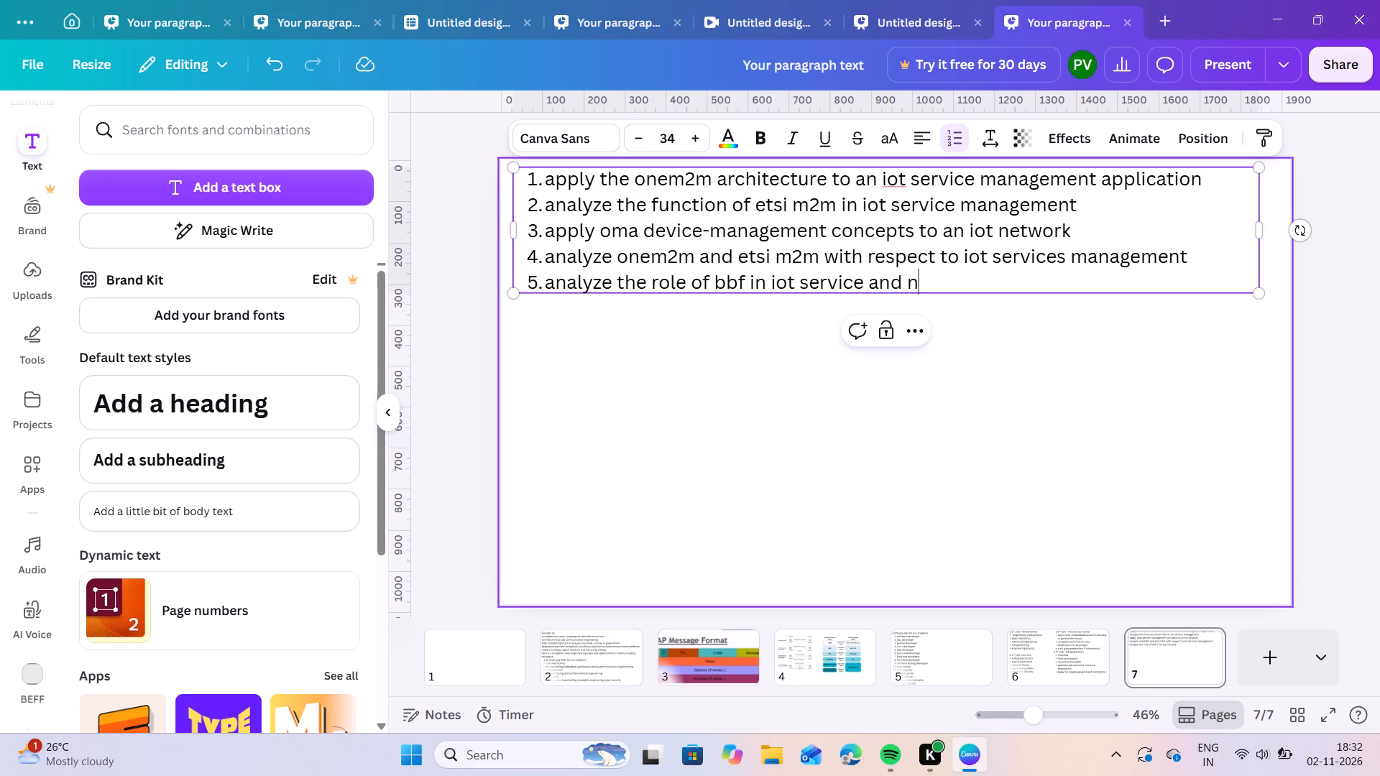
key("e")
key("t")
type("works")
key("space")
type("ma")
type("na")
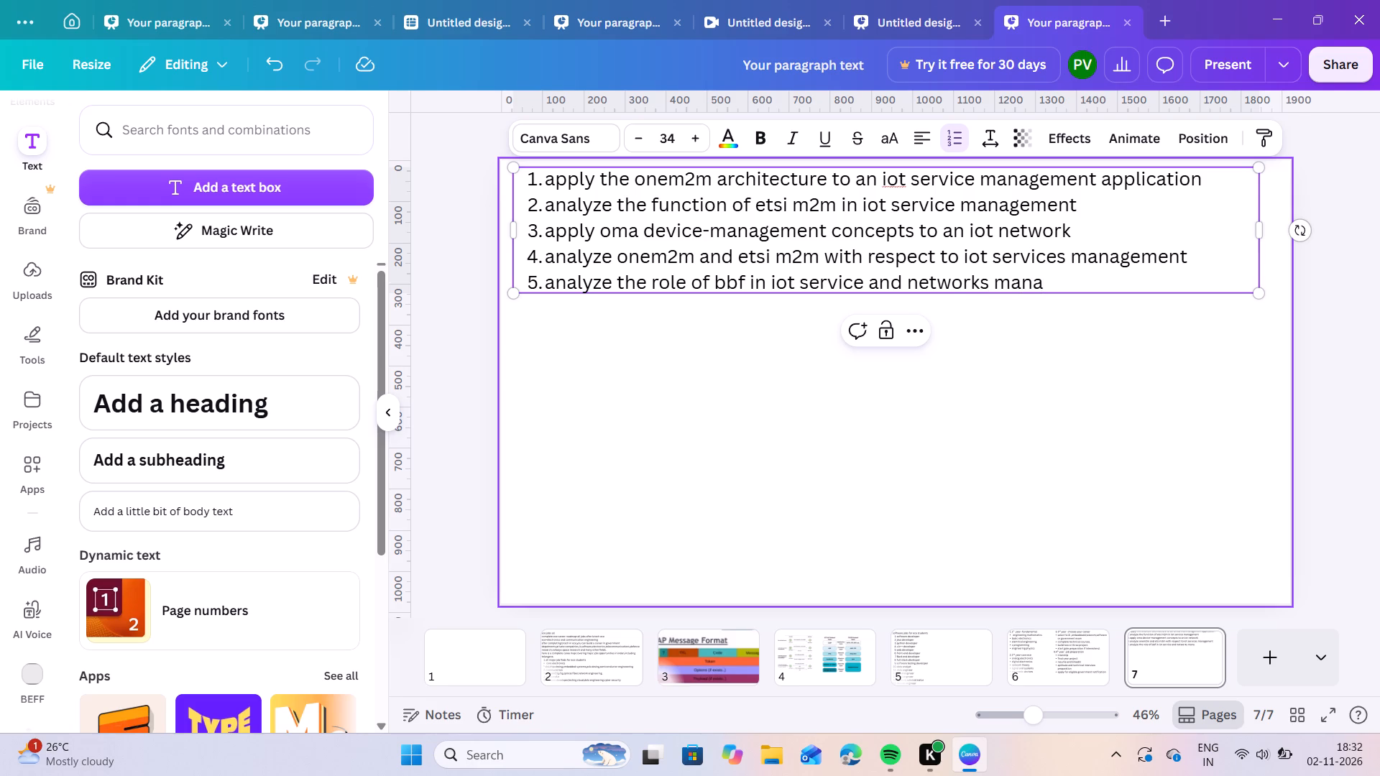
key("g")
key("e")
type("ment")
End the numbered list after the fifth item and add several blank lines below it in the text box.
left_click(893, 281)
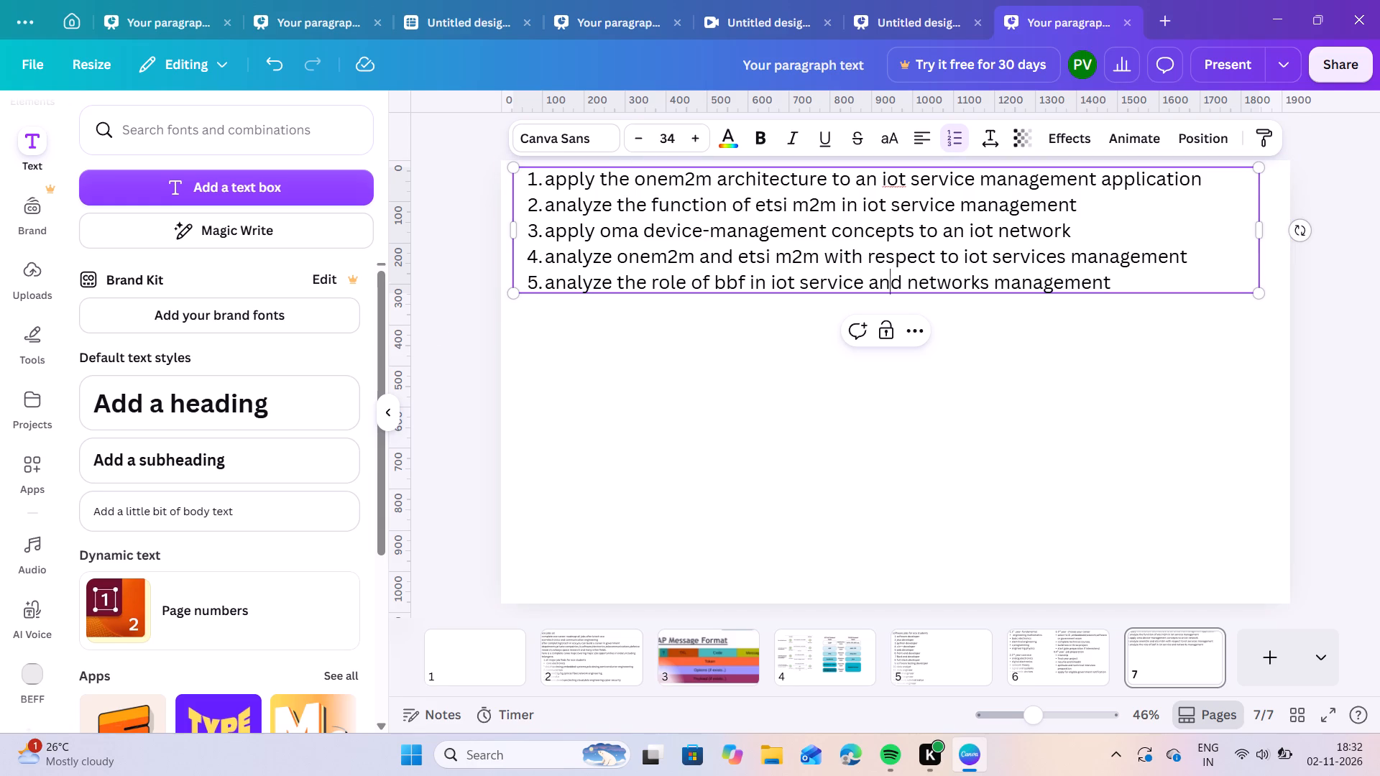
left_click(1154, 287)
key("Return")
key("Return")
key("Return")
key("Return")
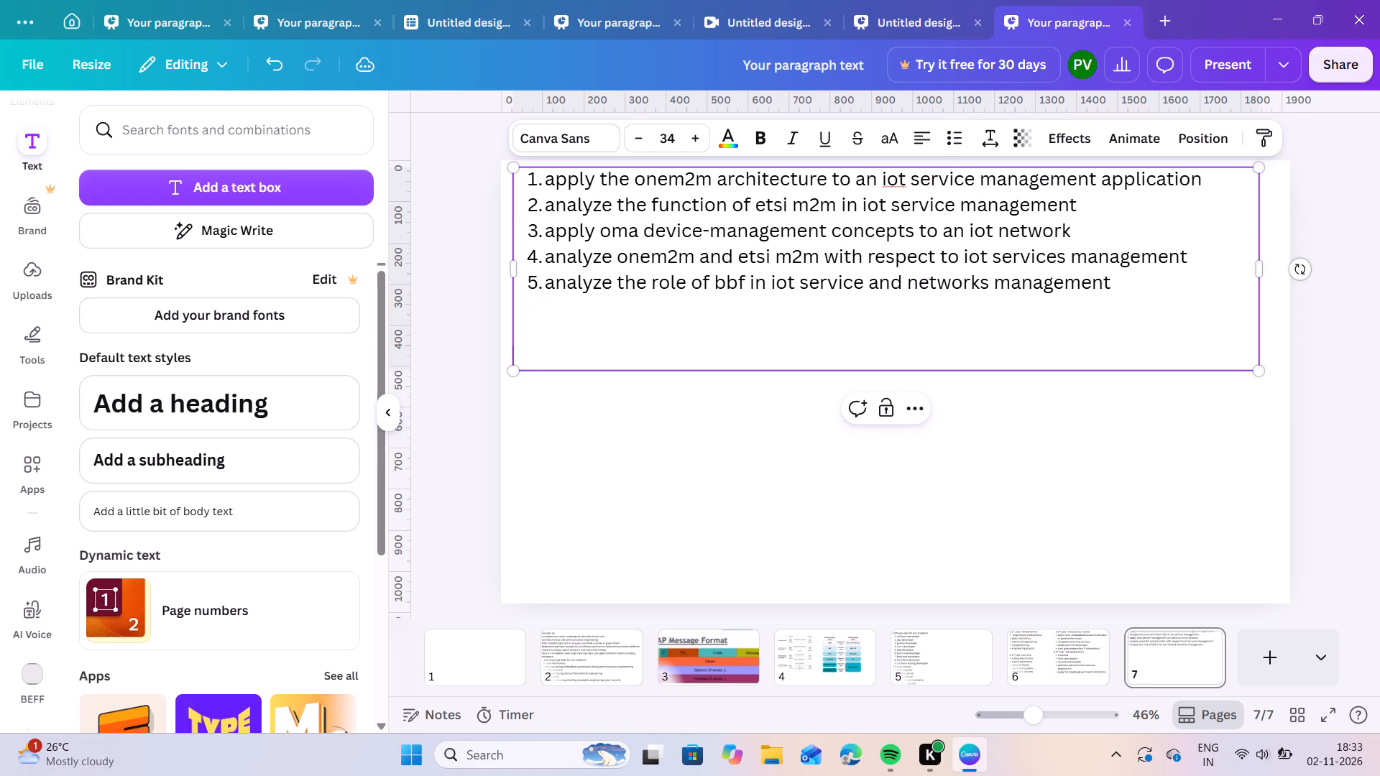
key("Return")
key("Return")
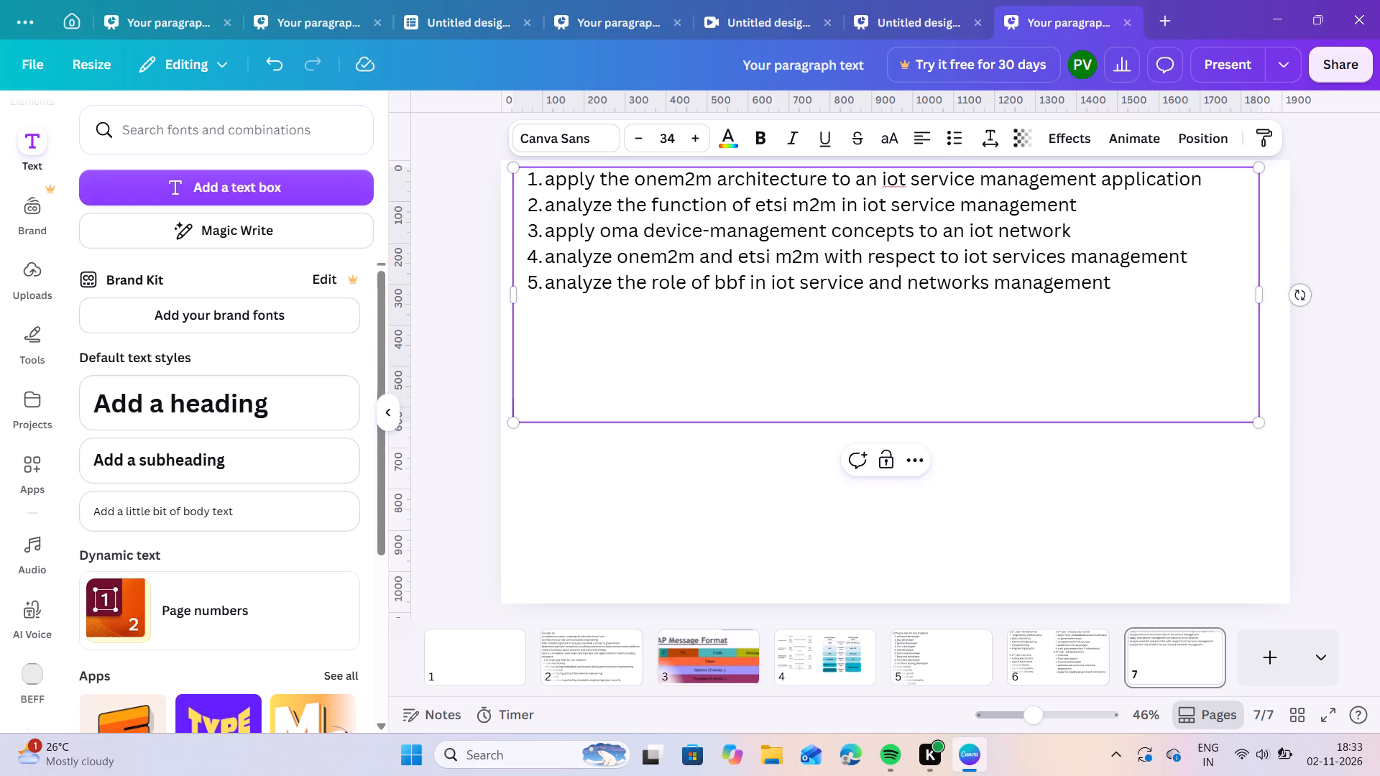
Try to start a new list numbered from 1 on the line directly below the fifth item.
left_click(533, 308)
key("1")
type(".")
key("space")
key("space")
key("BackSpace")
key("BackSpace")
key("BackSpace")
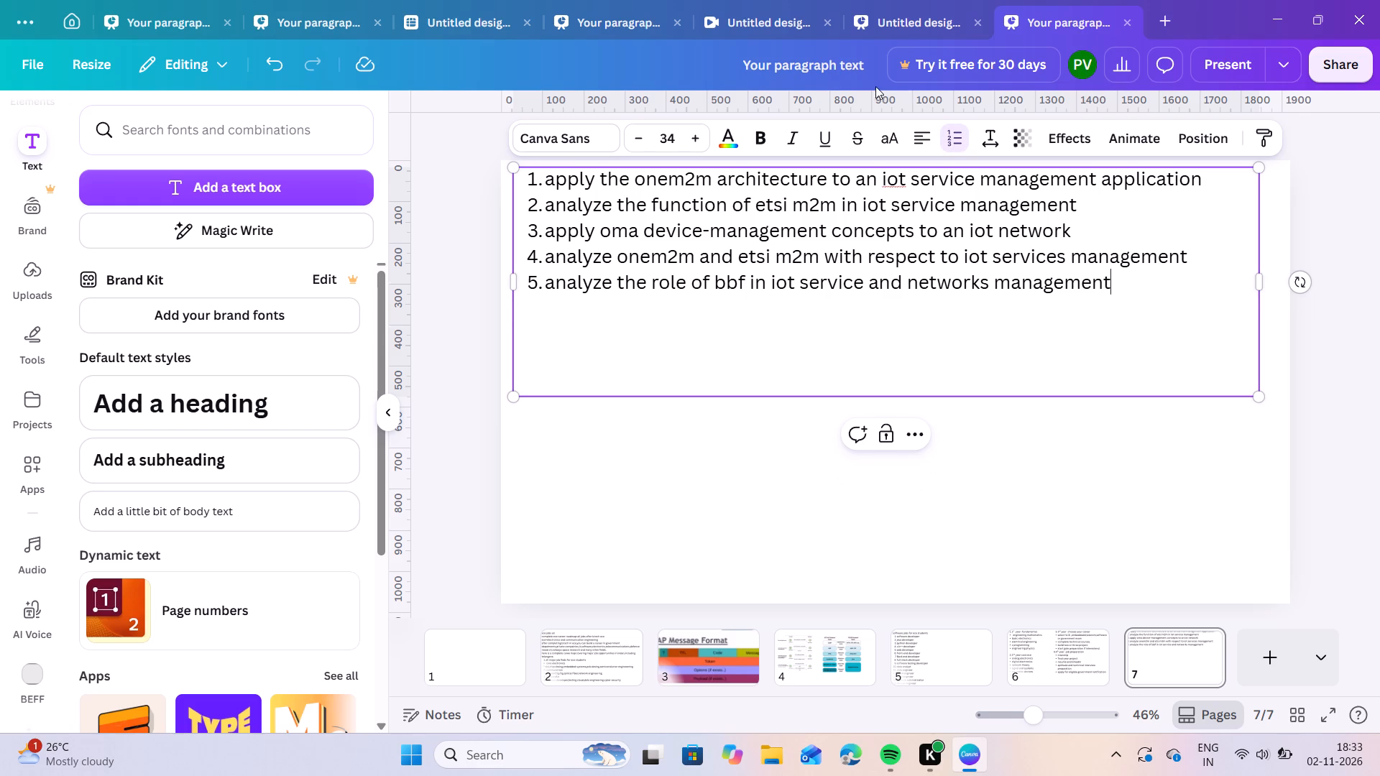
End the numbered list after the fifth item and add an unnumbered line reading "hi" directly below it.
left_click(953, 137)
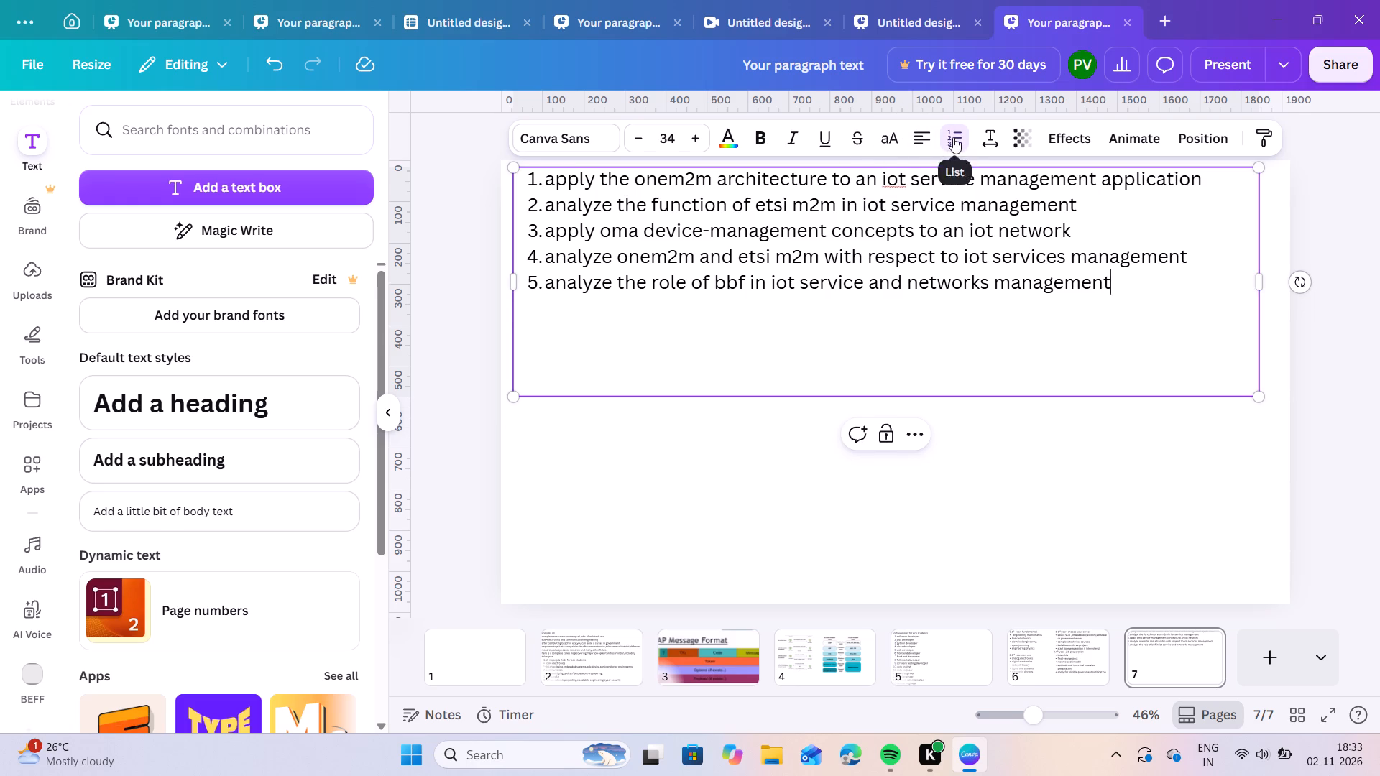
double_click(953, 137)
key("Return")
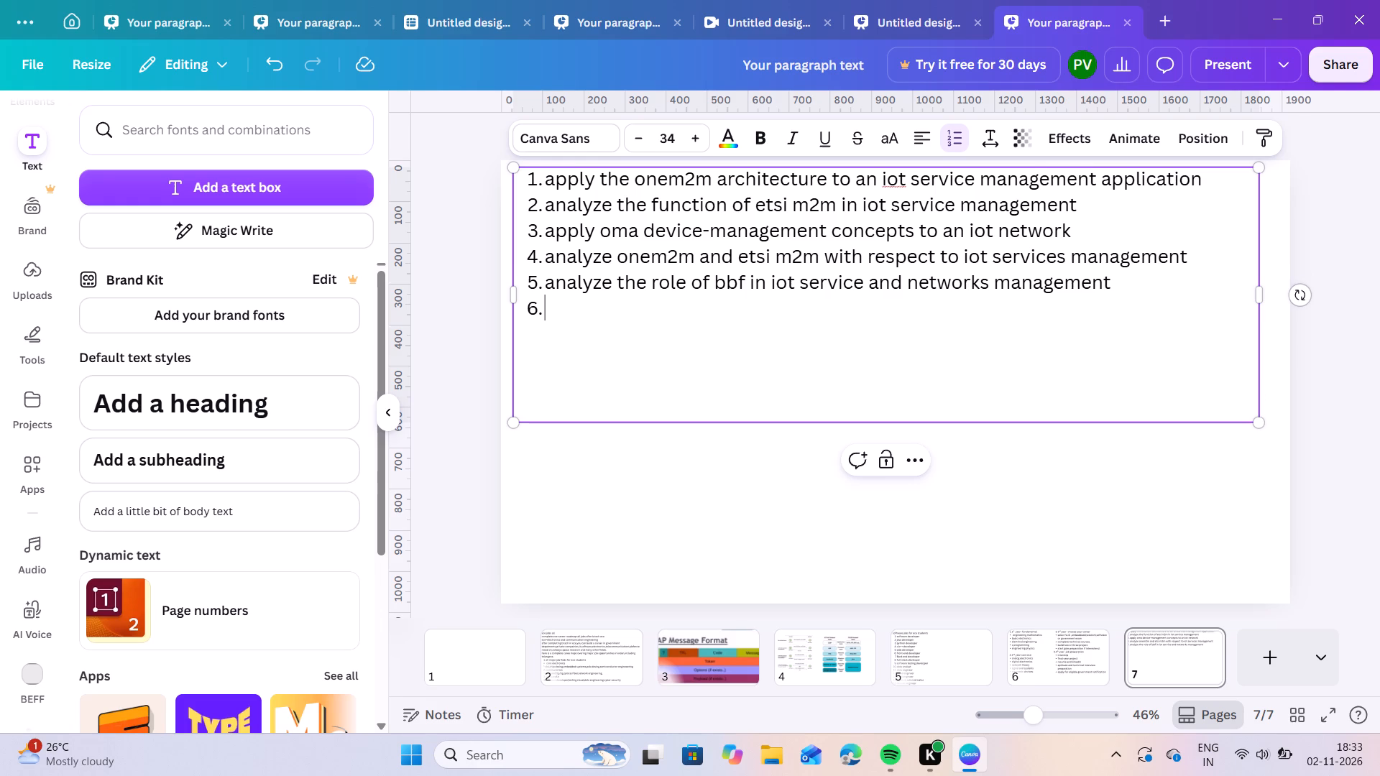
key("BackSpace")
type("hi")
key("space")
key("Return")
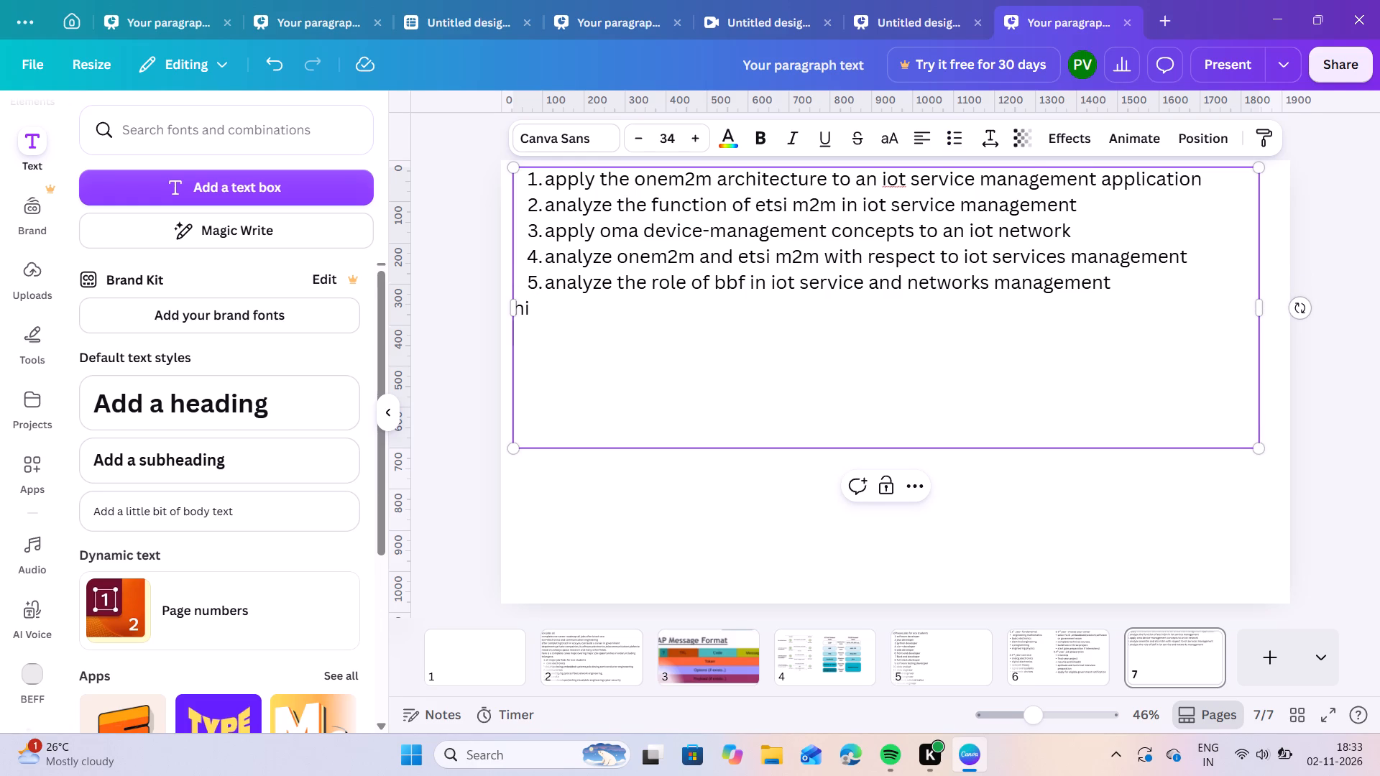
Start a new list numbered from 1 below the "hi" line, beginning its first item with "apply tcp and".
type("1.")
key("space")
type("appl")
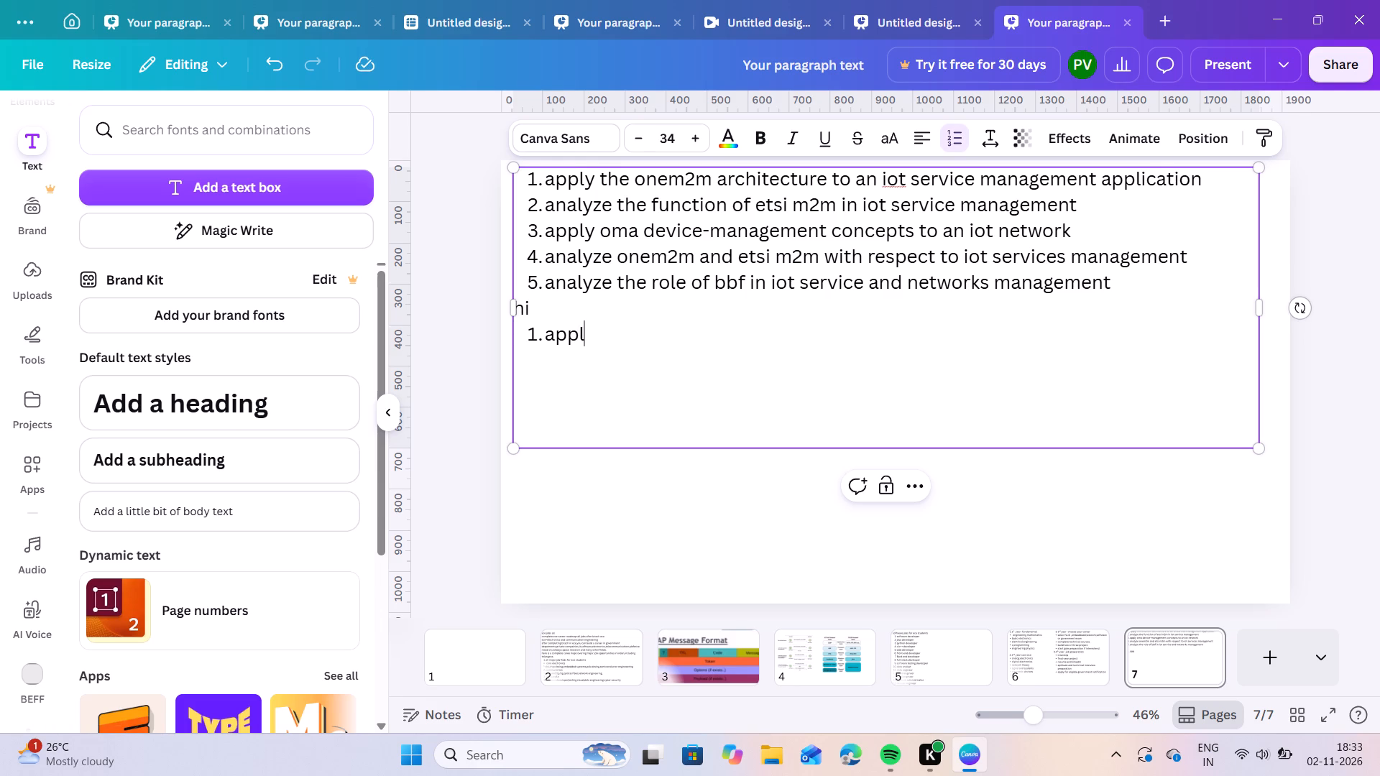
type("y")
key("space")
type("tcp")
key("space")
type("and")
key("space")
Continue the new list's first item with "udp characteristics" after "apply tcp and".
type("udp c")
key("h")
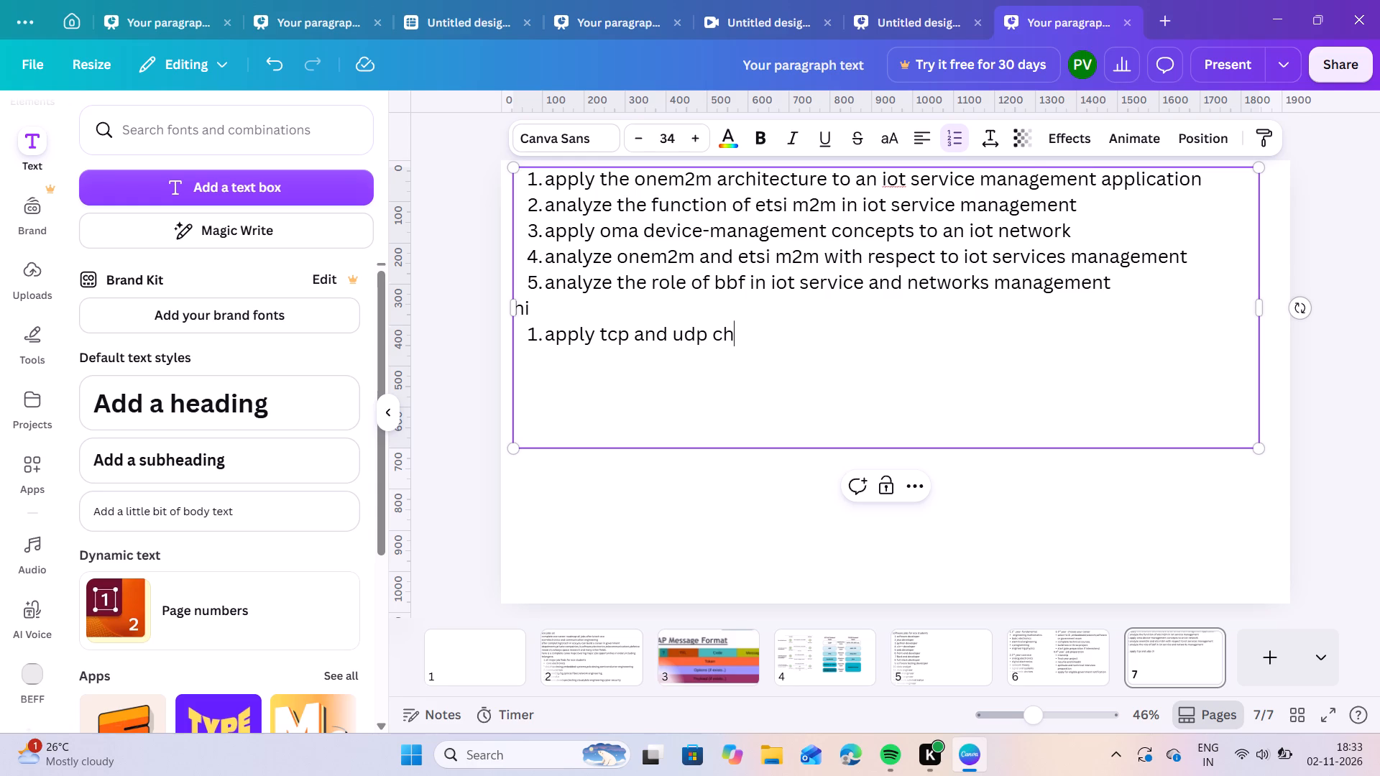
type("ar")
key("a")
key("c")
key("t")
key("e")
key("r")
type("is")
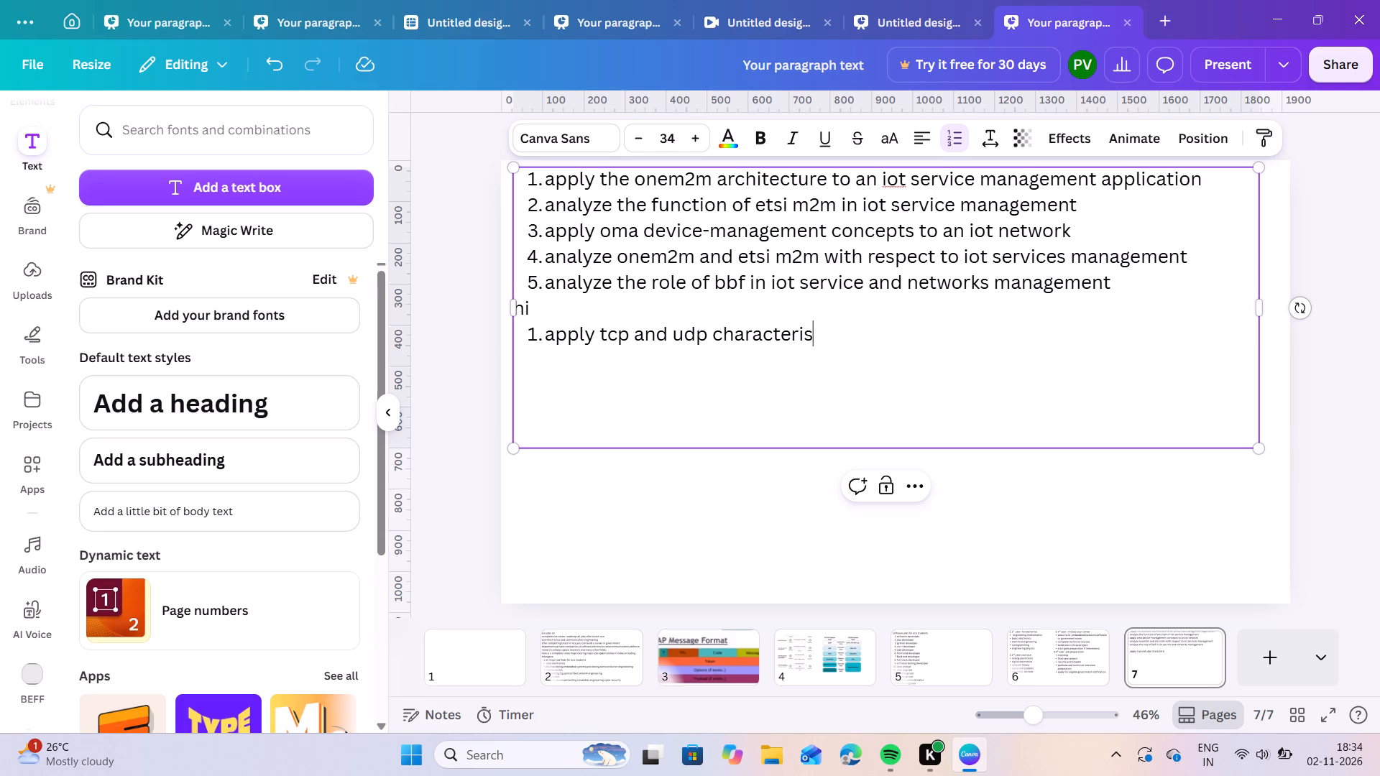
key("t")
type("ics")
key("space")
Continue the new list's first item with "to select a suitable" after "characteristics".
type("to se")
type("le")
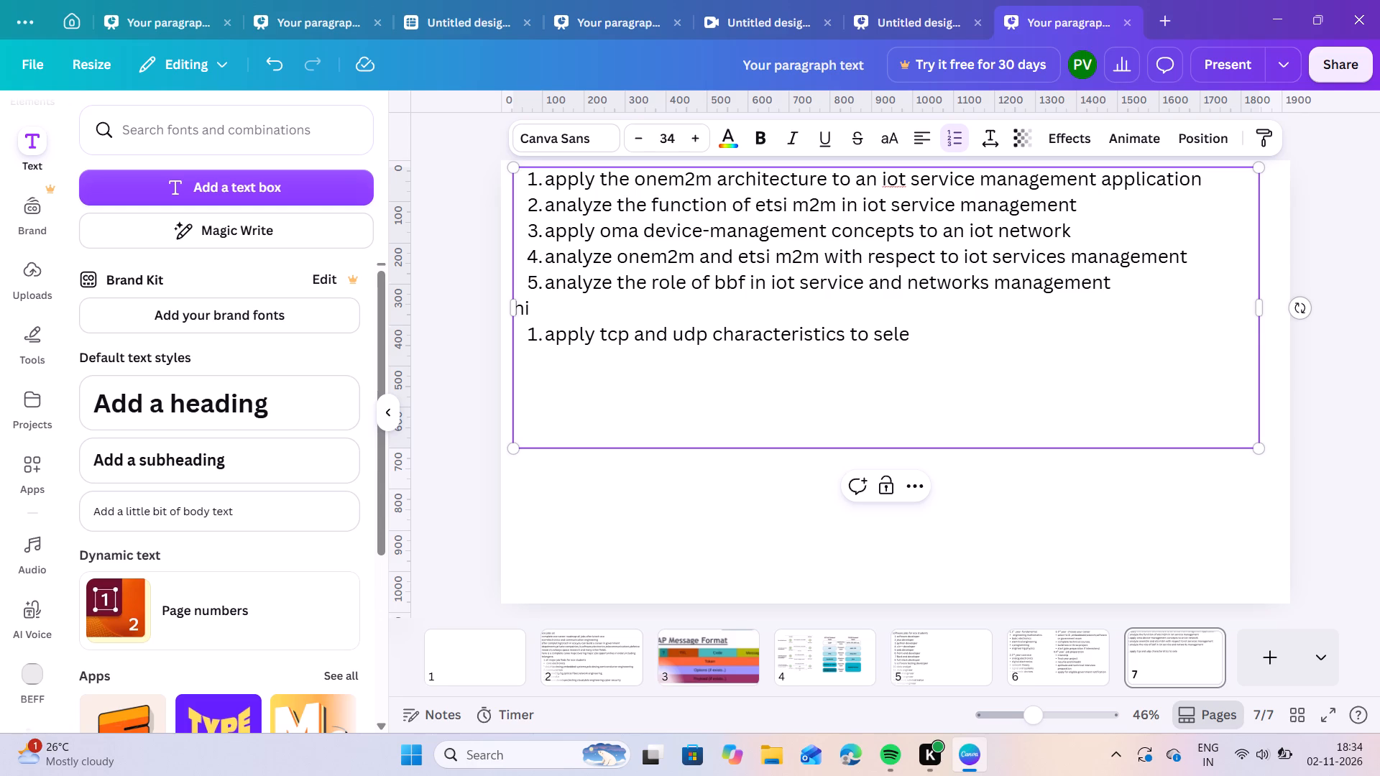
type("ct")
key("space")
type("a s")
key("u")
type("it")
type("able")
key("space")
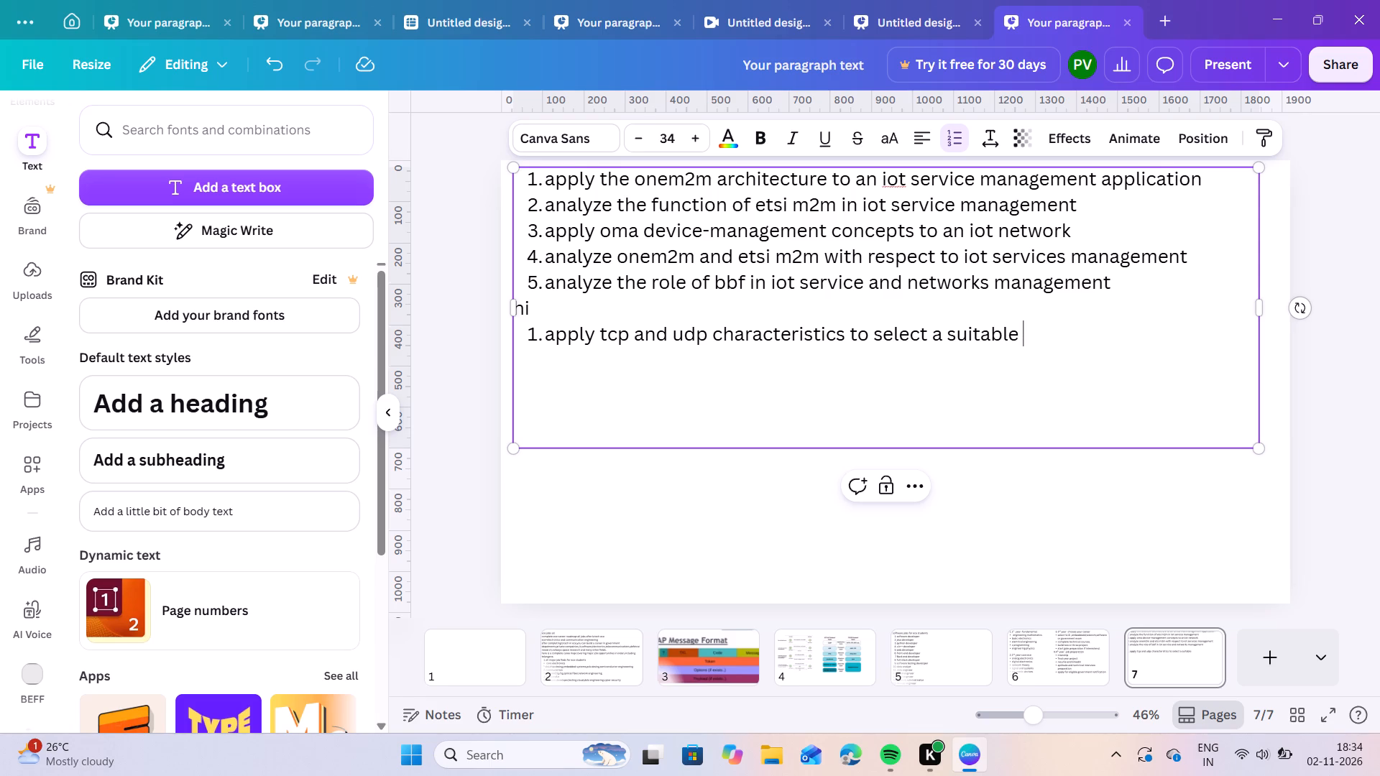
Continue the new list's first item with "transport protocol" after "suitable".
key("t")
key("r")
key("a")
type("ns")
type("po")
type("rt")
key("space")
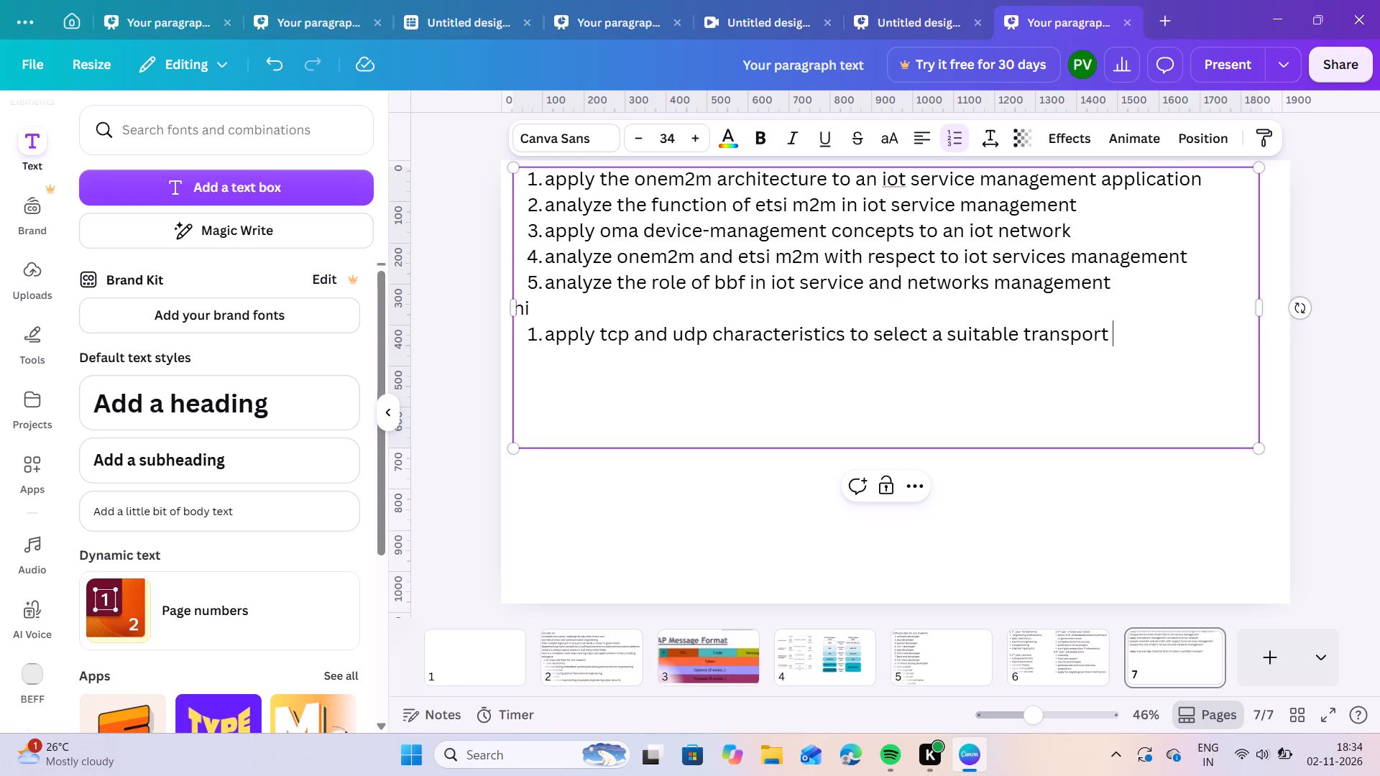
type("pro")
type("tocol")
key("space")
Finish the second list's first item with "for an iot application," after "transport protocol".
type("for")
key("space")
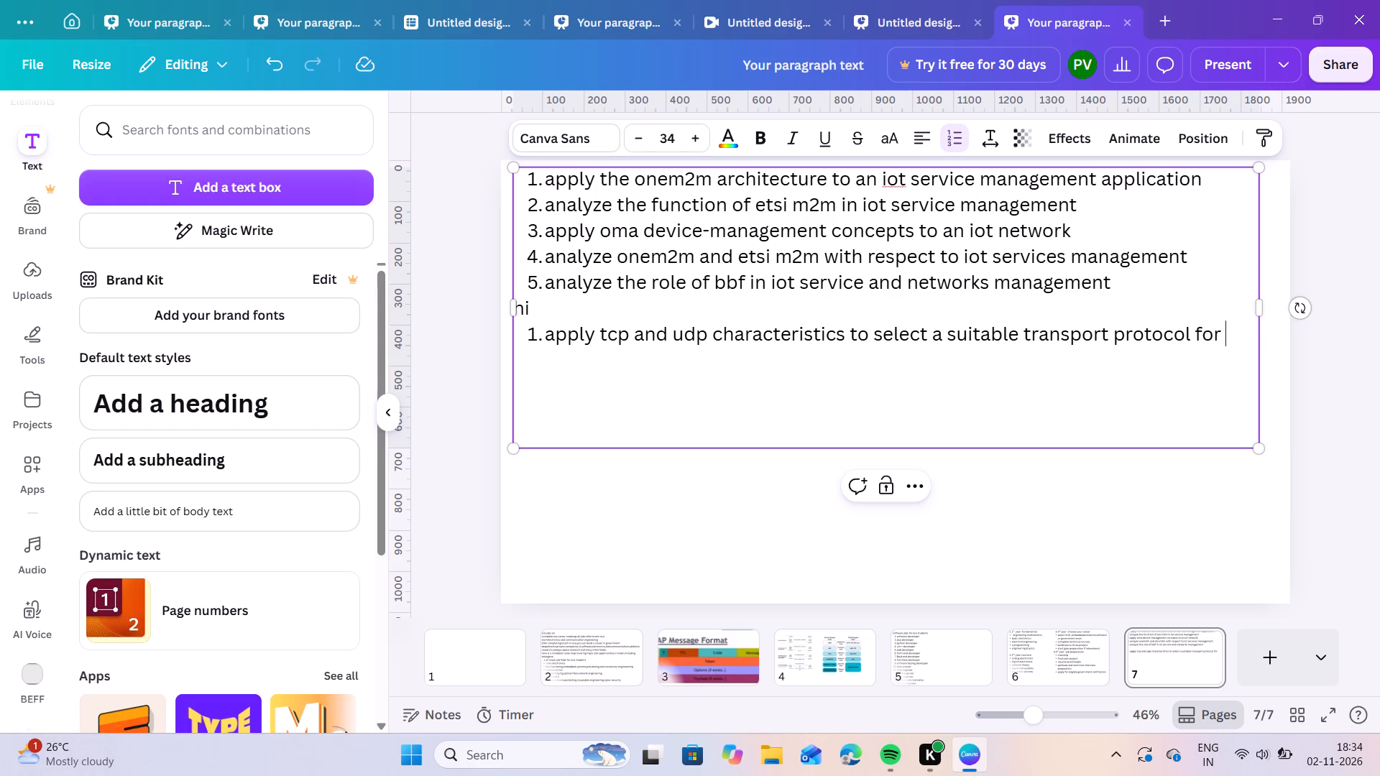
key("a")
key("n")
key("space")
type("iot")
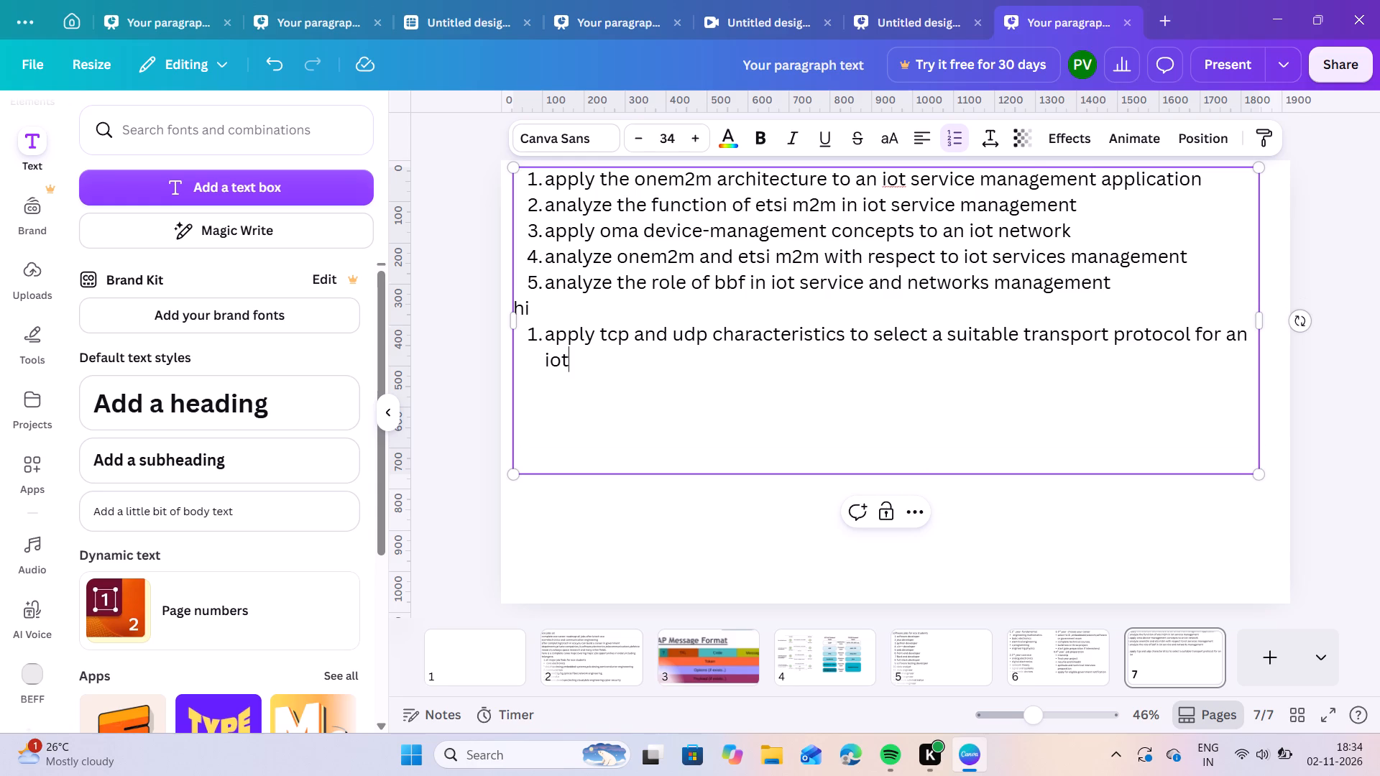
key("space")
type("ap")
type("pli")
key("c")
type("ation")
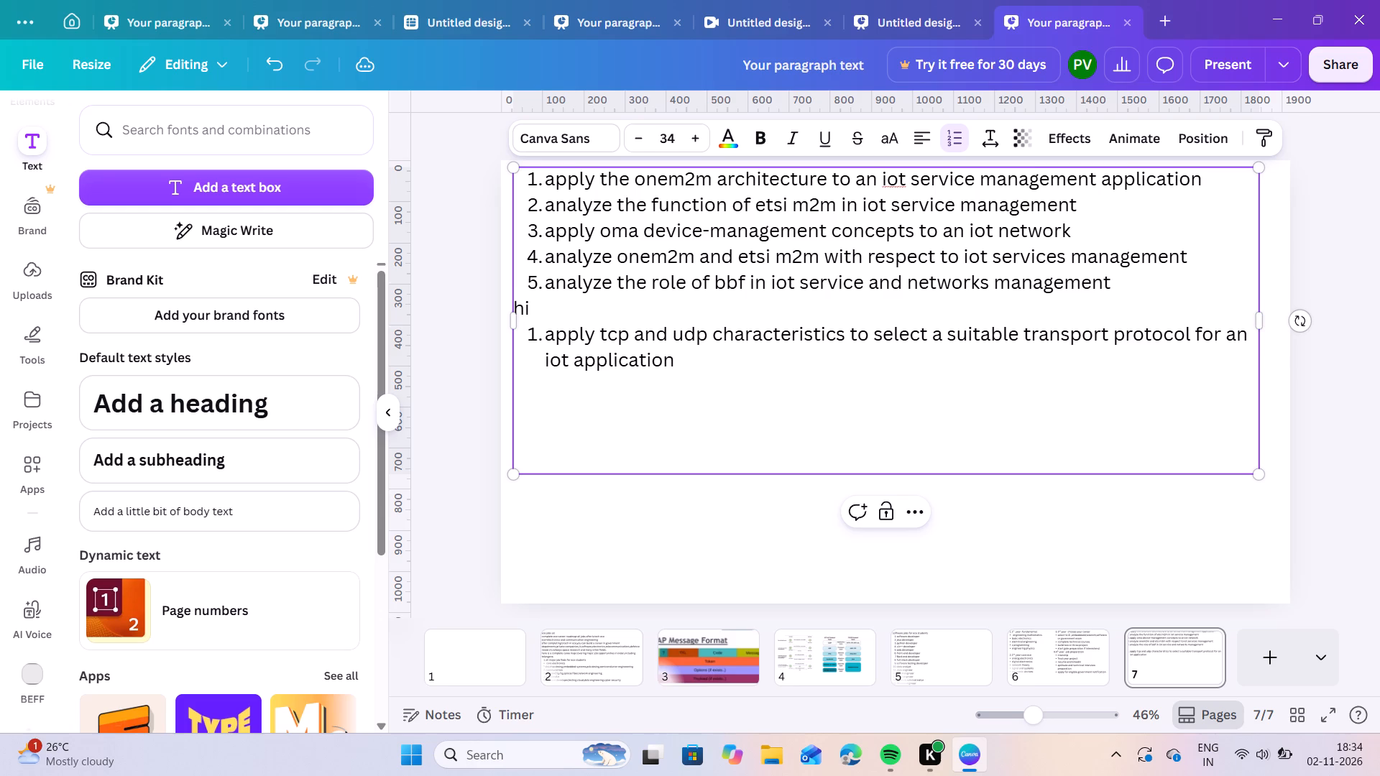
key("comma")
Add a second item to the list below "hi", beginning with "analyze tcp and udp".
key("Return")
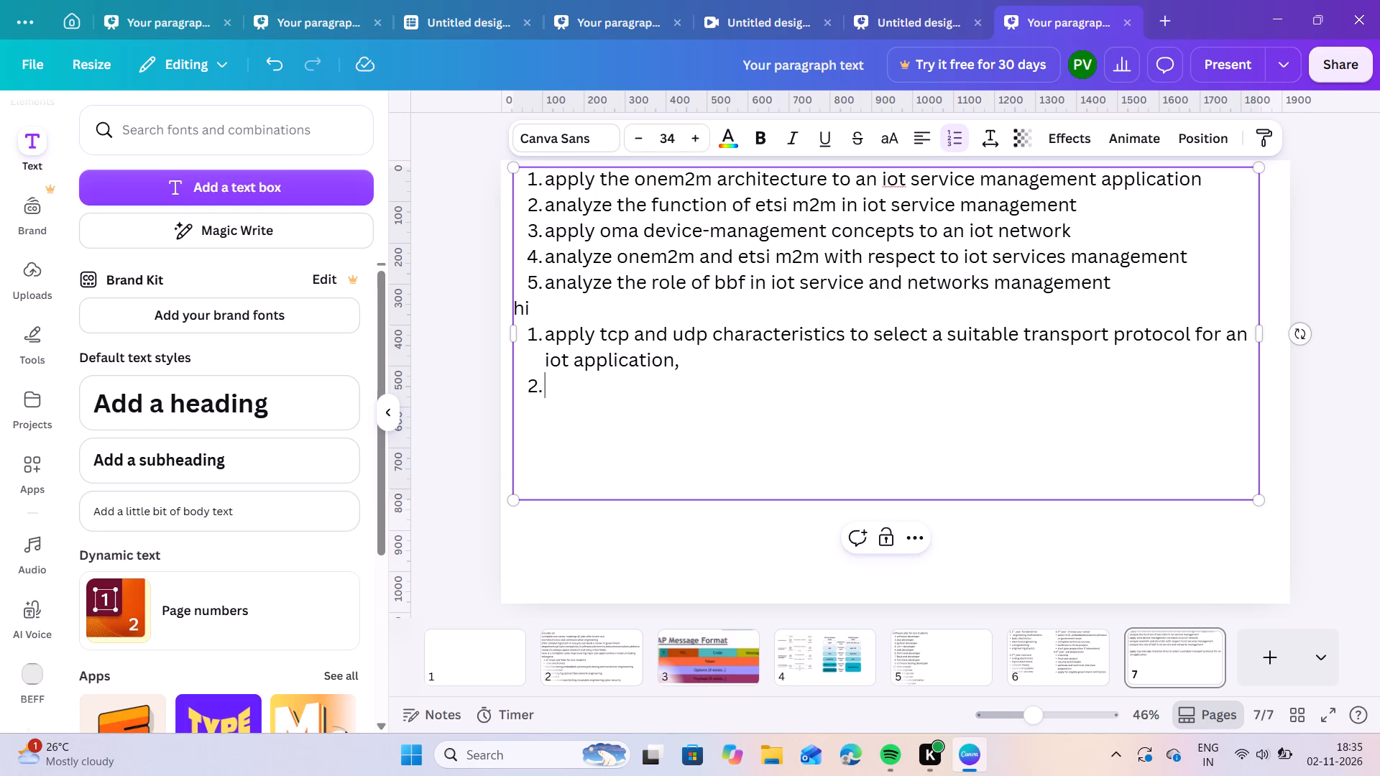
type("an")
key("a")
key("l")
key("y")
type("ze")
key("space")
type("tcp")
key("space")
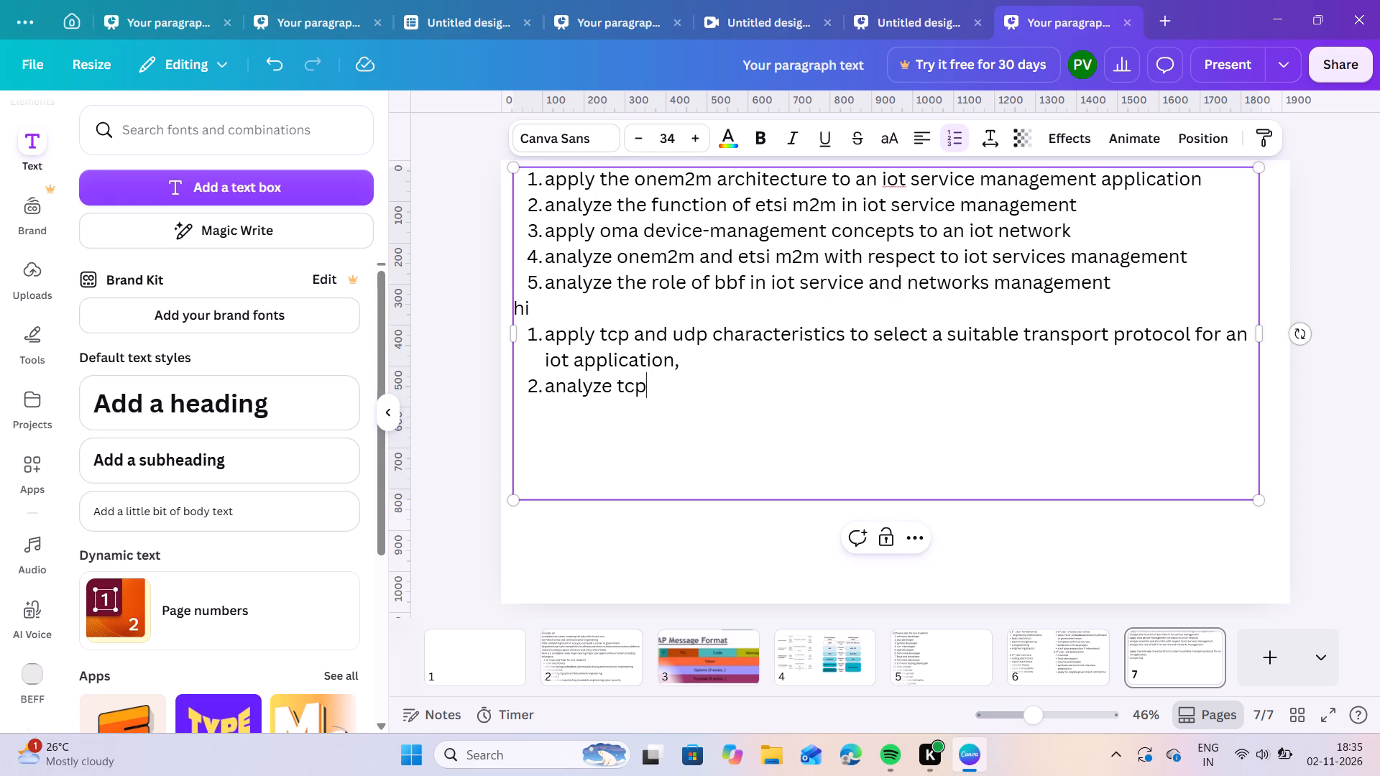
type("and")
key("space")
key("u")
type("dp")
key("space")
Continue the second item with "based on reliability," after "analyze tcp and udp".
key("b")
key("a")
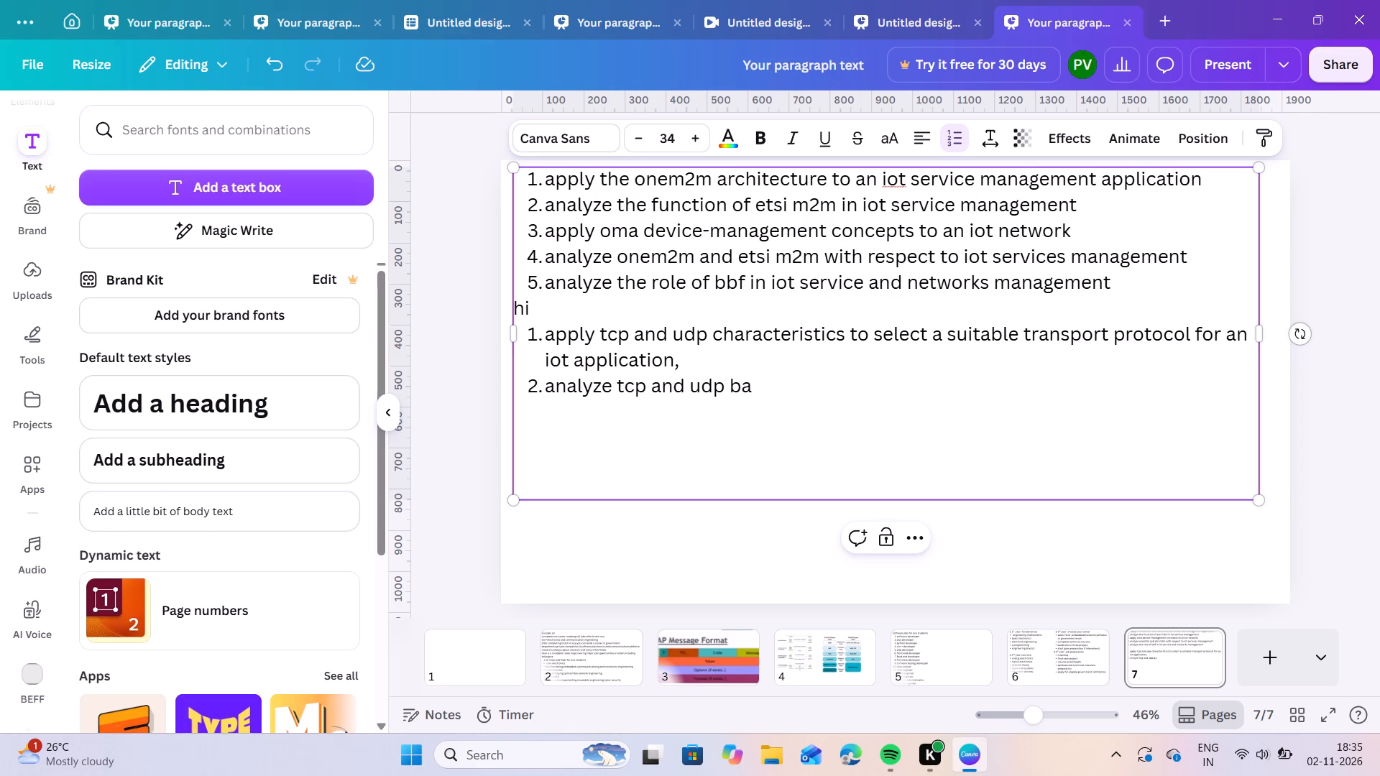
type("sed")
key("space")
type("on")
key("space")
type("rel")
key("i")
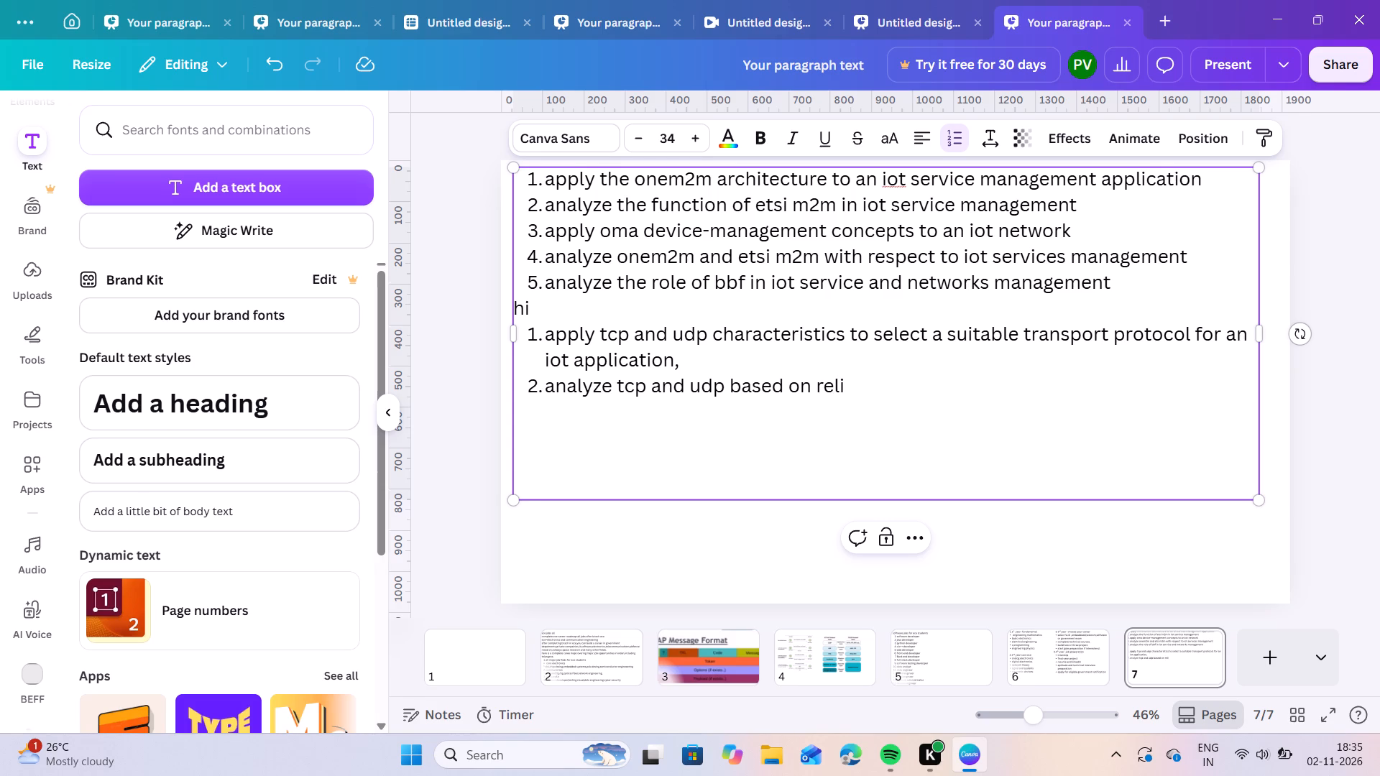
key("a")
key("b")
type("ility")
key("comma")
Finish the second item with "overhead and latency" directly after "reliability,".
type("over")
type("head")
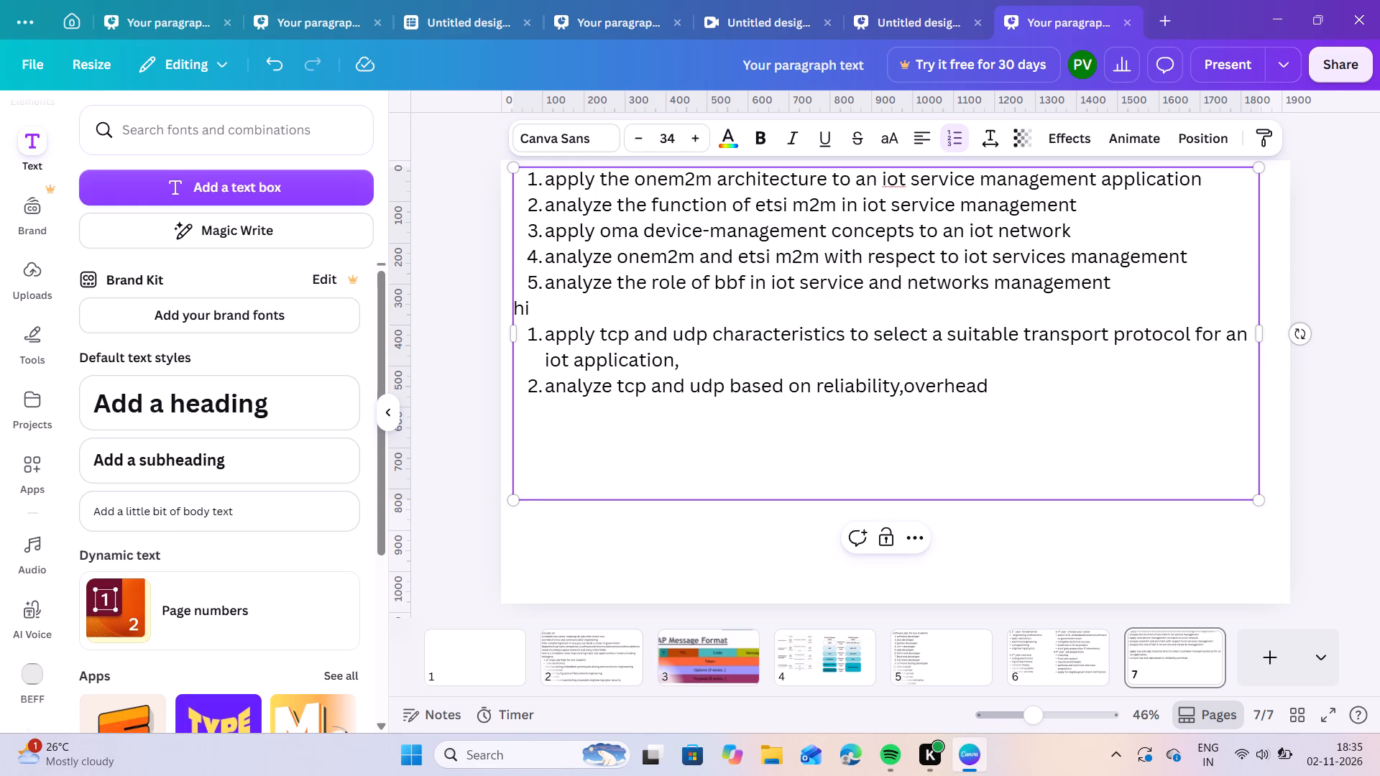
key("space")
type("and")
key("space")
key("l")
key("a")
key("t")
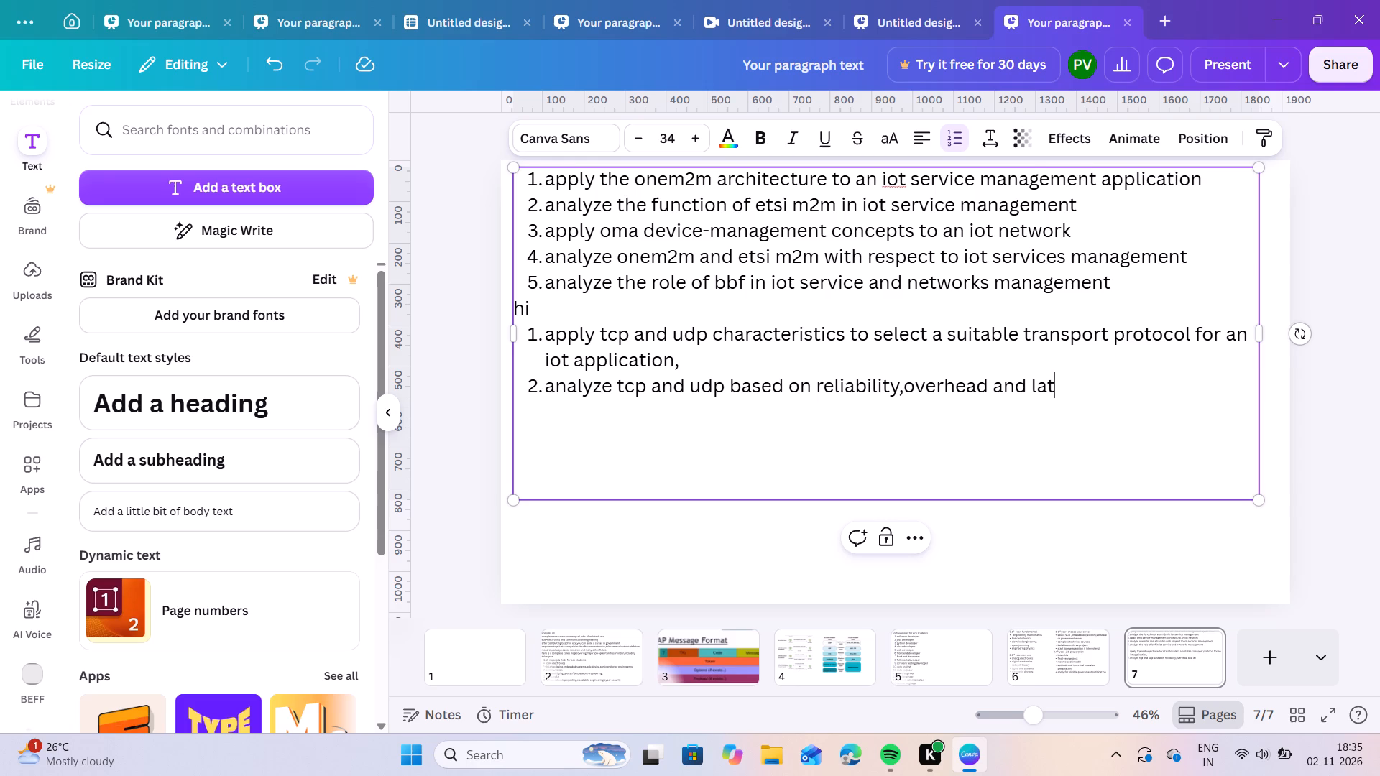
key("e")
type("ncy")
Add a third item to the list below "hi", beginning with "apply mptcp".
key("Return")
type("ap")
type("pl")
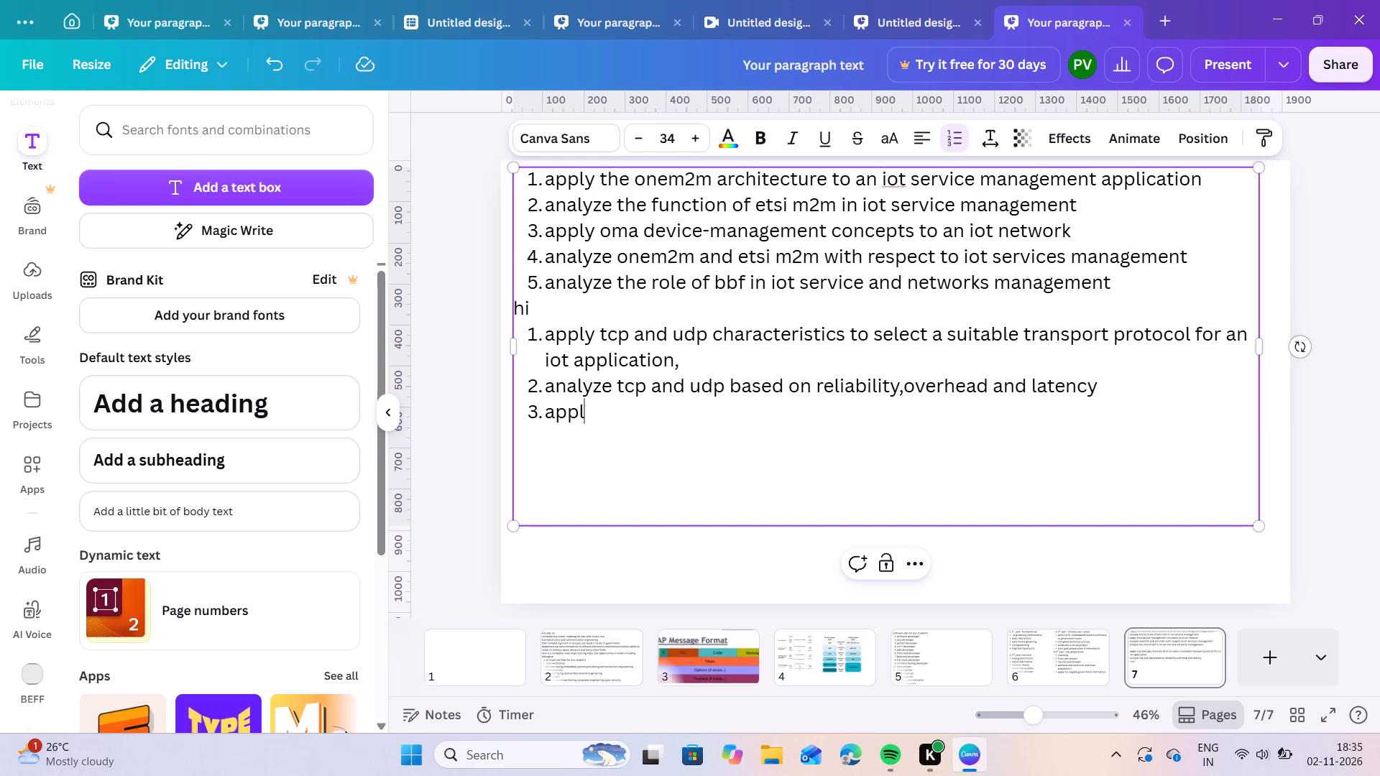
key("y")
key("space")
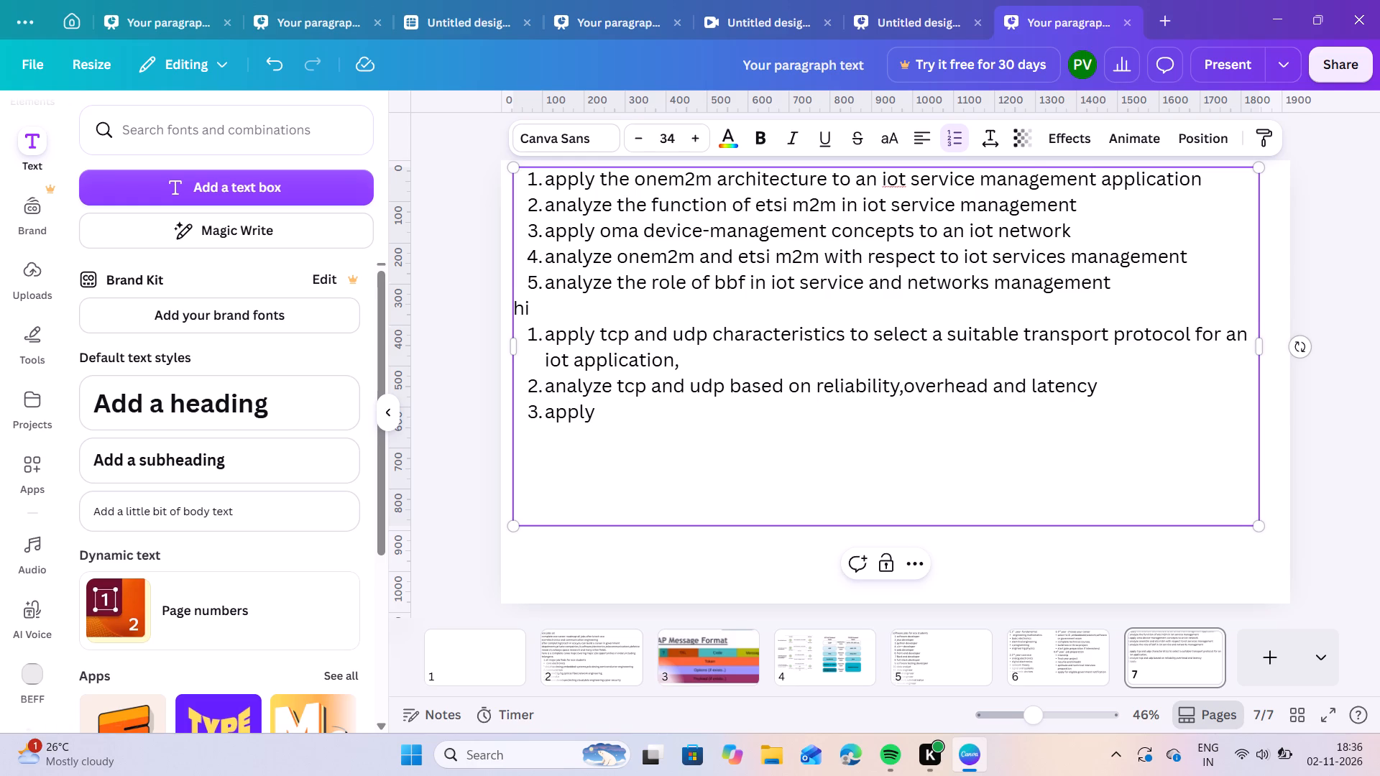
key("m")
key("p")
key("t")
type("cp")
Continue the third item below "hi" with "to an iot" after "apply mptcp".
key("space")
type("to")
key("space")
type("a")
type("n")
key("space")
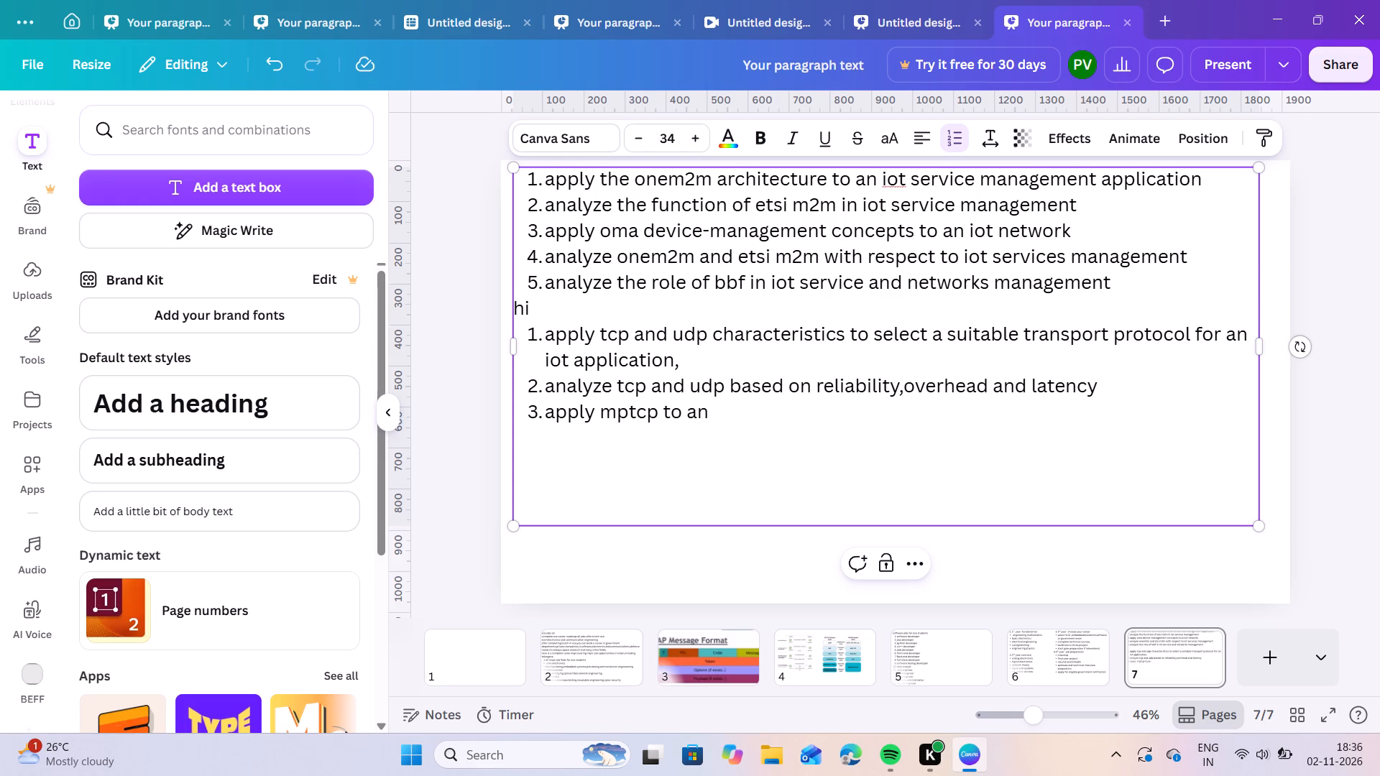
type("iot")
key("space")
Extend the third item with "device communicating" after "to an iot".
type("dev")
type("ice co")
key("m")
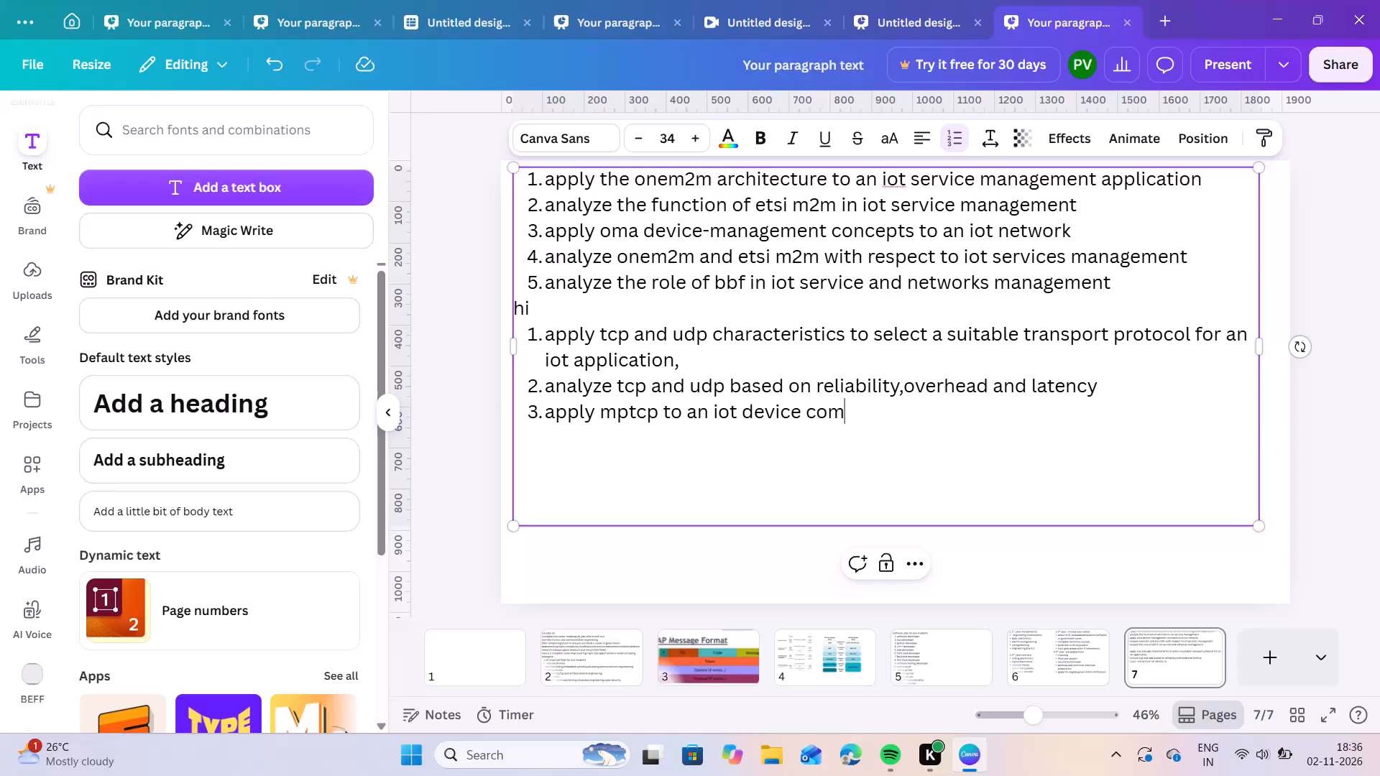
key("m")
type("un")
type("ica")
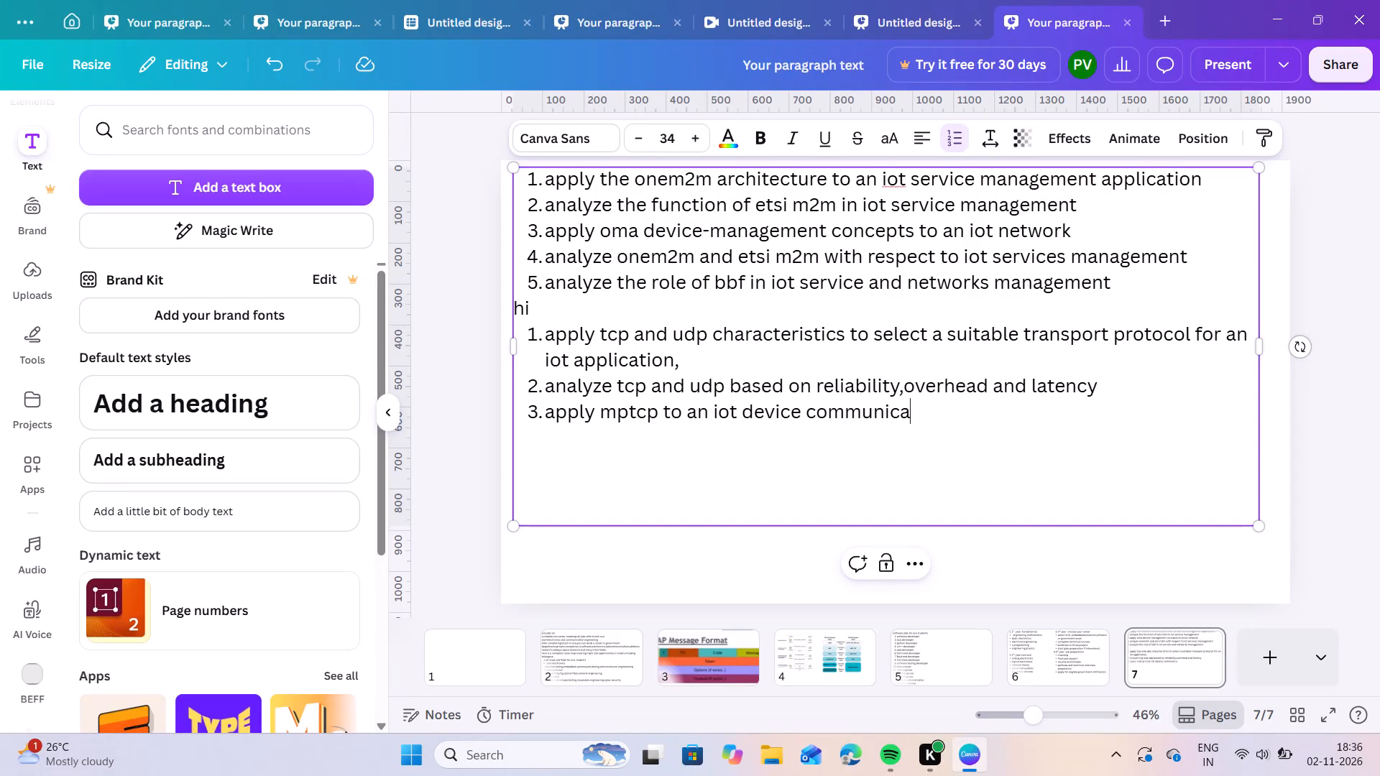
key("t")
key("i")
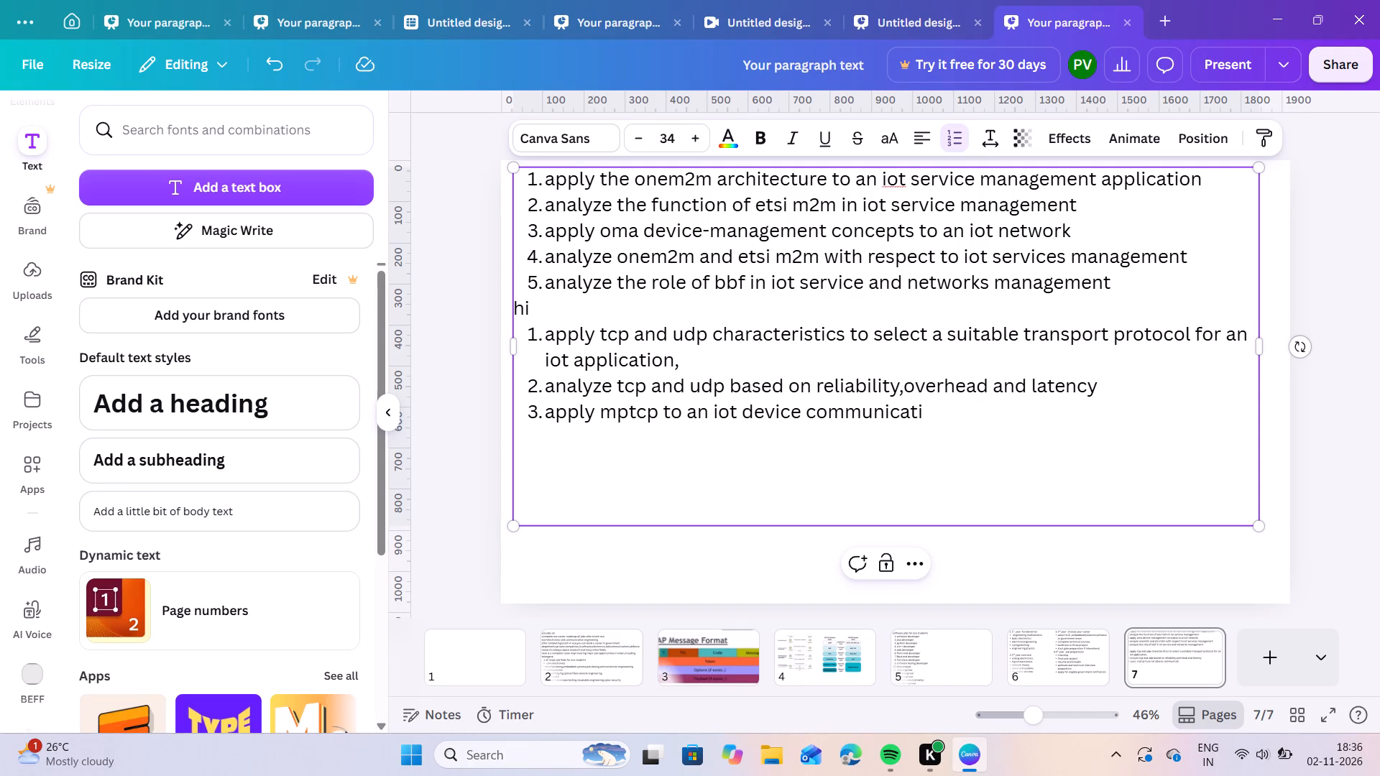
key("n")
type("g")
key("space")
Finish the third item with "through multiple interface." after "communicating".
key("n")
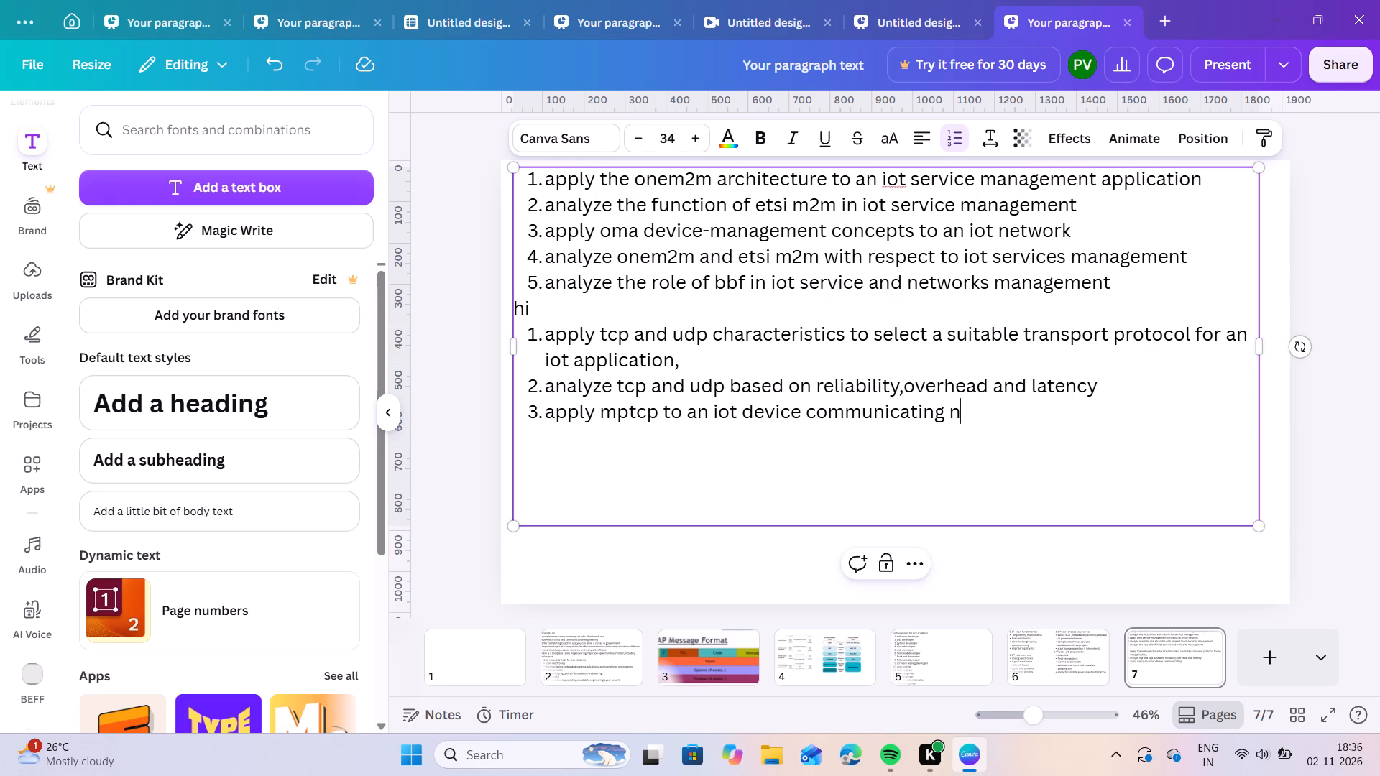
key("BackSpace")
type("thr")
key("o")
key("u")
type("gh")
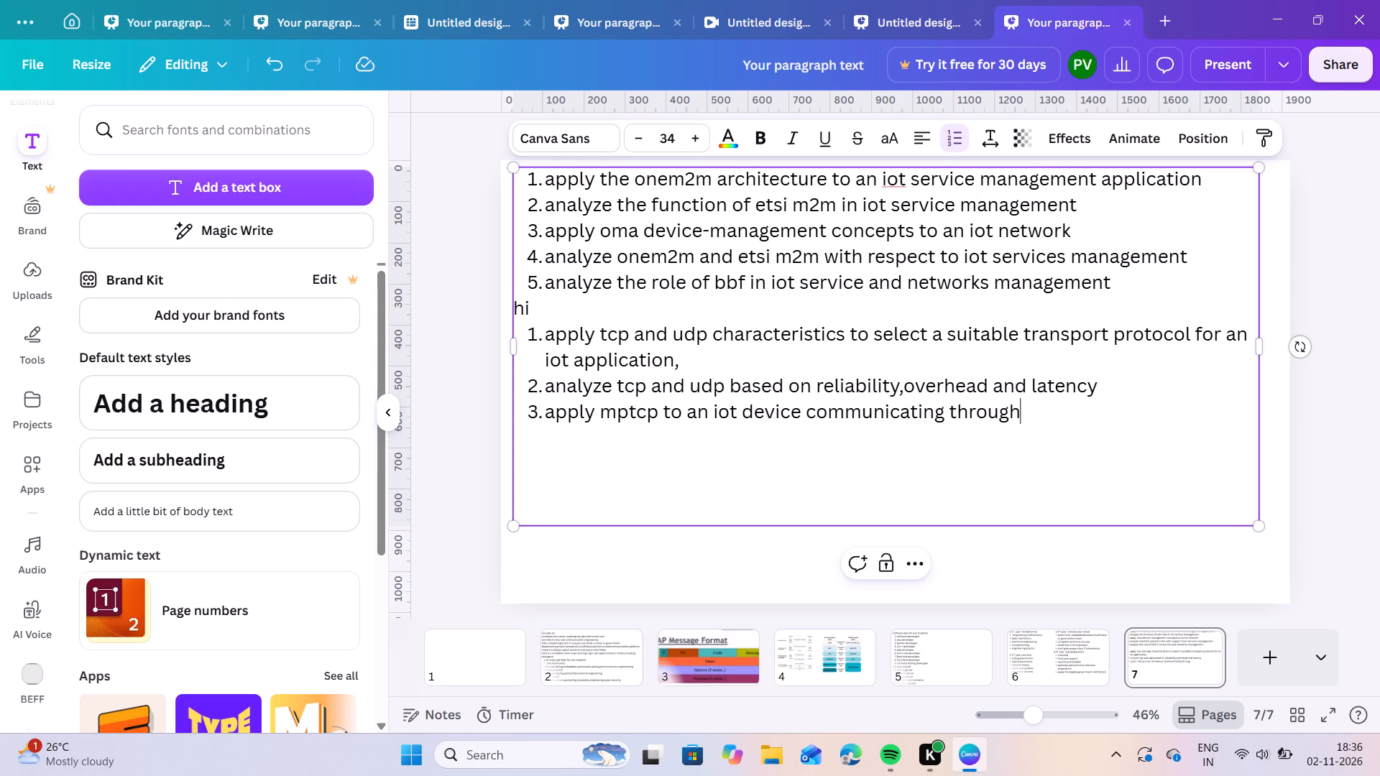
key("space")
type("m")
key("u")
key("l")
type("tiple in")
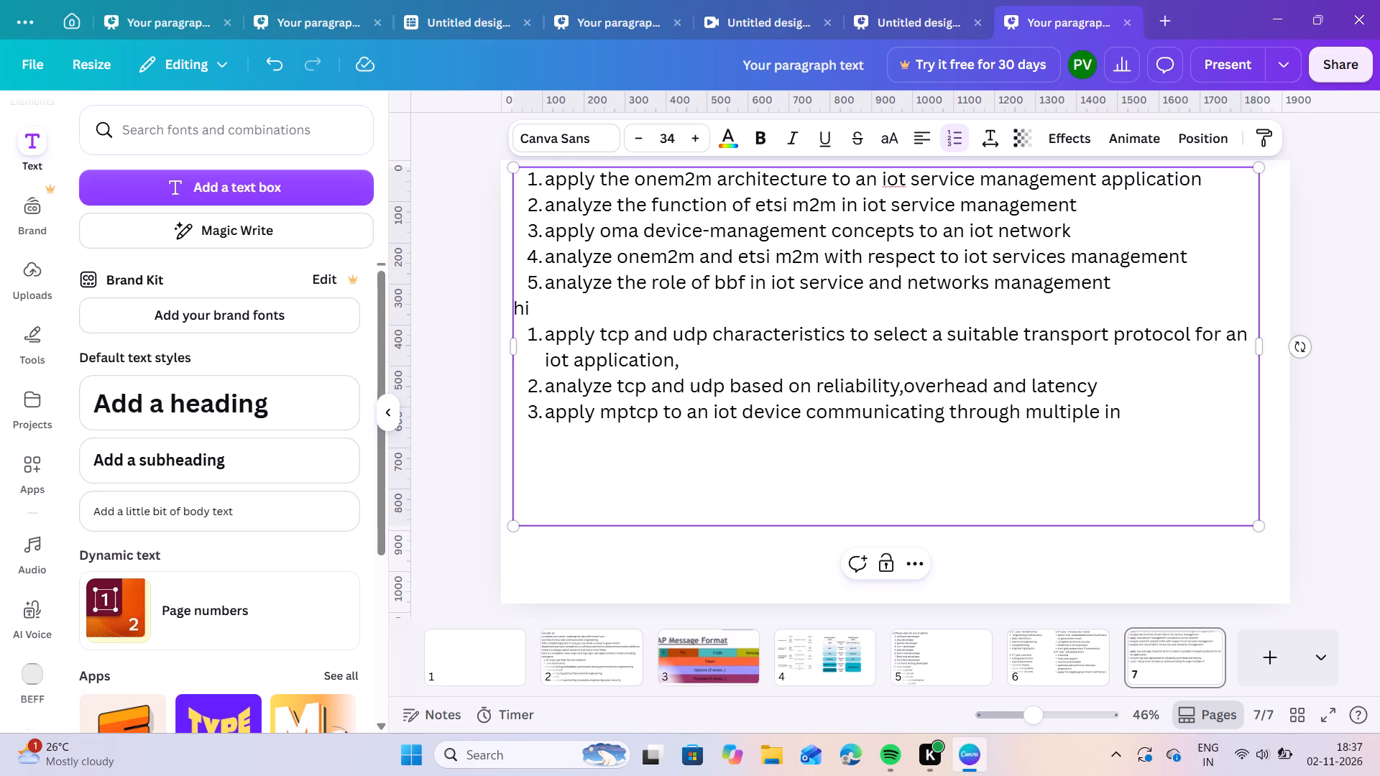
type("ter")
key("f")
type("ace")
key("period")
Add a fourth item to the list below "hi", beginning with "analyze the suitability of".
key("Return")
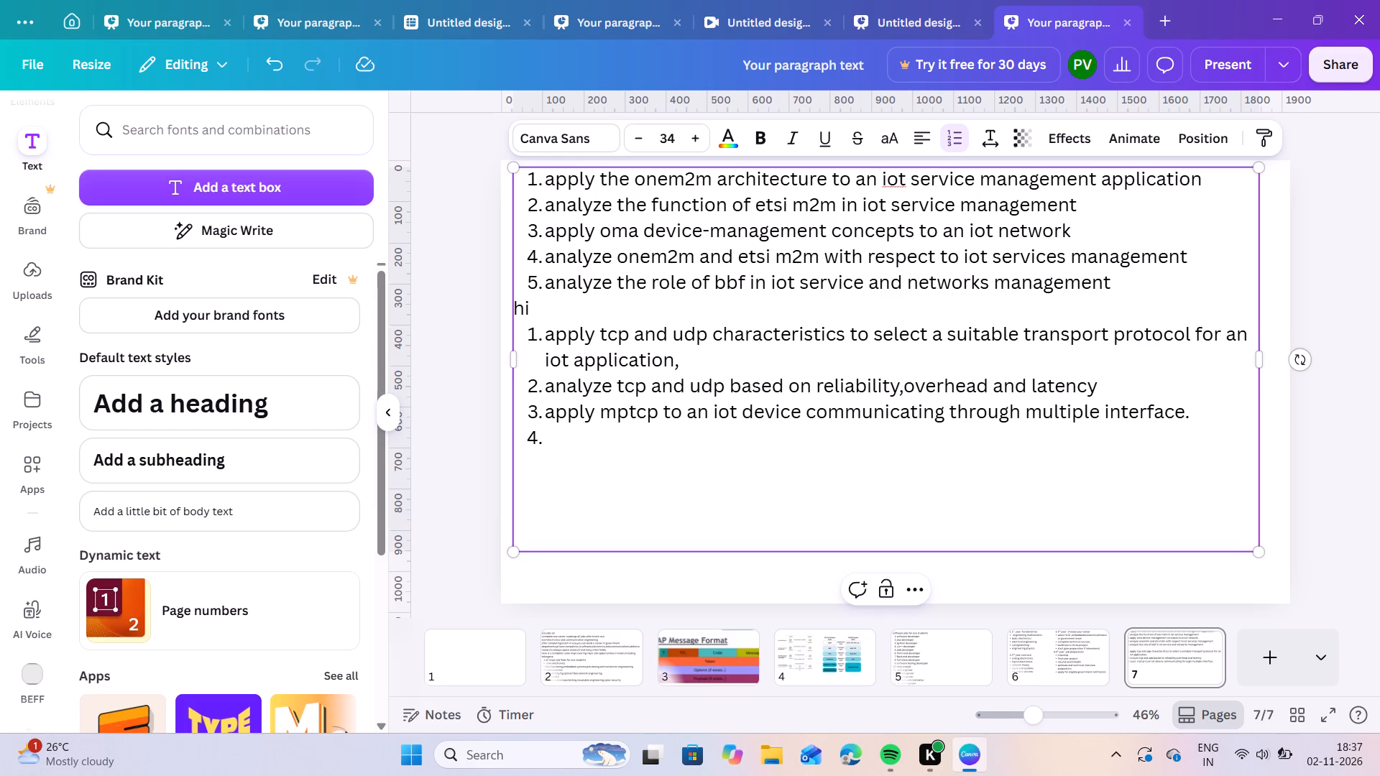
type("an")
type("al")
type("yze")
key("space")
type("the")
key("space")
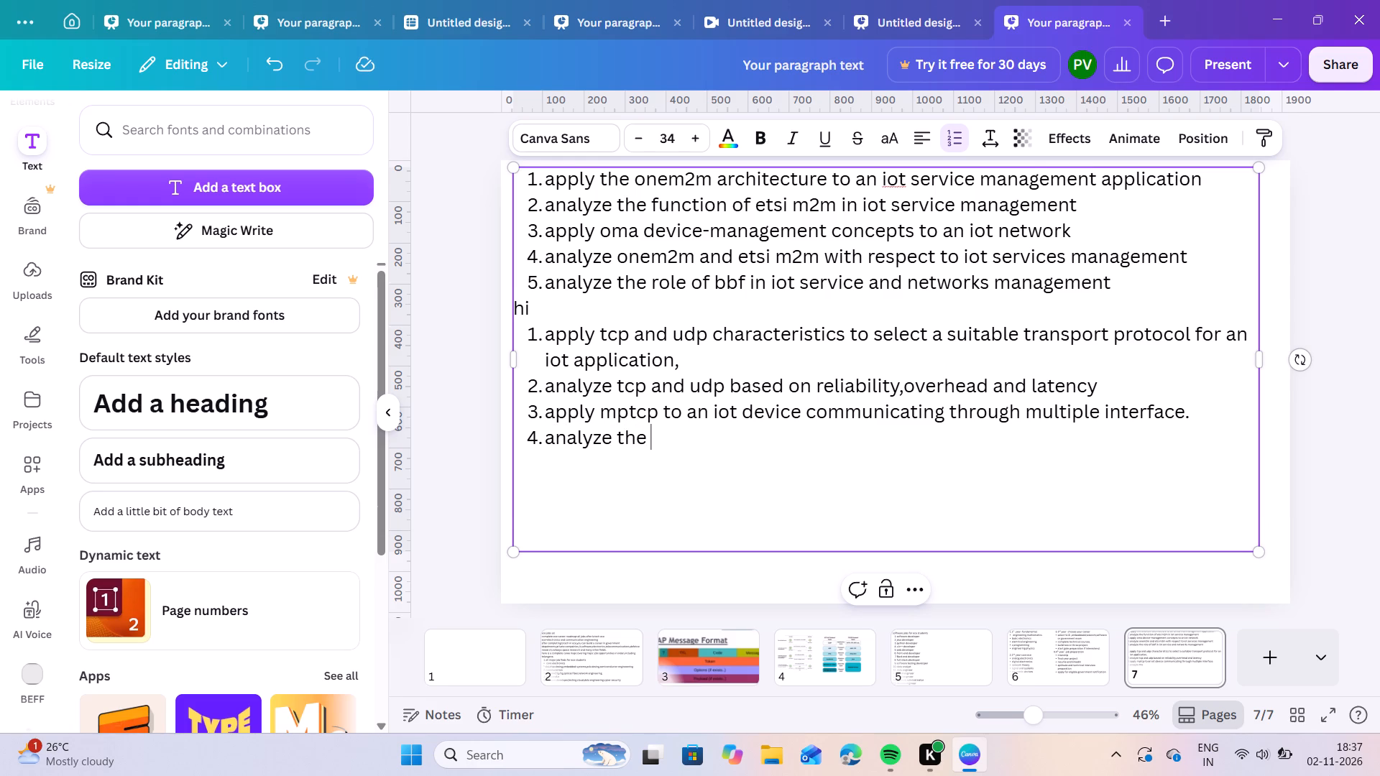
key("s")
key("u")
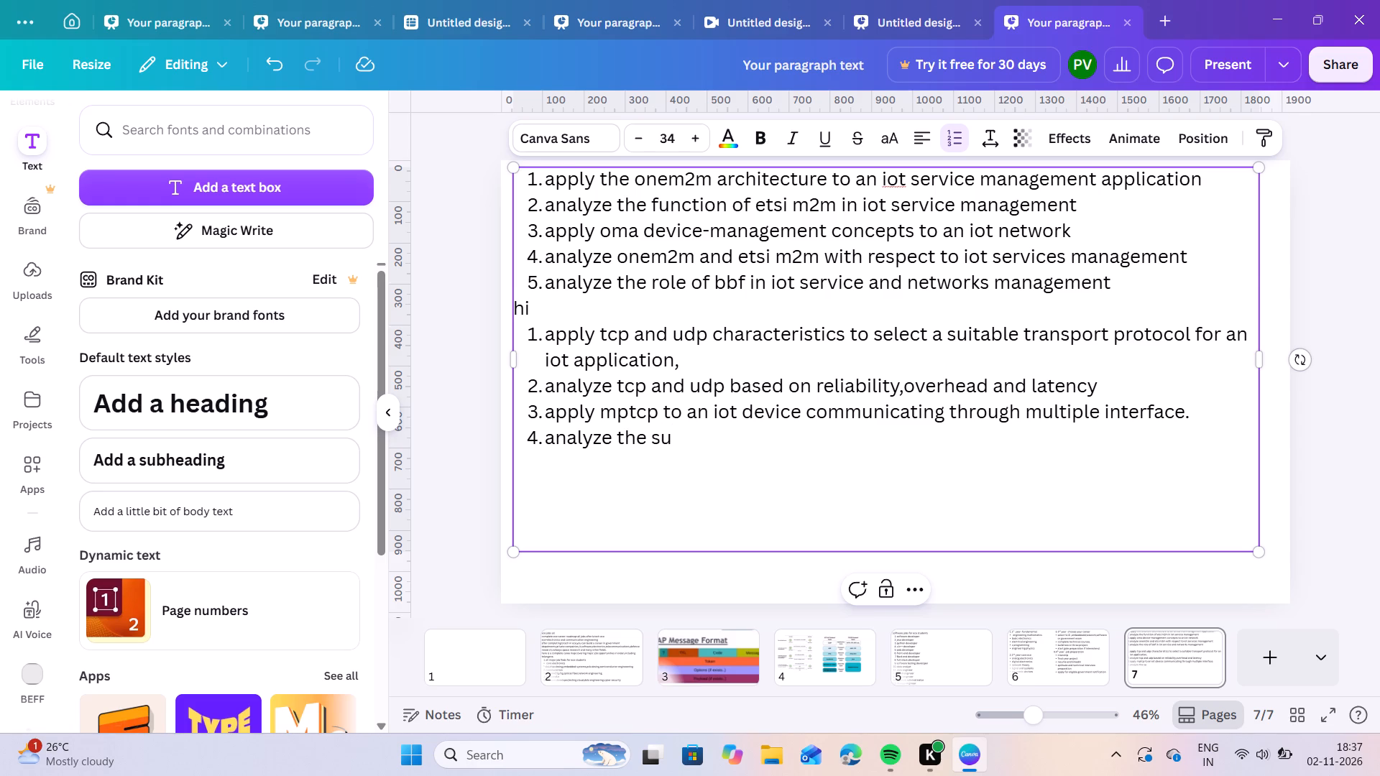
key("i")
key("t")
key("a")
key("b")
key("i")
key("l")
key("i")
type("ty of")
key("space")
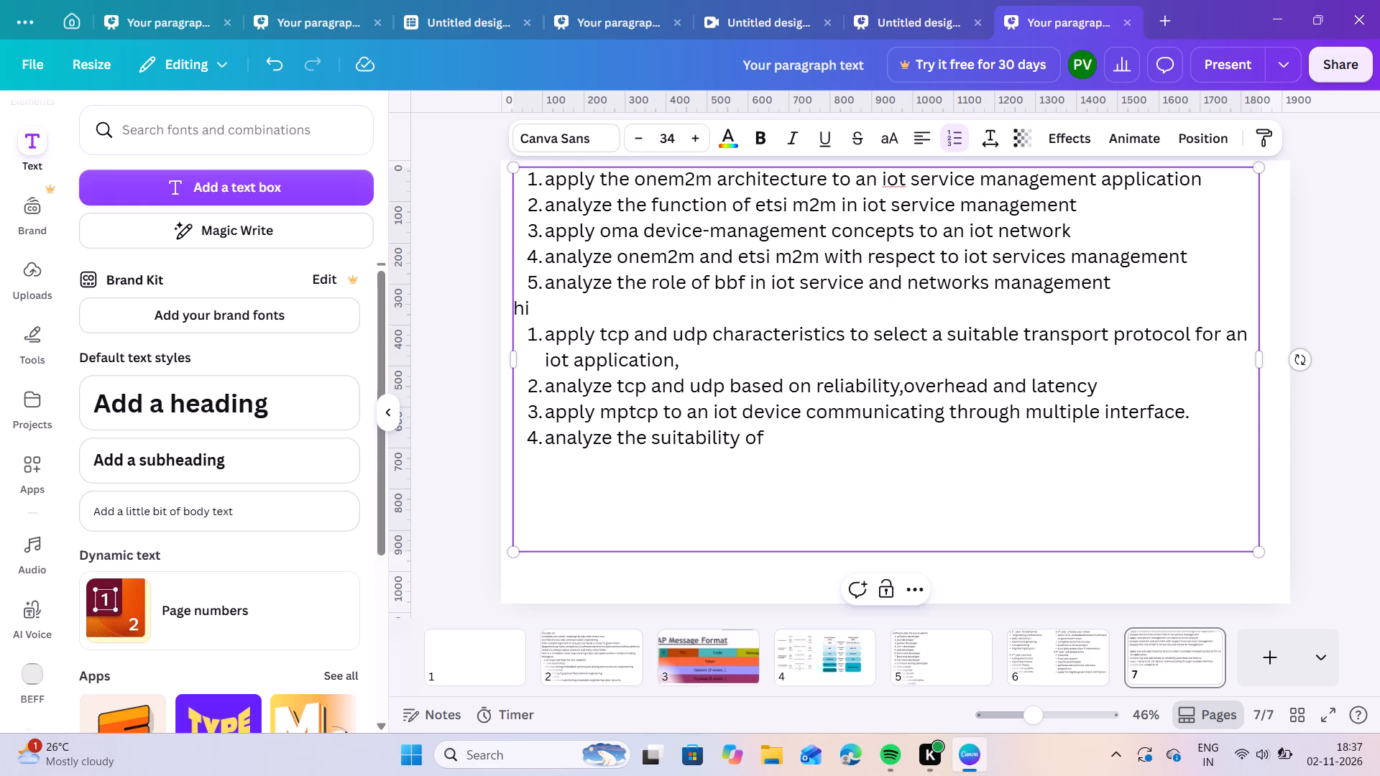
Finish the fourth item below "hi" with "dccp for iot application." after "analyze the suitability of".
type("dccp")
key("space")
type("for")
key("space")
type("iot")
key("space")
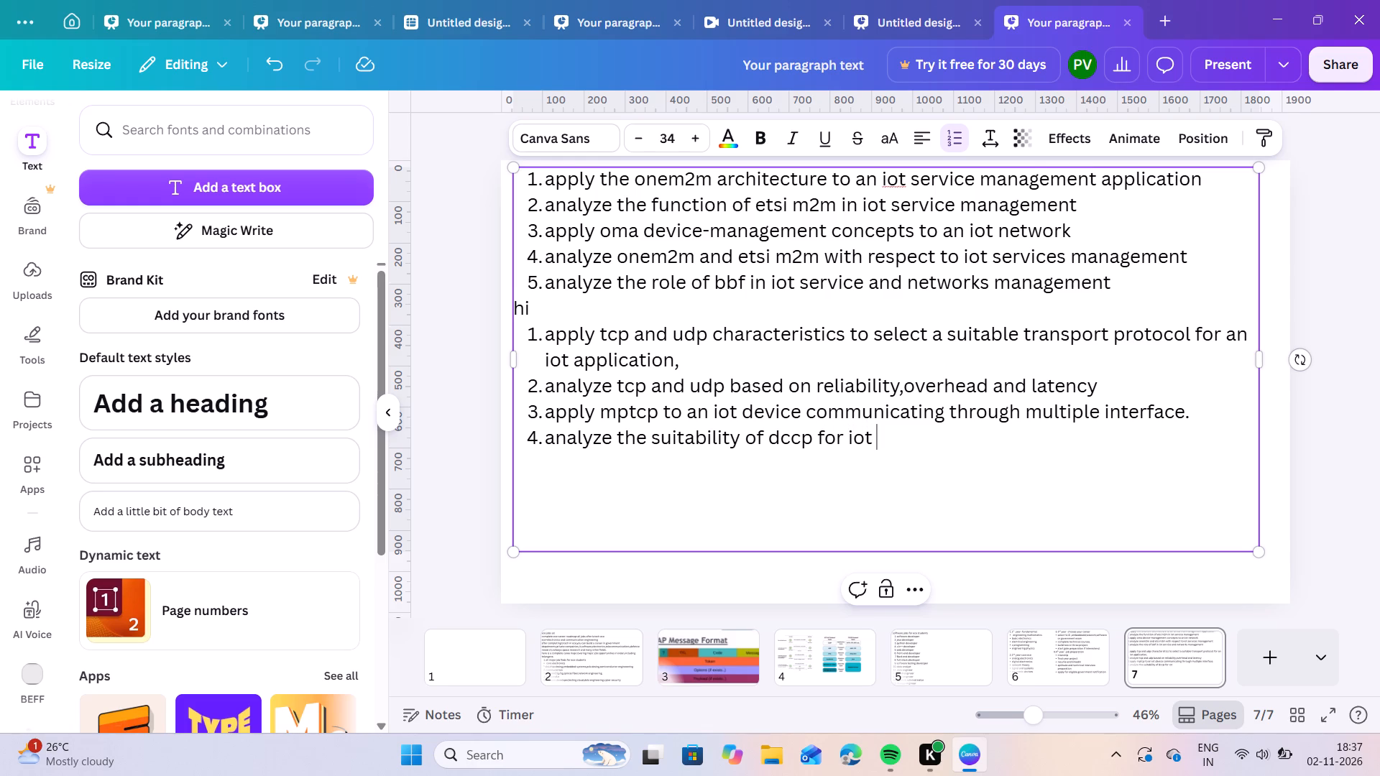
type("app")
key("l")
key("i")
key("c")
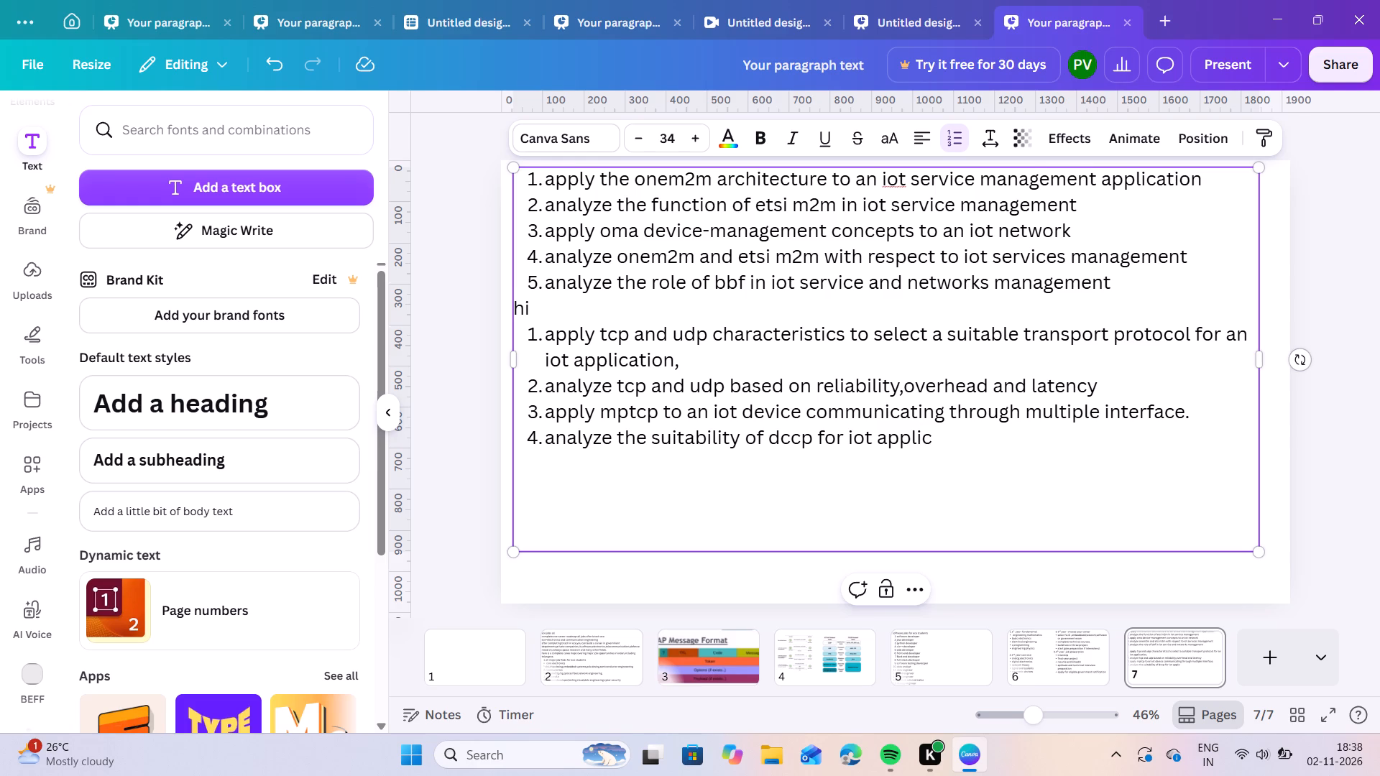
key("a")
type("tion")
key("comma")
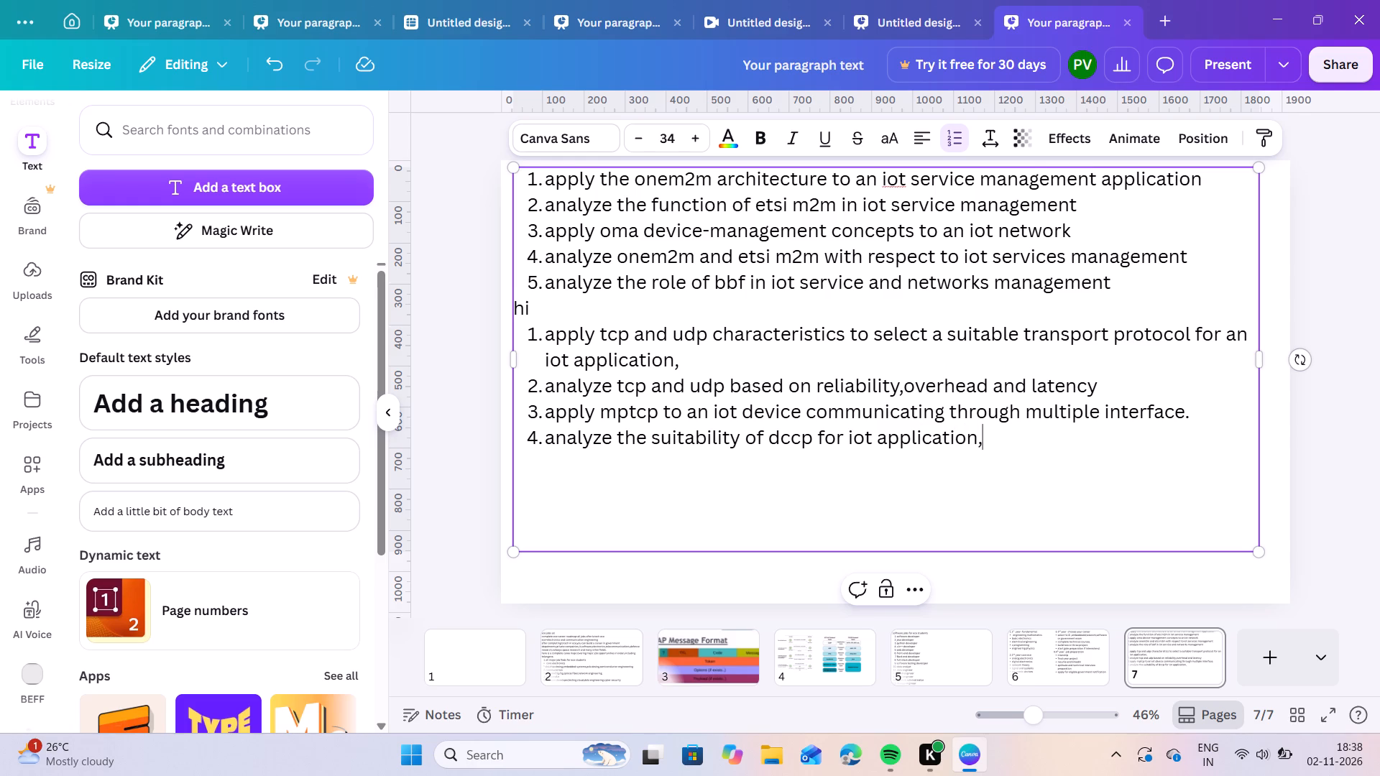
key("BackSpace")
key("period")
Add a fifth item to the list below "hi", beginning with "apply tls and dtls".
key("Return")
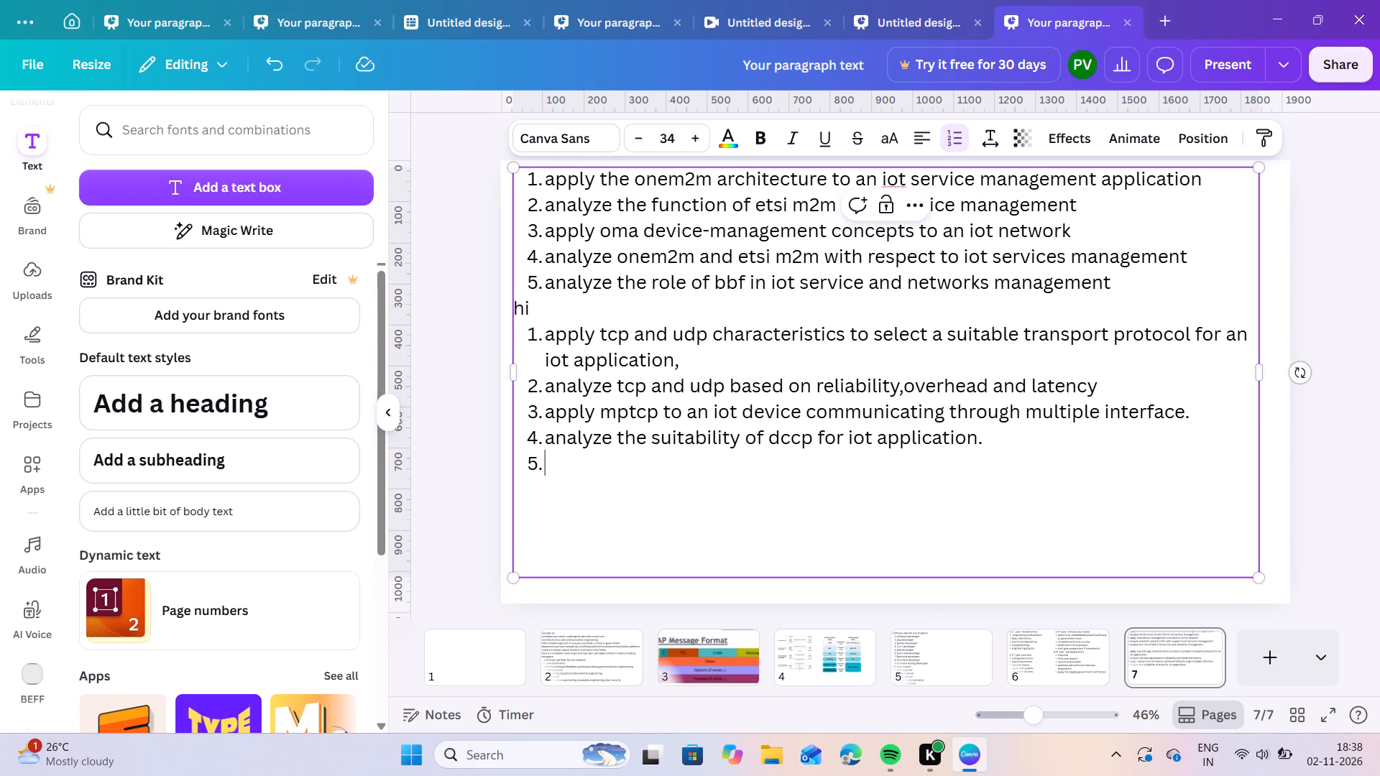
type("ap")
type("ply")
key("space")
type("tls")
key("space")
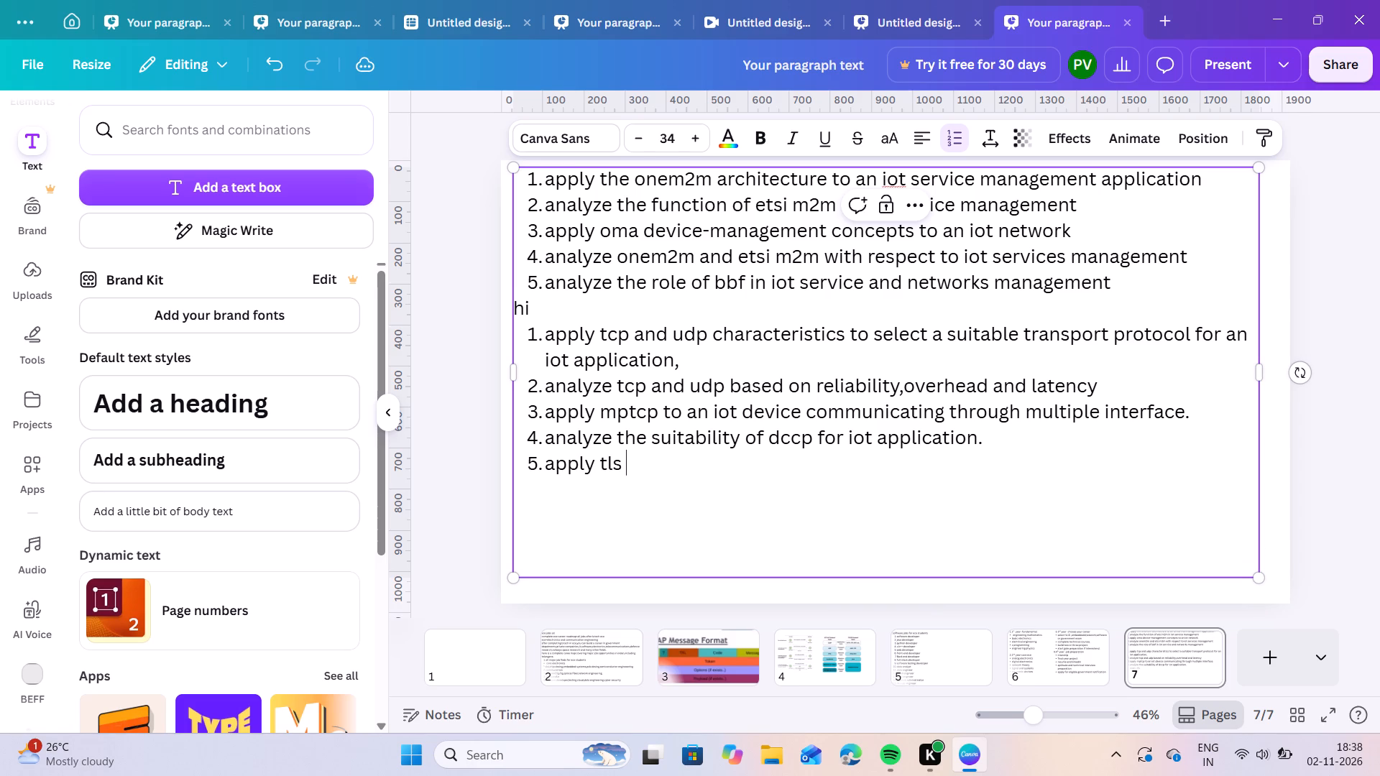
type("and")
key("space")
key("d")
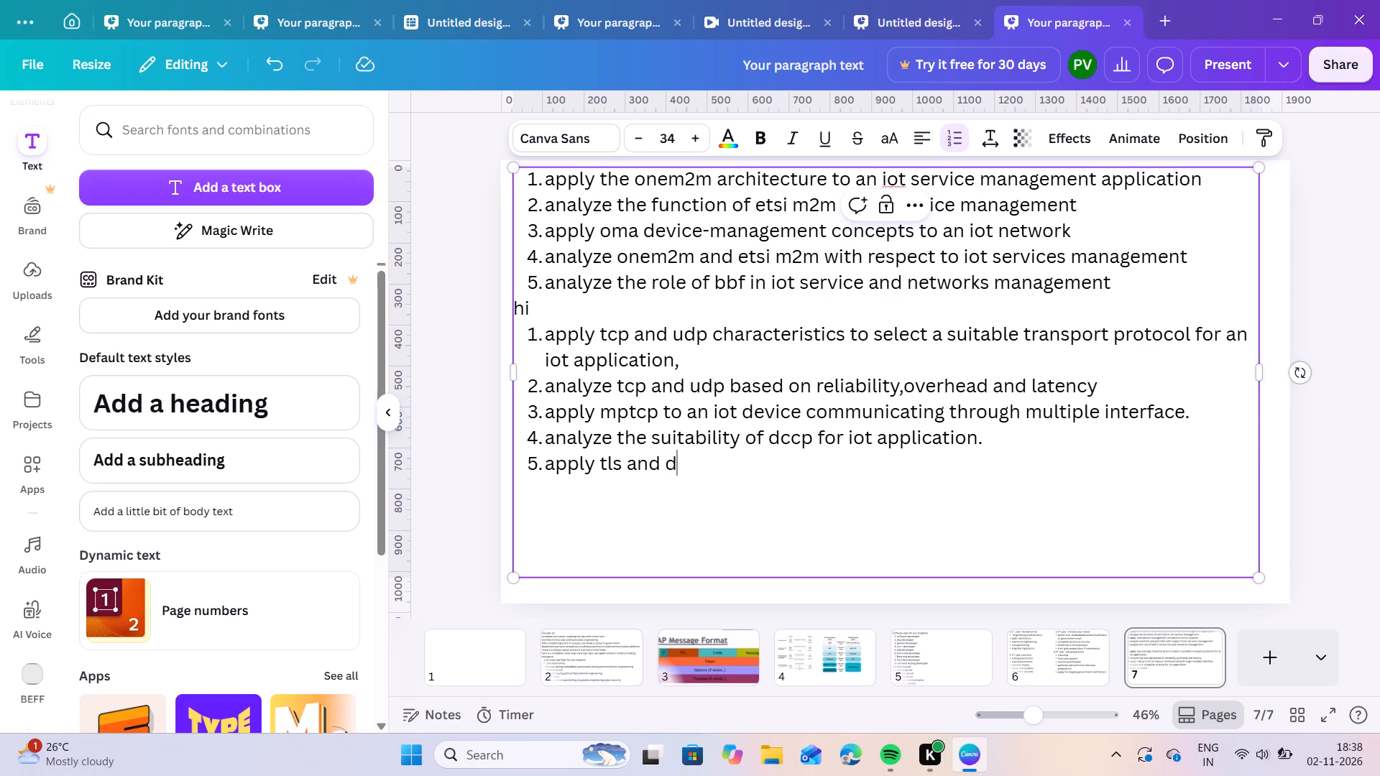
key("t")
type("ls")
key("space")
Continue the fifth item below "hi" with "mechanisms" after "apply tls and dtls".
key("m")
type("ec")
key("h")
type("ani")
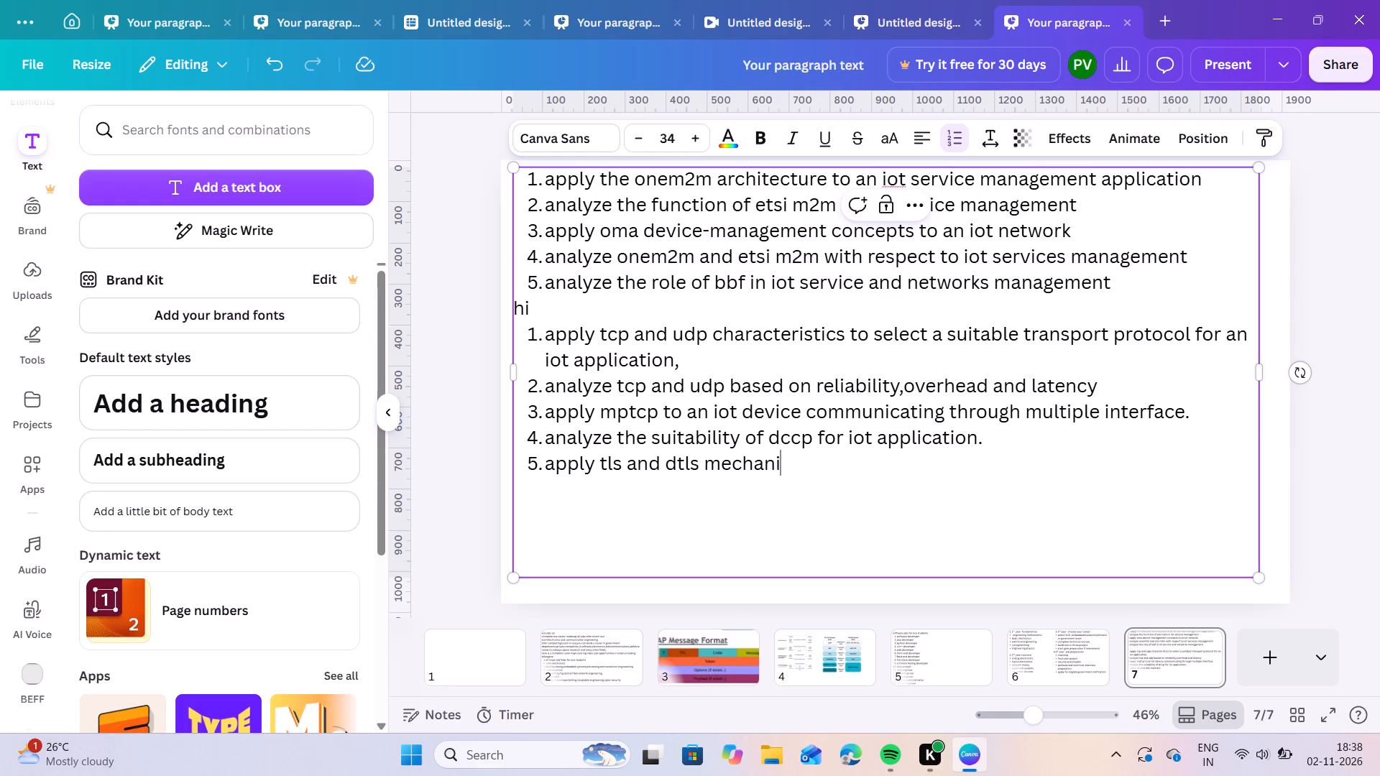
key("s")
key("u")
key("BackSpace")
key("m")
type("s")
key("space")
Finish the fifth item with "to secure iot communication." after "mechanisms".
type("to")
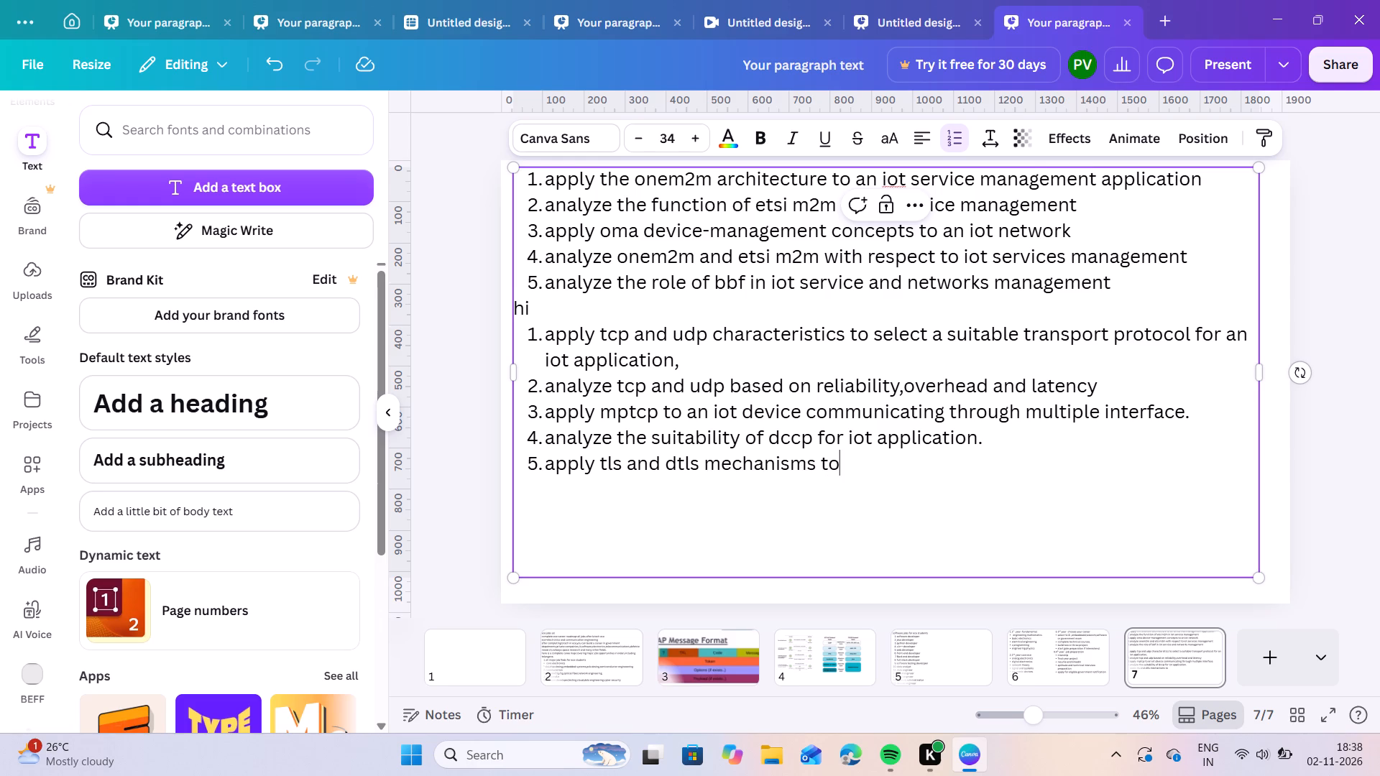
key("space")
type("sec")
type("ure")
key("space")
type("iot")
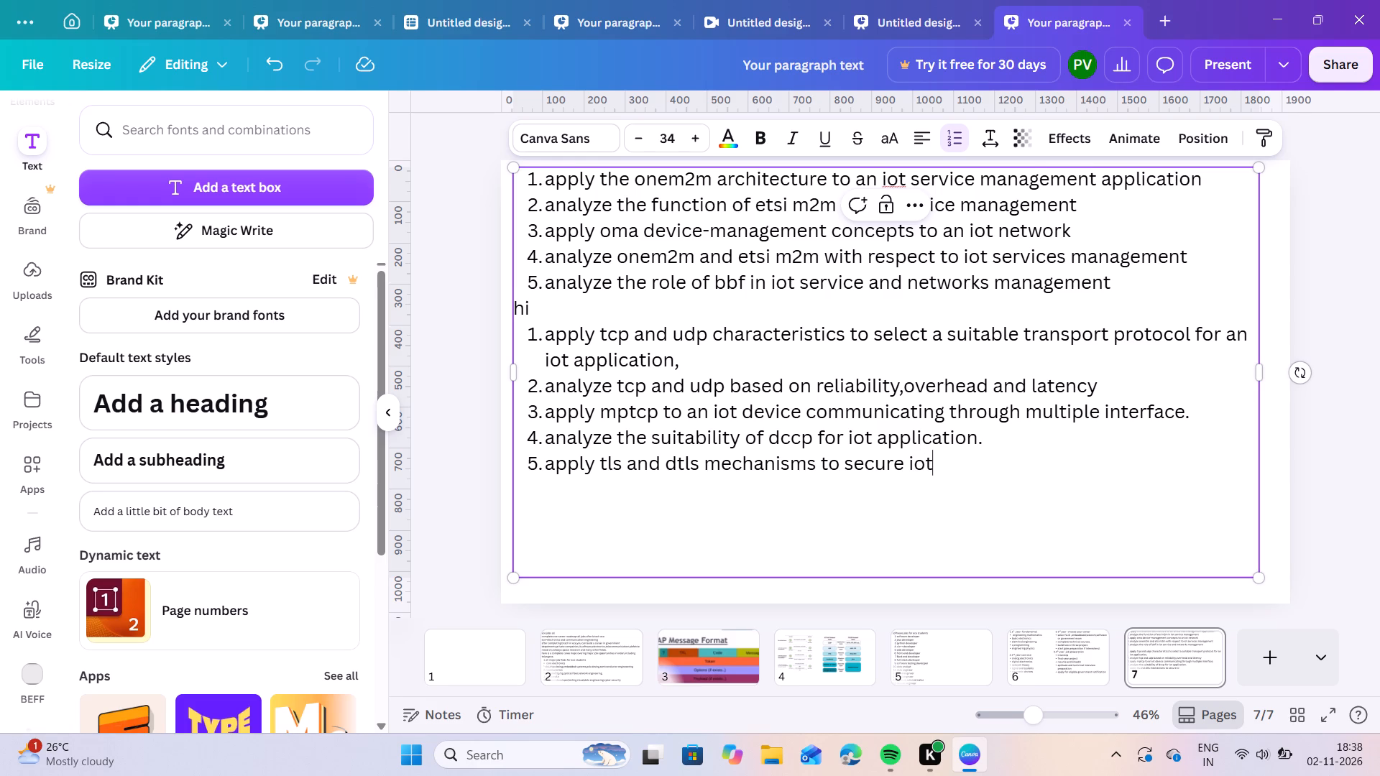
key("space")
type("co")
type("mm")
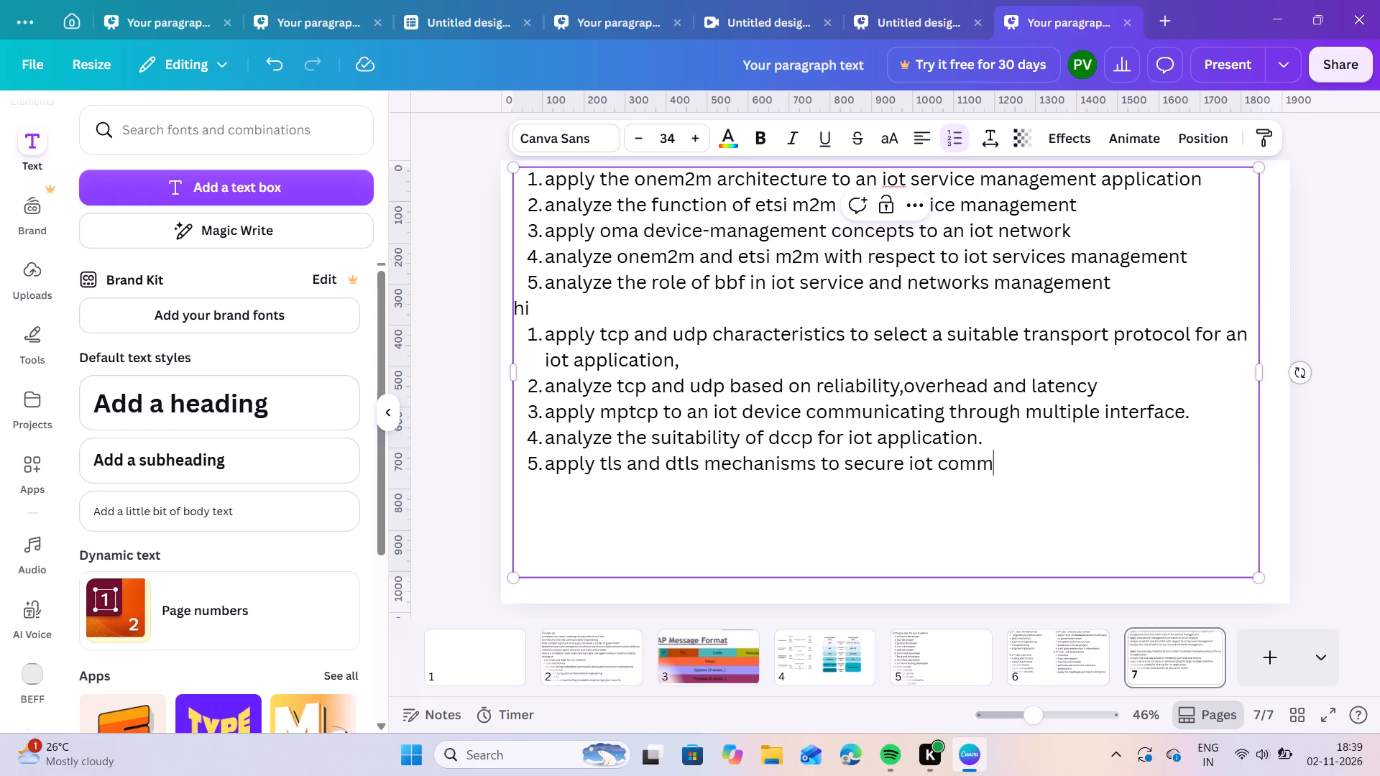
type("un")
type("ica")
type("tion")
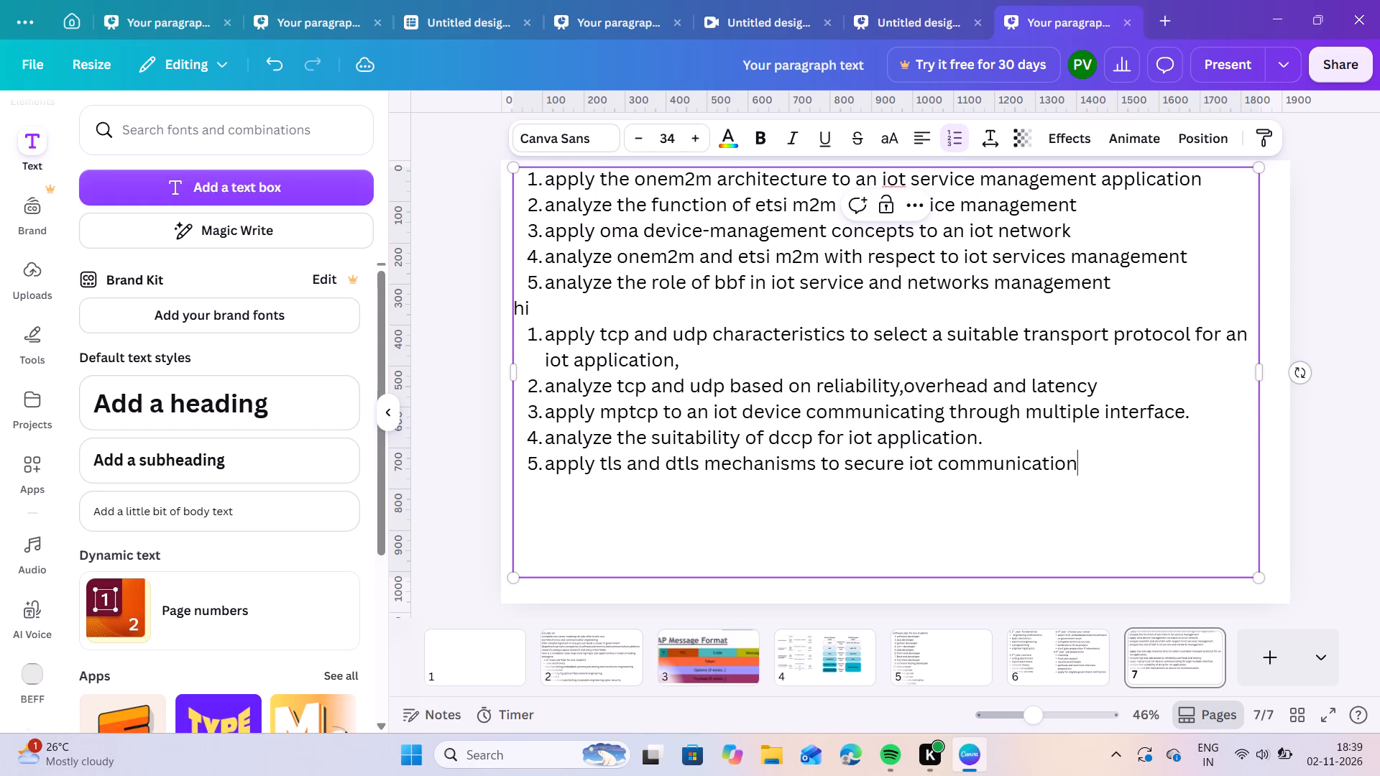
key("period")
End the second numbered list and add an unnumbered line "j" below it, followed by a new line.
key("Return")
key("BackSpace")
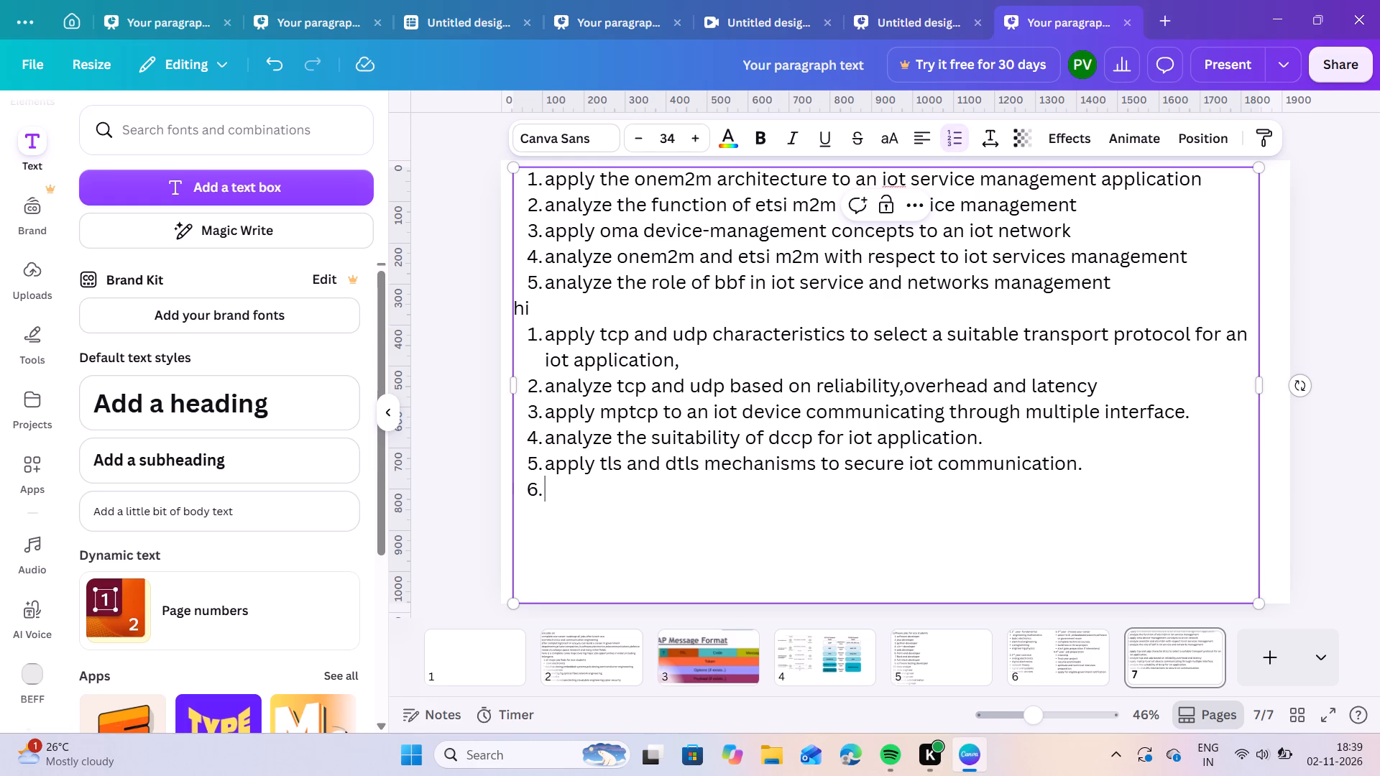
key("j")
key("Return")
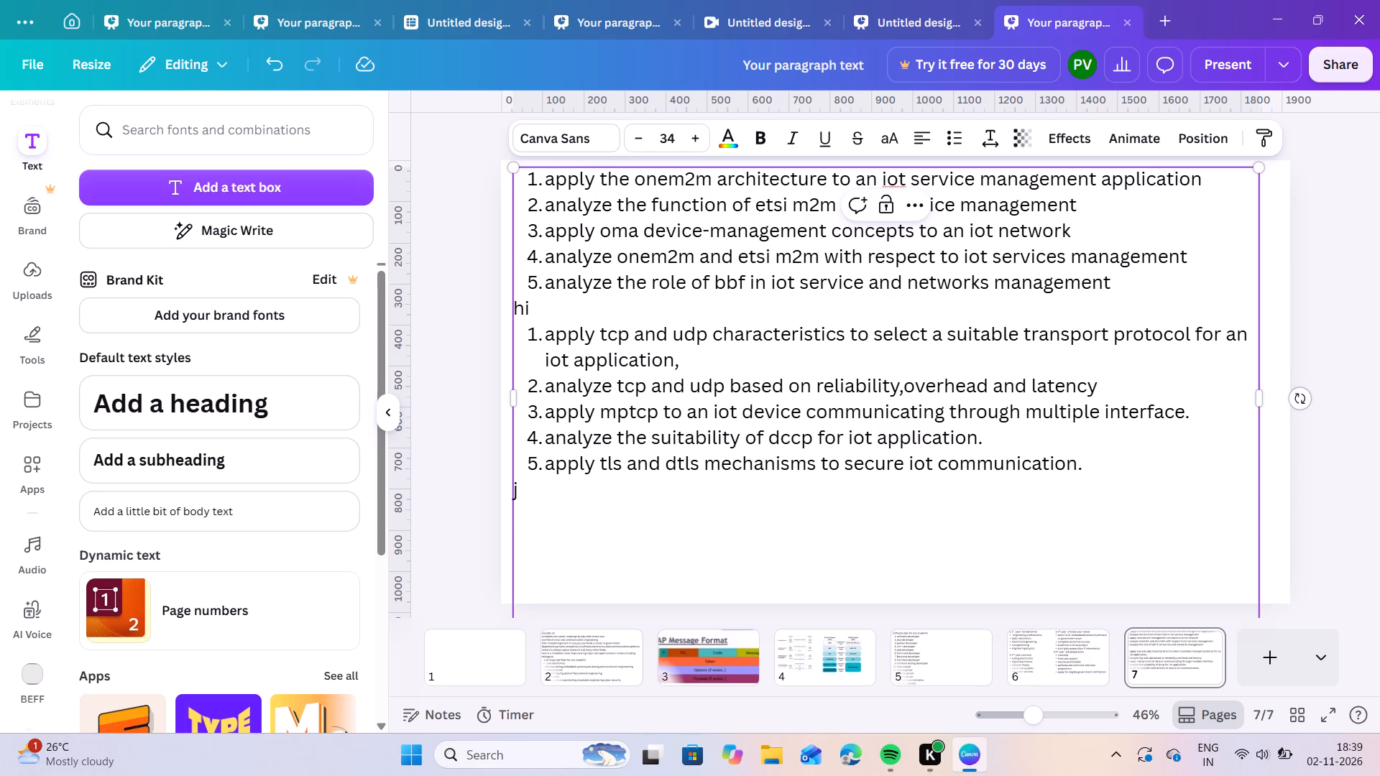
scroll(1064, 234, "down", 3)
Delete the surplus blank lines at the end of page seven's text box, below the "j" line.
left_click(1003, 325)
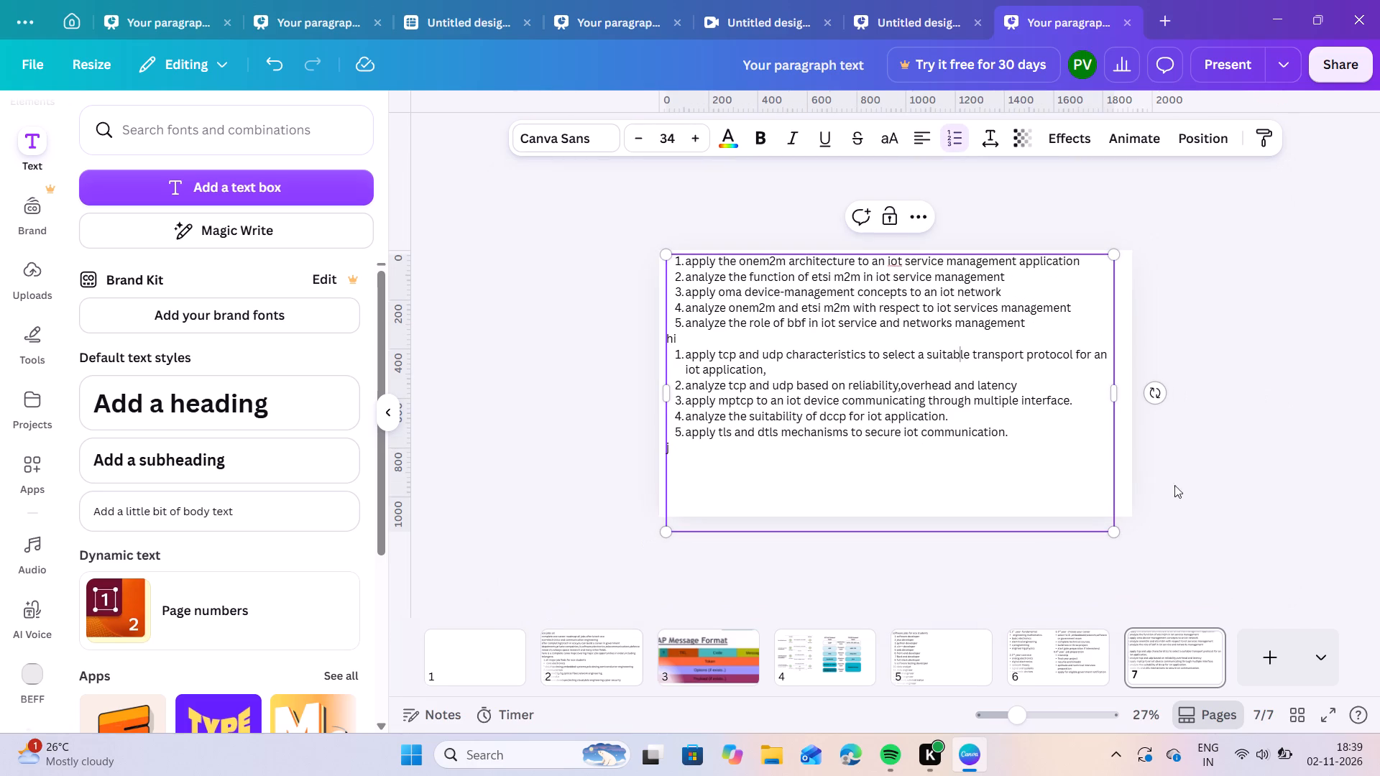
left_click(680, 508)
key("BackSpace")
key("BackSpace")
key("BackSpace")
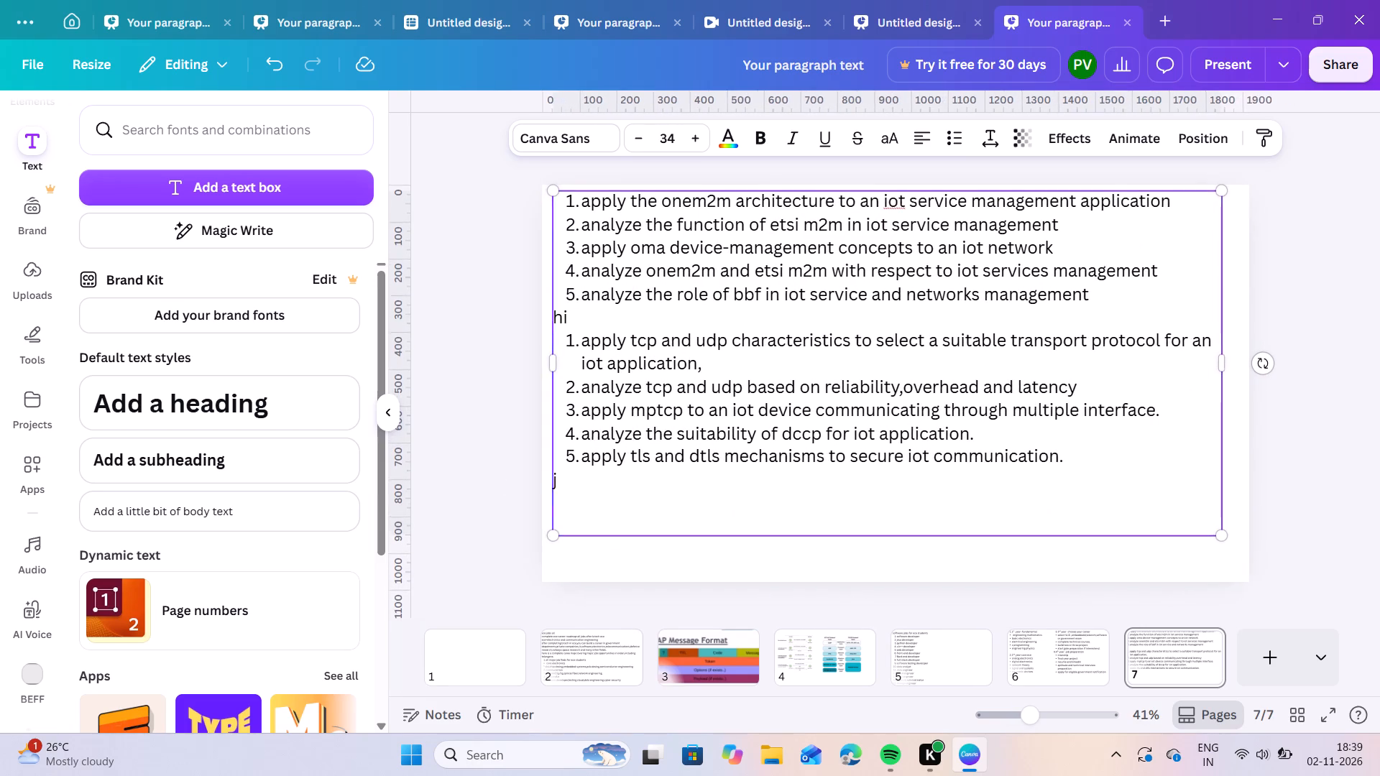
Start a new numbered list on the line below "j", its first item beginning with "analyze the".
left_click(553, 510)
left_click(563, 499)
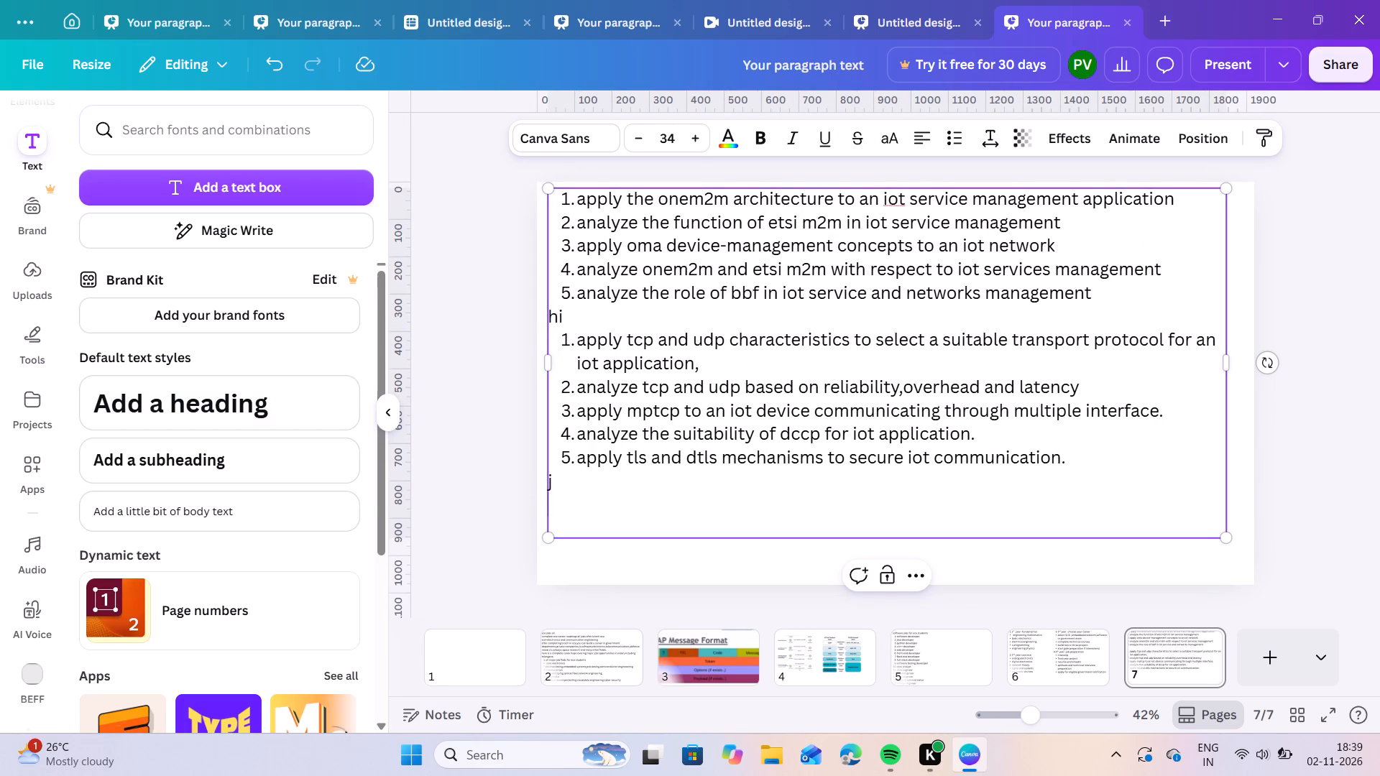
type("1.")
key("space")
key("a")
type("na")
key("l")
type("yze")
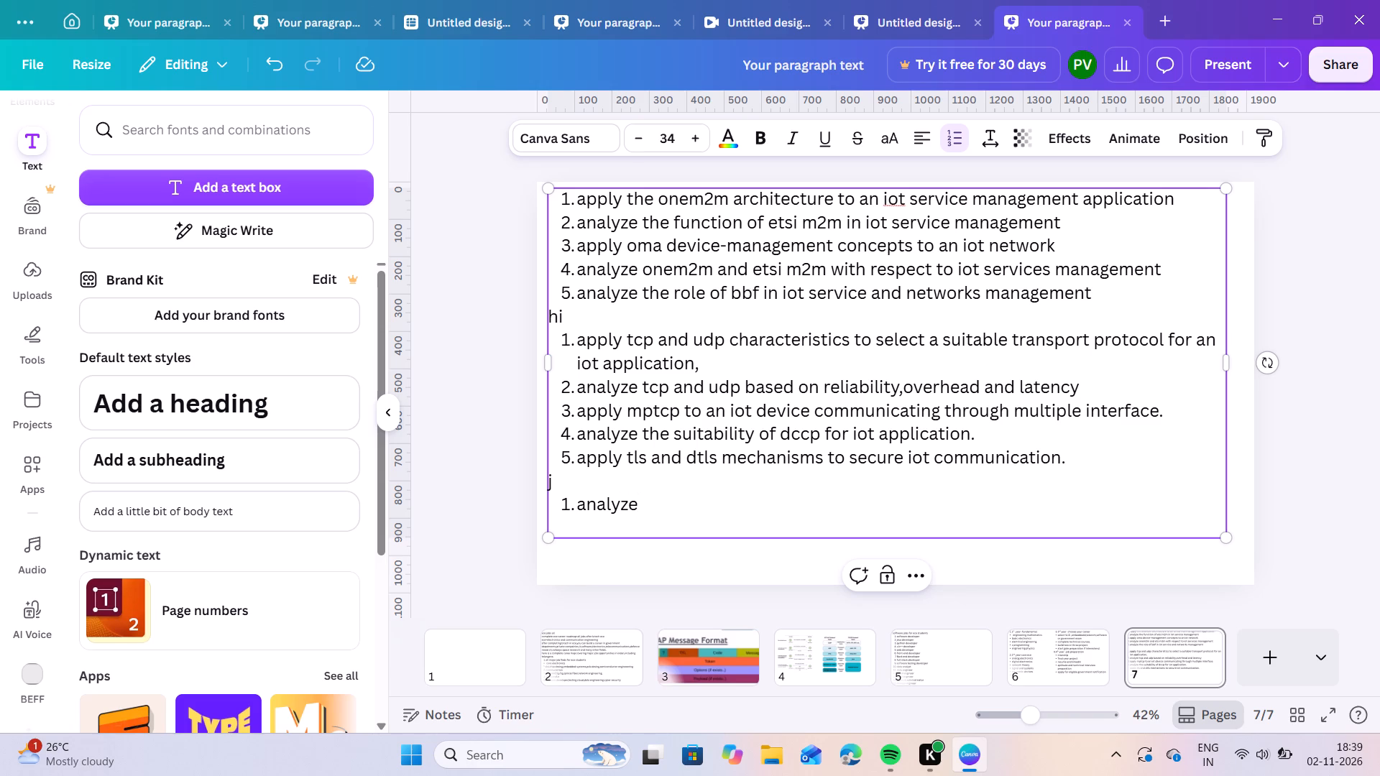
key("space")
type("the")
key("space")
Continue the first item below "j" with "differences between" after "analyze the".
type("d")
type("iff")
type("erence")
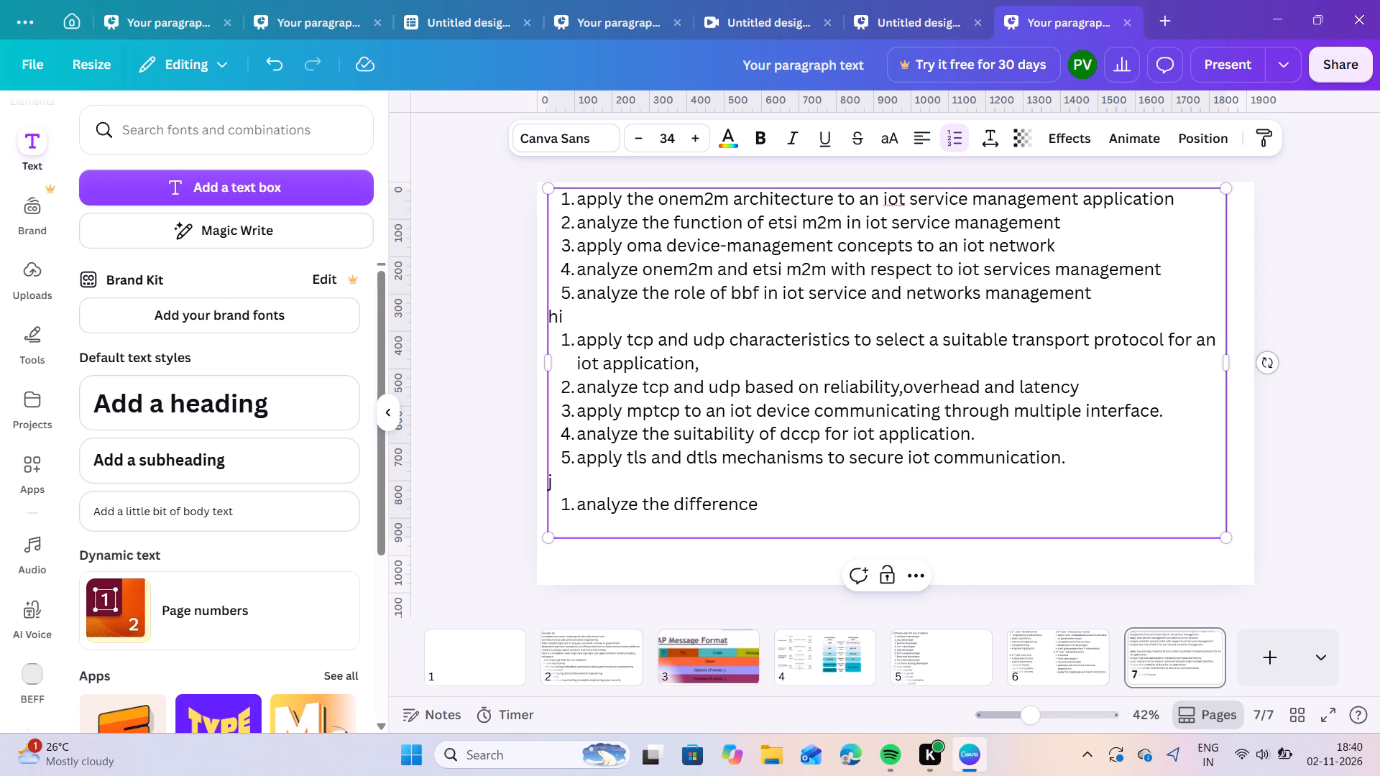
type("s")
key("space")
key("b")
key("e")
key("t")
key("w")
type("een")
key("space")
Add "ipv4 and ipv6" after "differences between" in the first item below "j".
key("i")
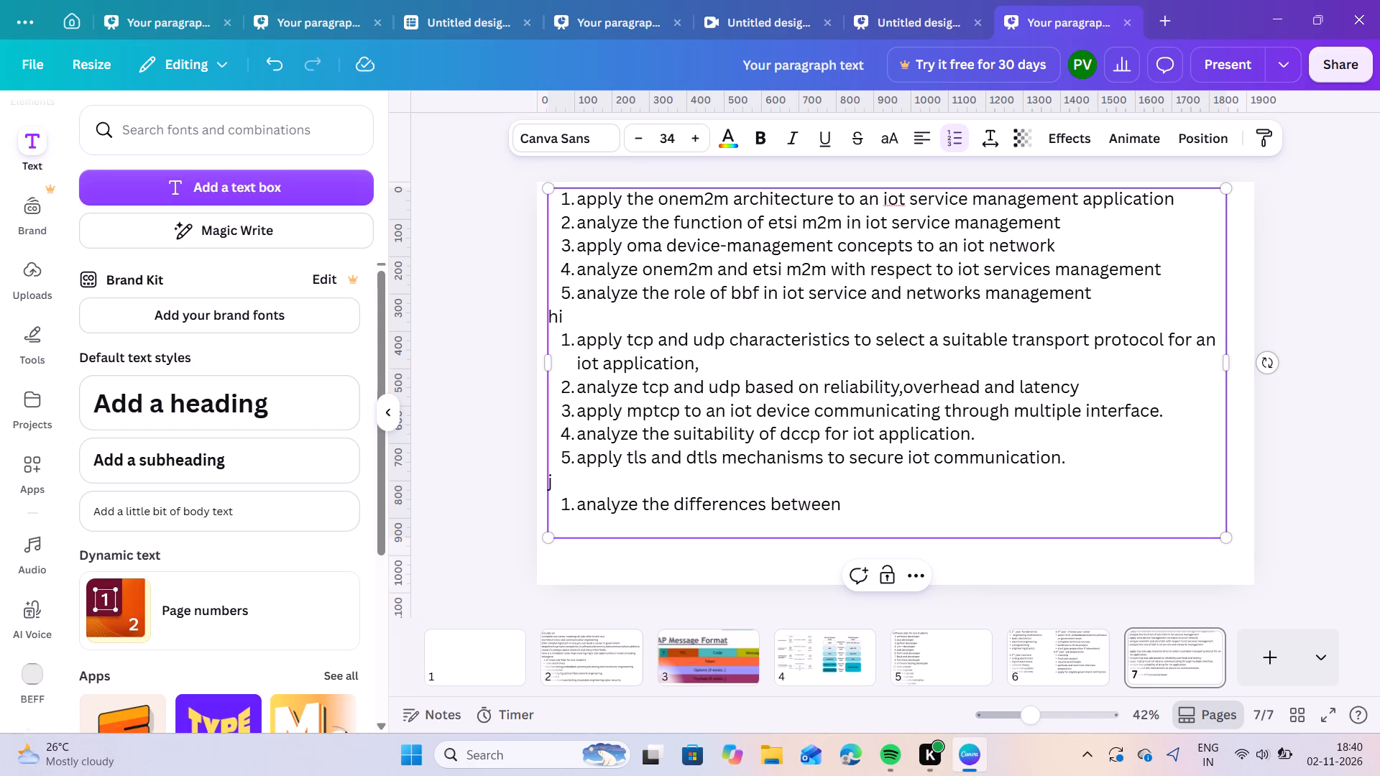
type("pv4 and")
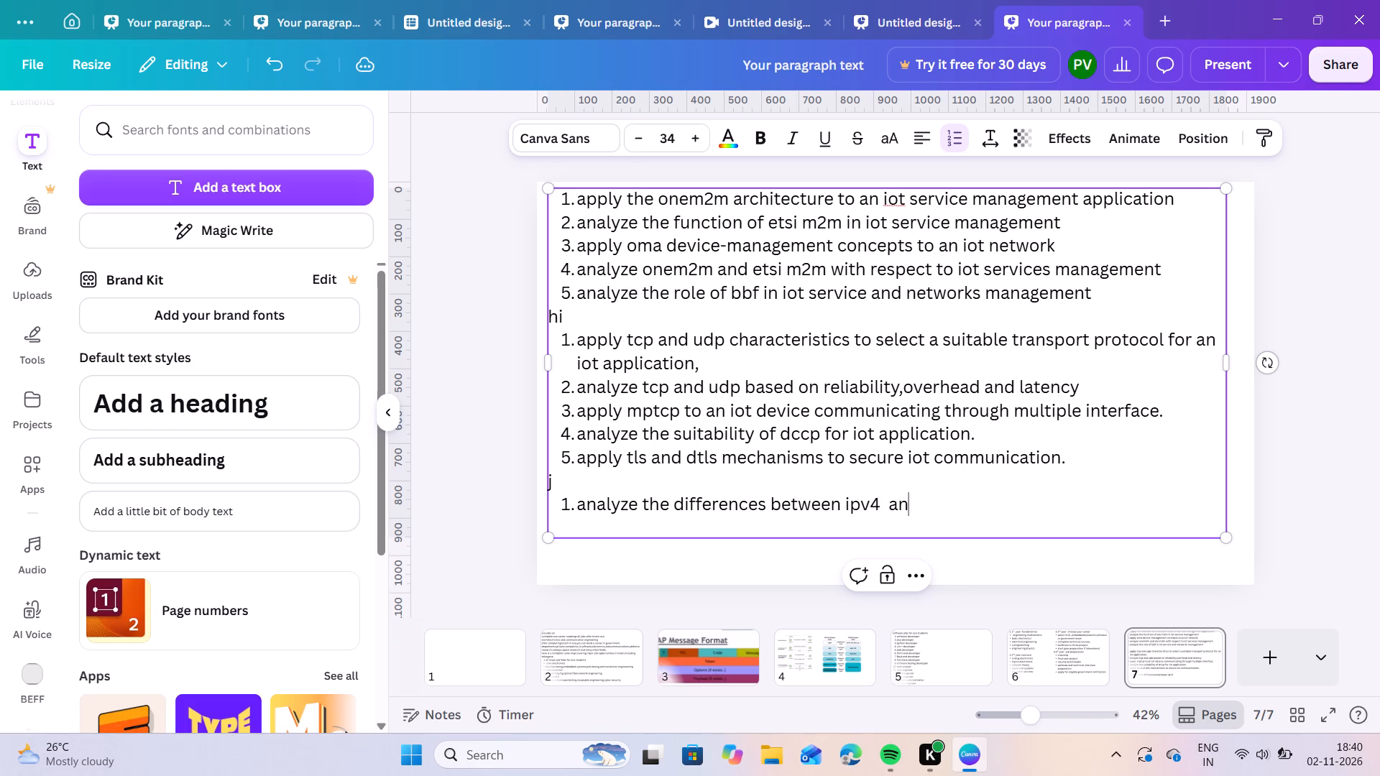
key("space")
key("i")
type("pv")
key("6")
key("space")
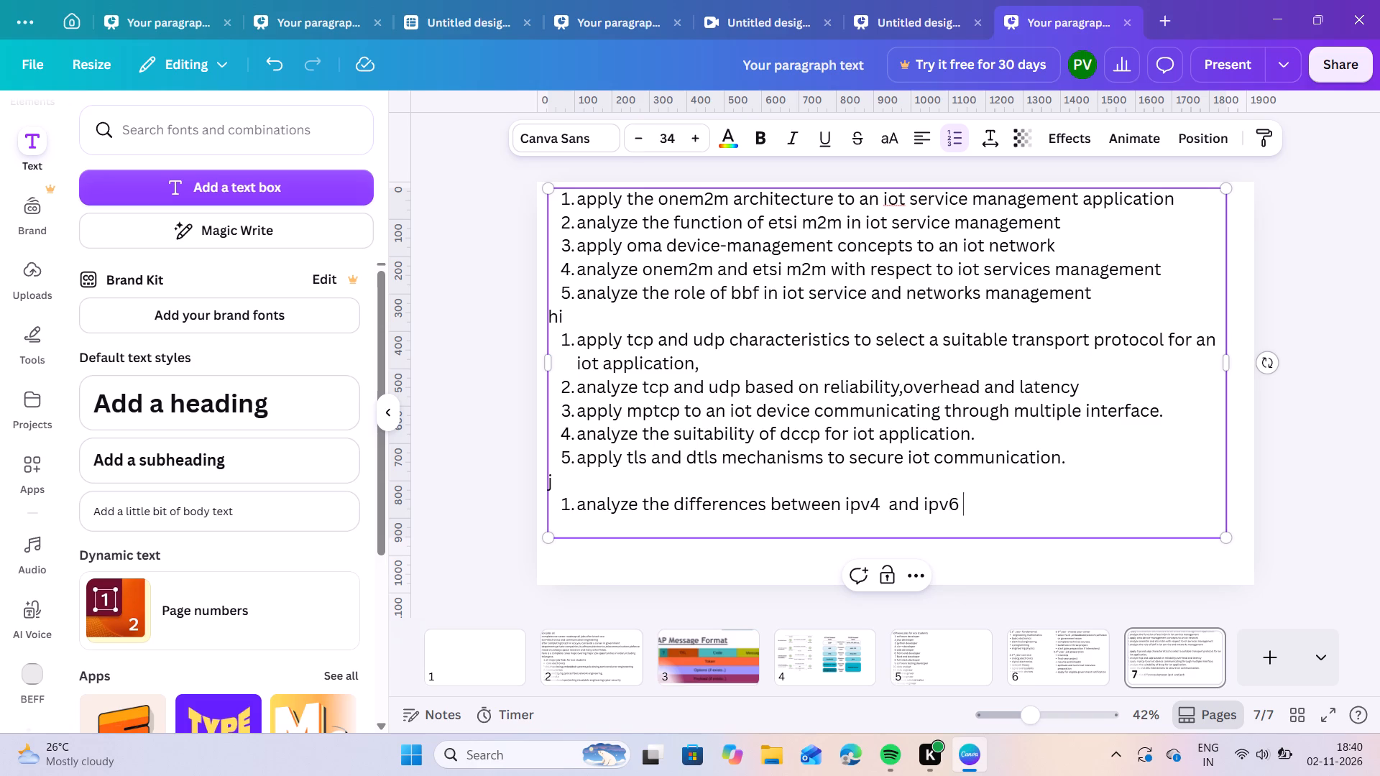
Finish the first item below "j" with "in iot application" after "ipv6".
type("in iot")
key("space")
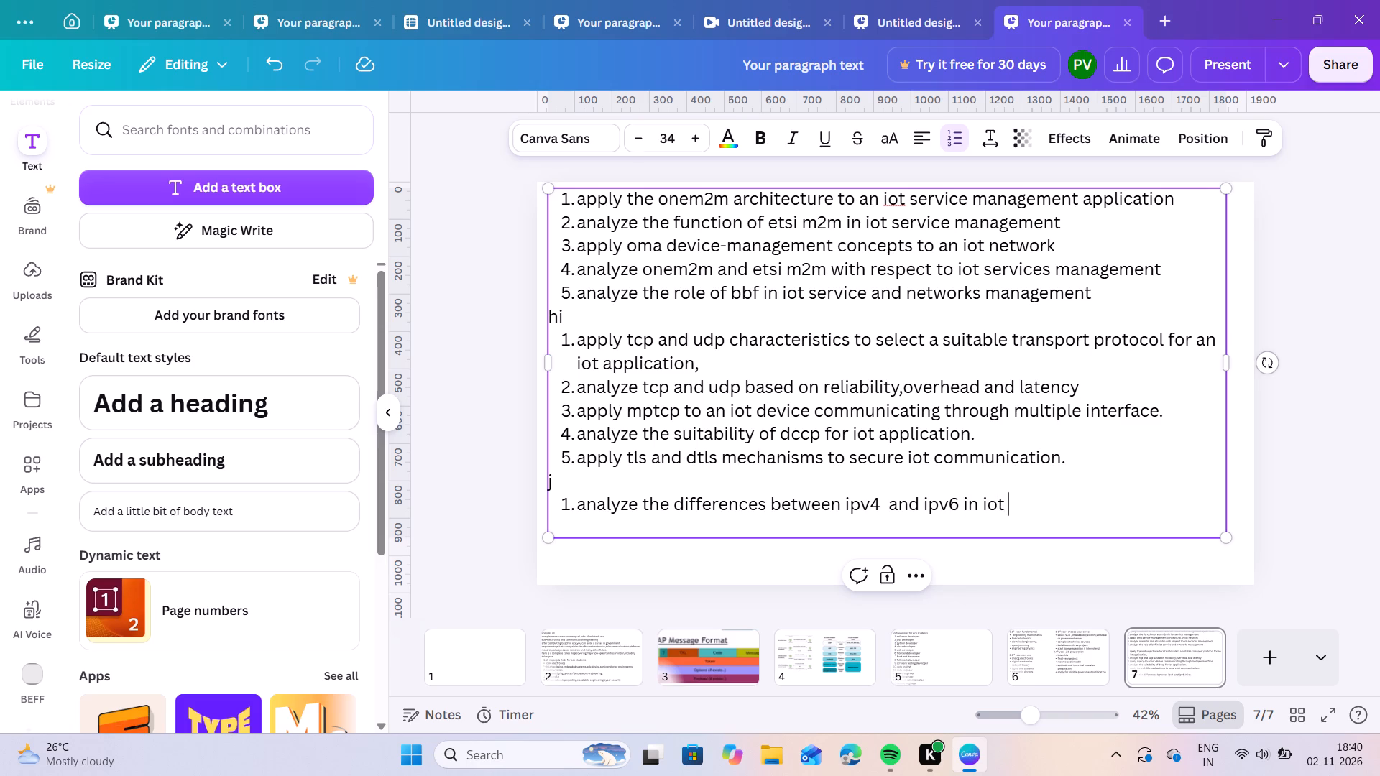
type("ap")
type("pl")
key("i")
type("cation")
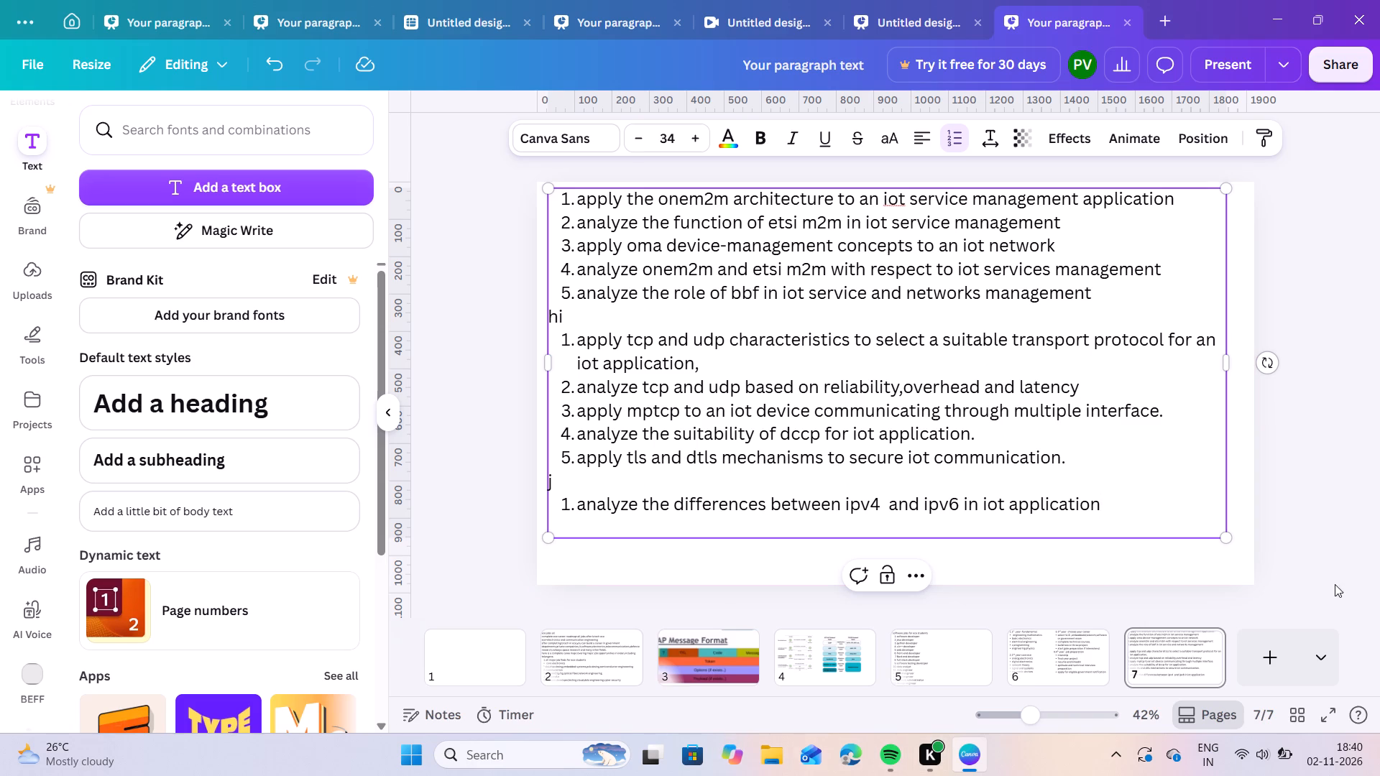
Add two blank pages, eight and nine, after page seven.
left_click(1264, 646)
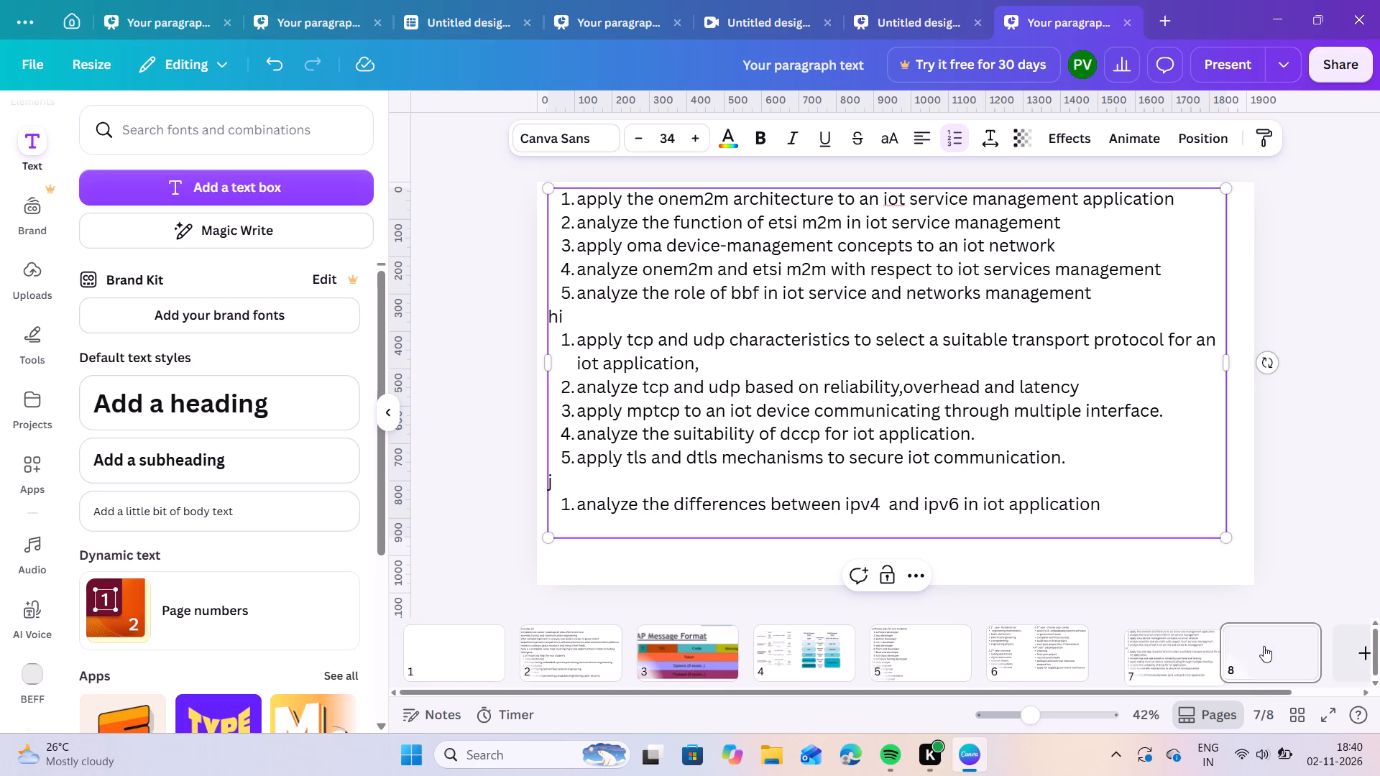
left_click(1264, 646)
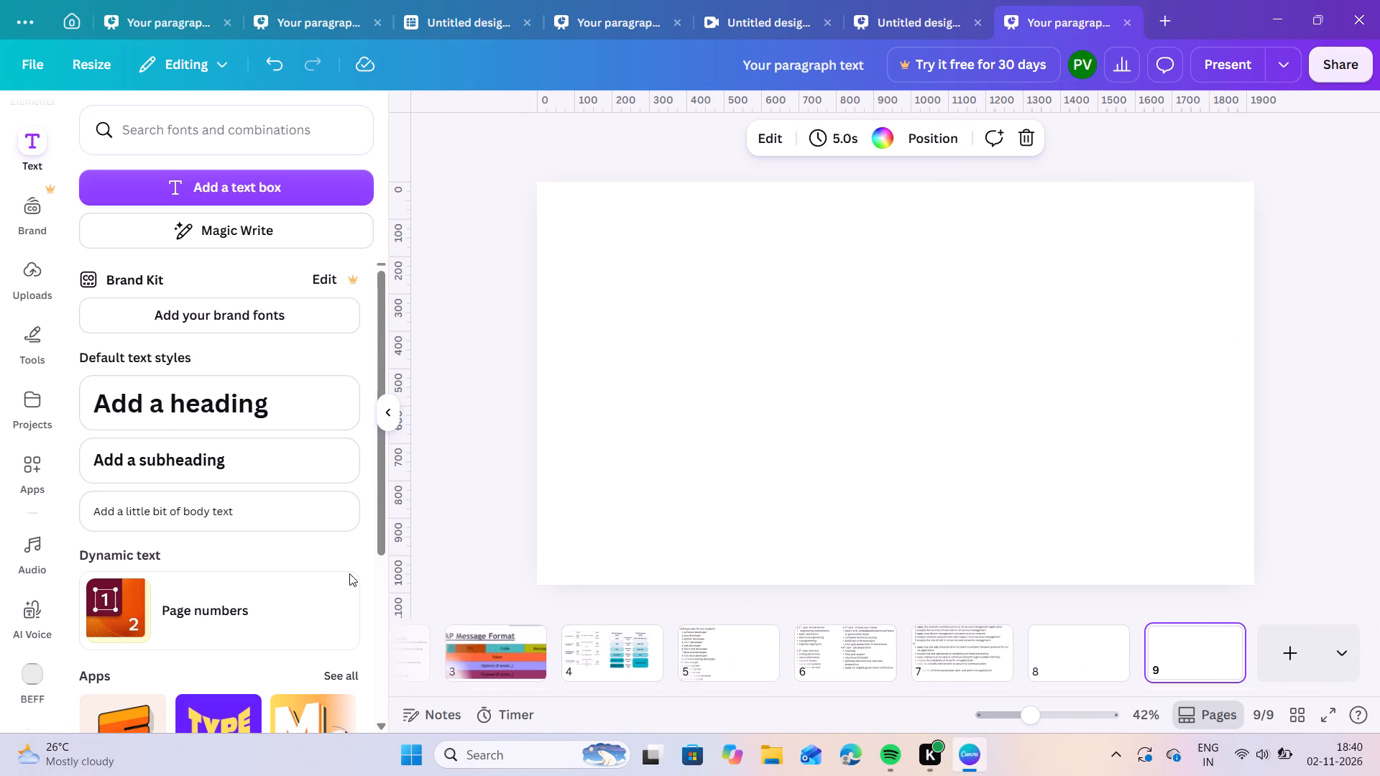
Add the trending audio track "Energy Trend Logo" to the presentation.
left_click(32, 406)
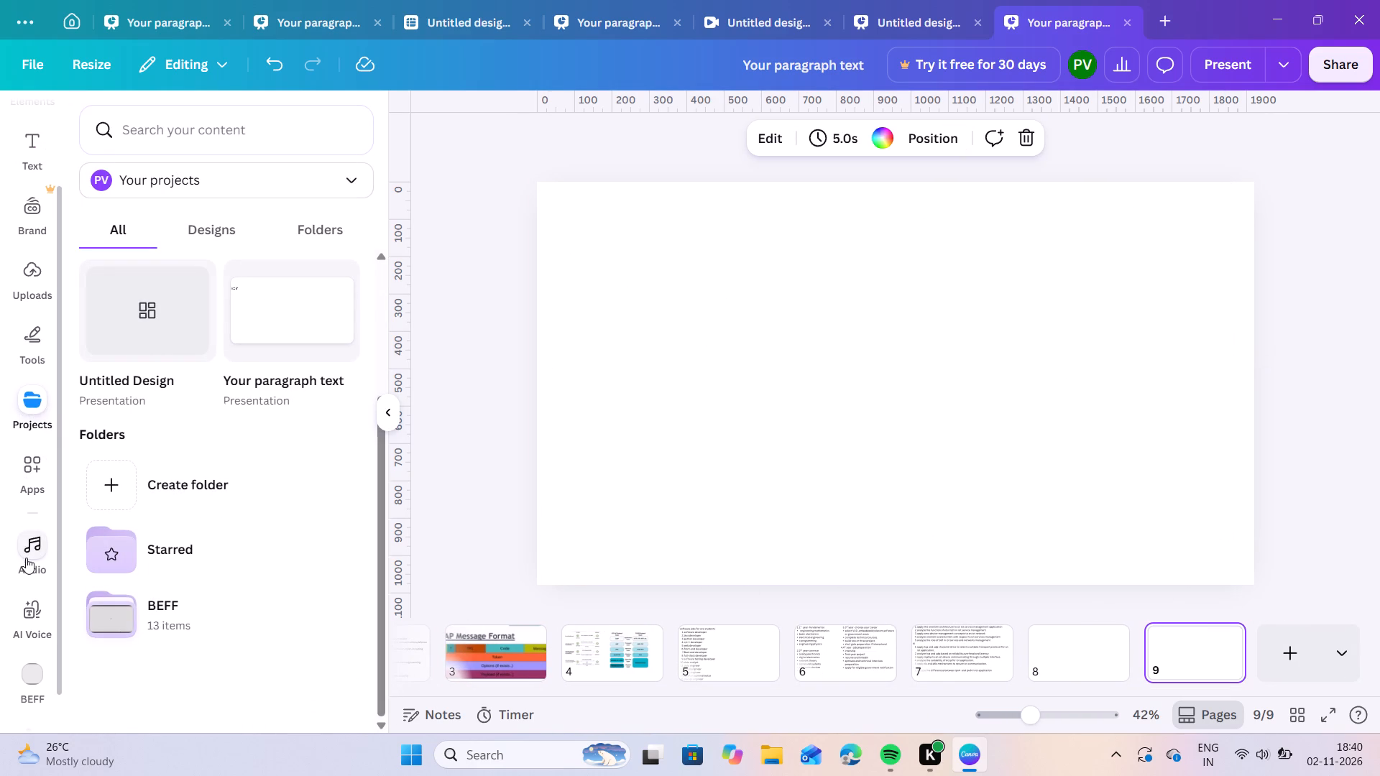
left_click(26, 558)
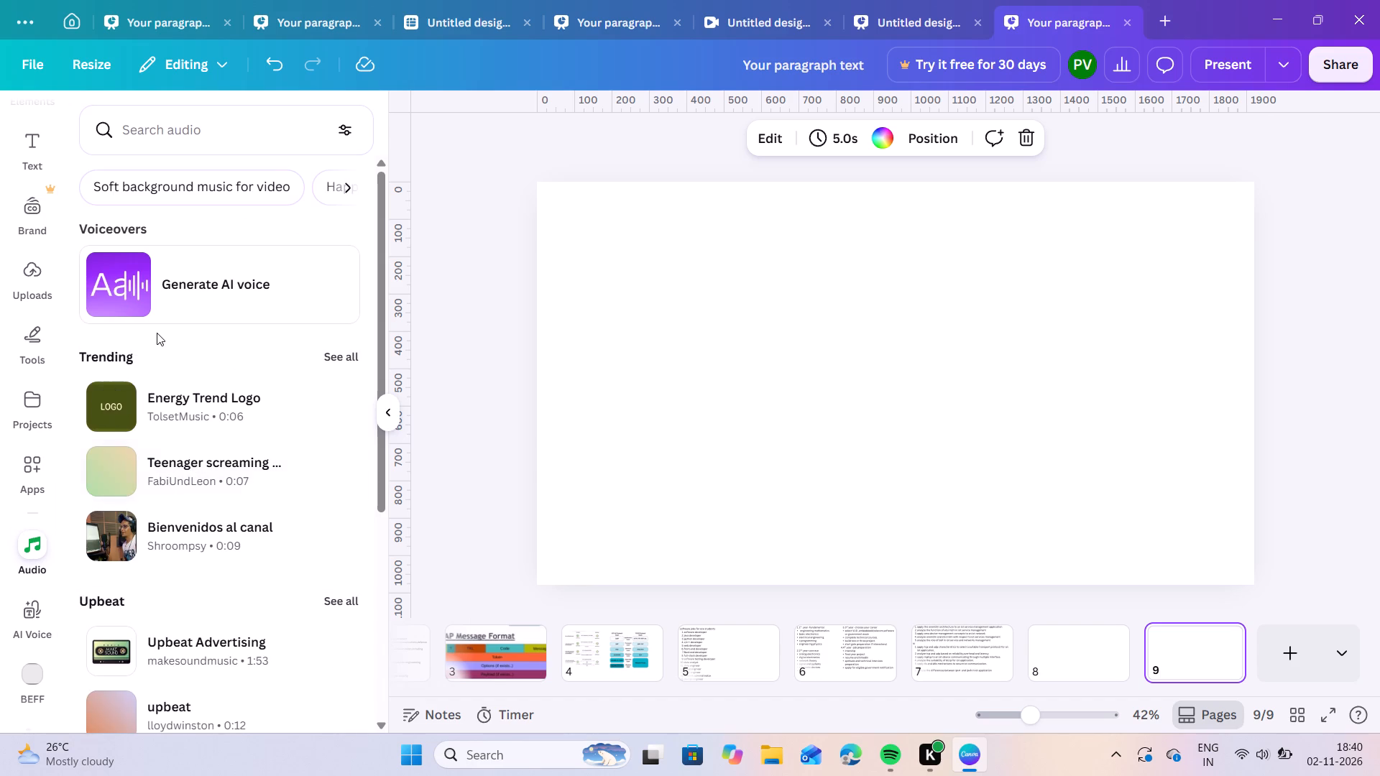
left_click_drag(170, 404, 750, 340)
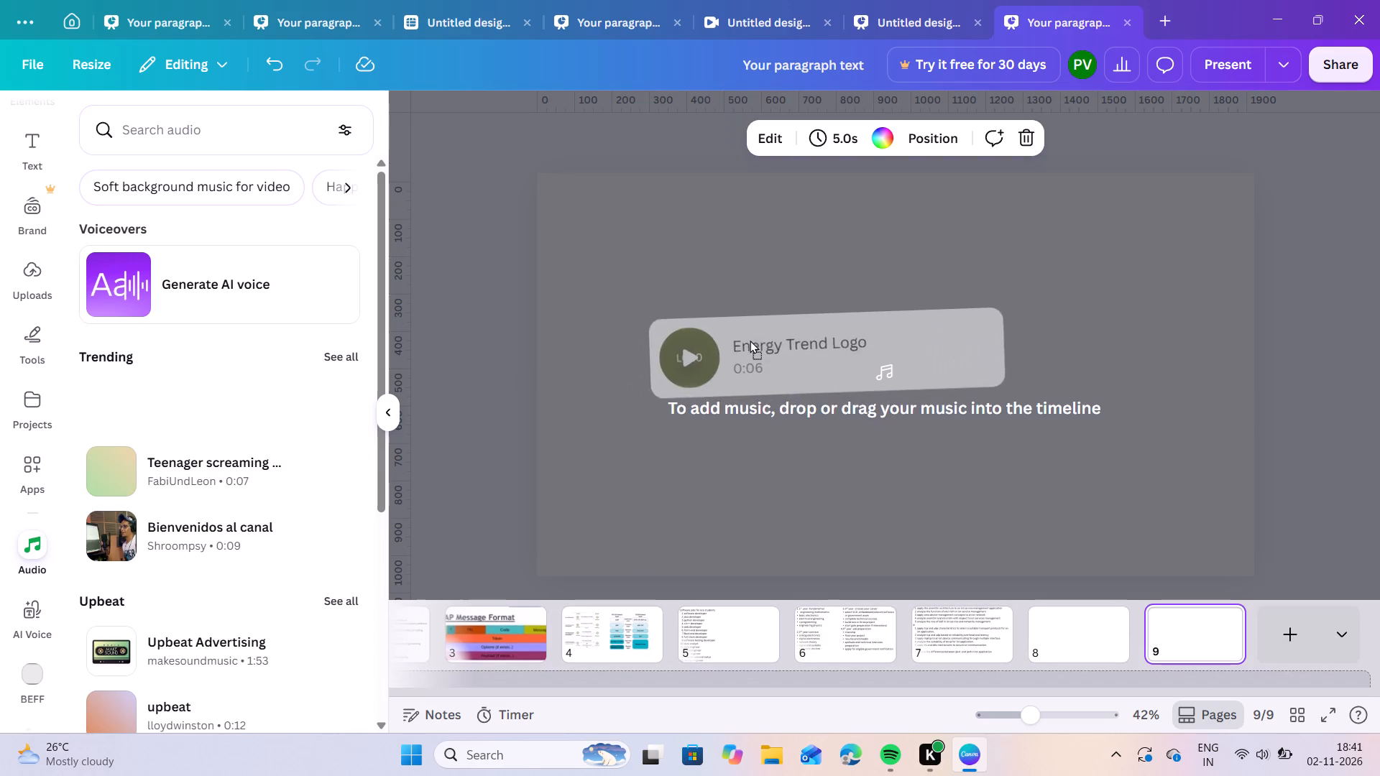
left_click_drag(750, 340, 749, 297)
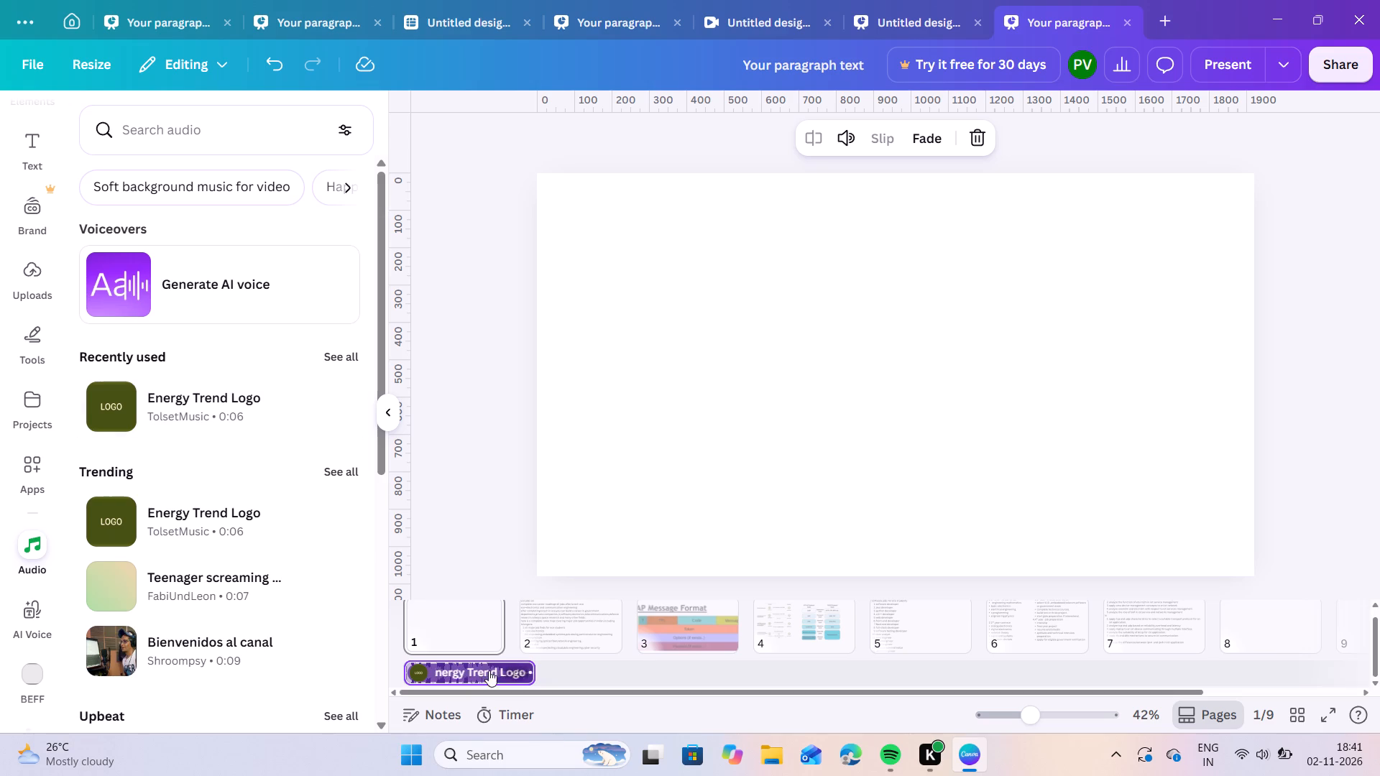
Move the "Energy Trend Logo" audio clip along the timeline from page one to start near page four's end and run under page five.
left_click_drag(528, 671, 740, 626)
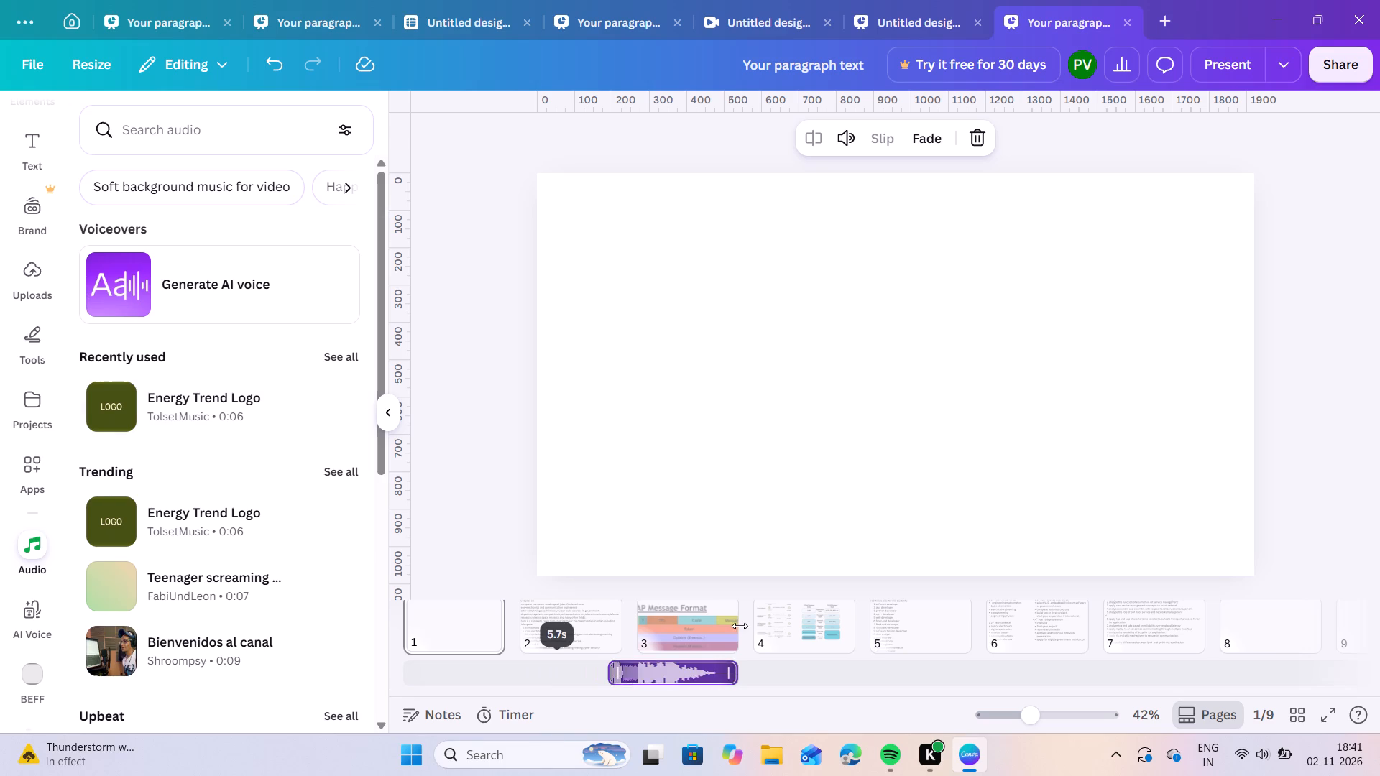
left_click_drag(740, 626, 740, 624)
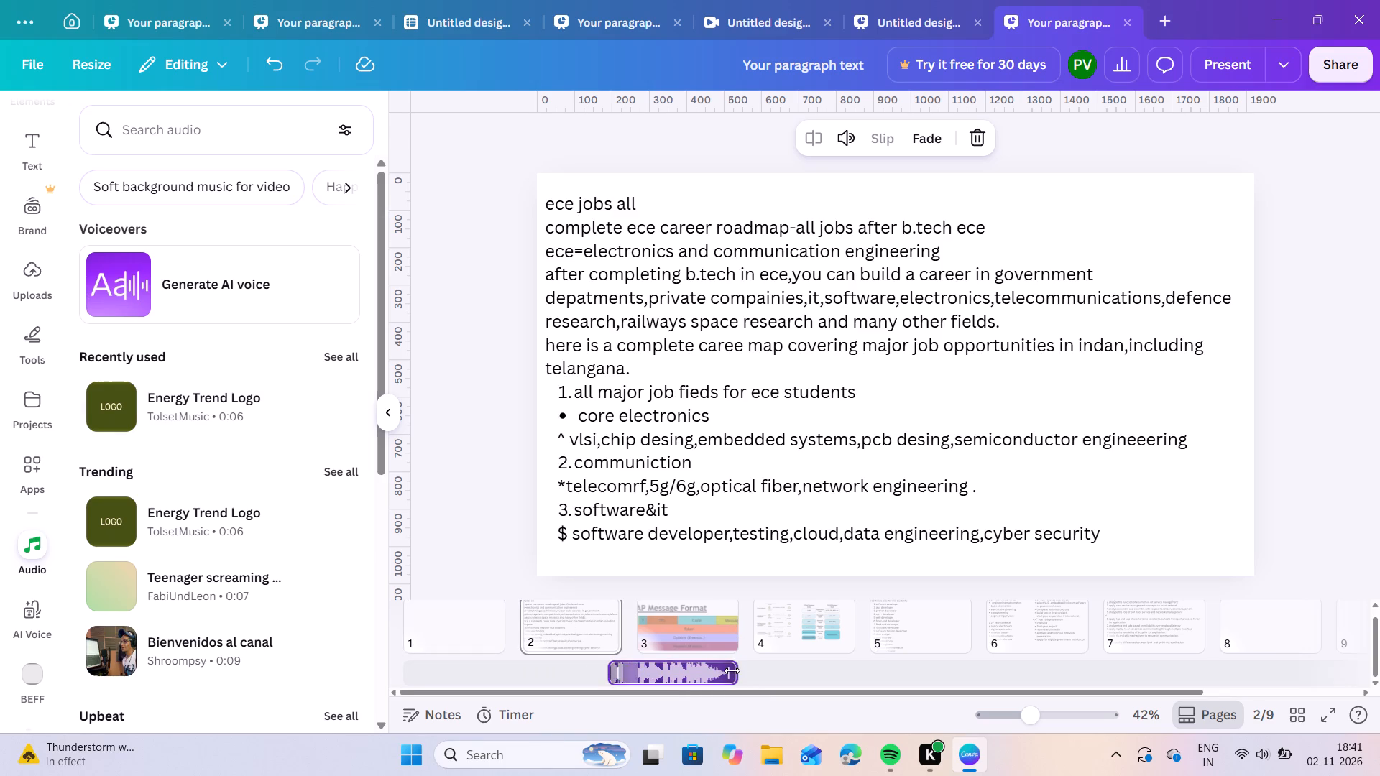
left_click_drag(732, 670, 1220, 668)
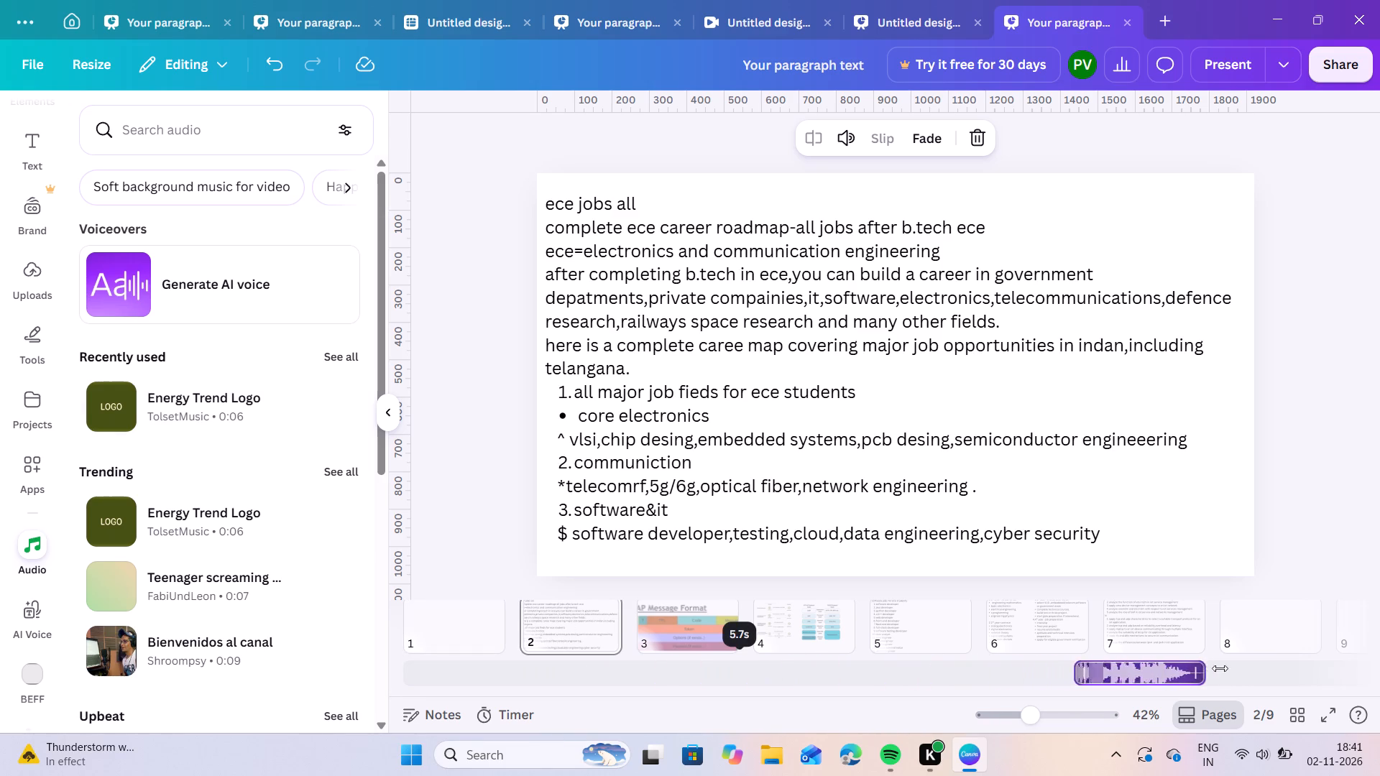
left_click_drag(1220, 668, 843, 650)
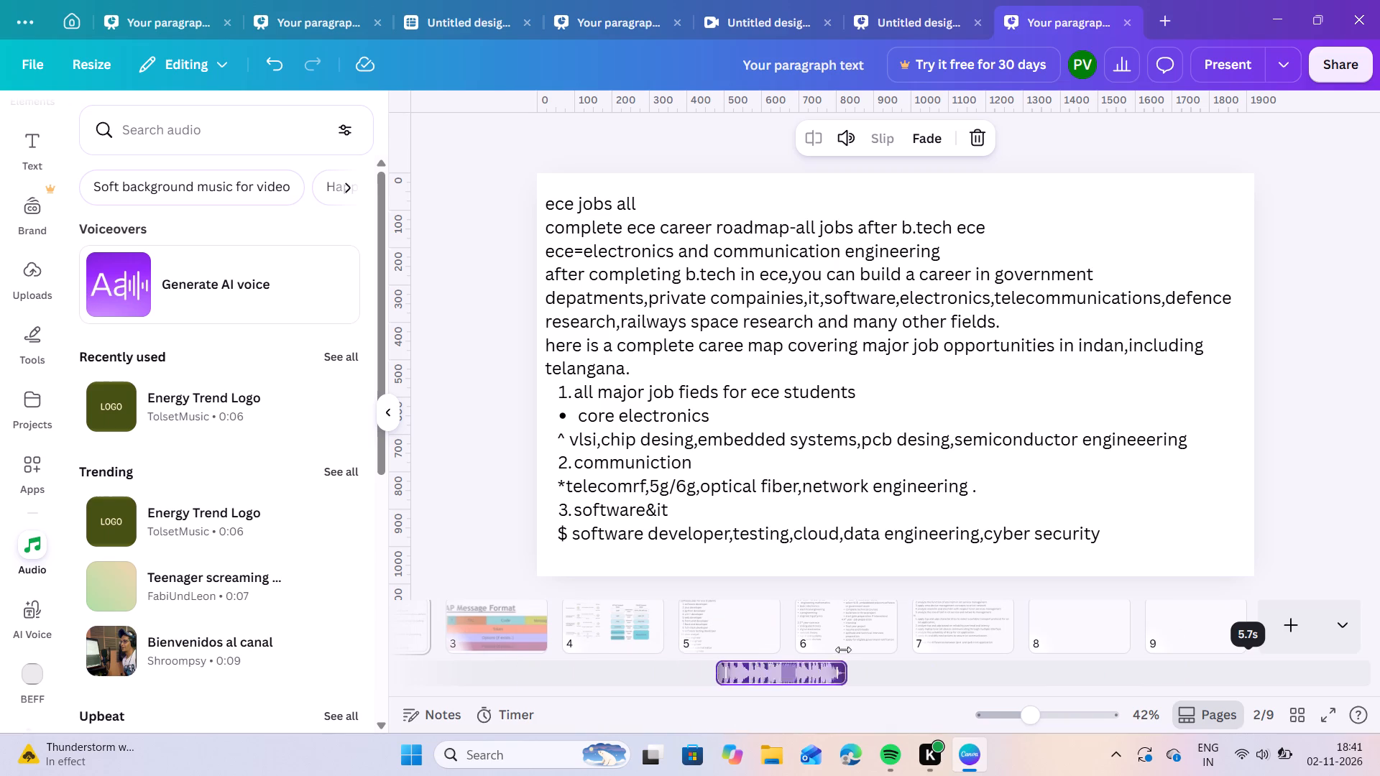
left_click_drag(843, 650, 797, 654)
Trim both ends of the "Energy Trend Logo" audio clip to 5.0 s so it spans only page five.
left_click(794, 673)
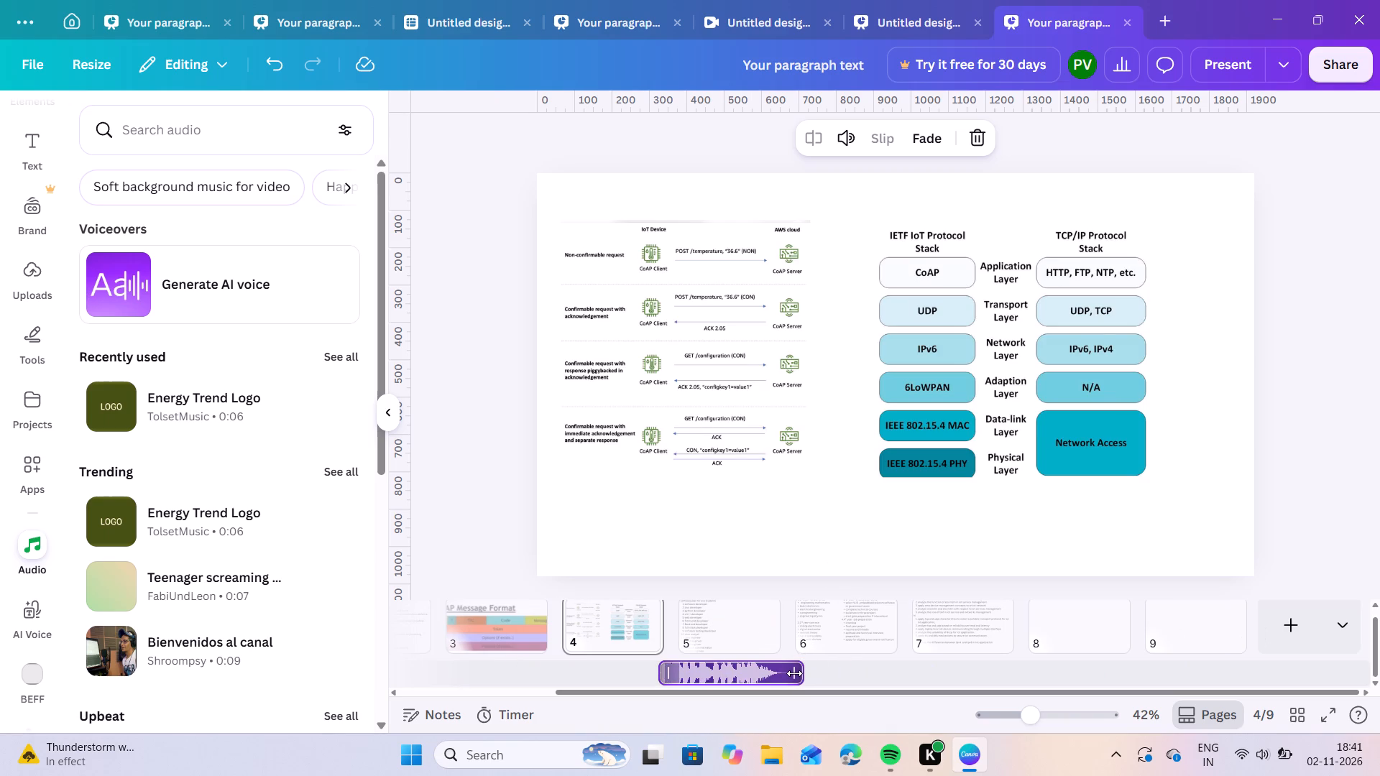
left_click_drag(794, 673, 781, 674)
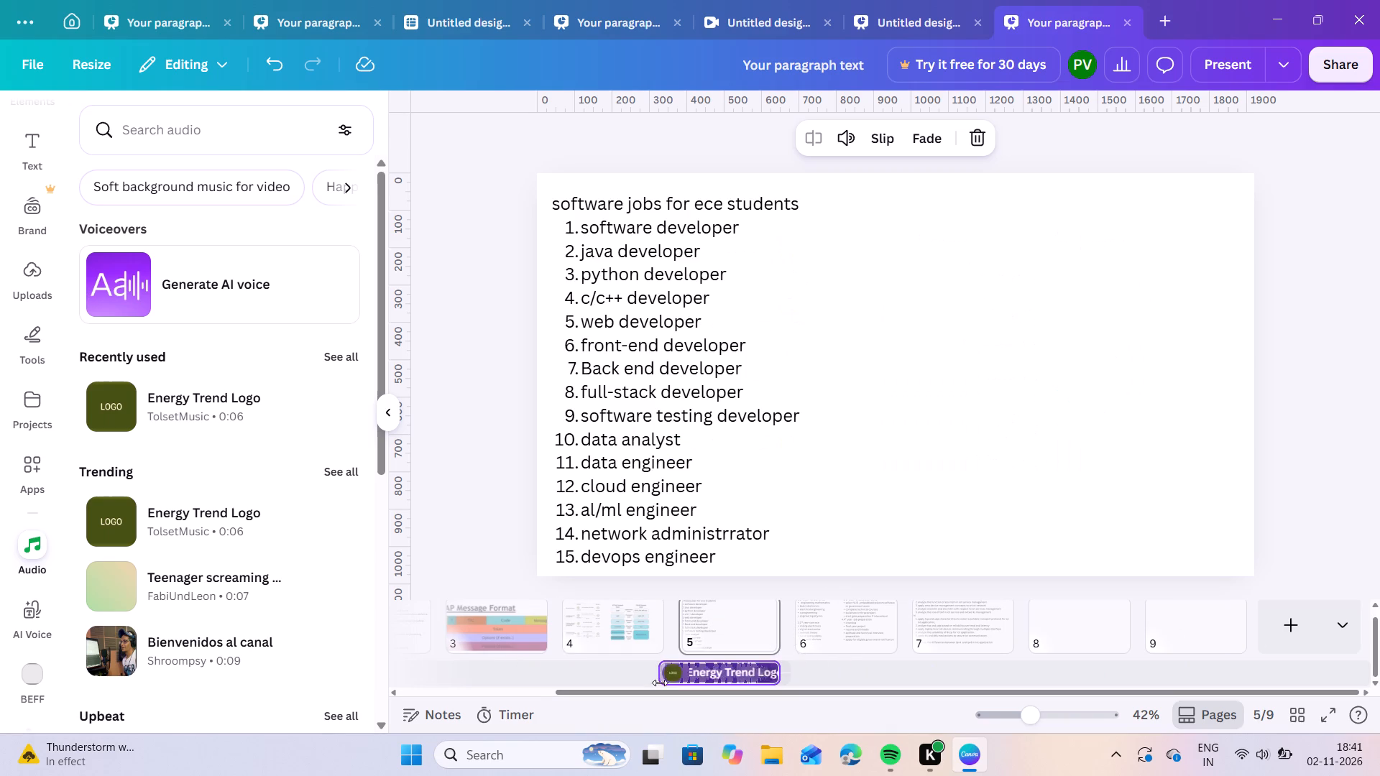
left_click(665, 675)
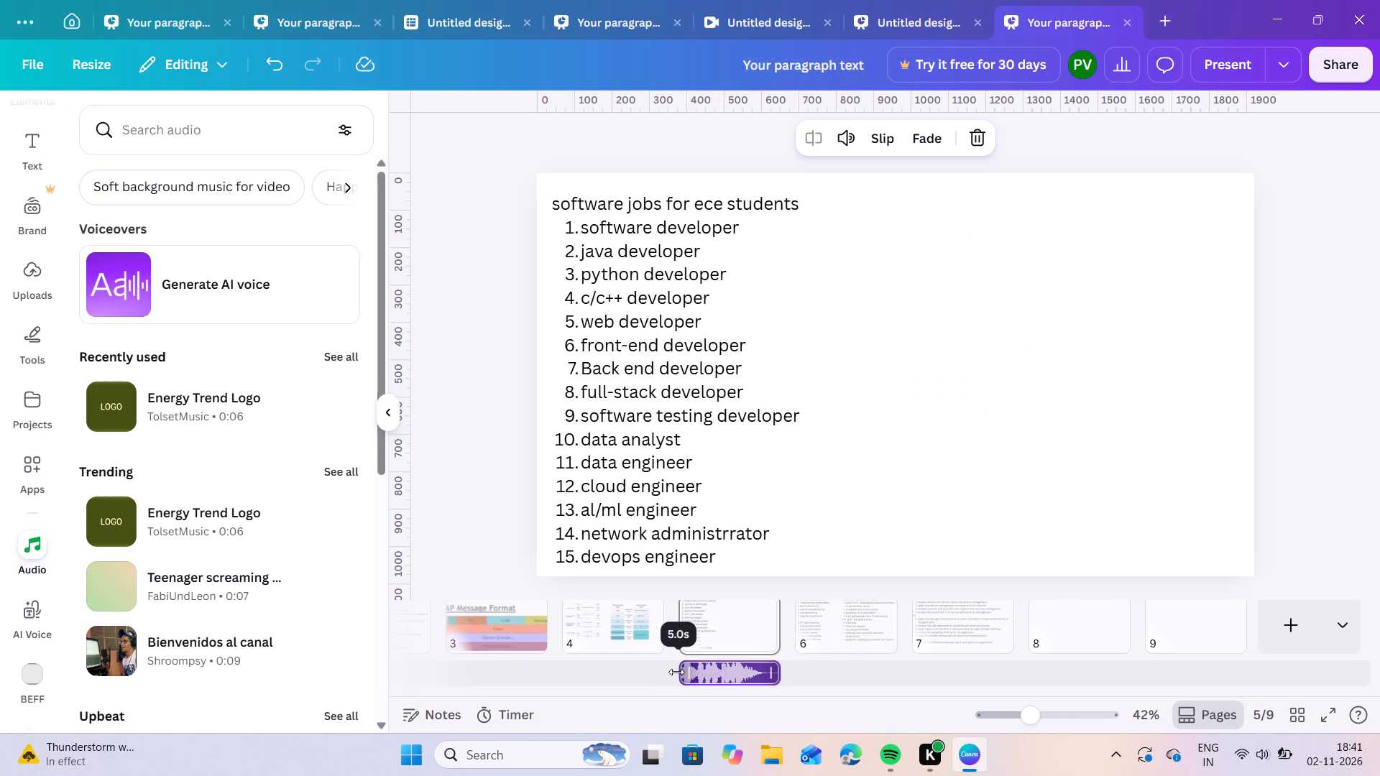
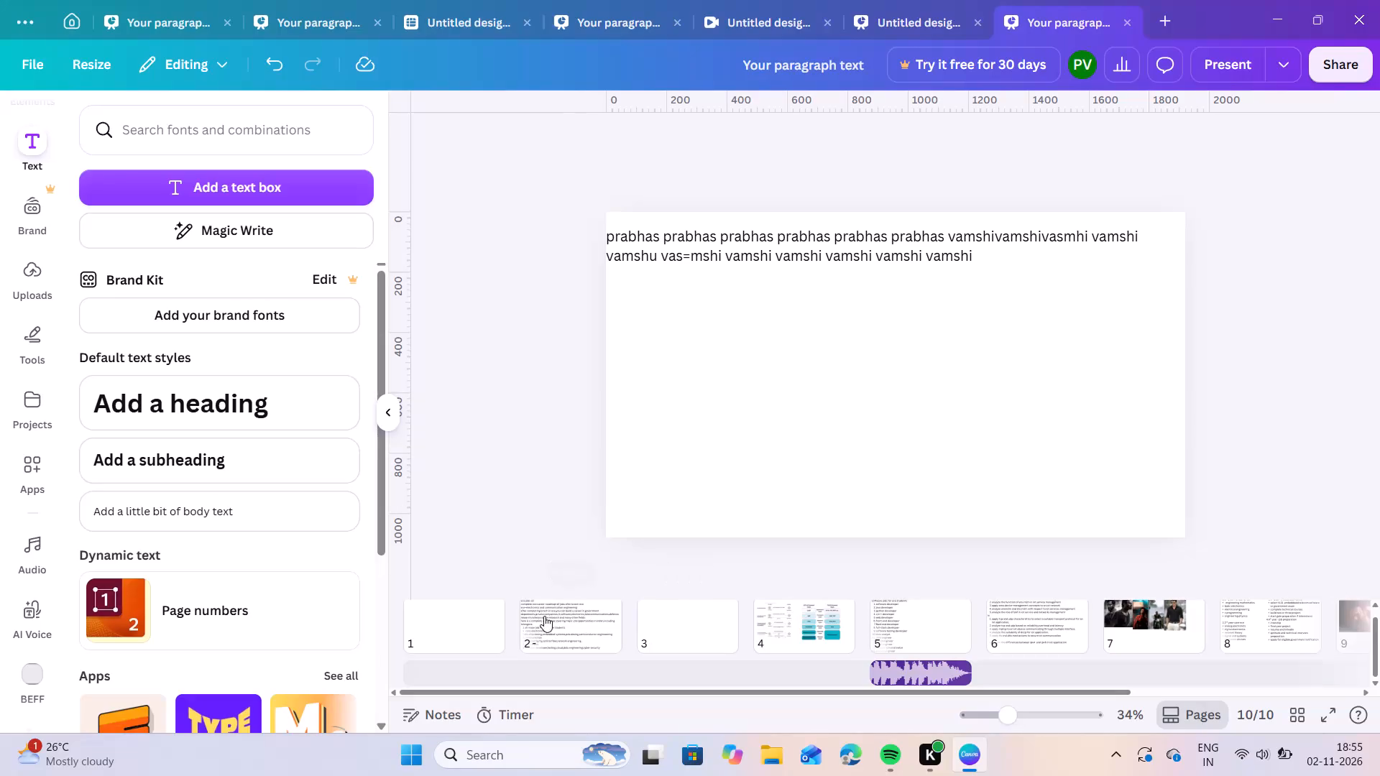
Look through pages 3 to 9 of the presentation to review the contents of each page.
left_click(664, 626)
left_click(811, 638)
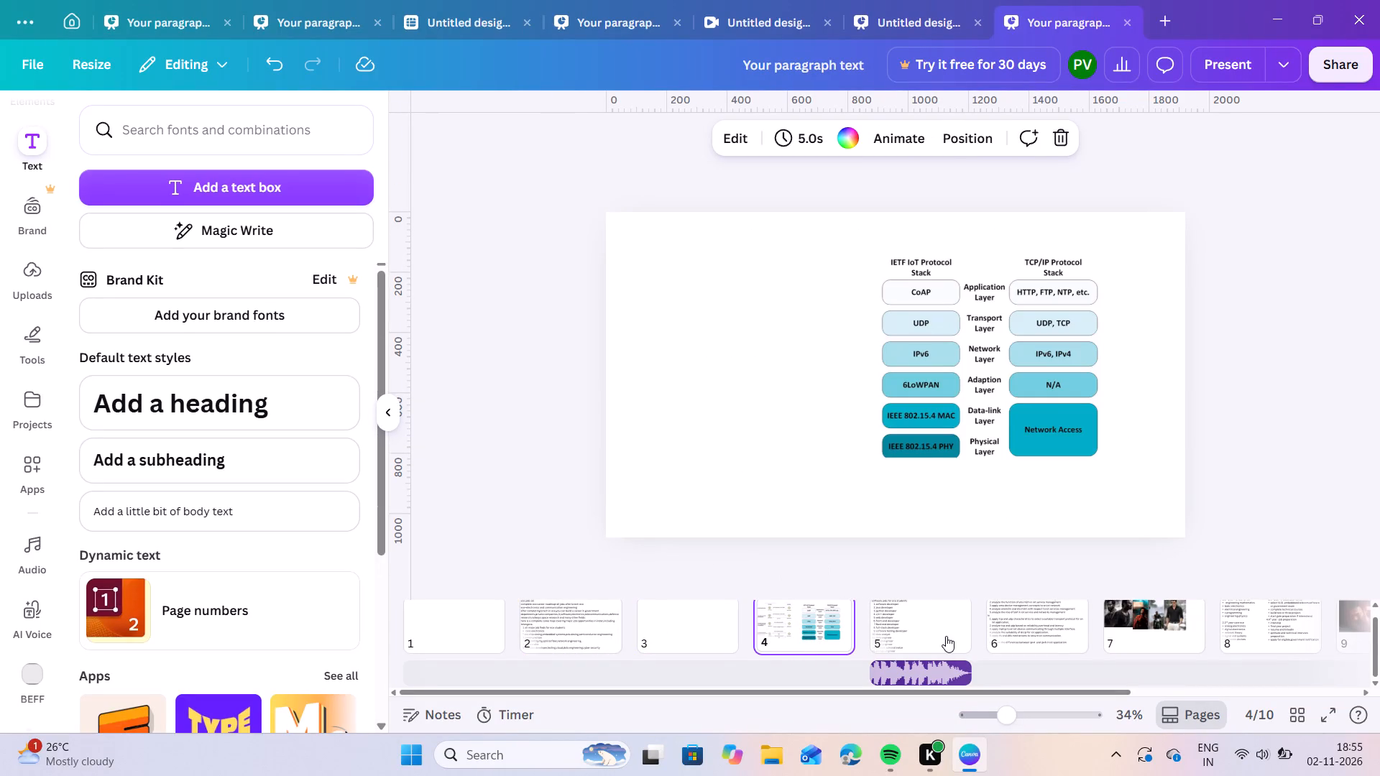
left_click(946, 636)
left_click(1116, 632)
left_click(1026, 635)
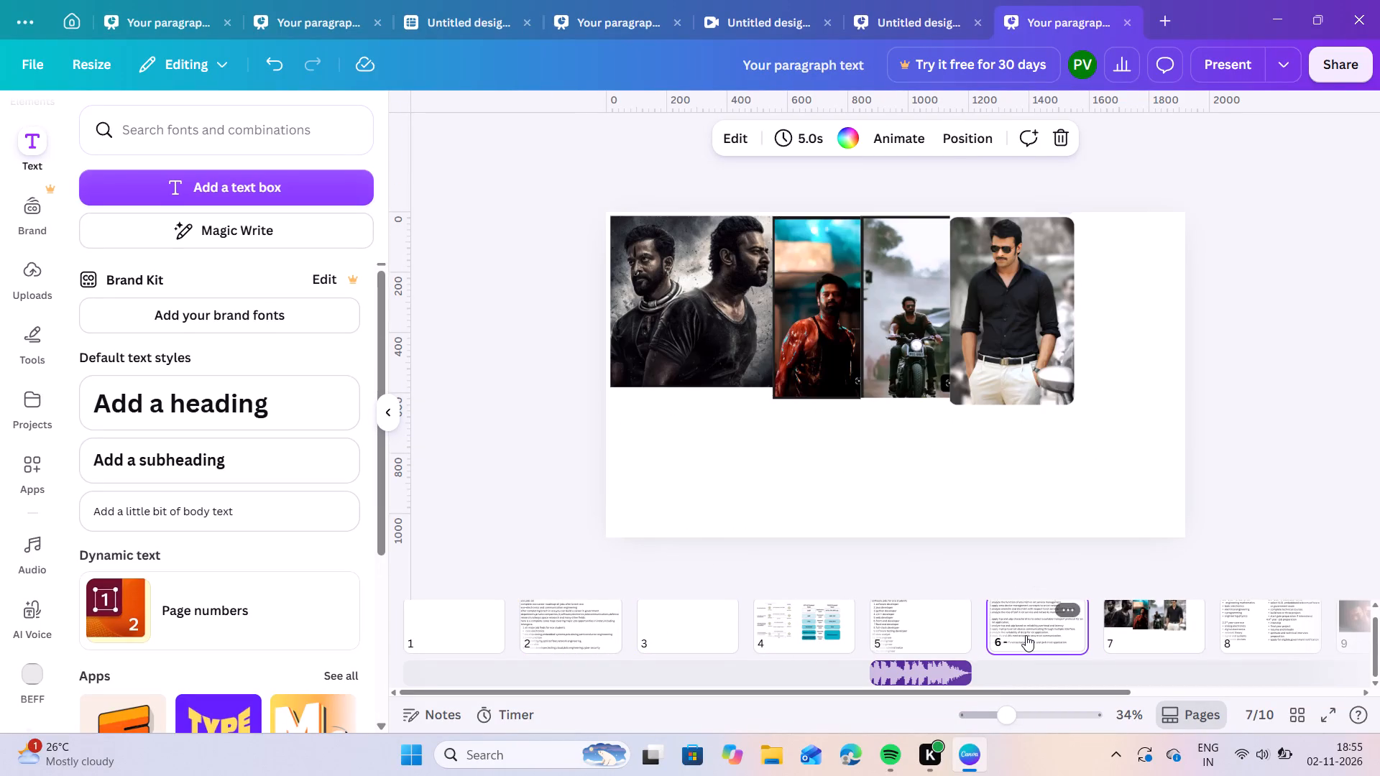
scroll(1194, 635, "left", 5)
left_click(995, 624)
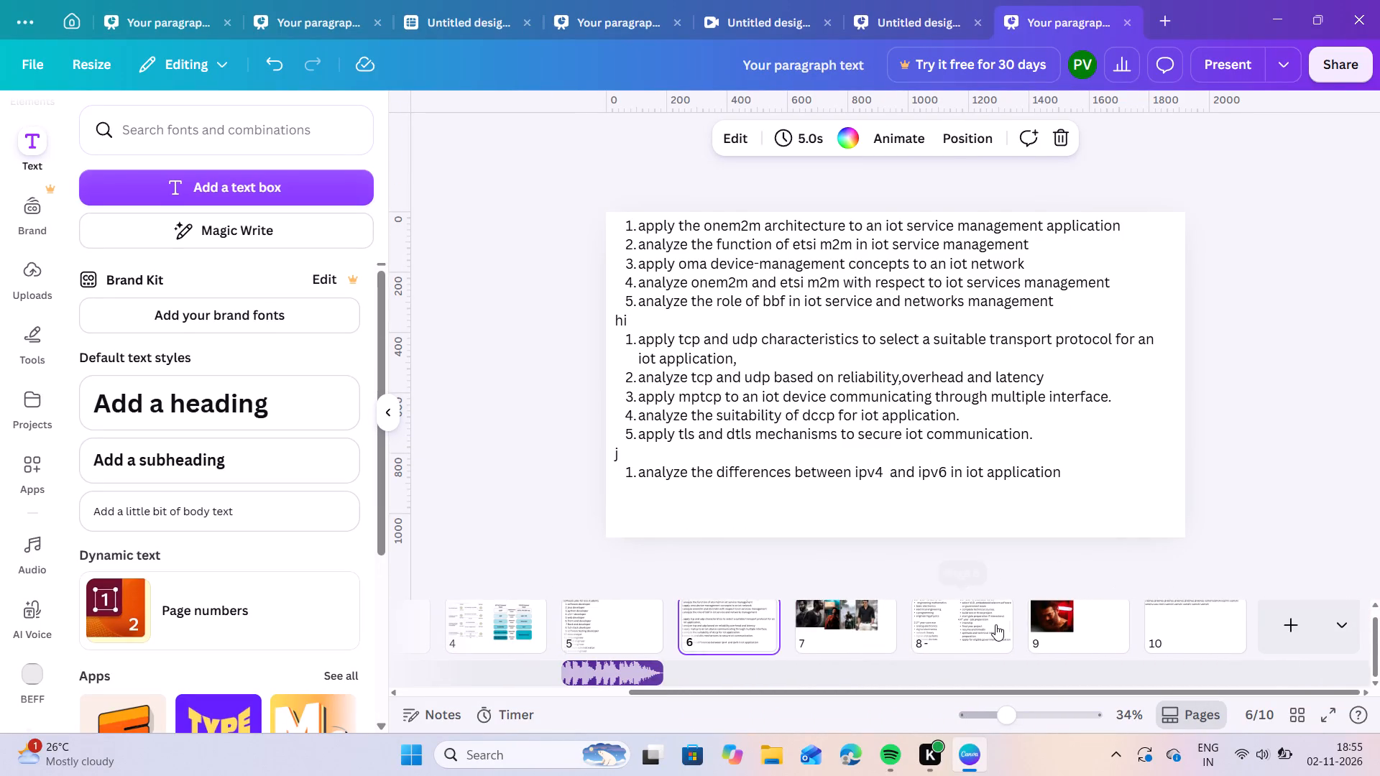
left_click(1038, 627)
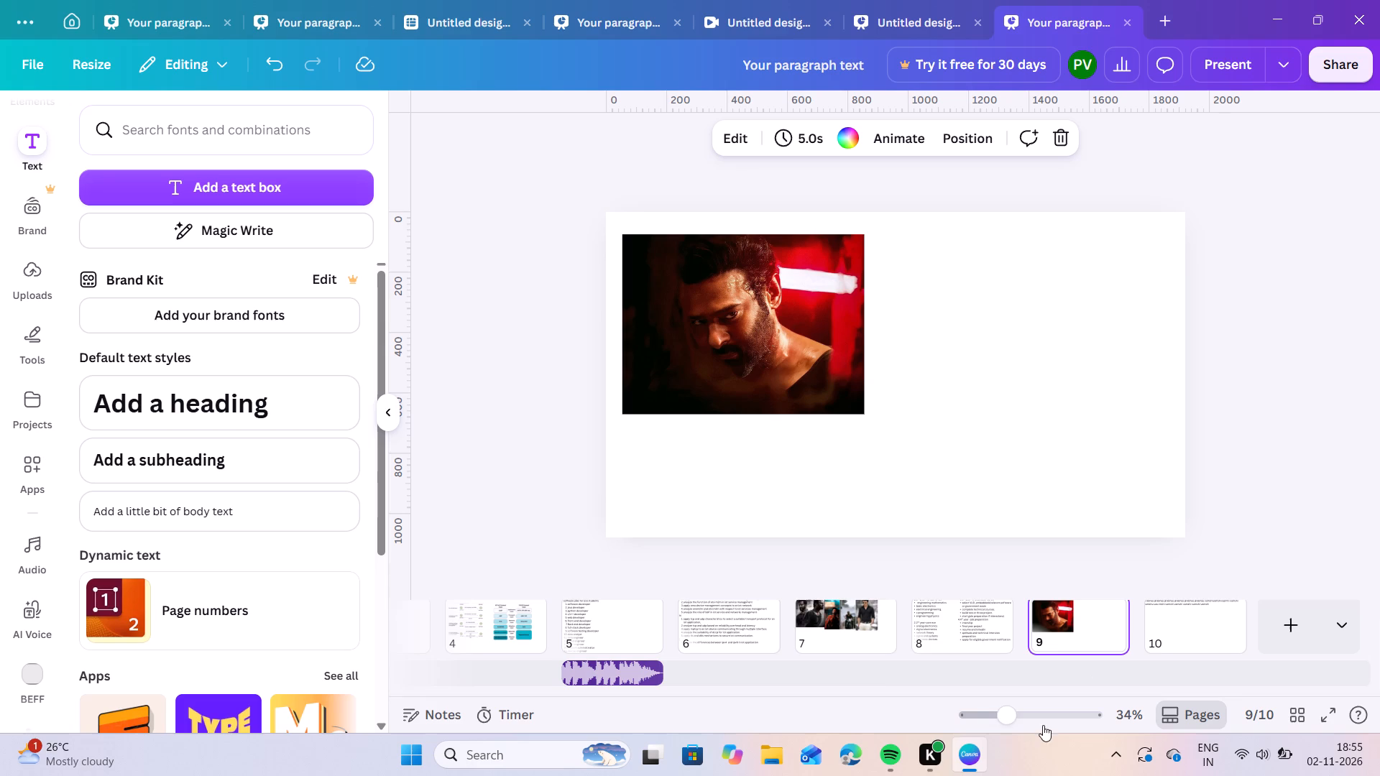